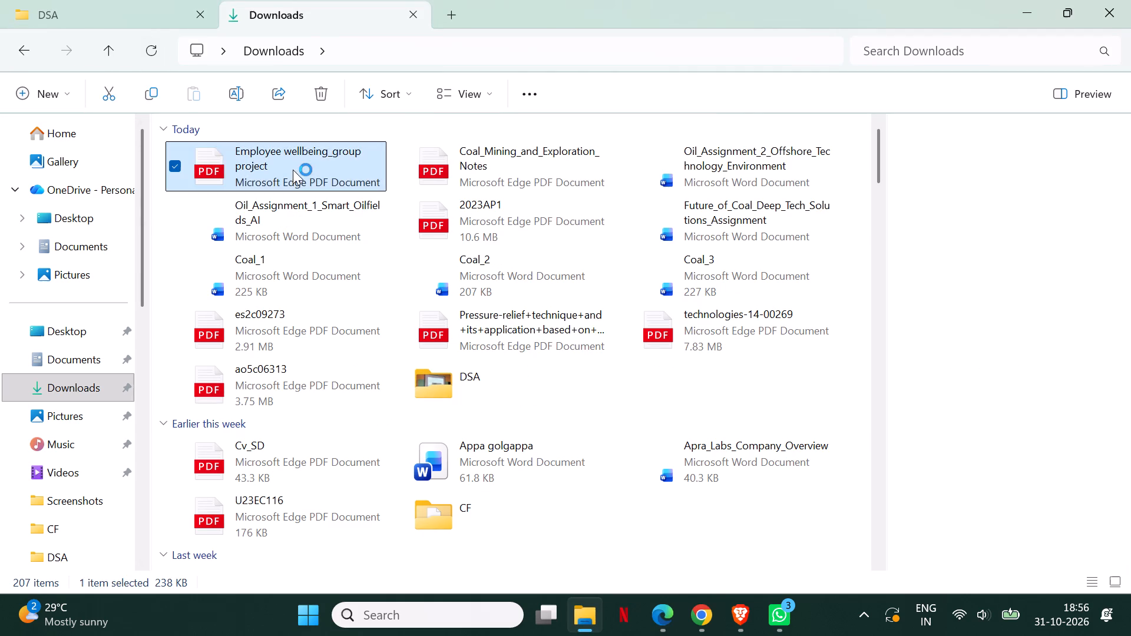
# Switch to the Brave browser window.
pyautogui.click(741, 606)
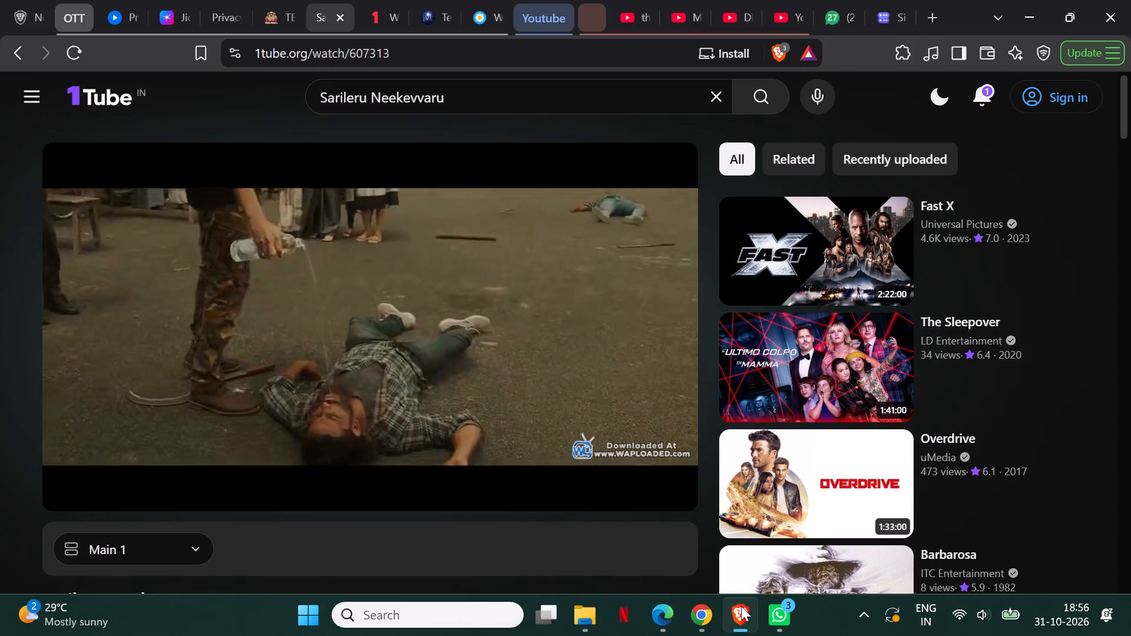
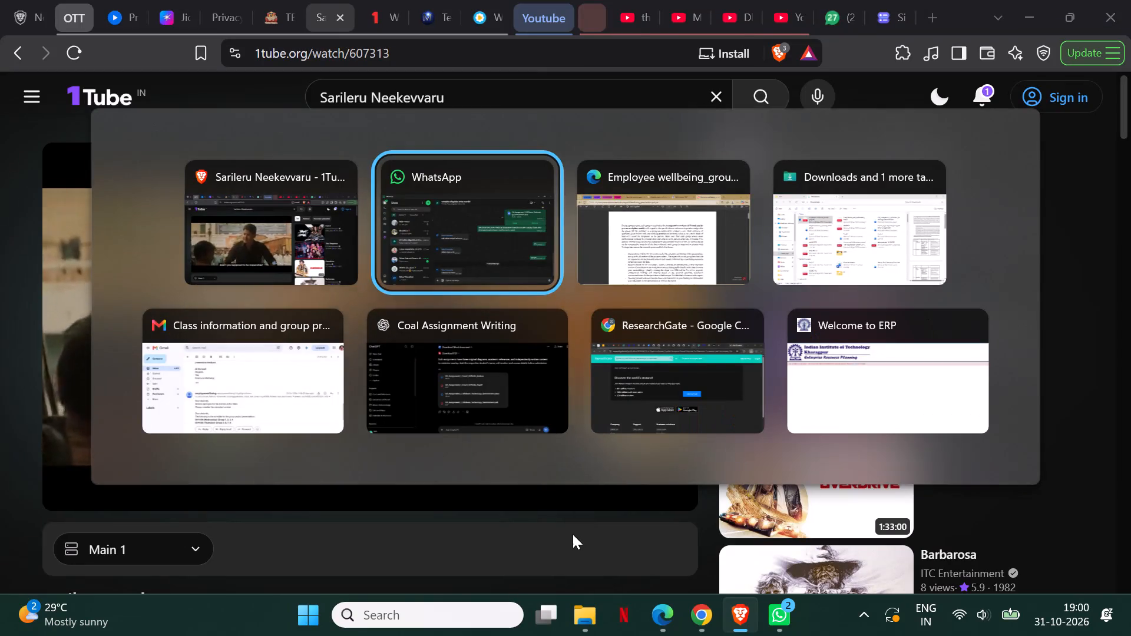
# Switch to the Employee wellbeing group project PDF in Microsoft Edge and read through its table of research and interview questions.
pyautogui.hotkey('alt', 'Tab')
pyautogui.scroll(-7, 495, 350)
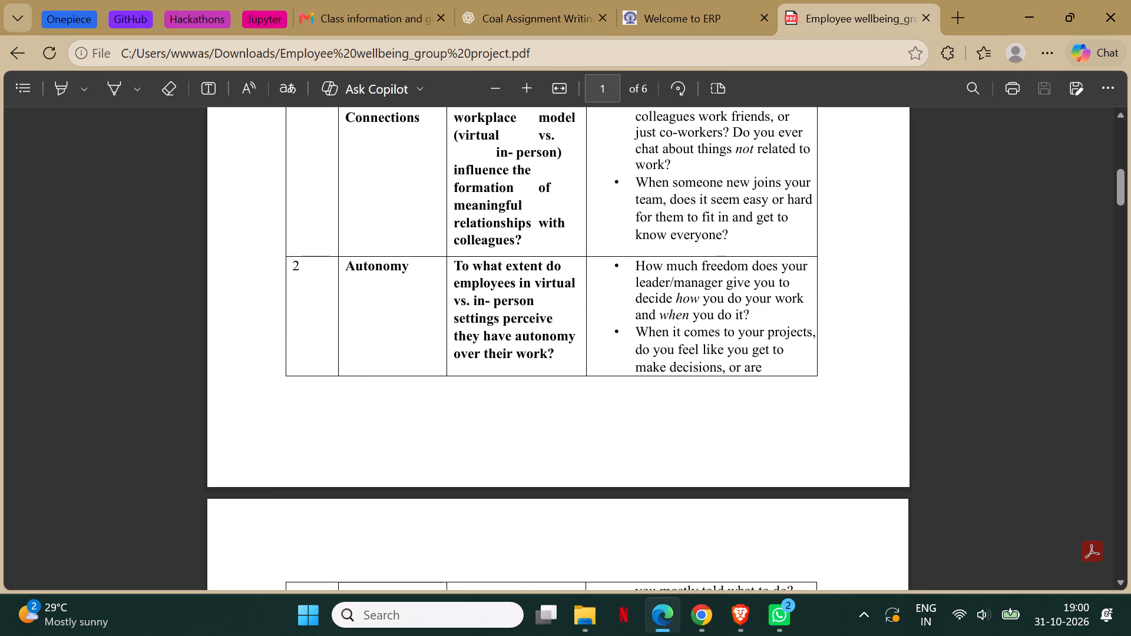
pyautogui.scroll(-7, 454, 370)
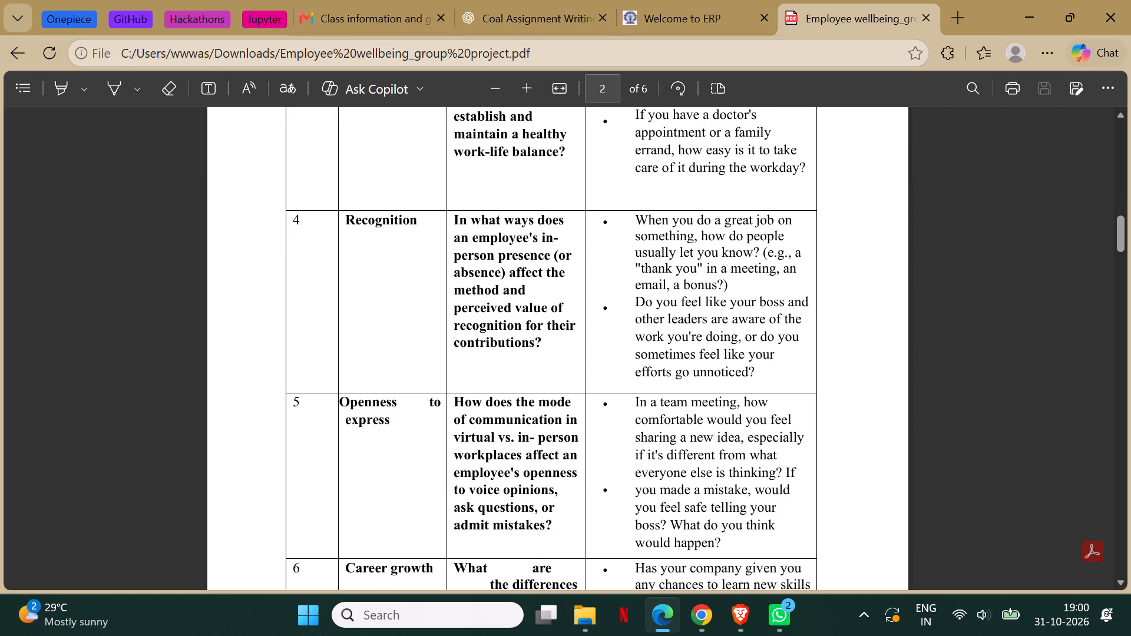
# Switch from the project PDF in Microsoft Edge to the Brave browser window with the 1Tube video page.
pyautogui.click(750, 626)
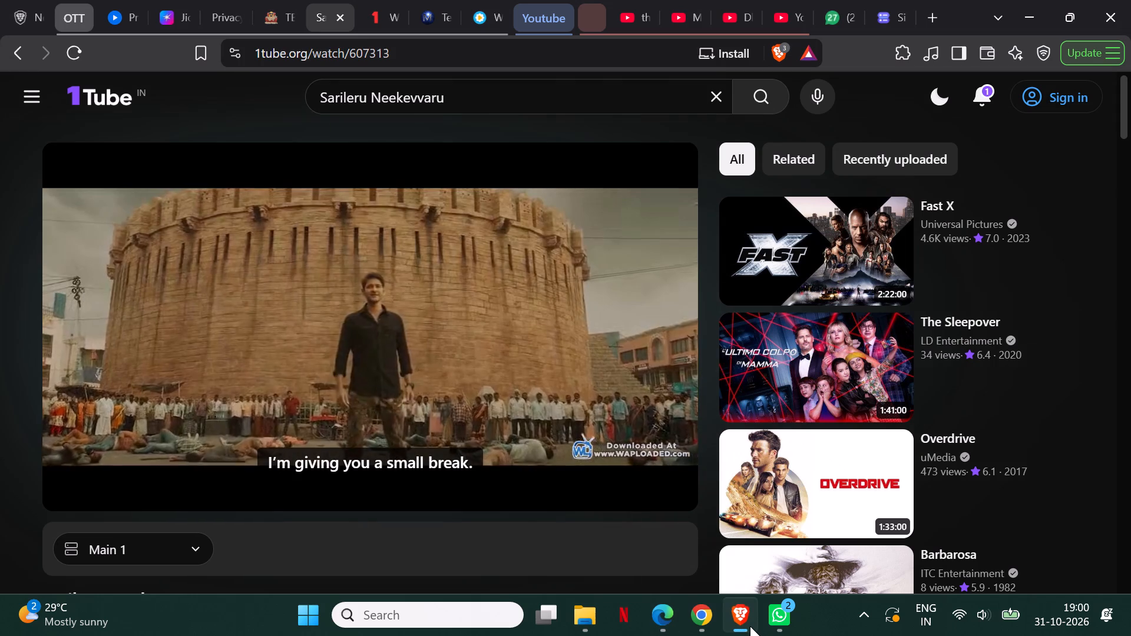
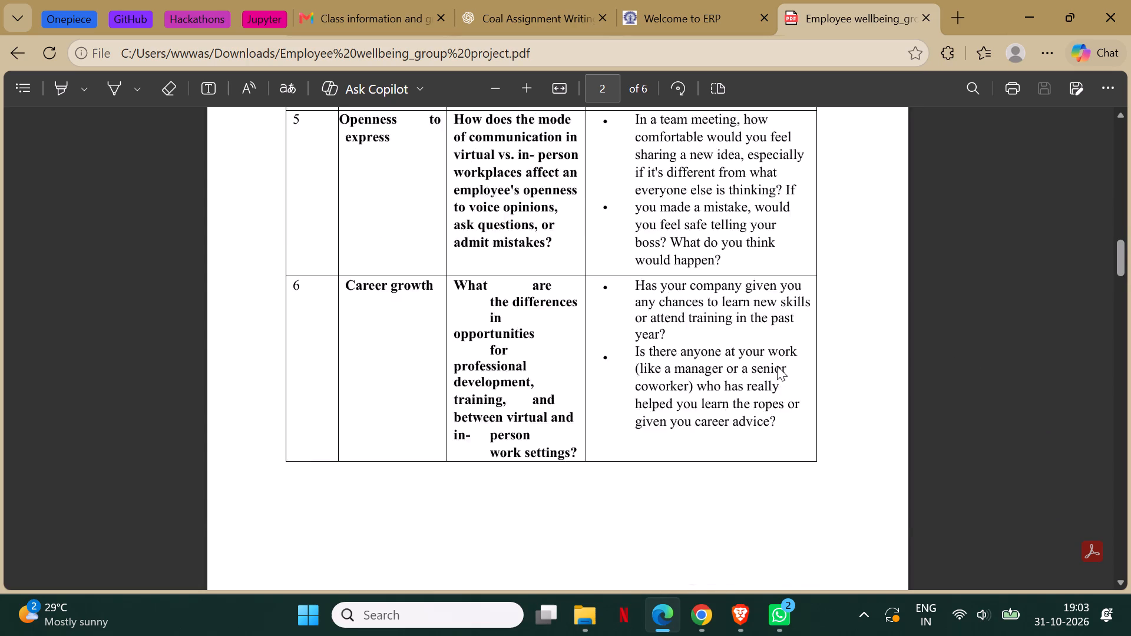
# Continue through the PDF's question table from the Career growth row to the Work-life balance and Recognition rows on page 4.
pyautogui.scroll(-17, 777, 366)
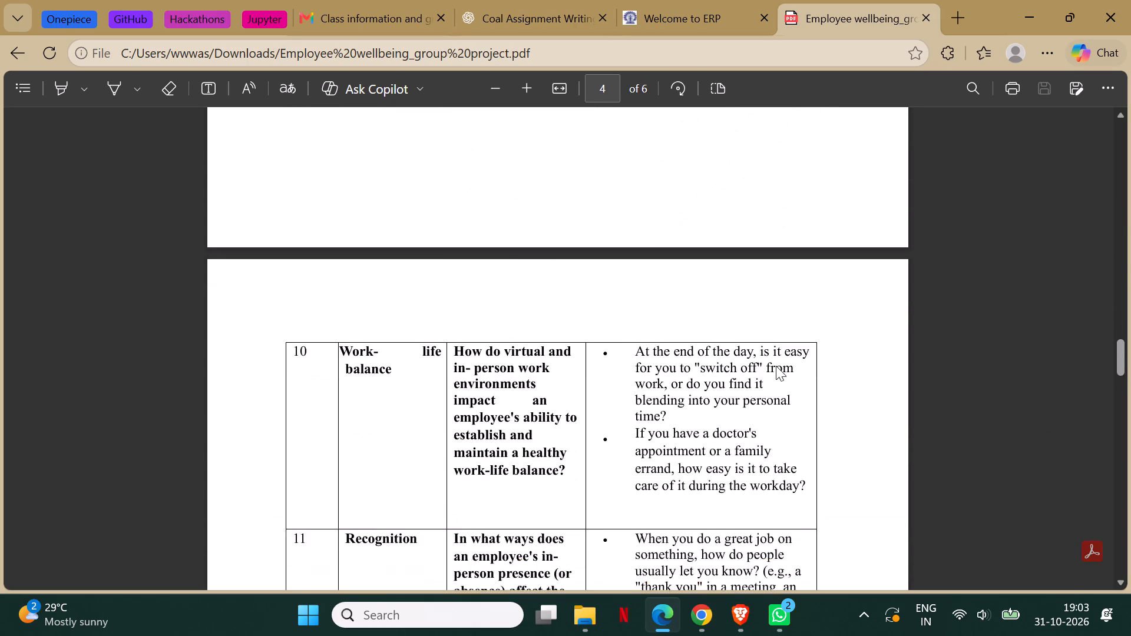
pyautogui.scroll(-1, 776, 366)
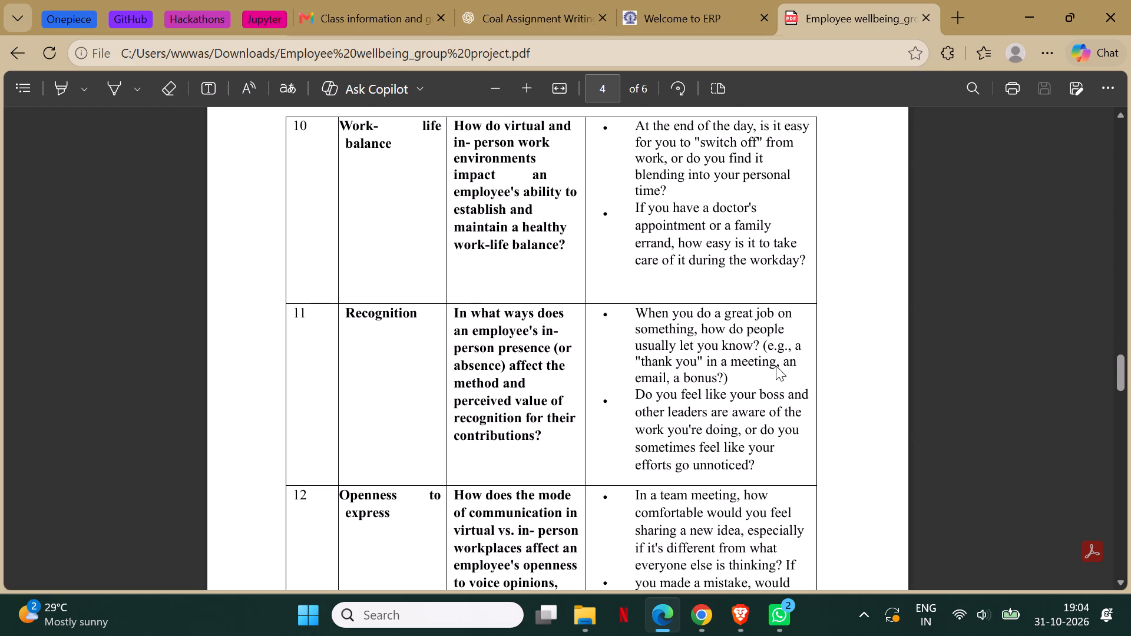
# Review the project's presentation and report instructions and the themes table in the PDF, down to groups 11 to 13.
pyautogui.scroll(16, 776, 366)
pyautogui.scroll(-3, 776, 366)
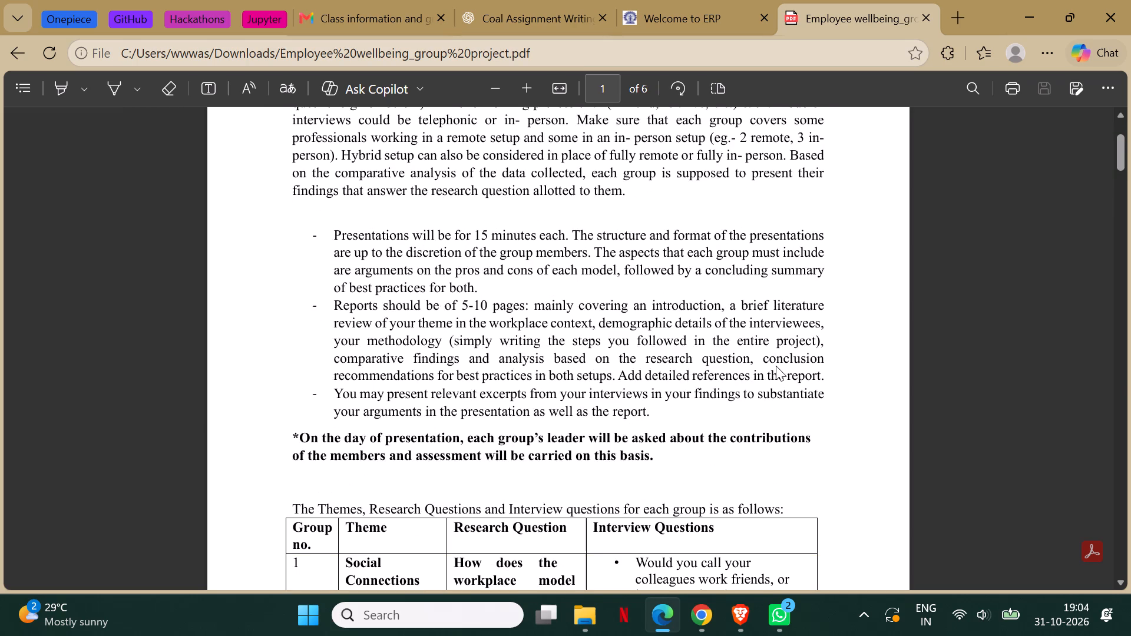
pyautogui.scroll(-6, 776, 366)
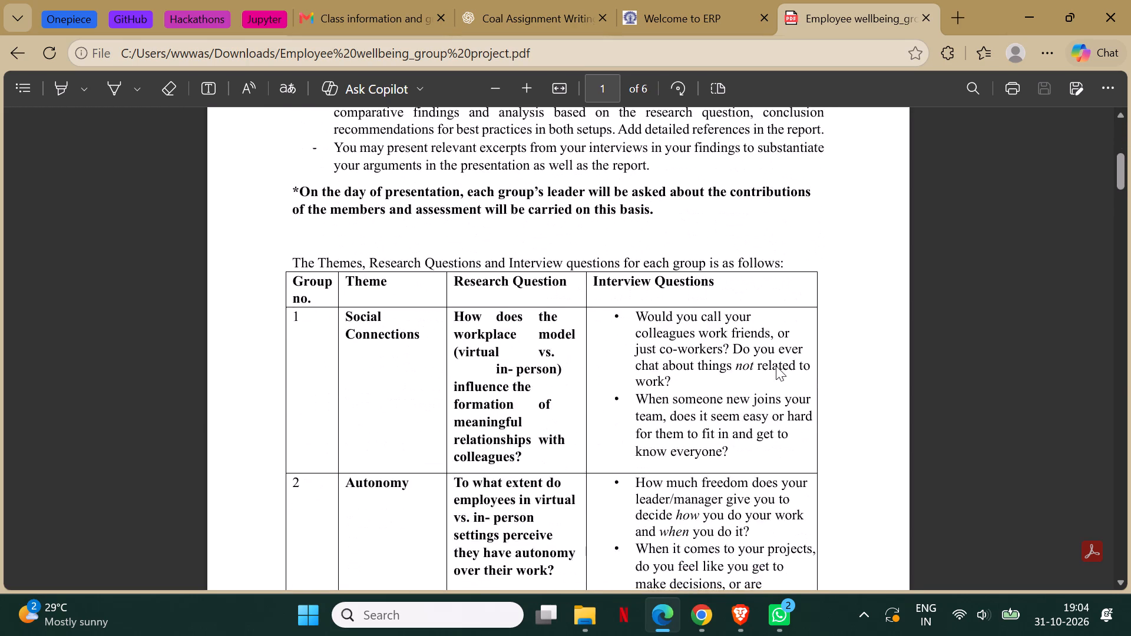
pyautogui.scroll(-6, 776, 366)
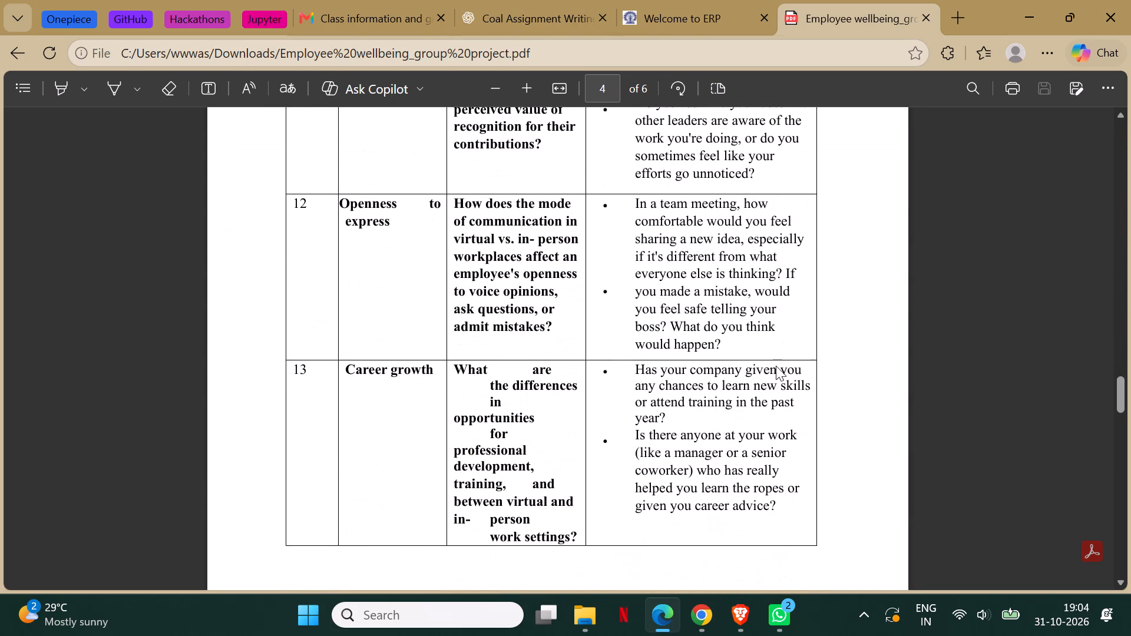
pyautogui.scroll(-1, 776, 366)
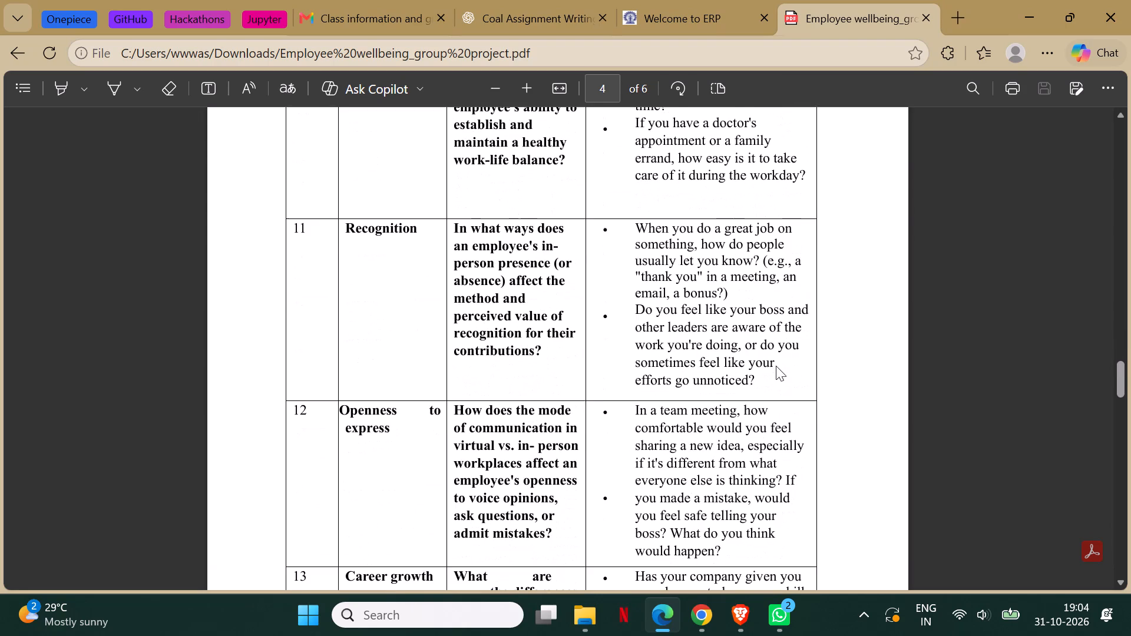
pyautogui.scroll(-1, 776, 366)
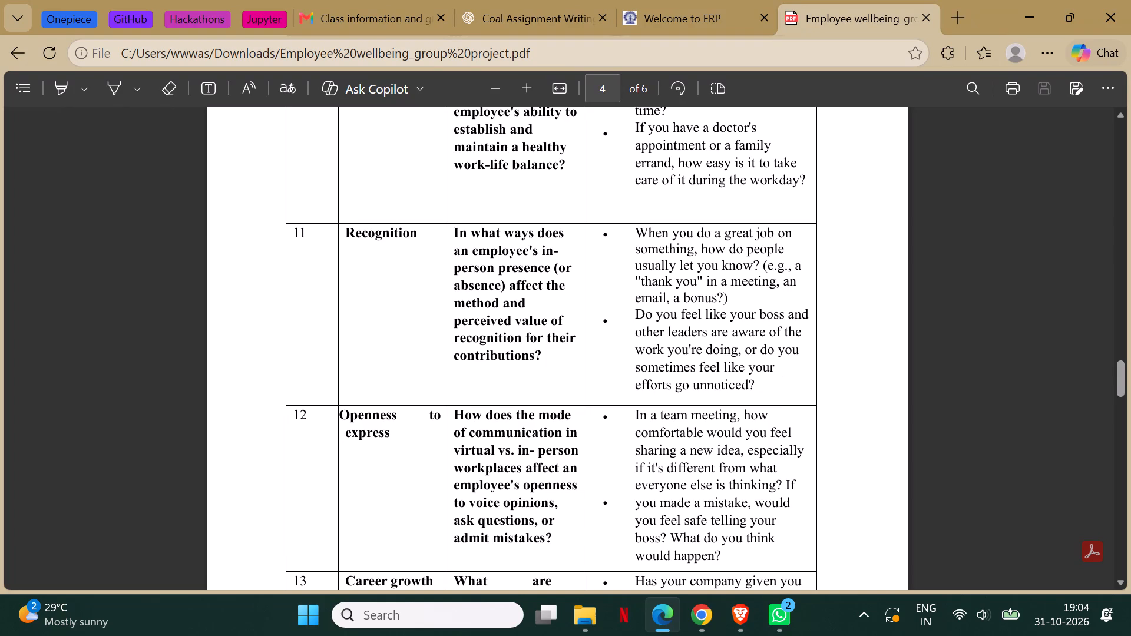
# Open Google Sheets in a new browser tab.
pyautogui.click(950, 17)
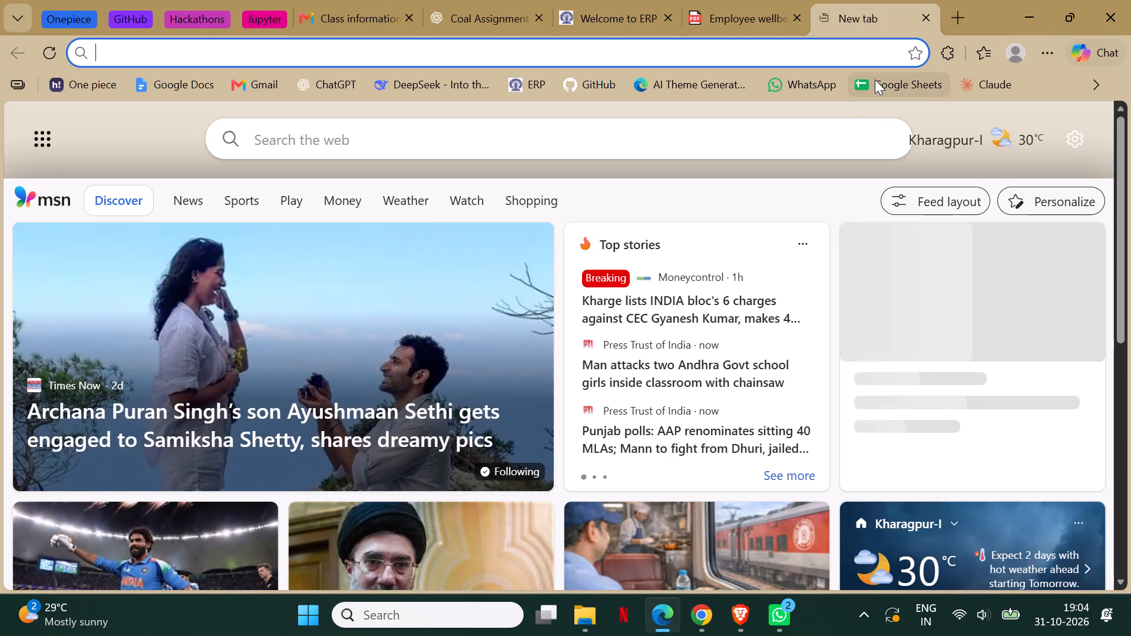
pyautogui.click(875, 79)
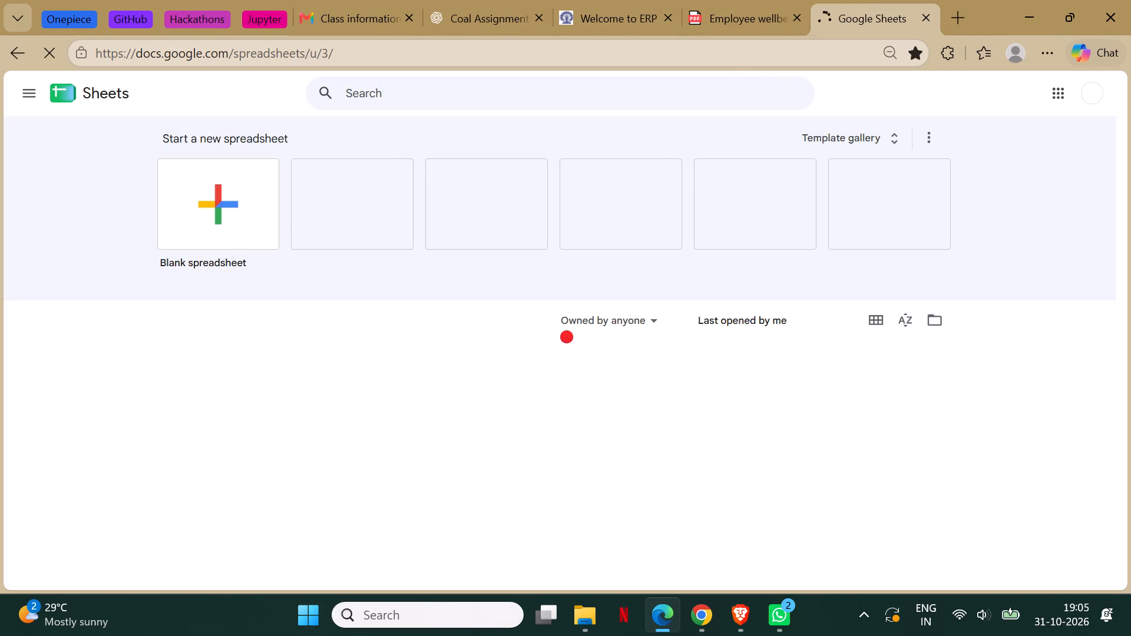
pyautogui.click(490, 28)
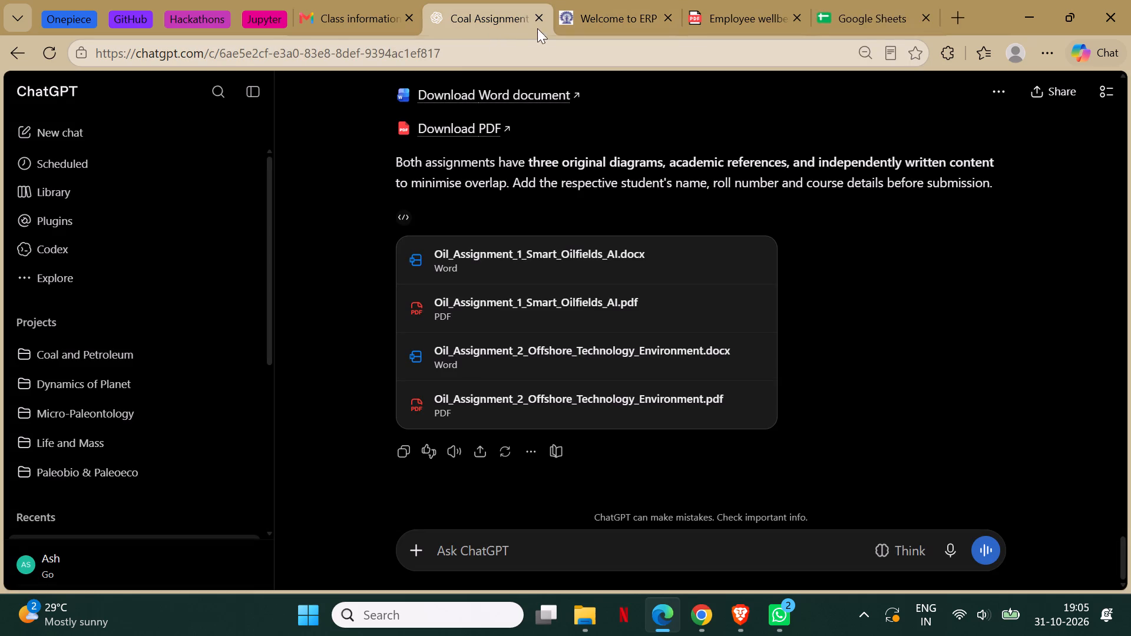
# Copy the first interview question of group 11, Recognition, from the Employee wellbeing PDF.
pyautogui.click(743, 19)
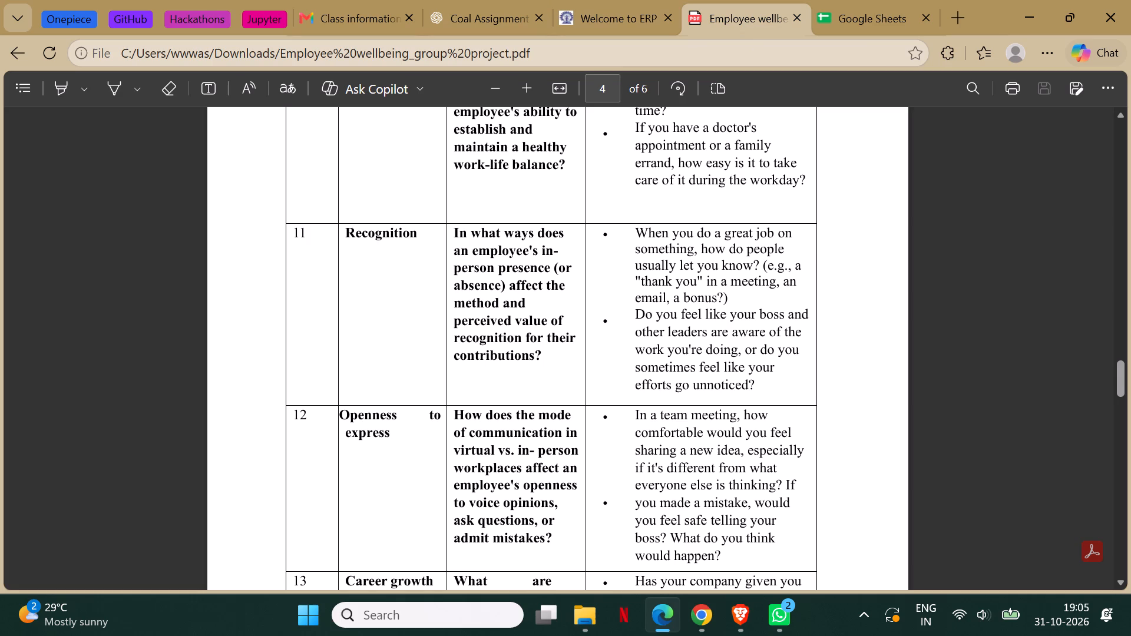
pyautogui.moveTo(636, 233); pyautogui.dragTo(657, 235)
pyautogui.moveTo(657, 235); pyautogui.dragTo(717, 240)
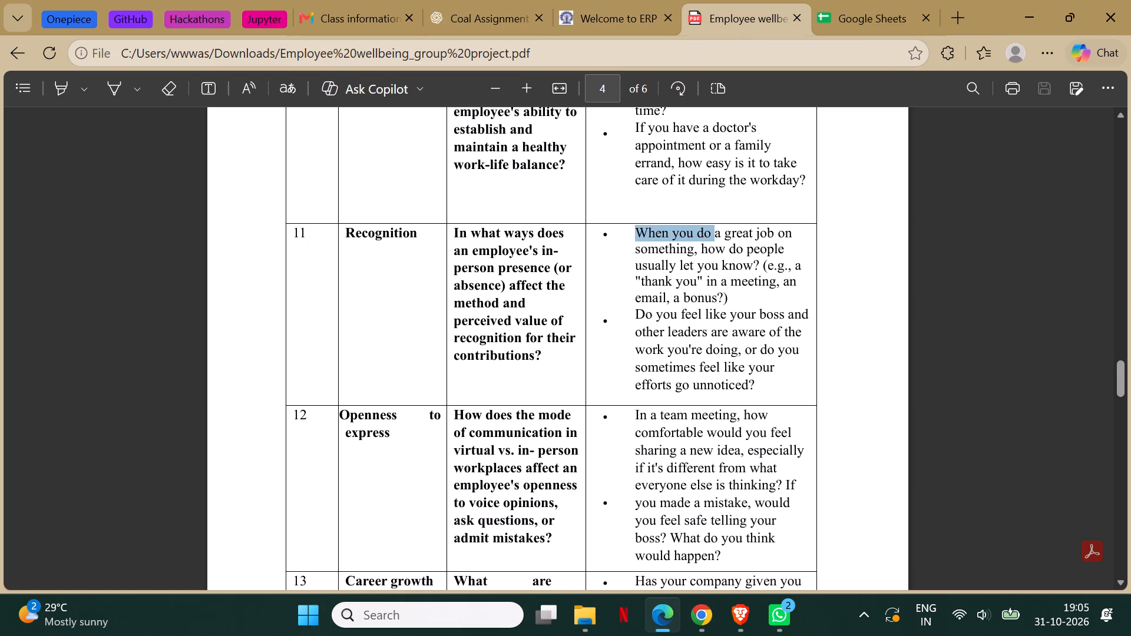
pyautogui.moveTo(717, 240); pyautogui.dragTo(740, 294)
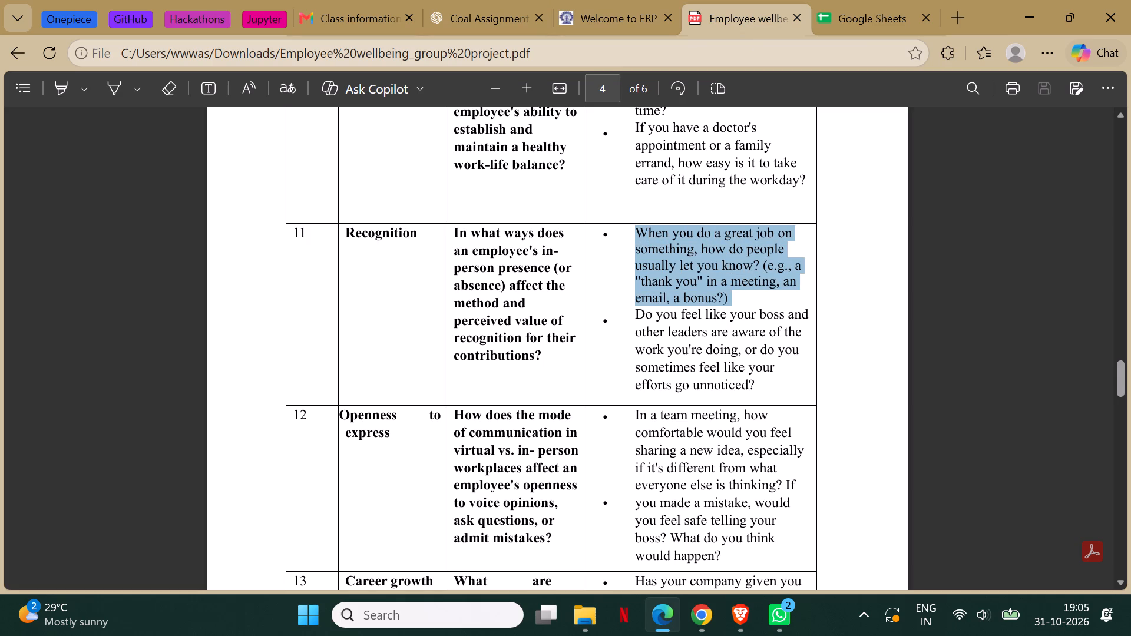
pyautogui.moveTo(740, 294); pyautogui.dragTo(740, 296)
pyautogui.hotkey('ctrl', 'c')
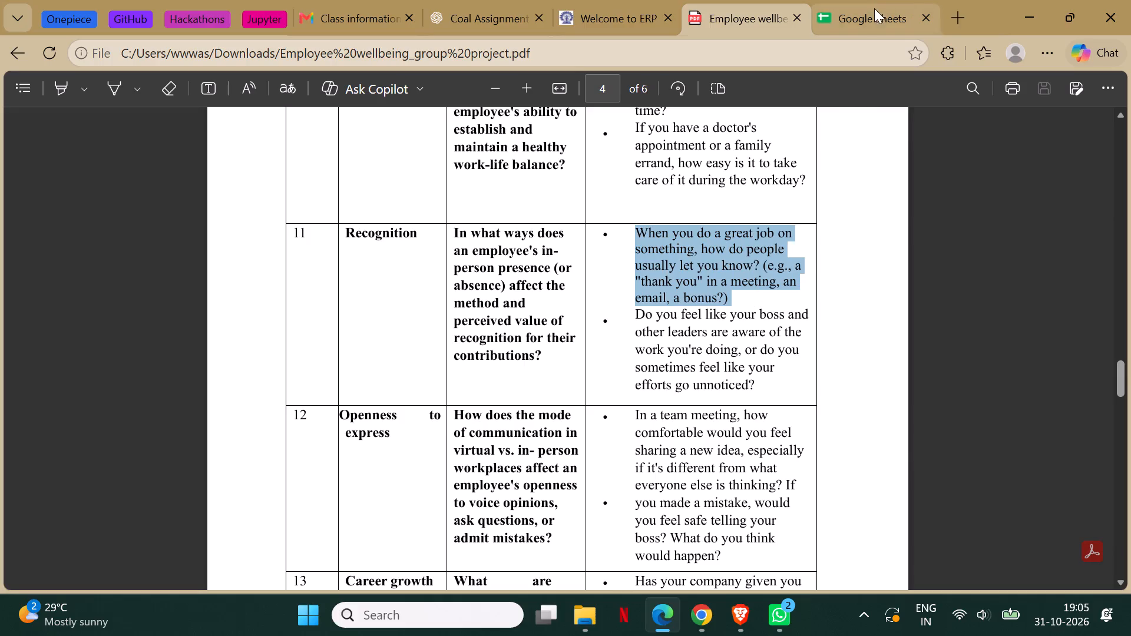
# Switch Google Sheets to the default Google account and create a blank spreadsheet.
pyautogui.click(872, 9)
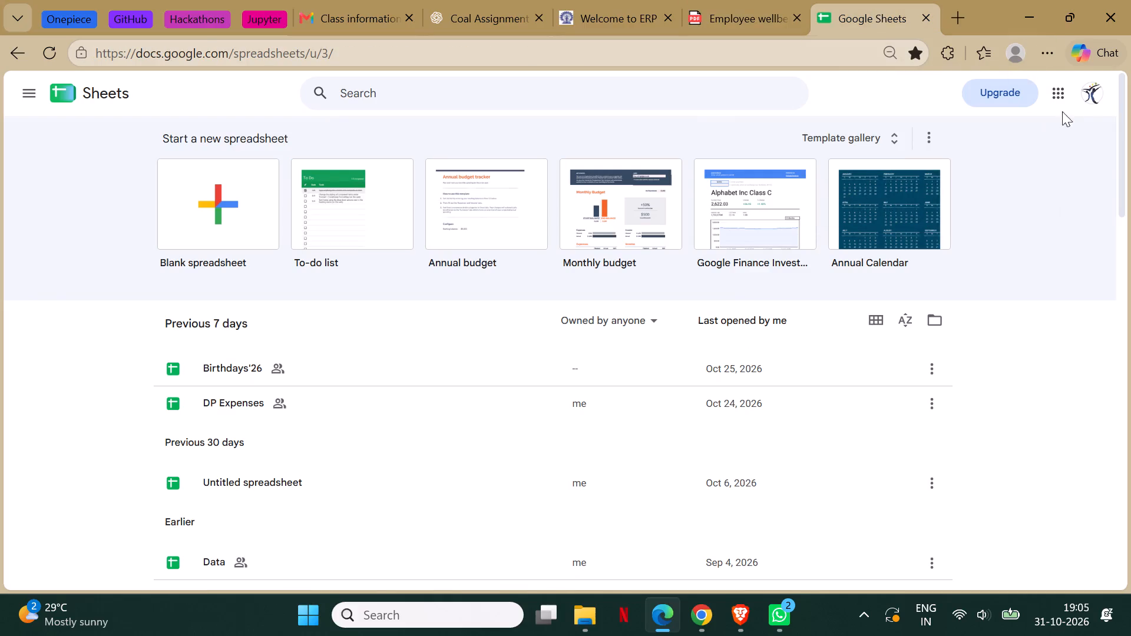
pyautogui.click(1093, 94)
pyautogui.click(913, 242)
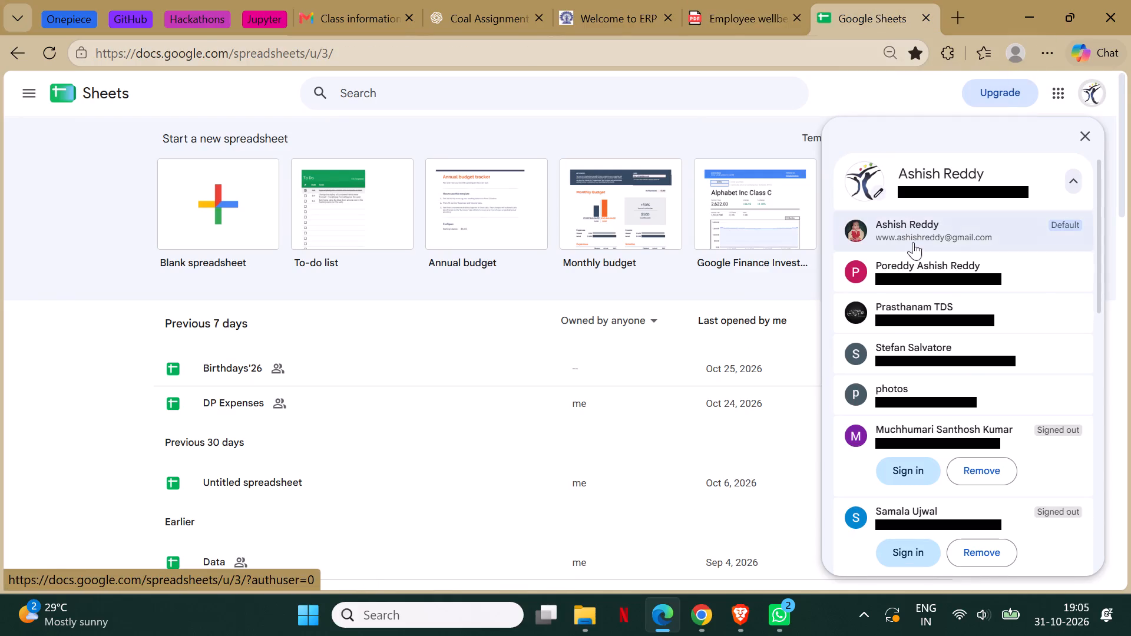
pyautogui.click(818, 18)
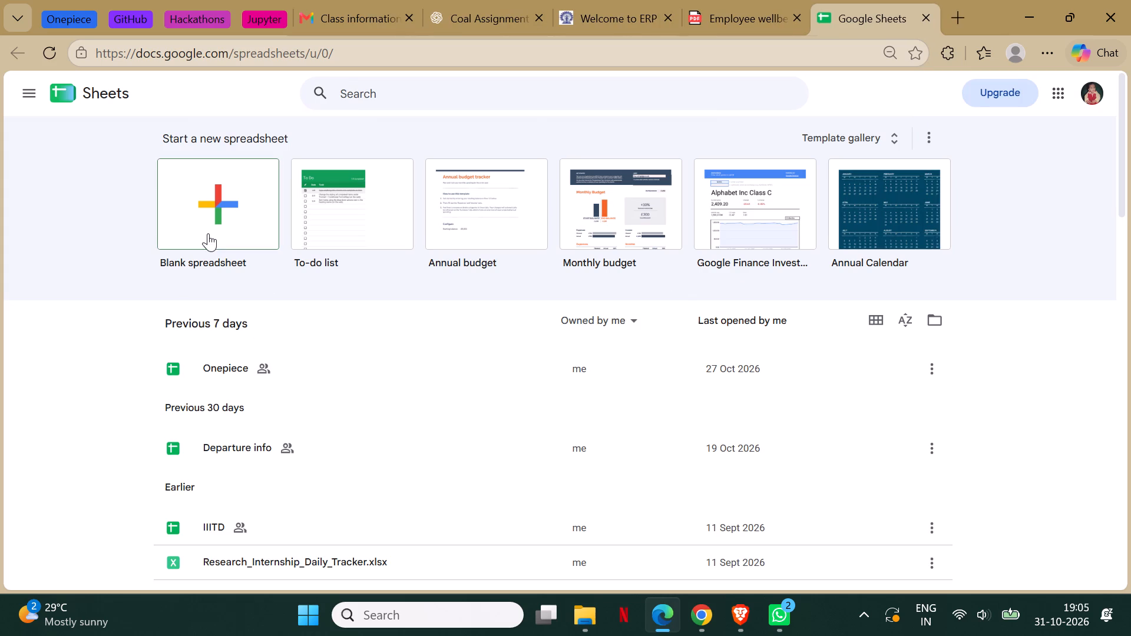
pyautogui.click(221, 219)
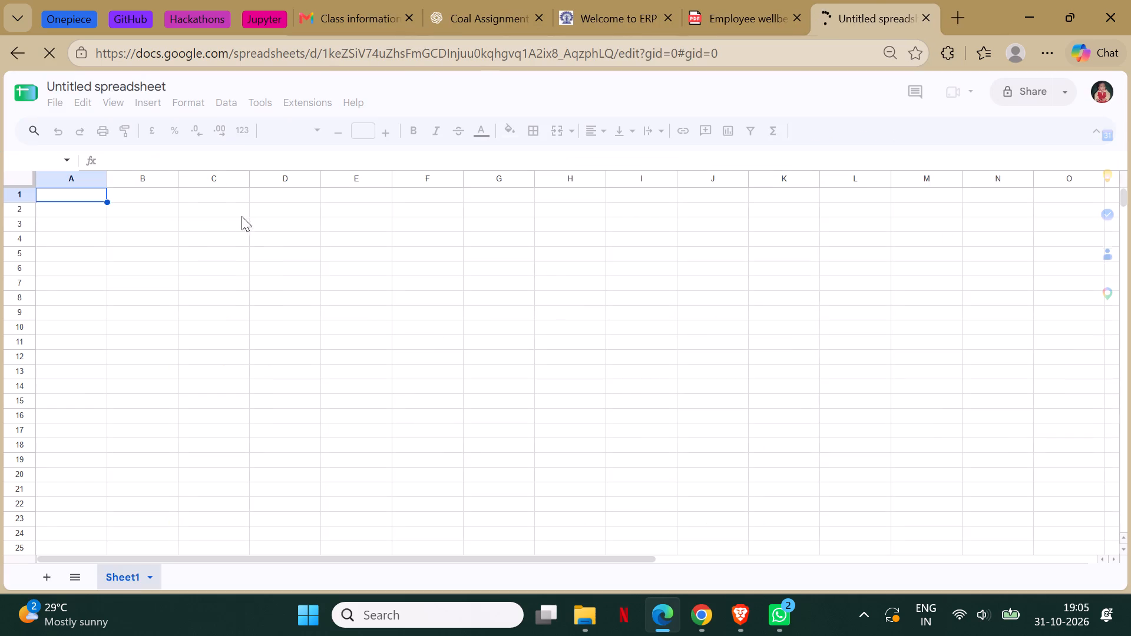
# Paste the copied Recognition question into cell I1 of the new spreadsheet and make it bold.
pyautogui.click(630, 195)
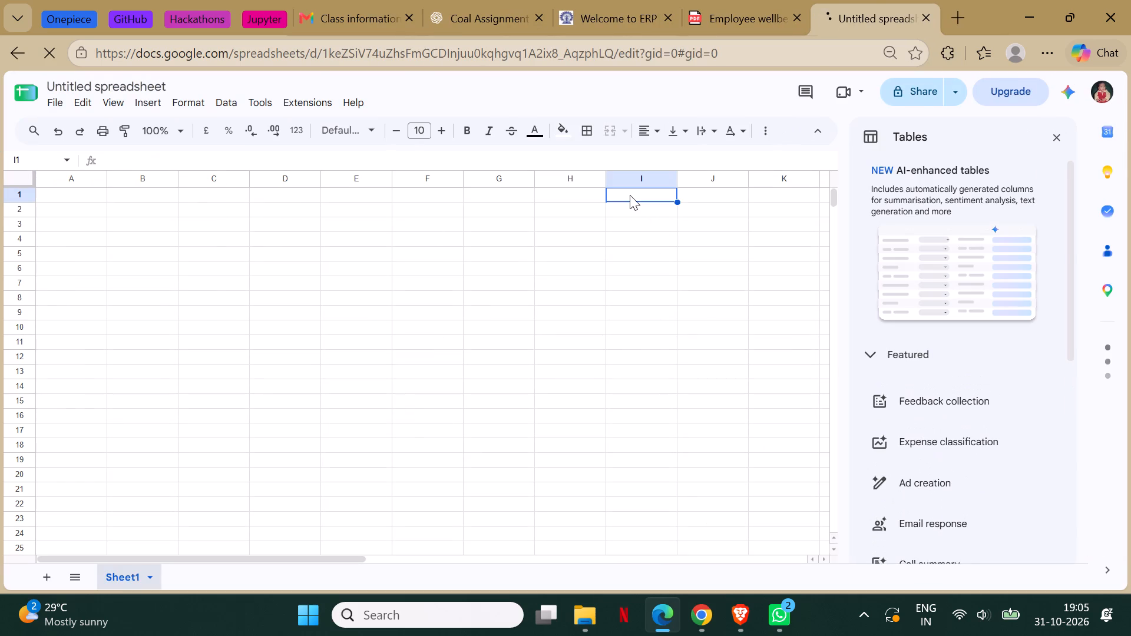
pyautogui.click(1061, 137)
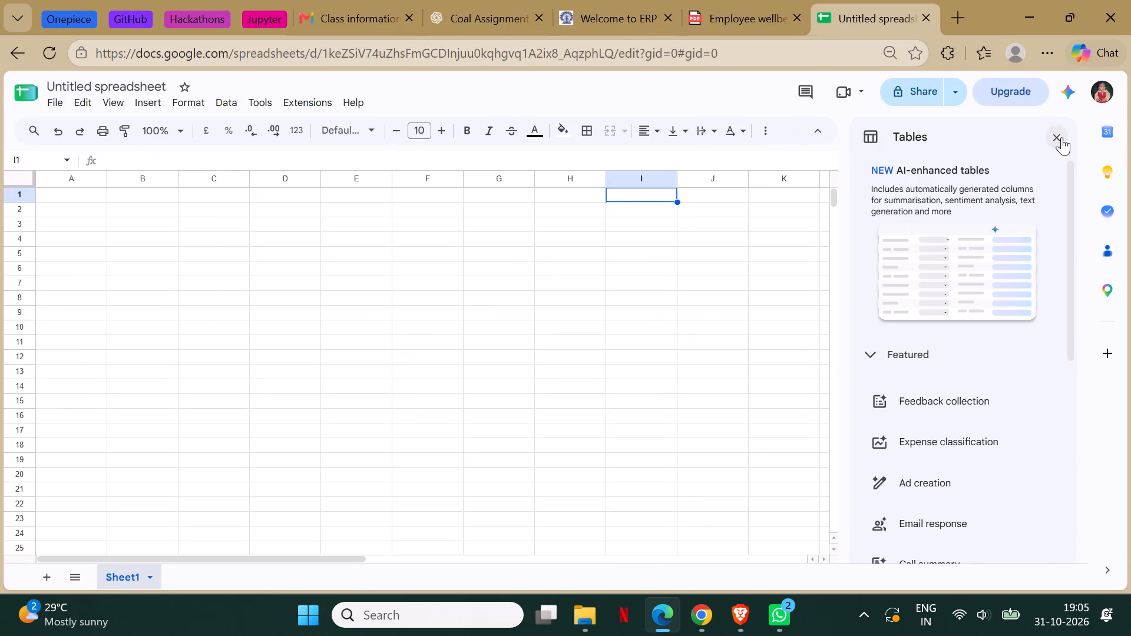
pyautogui.hotkey('ctrl', 'v')
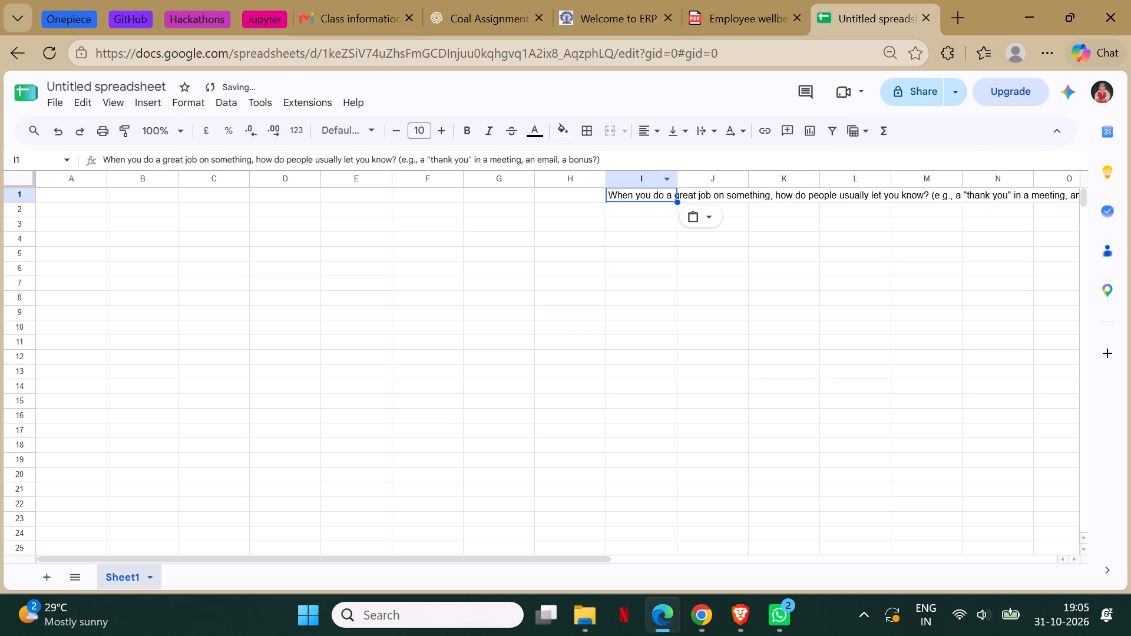
pyautogui.click(468, 129)
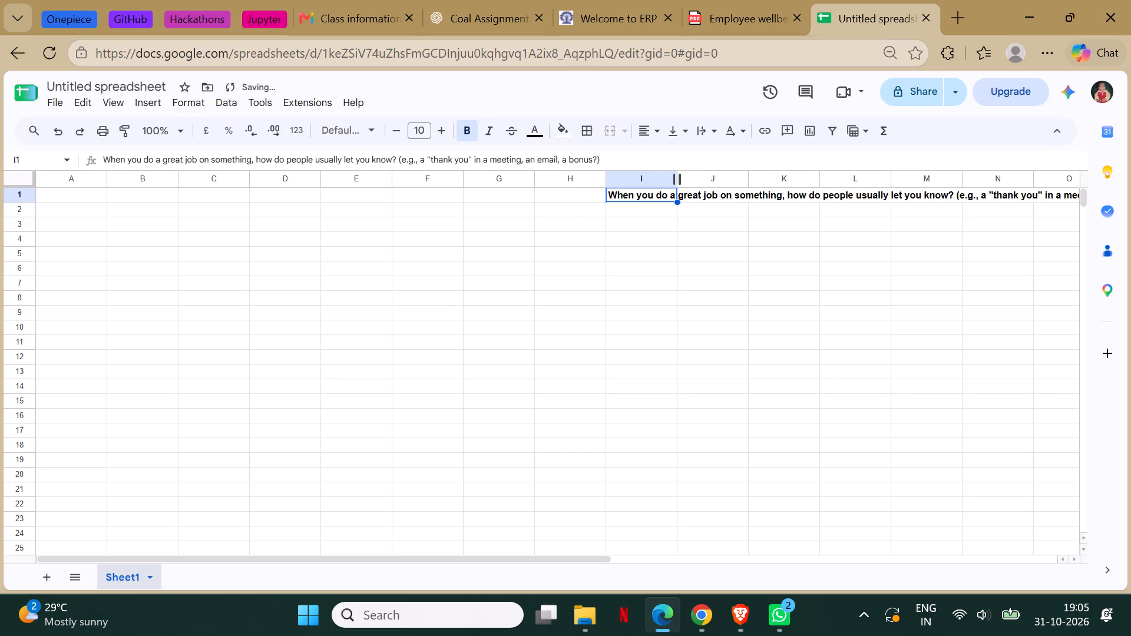
# Widen column I to about six times its default width to give the pasted question more room.
pyautogui.moveTo(679, 181); pyautogui.dragTo(984, 188)
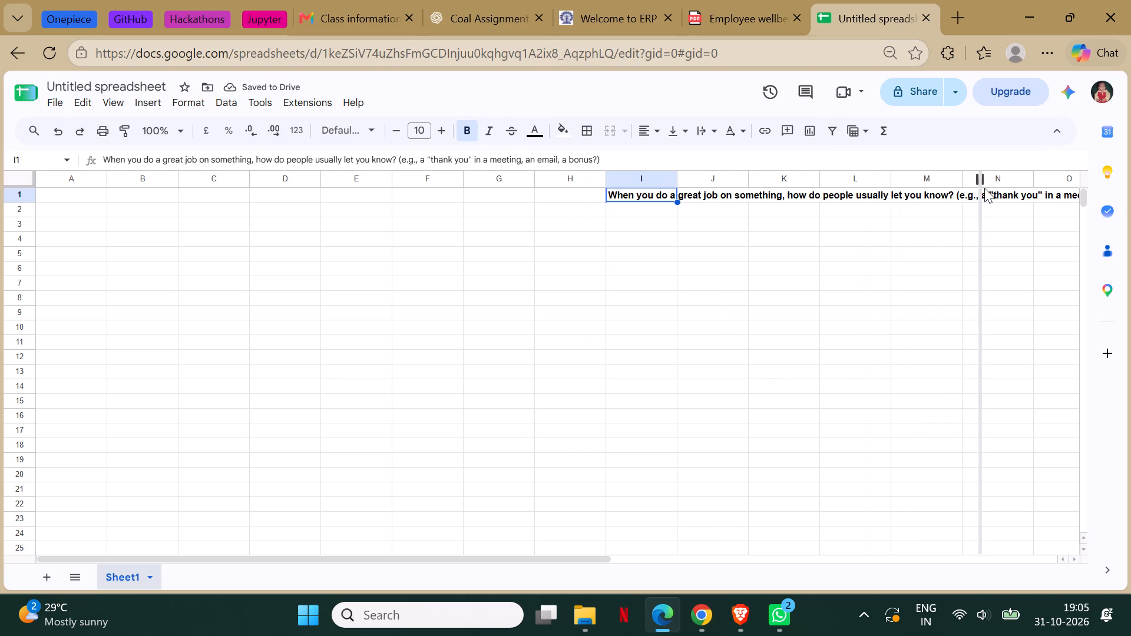
pyautogui.moveTo(984, 188); pyautogui.dragTo(1026, 191)
pyautogui.scroll(1, 664, 272)
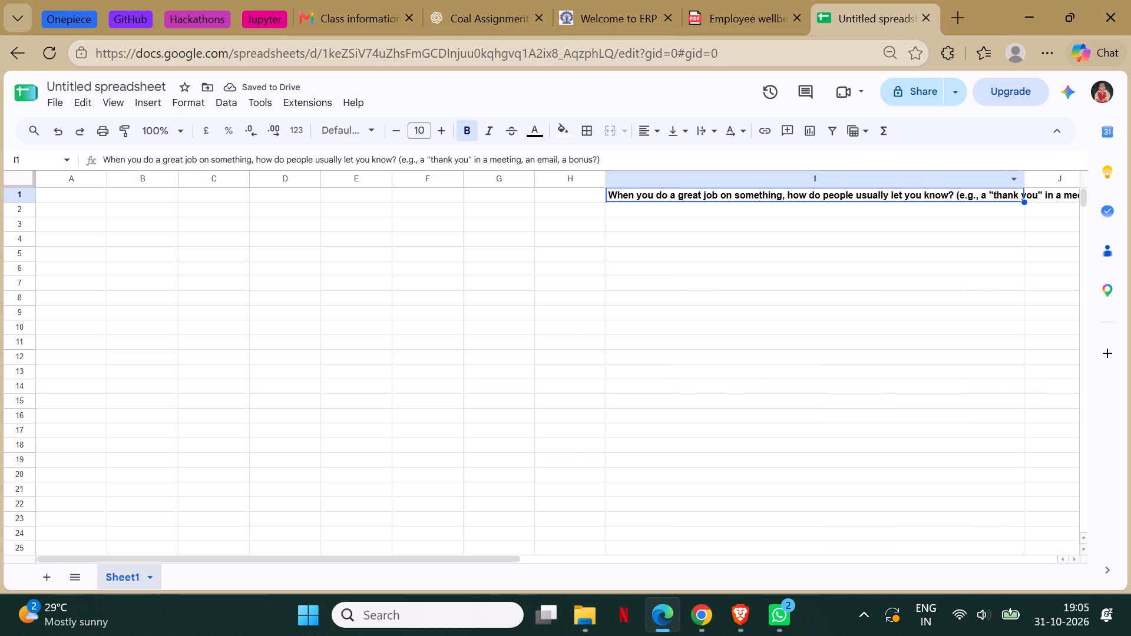
# Copy the second Recognition question, about the boss being aware of your work, from the PDF into cell J1 in bold.
pyautogui.click(734, 25)
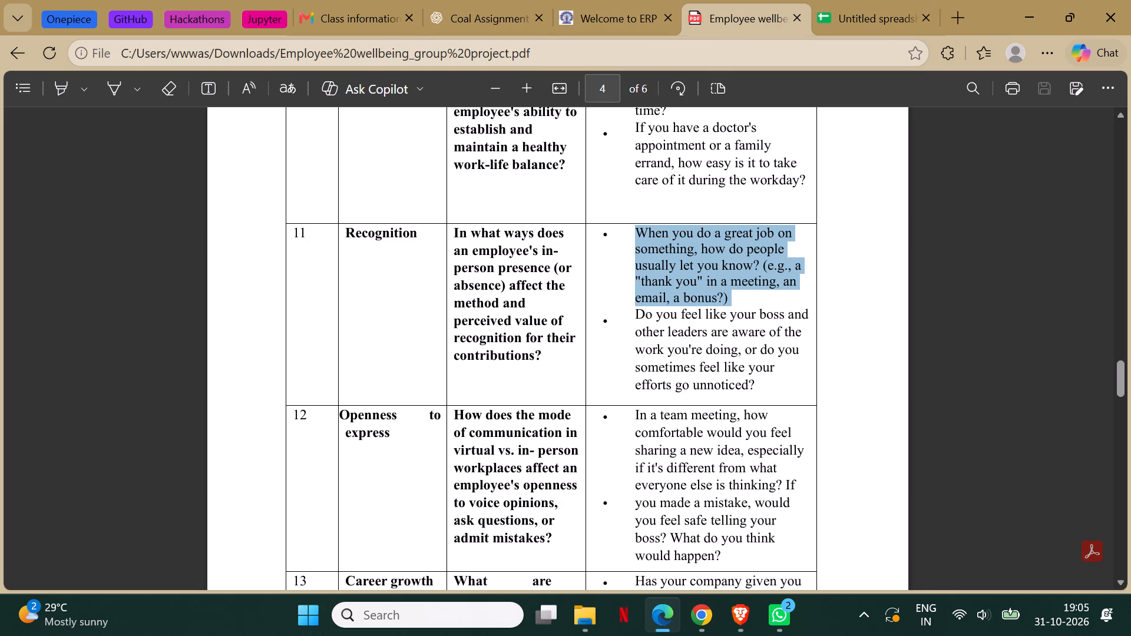
pyautogui.moveTo(637, 313); pyautogui.dragTo(760, 386)
pyautogui.hotkey('ctrl', 'c')
pyautogui.click(871, 21)
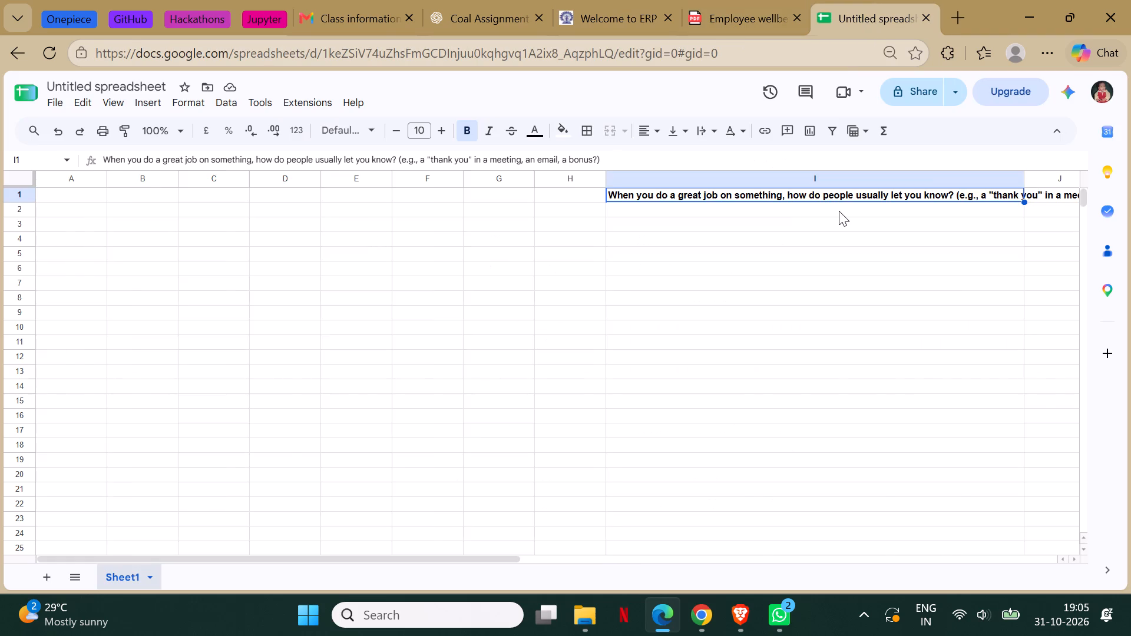
pyautogui.hscroll(-3, 839, 211)
pyautogui.click(786, 198)
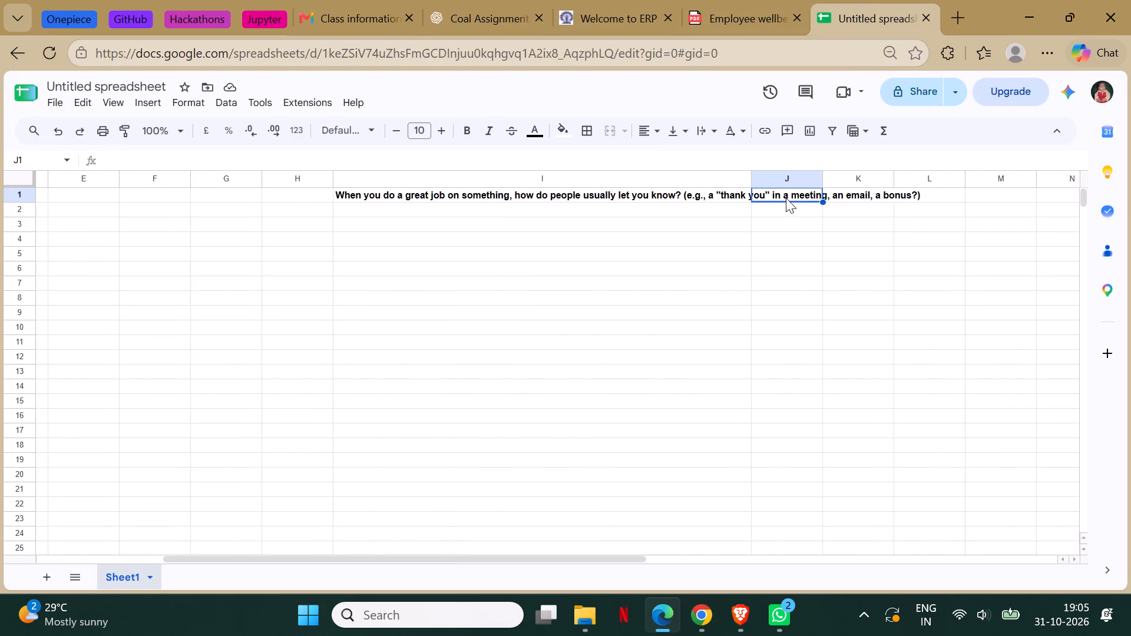
pyautogui.hotkey('ctrl', 'v')
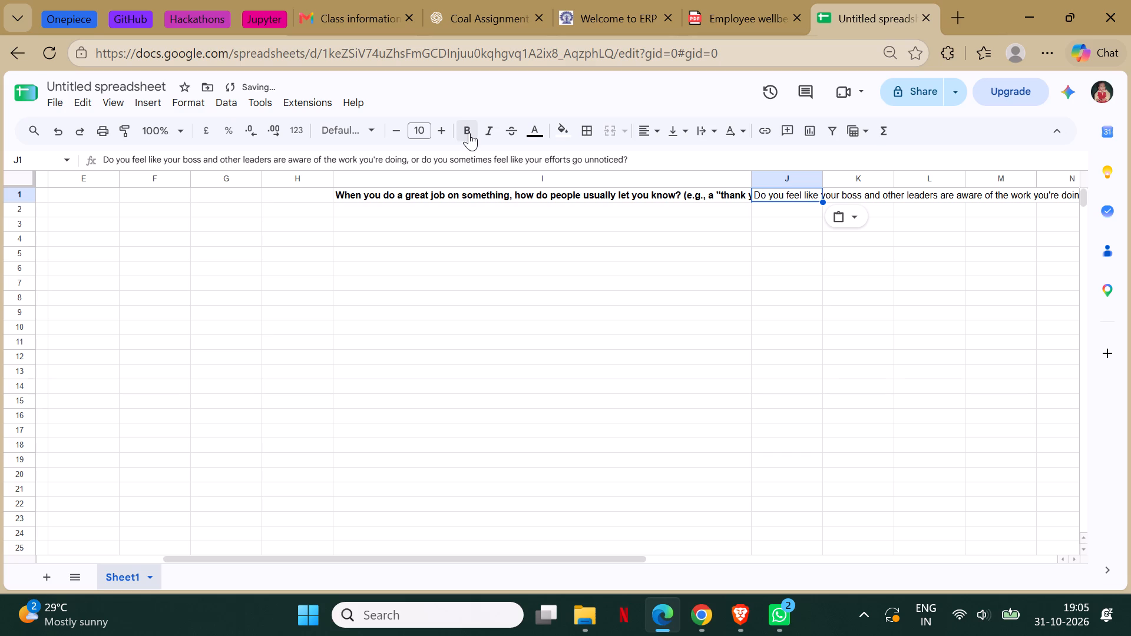
pyautogui.click(469, 132)
# Enter the headings "Response time", "Name" and "Roll Number" in cells A1, B1 and C1.
pyautogui.hscroll(5, 457, 221)
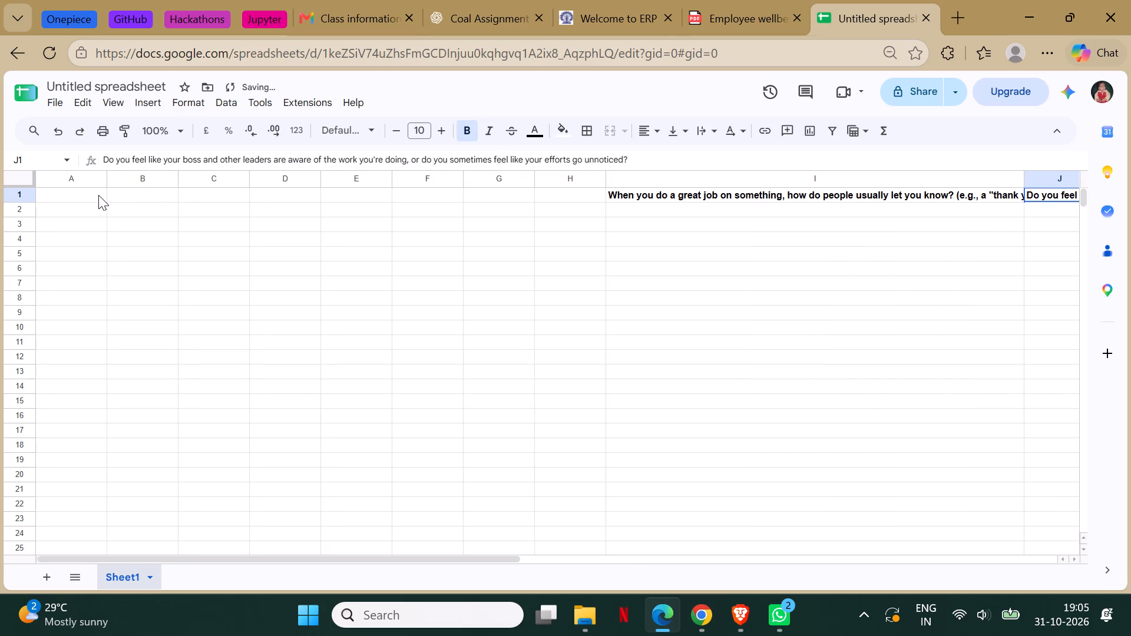
pyautogui.click(98, 195)
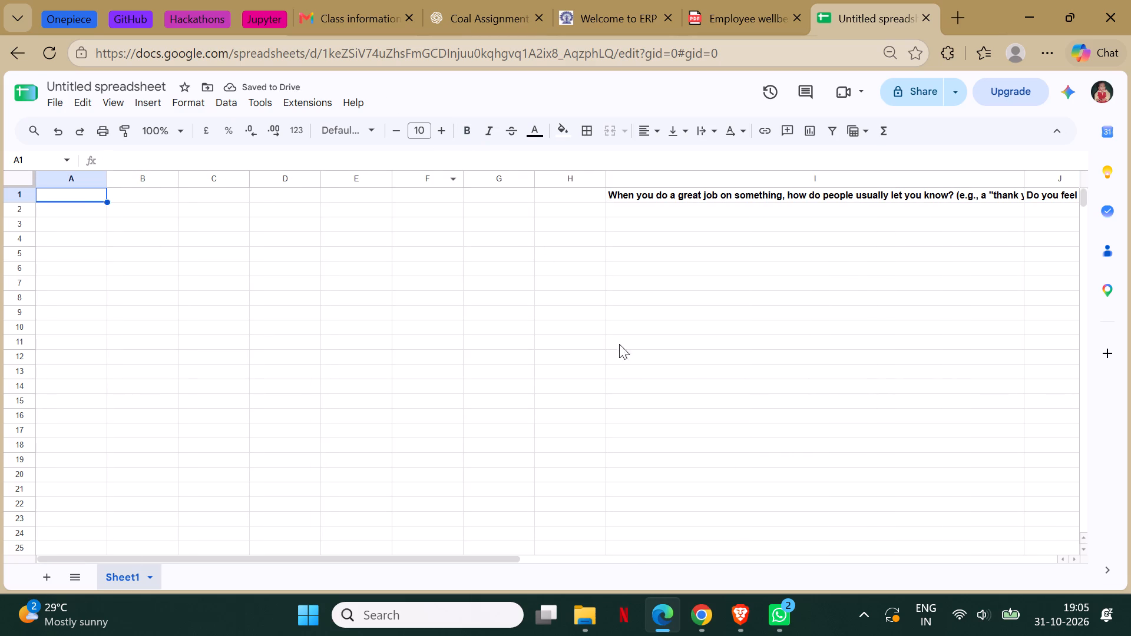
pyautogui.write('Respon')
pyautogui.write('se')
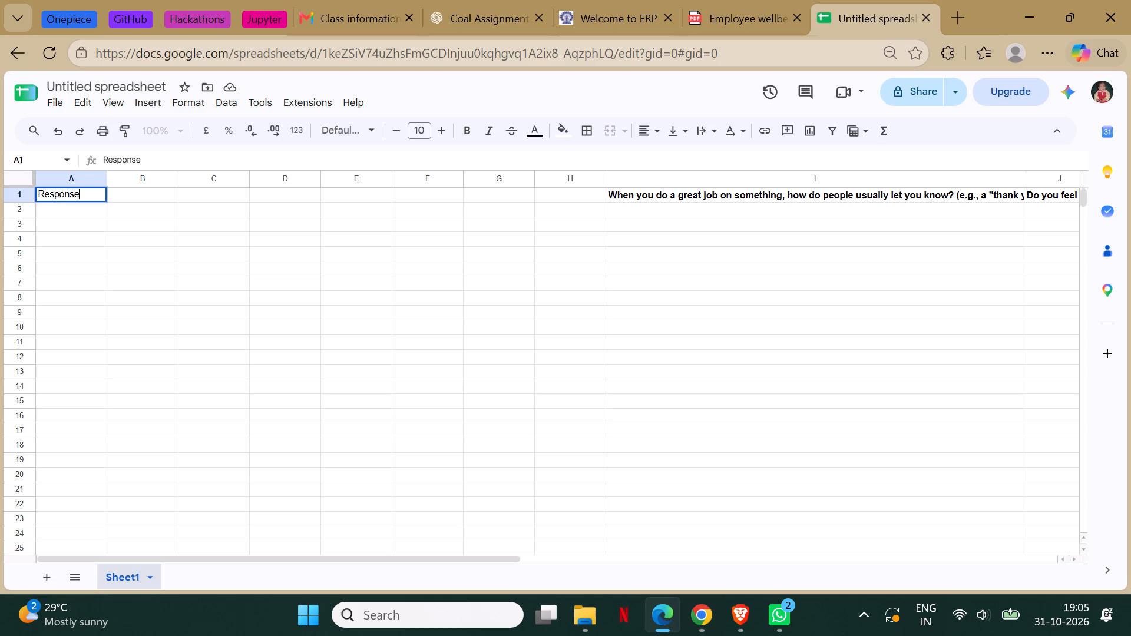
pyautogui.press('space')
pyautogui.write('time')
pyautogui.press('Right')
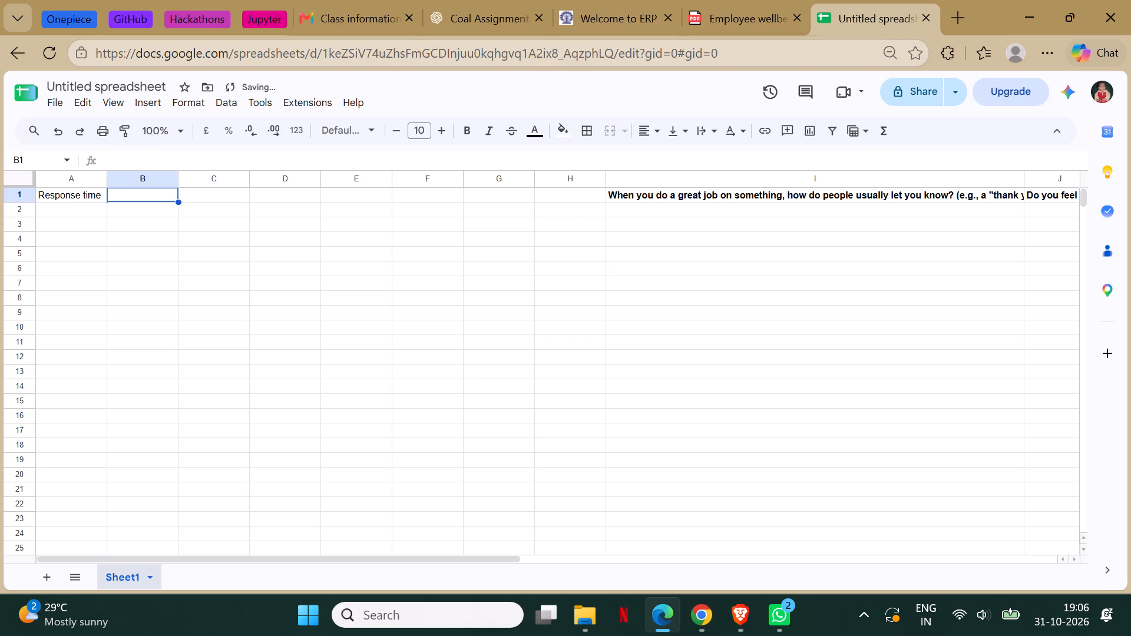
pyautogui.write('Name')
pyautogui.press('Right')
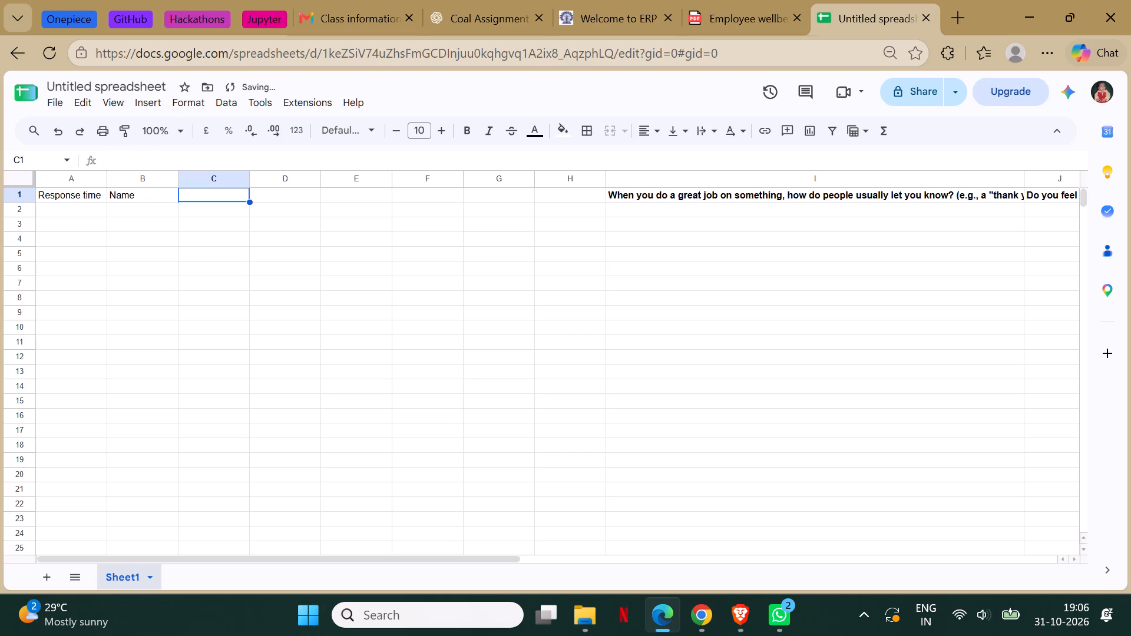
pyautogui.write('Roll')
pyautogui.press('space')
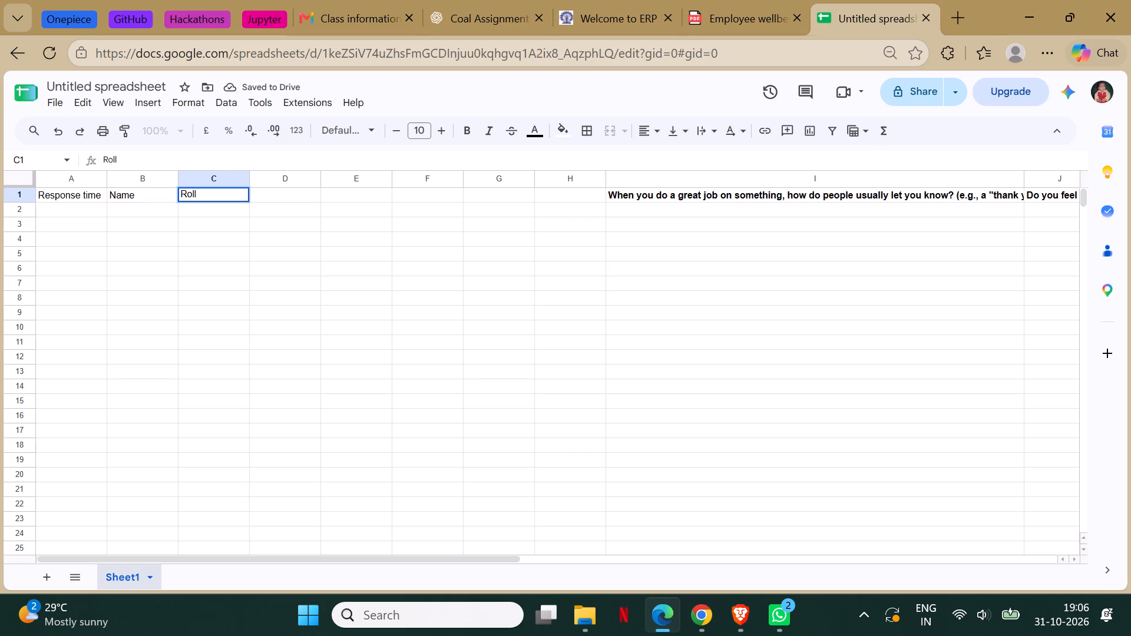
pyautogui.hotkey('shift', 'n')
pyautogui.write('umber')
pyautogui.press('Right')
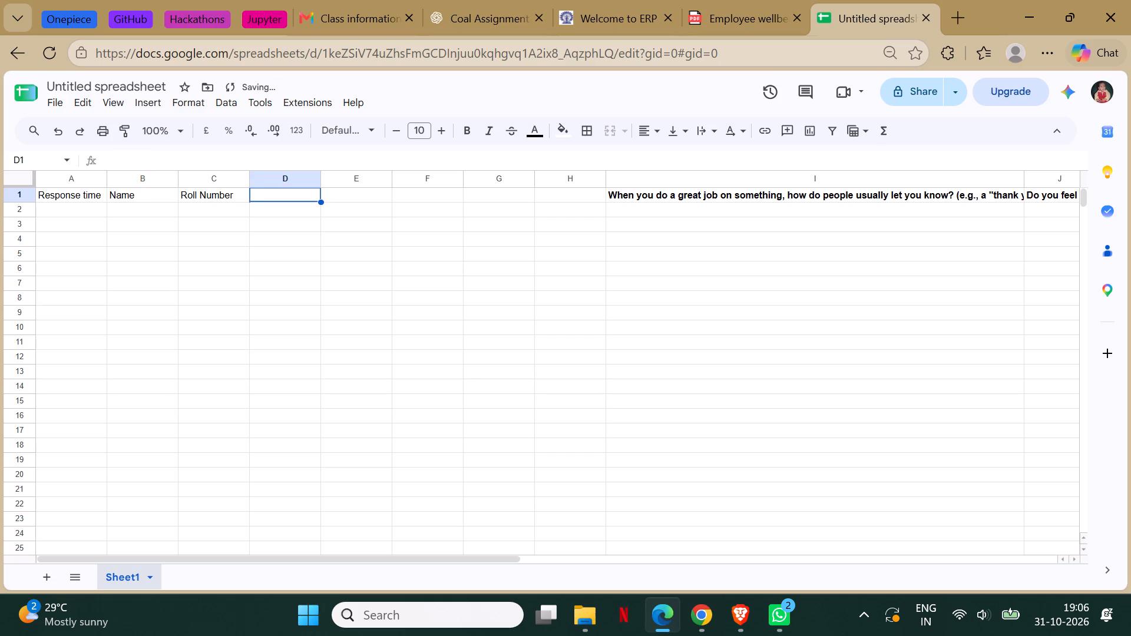
# Enter the headings "Company", "Role" and "Years of experience" in cells D1, E1 and F1.
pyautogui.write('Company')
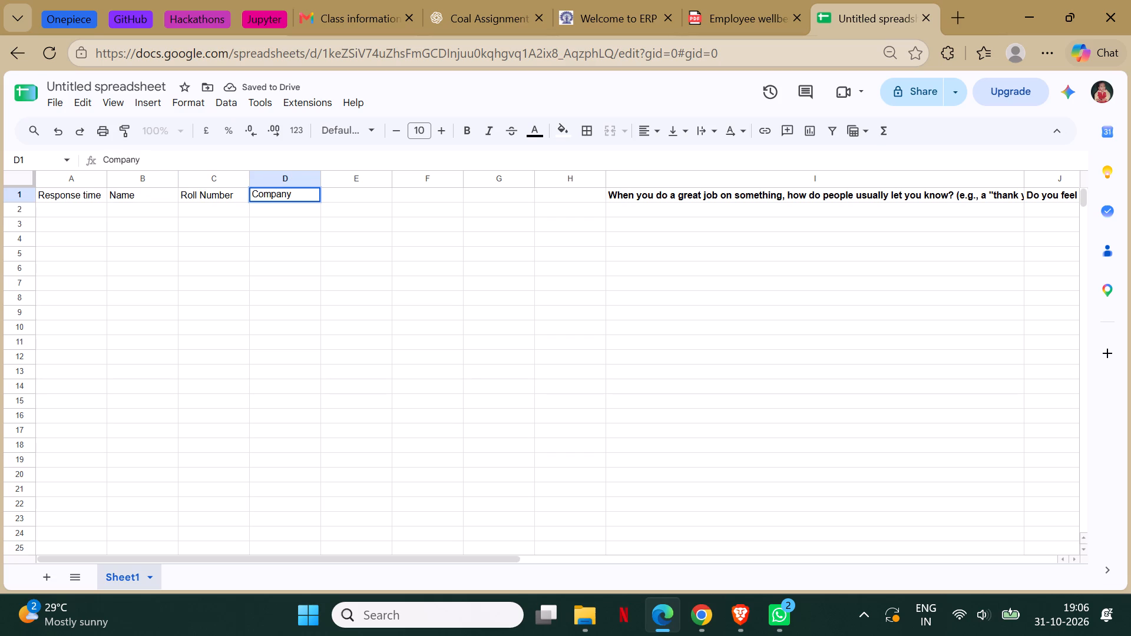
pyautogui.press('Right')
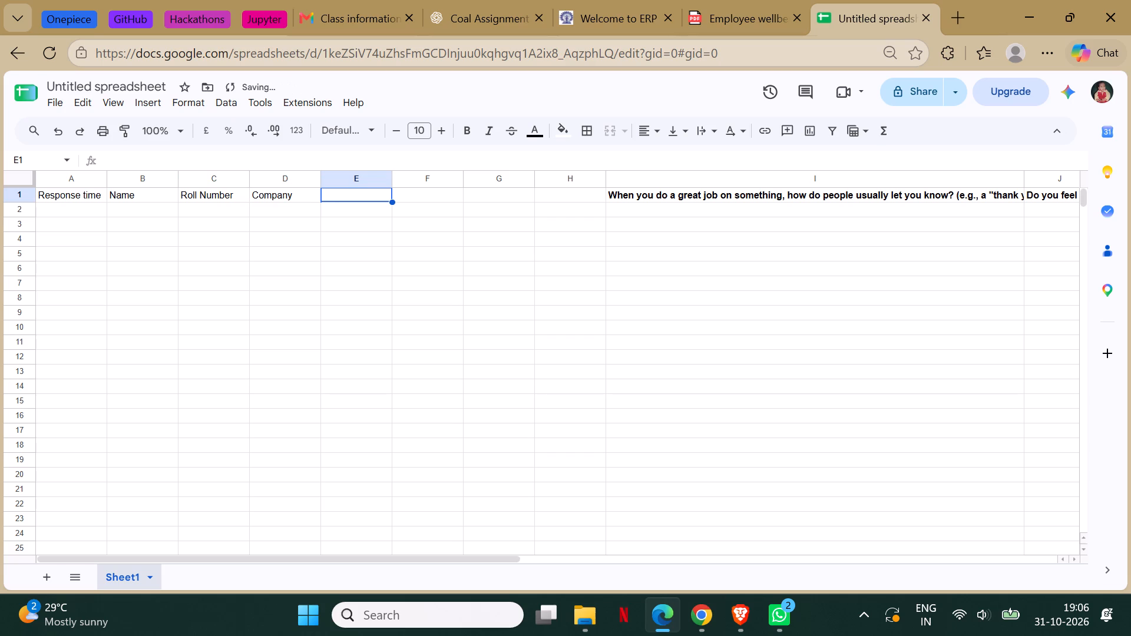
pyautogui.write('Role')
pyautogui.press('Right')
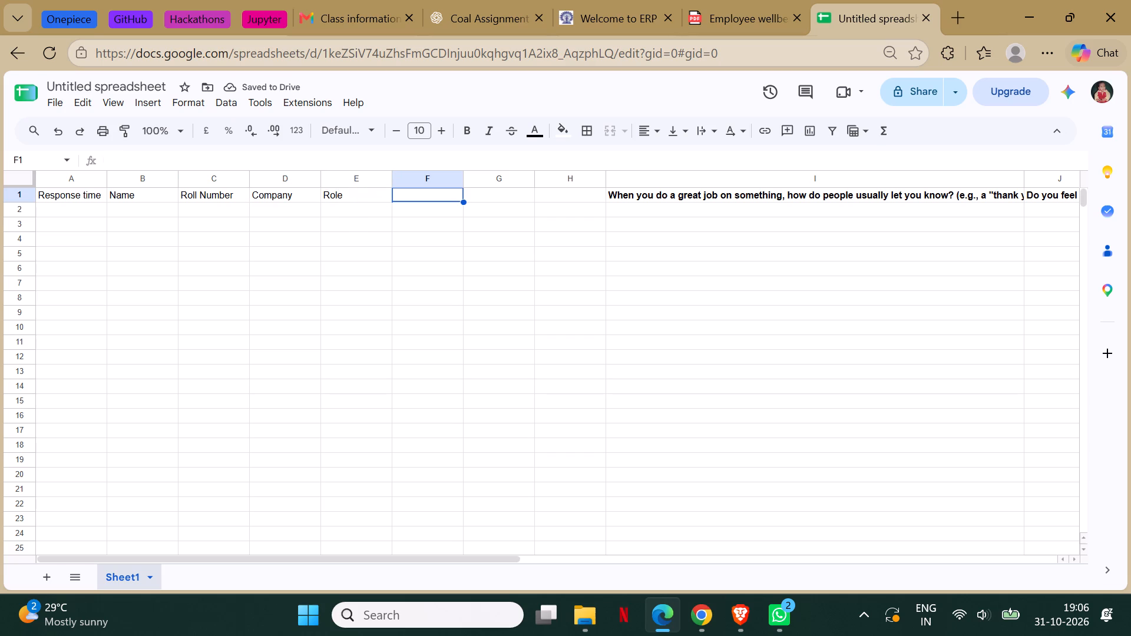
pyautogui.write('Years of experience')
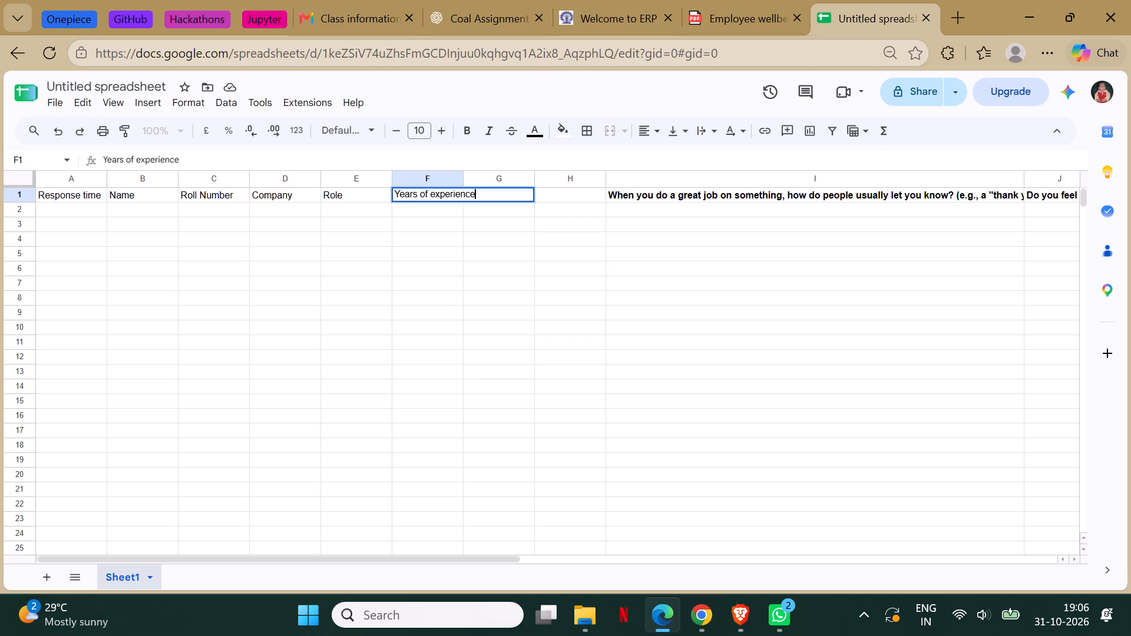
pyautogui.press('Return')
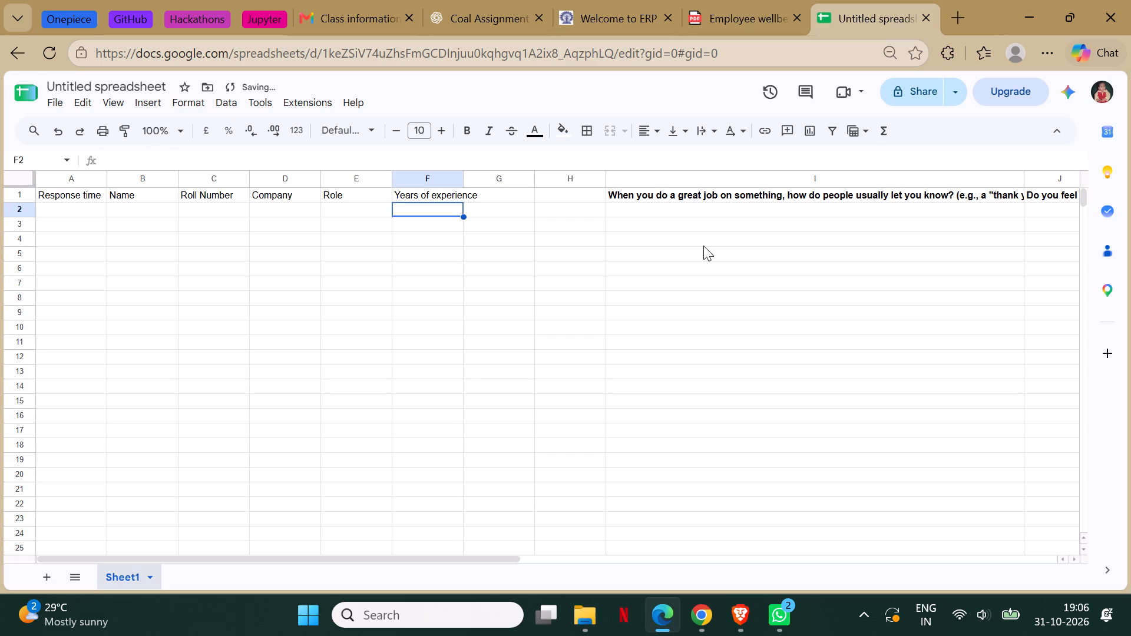
# Move the first Recognition question, about doing a great job, from cell I1 to G1.
pyautogui.click(667, 194)
pyautogui.hotkey('ctrl', 'x')
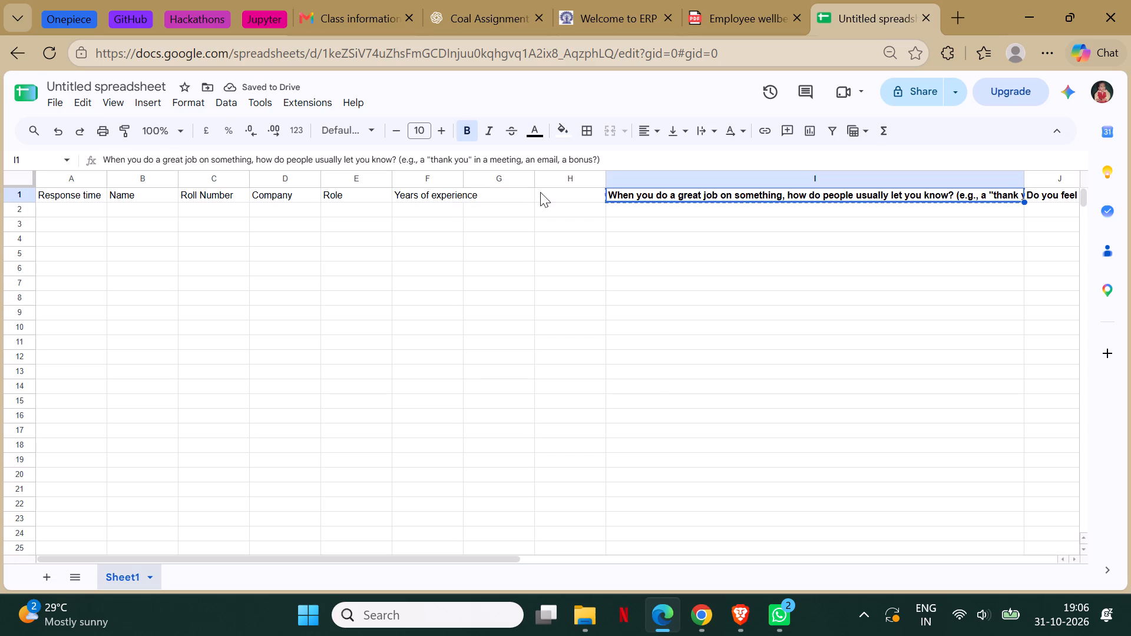
pyautogui.click(515, 191)
pyautogui.hotkey('ctrl', 'v')
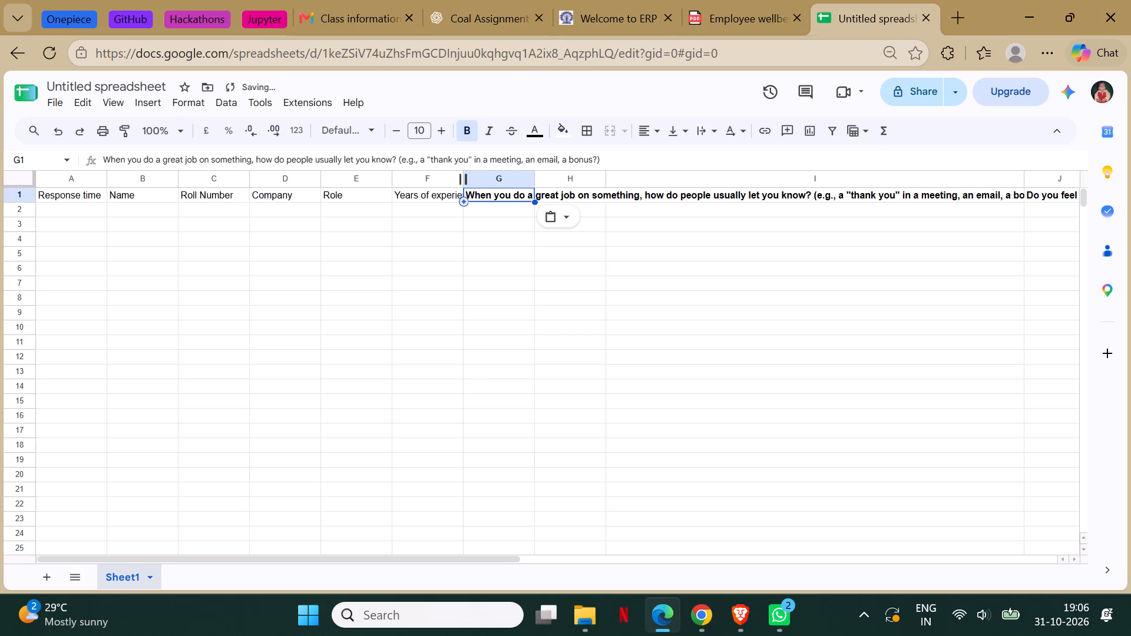
# Widen column F slightly to fit the "Years of experience" heading.
pyautogui.moveTo(464, 179); pyautogui.dragTo(481, 179)
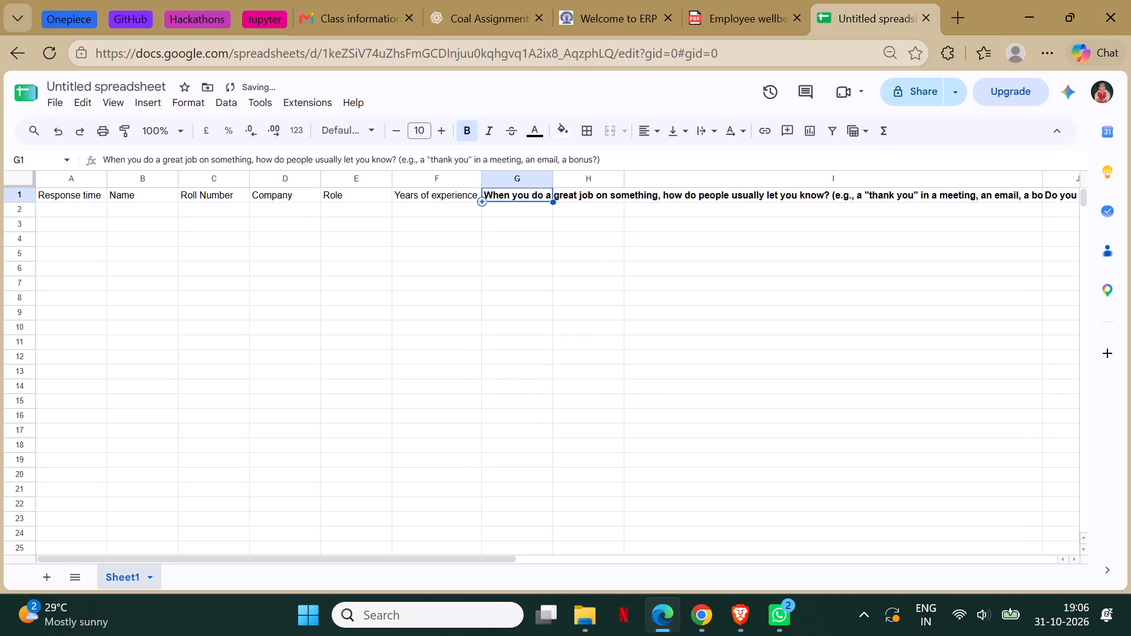
# Make the whole header row 1 bold.
pyautogui.click(25, 191)
pyautogui.click(465, 133)
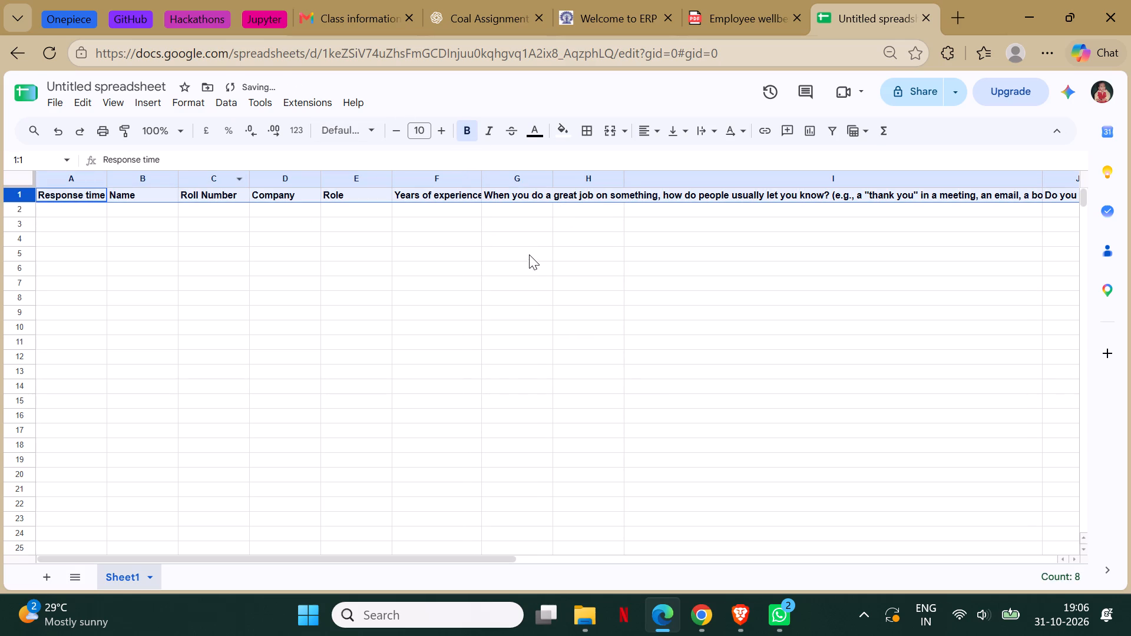
pyautogui.click(527, 256)
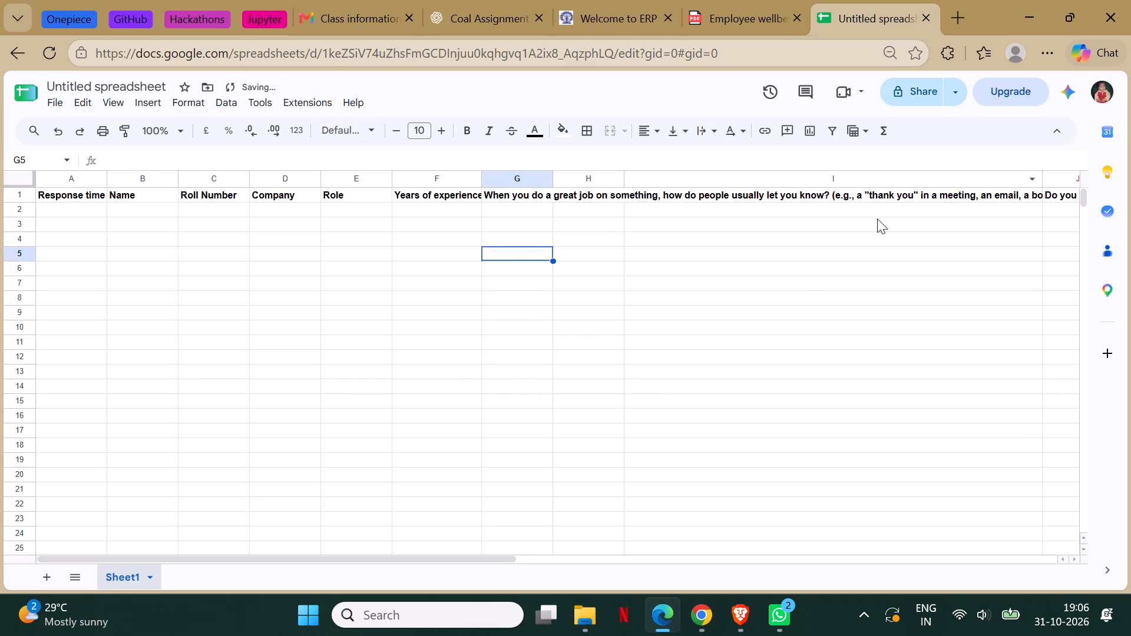
# Copy the second Recognition question, about the boss being aware of your work, from cell J1 into H1.
pyautogui.hscroll(-2, 877, 218)
pyautogui.click(851, 196)
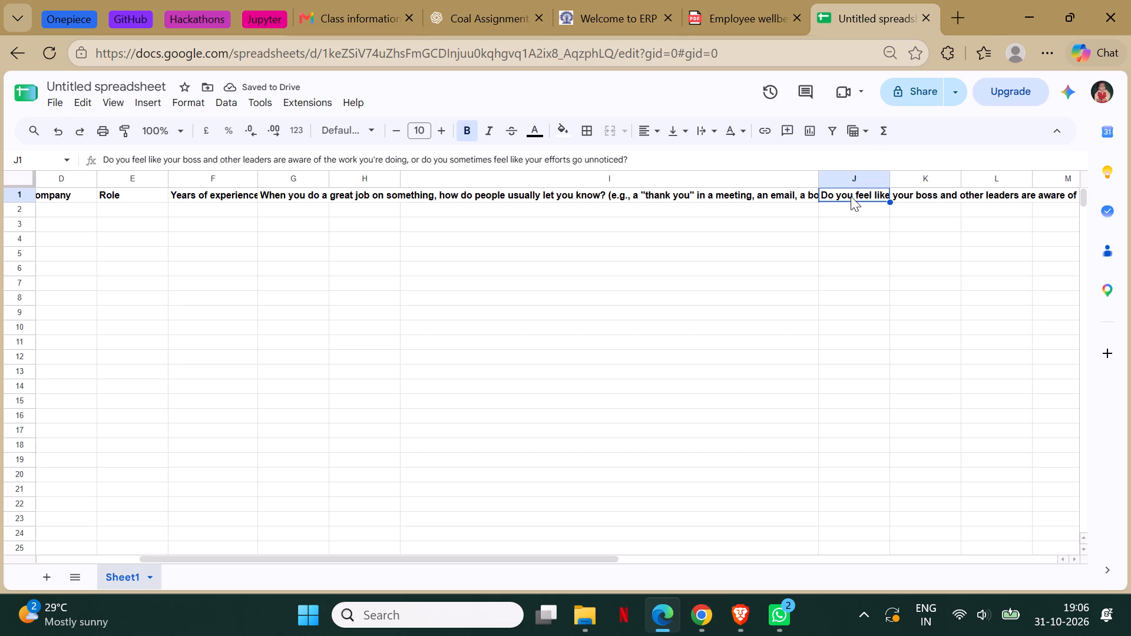
pyautogui.hotkey('ctrl', 'c')
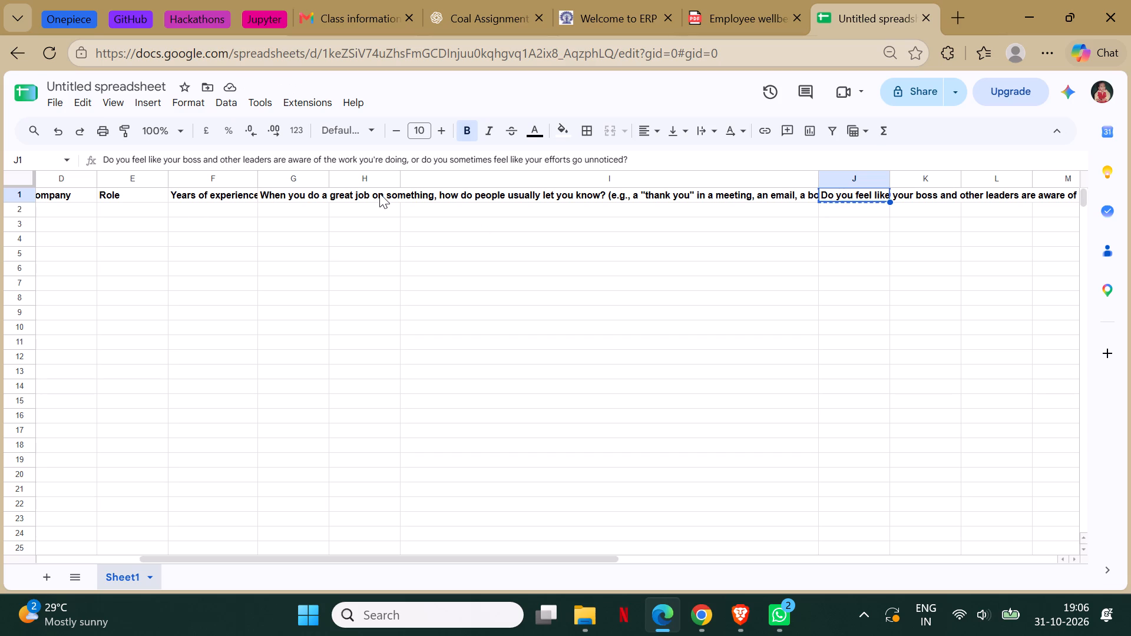
pyautogui.click(379, 193)
pyautogui.hotkey('ctrl', 'v')
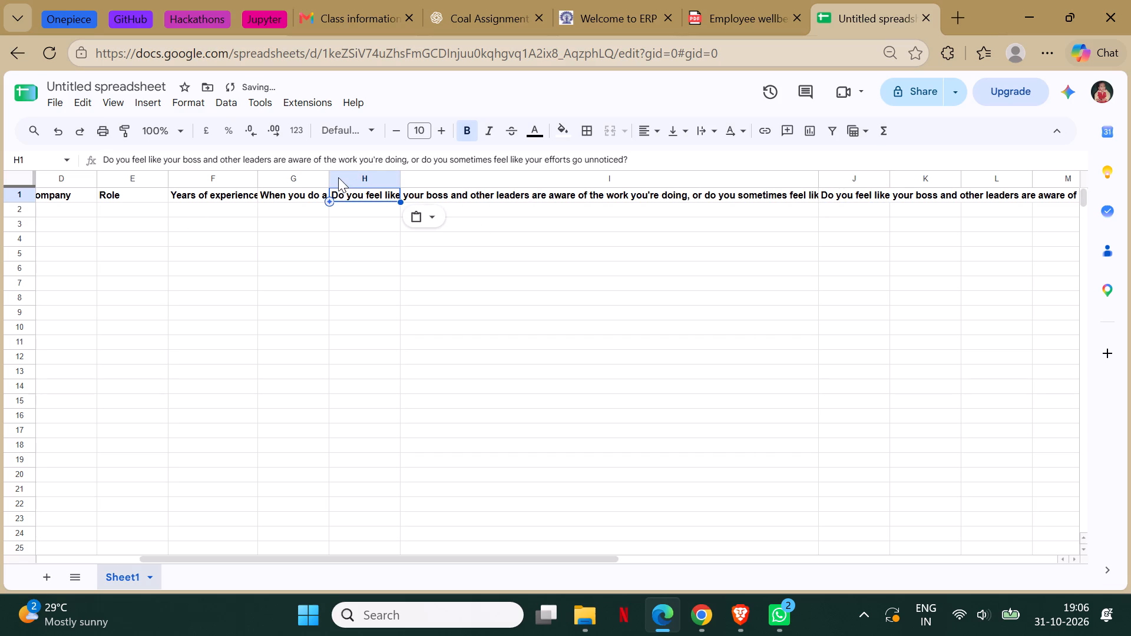
# Widen column G to about eight times its default width to show more of the first question.
pyautogui.moveTo(330, 178); pyautogui.dragTo(834, 214)
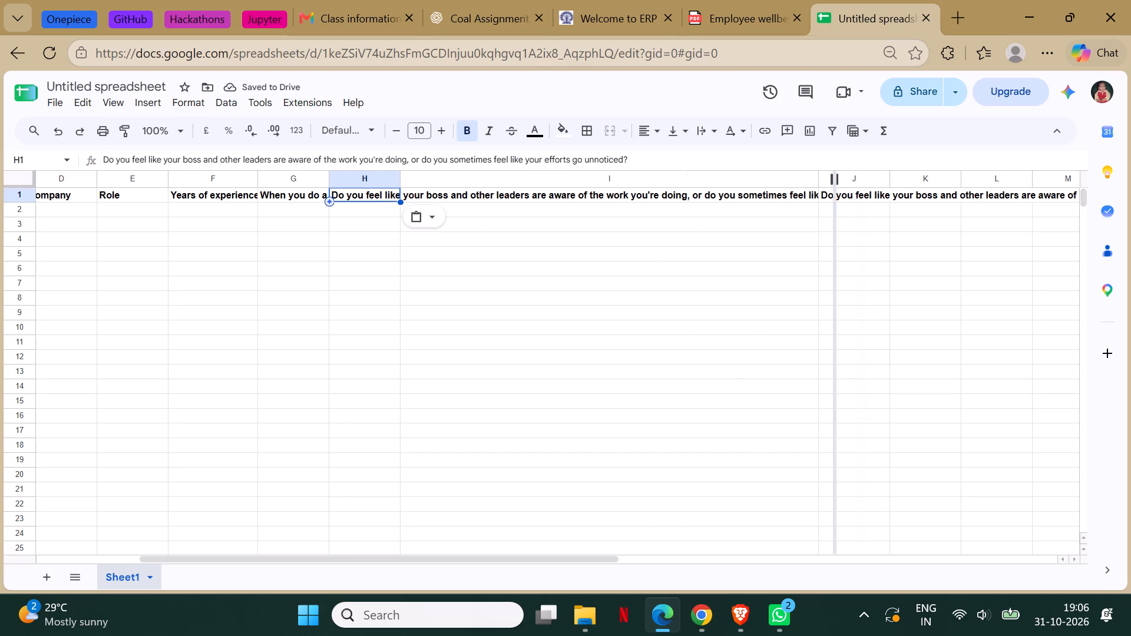
pyautogui.moveTo(834, 214); pyautogui.dragTo(822, 213)
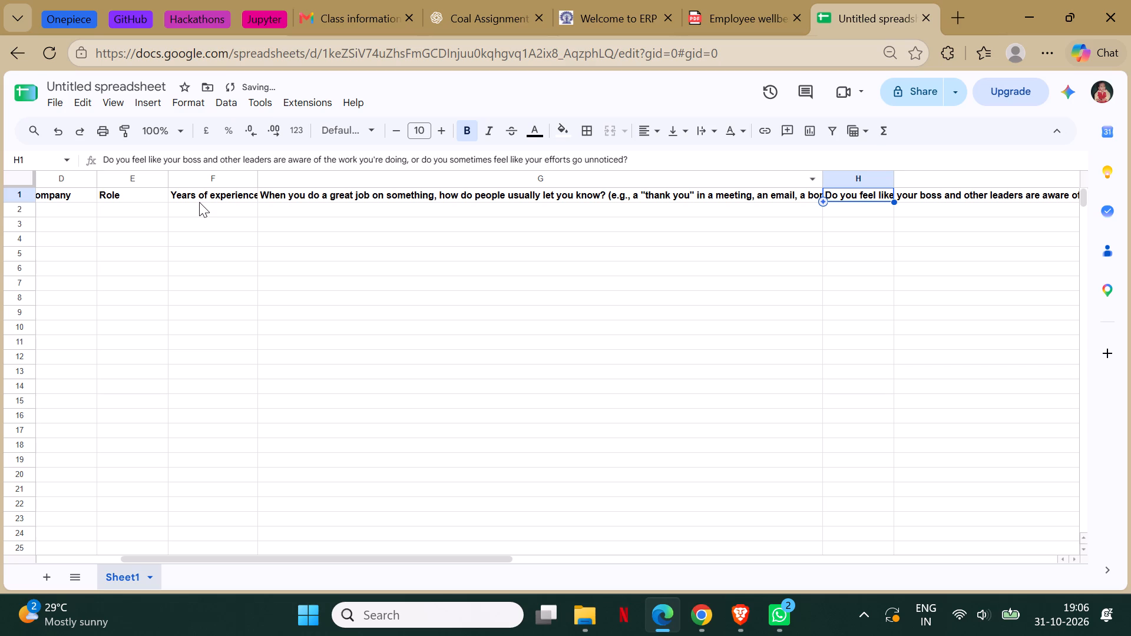
# Widen column F to about one and a half times the default width so the bold "Years of experience" heading fits.
pyautogui.click(283, 194)
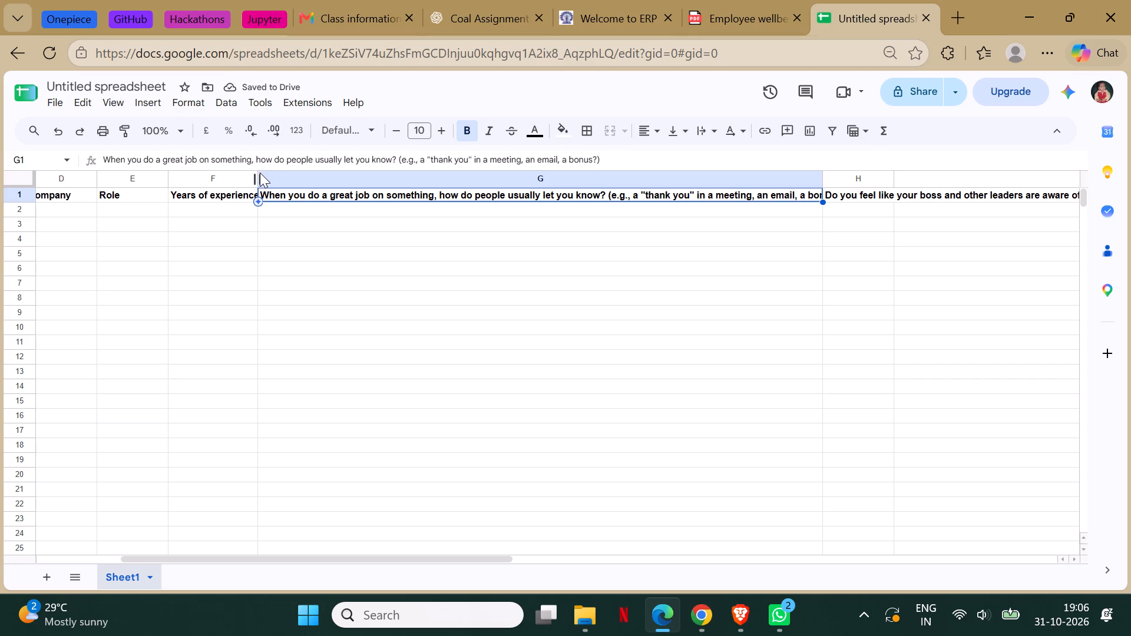
pyautogui.moveTo(257, 174); pyautogui.dragTo(286, 178)
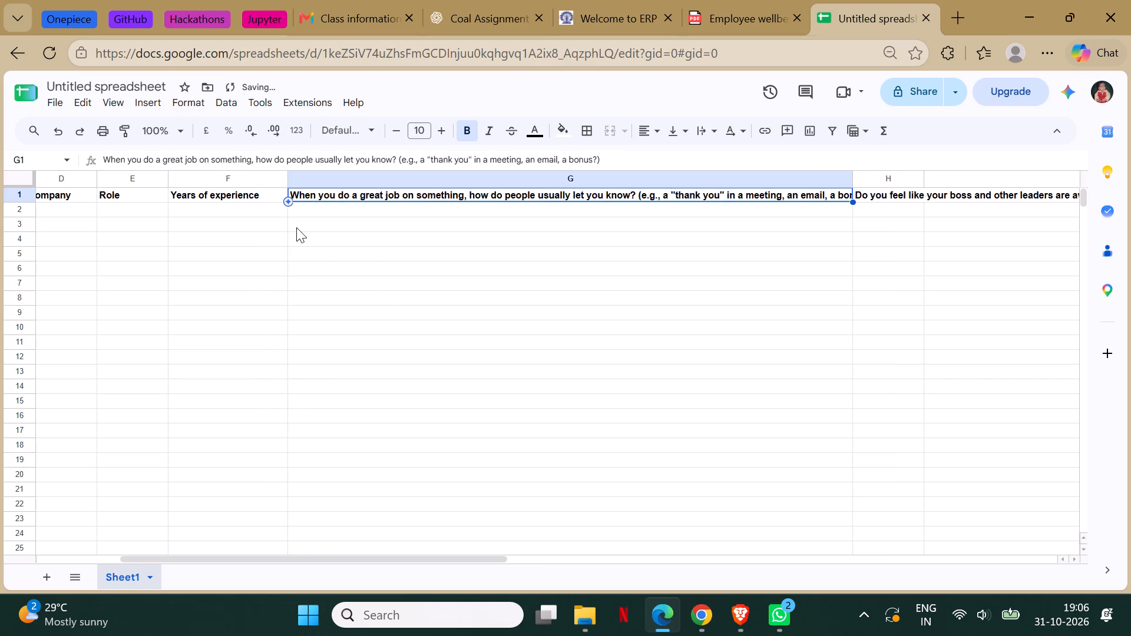
pyautogui.moveTo(288, 176); pyautogui.dragTo(273, 178)
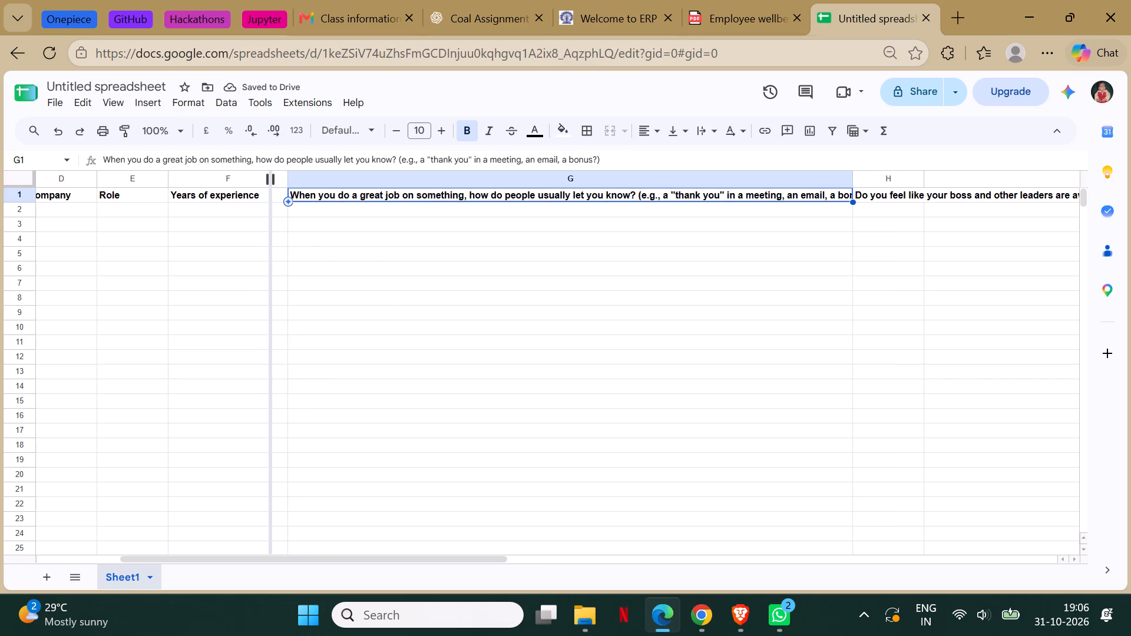
pyautogui.moveTo(273, 178); pyautogui.dragTo(275, 179)
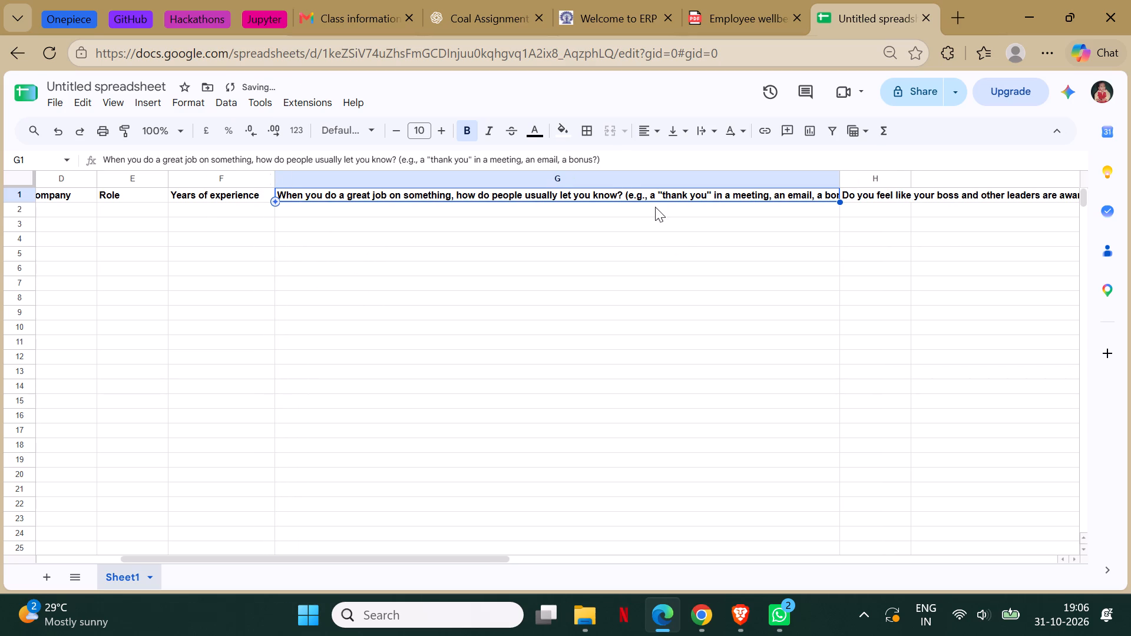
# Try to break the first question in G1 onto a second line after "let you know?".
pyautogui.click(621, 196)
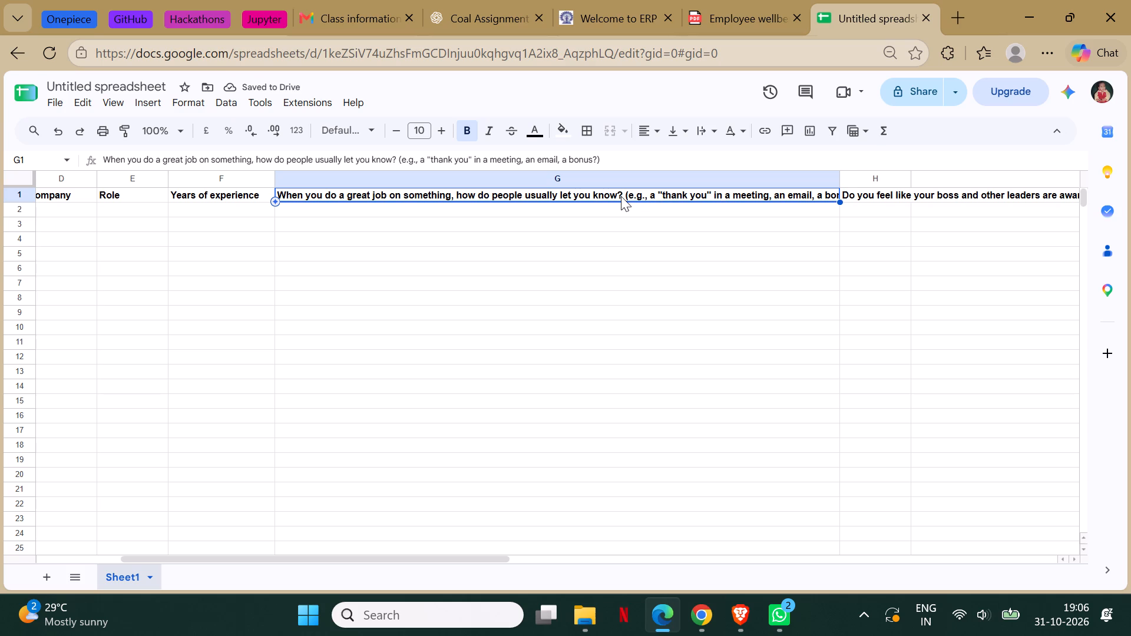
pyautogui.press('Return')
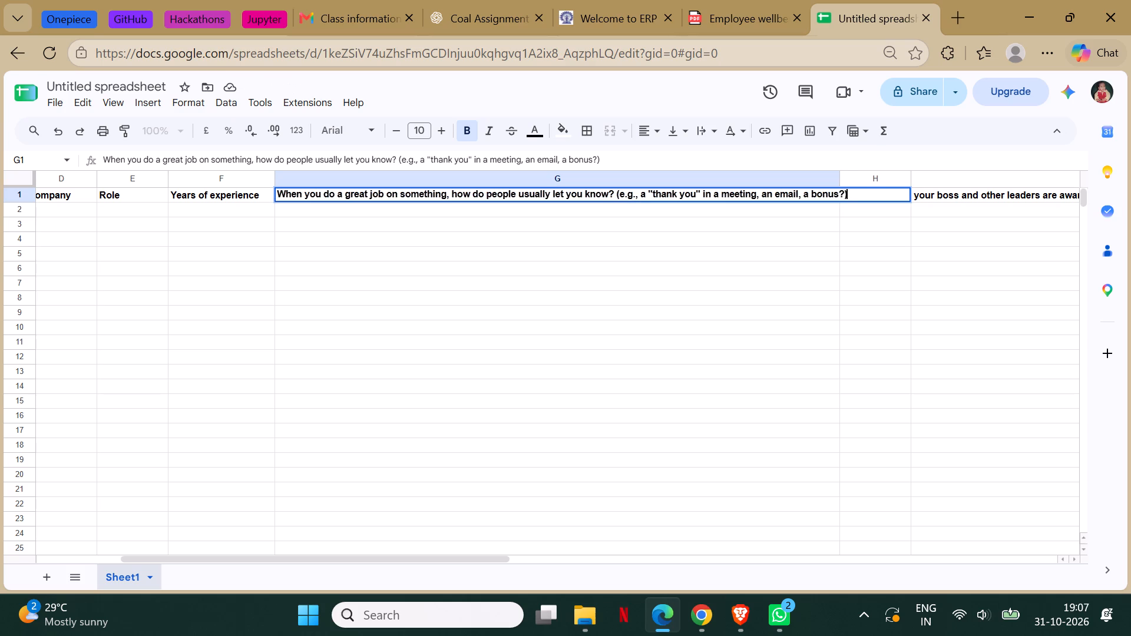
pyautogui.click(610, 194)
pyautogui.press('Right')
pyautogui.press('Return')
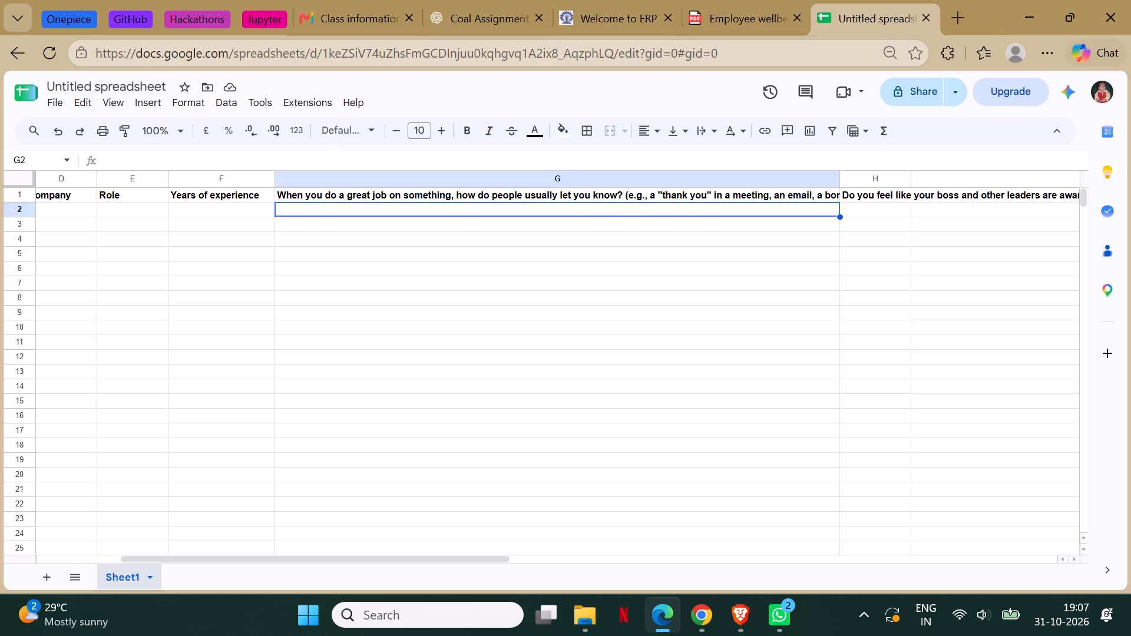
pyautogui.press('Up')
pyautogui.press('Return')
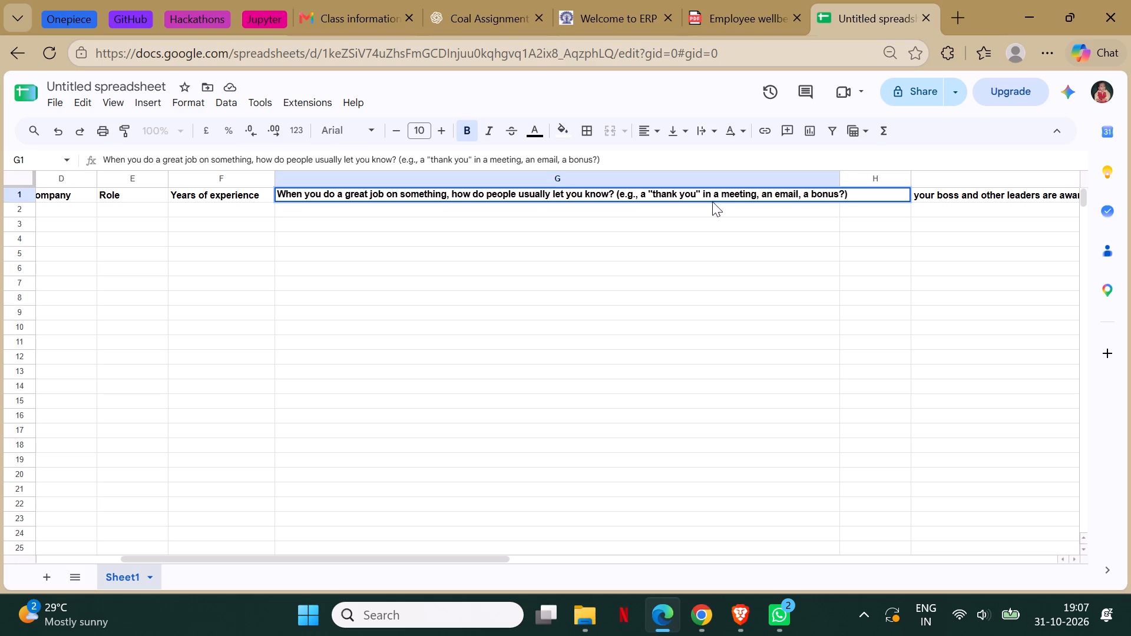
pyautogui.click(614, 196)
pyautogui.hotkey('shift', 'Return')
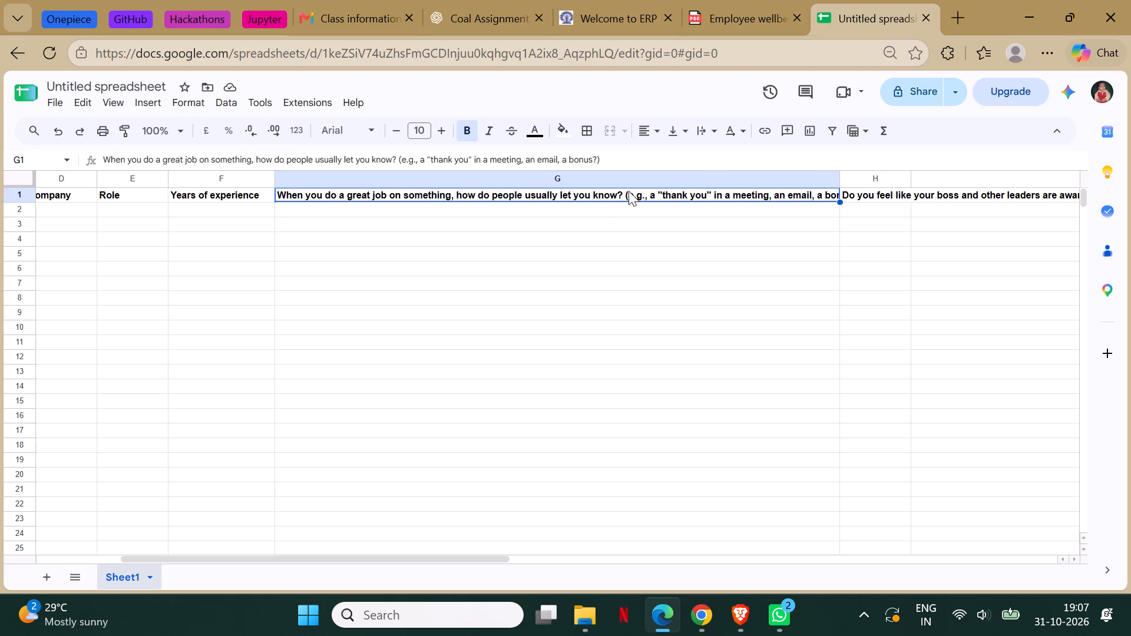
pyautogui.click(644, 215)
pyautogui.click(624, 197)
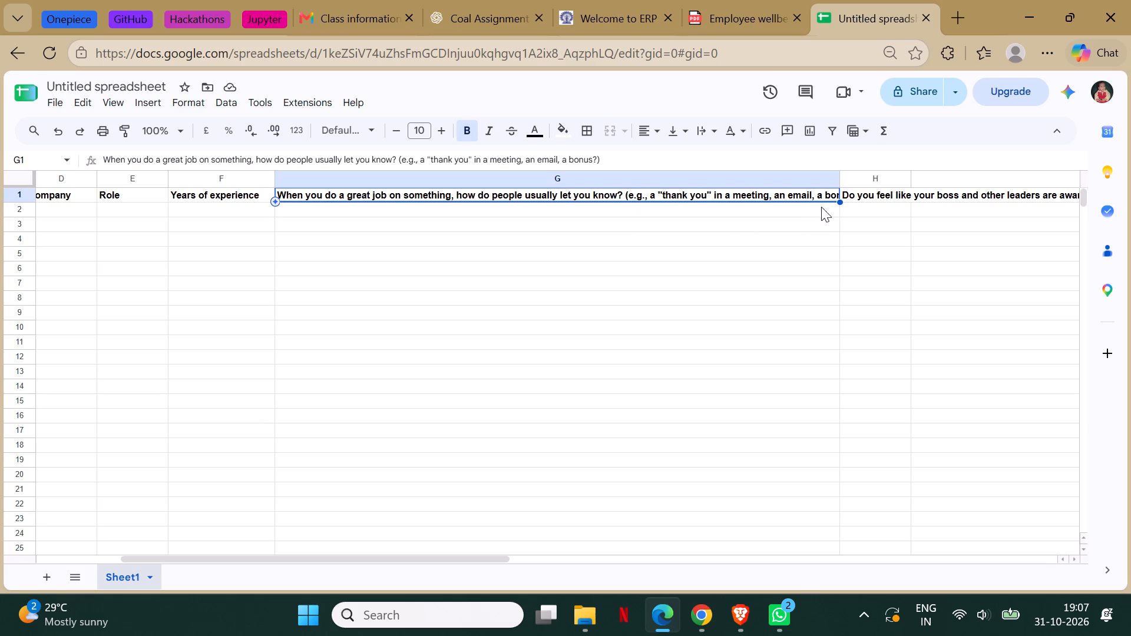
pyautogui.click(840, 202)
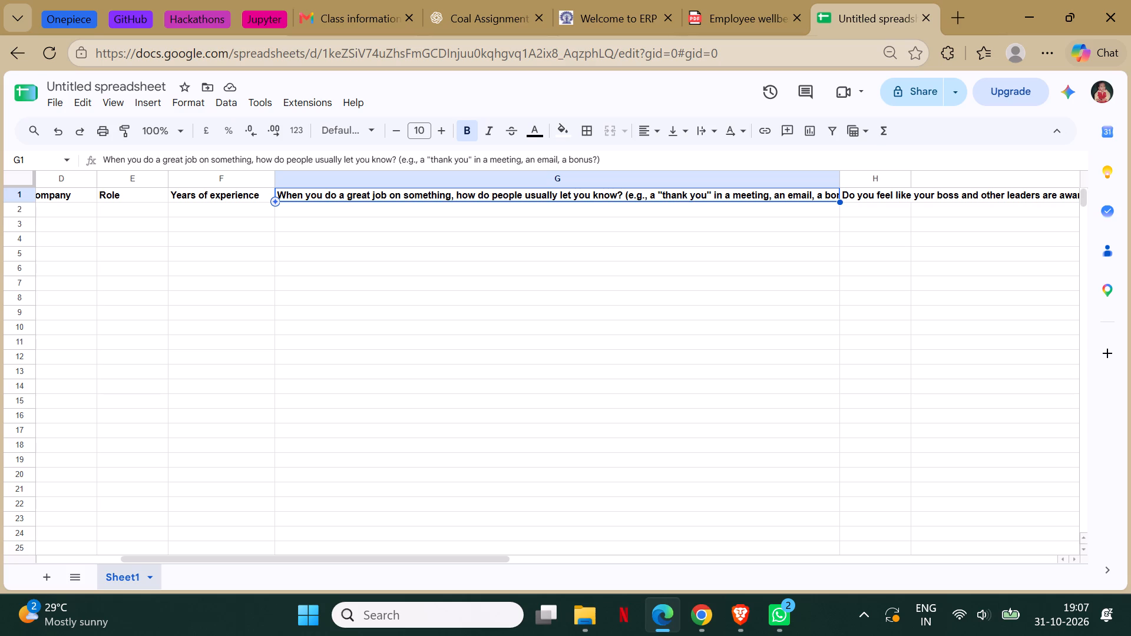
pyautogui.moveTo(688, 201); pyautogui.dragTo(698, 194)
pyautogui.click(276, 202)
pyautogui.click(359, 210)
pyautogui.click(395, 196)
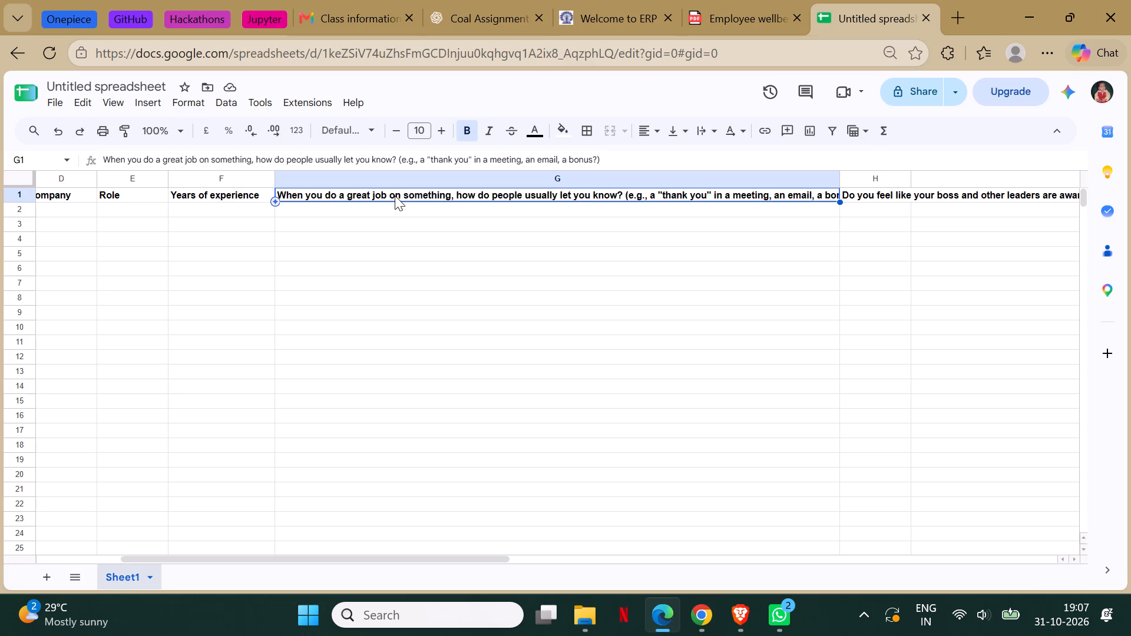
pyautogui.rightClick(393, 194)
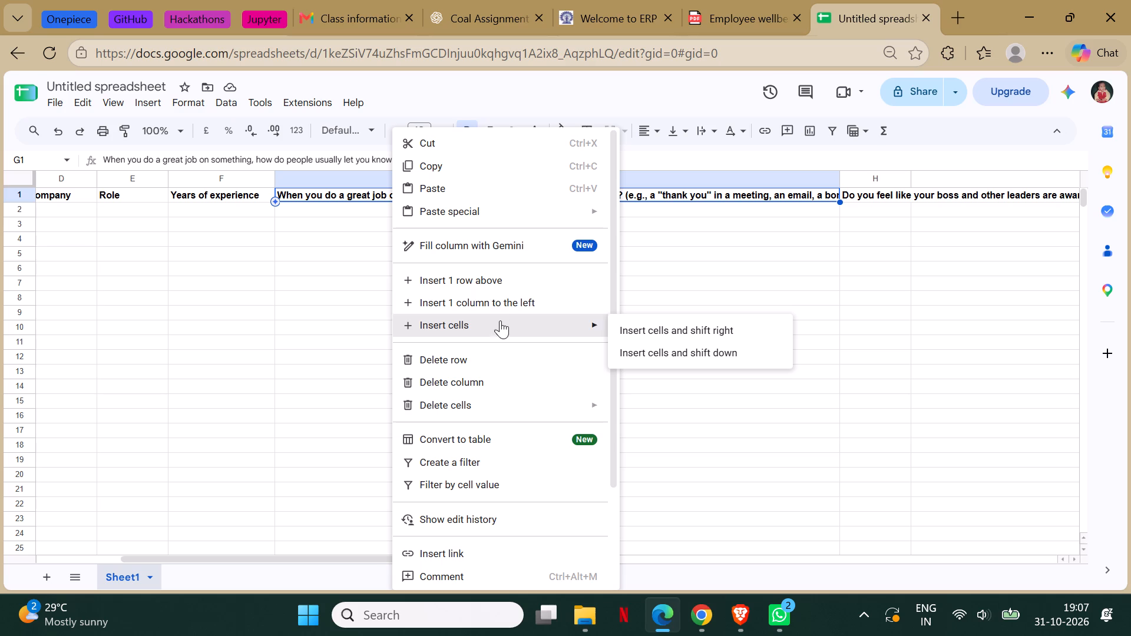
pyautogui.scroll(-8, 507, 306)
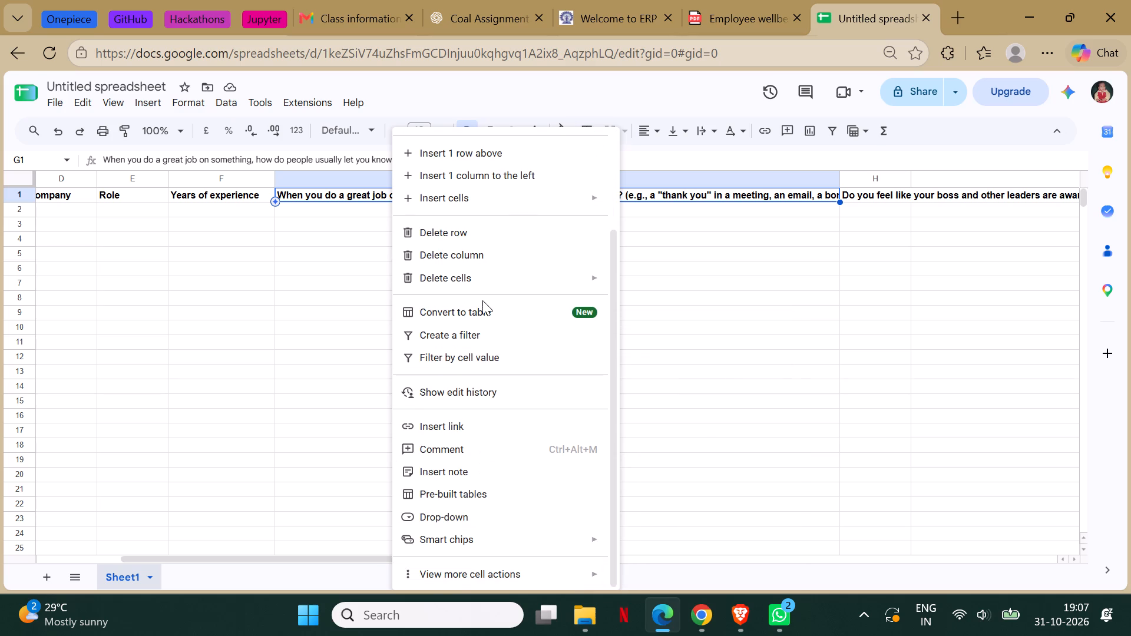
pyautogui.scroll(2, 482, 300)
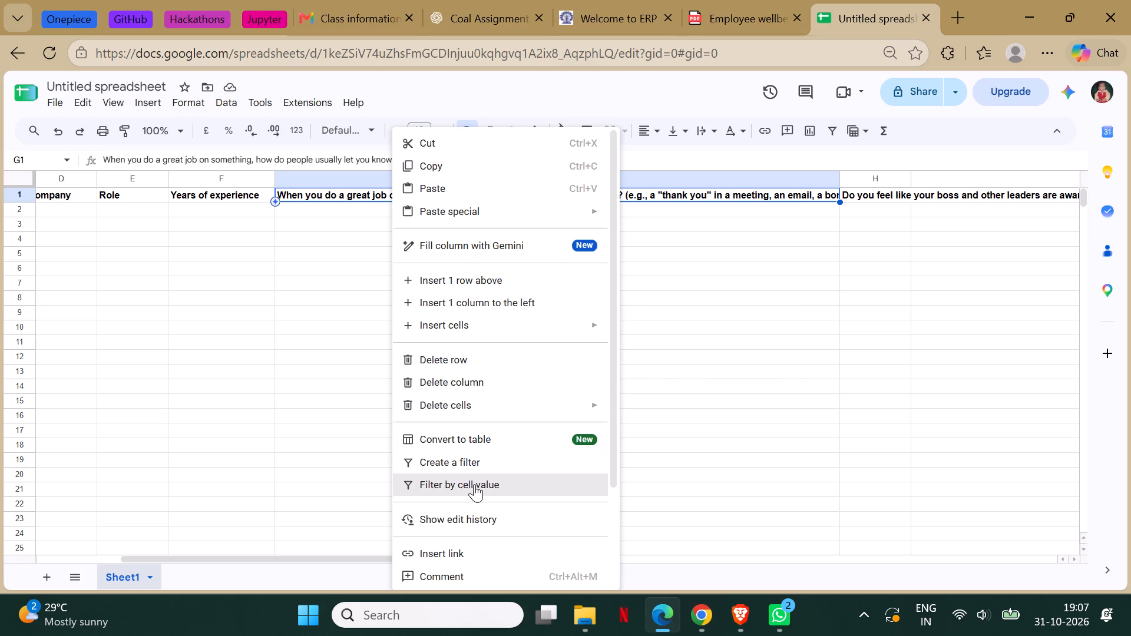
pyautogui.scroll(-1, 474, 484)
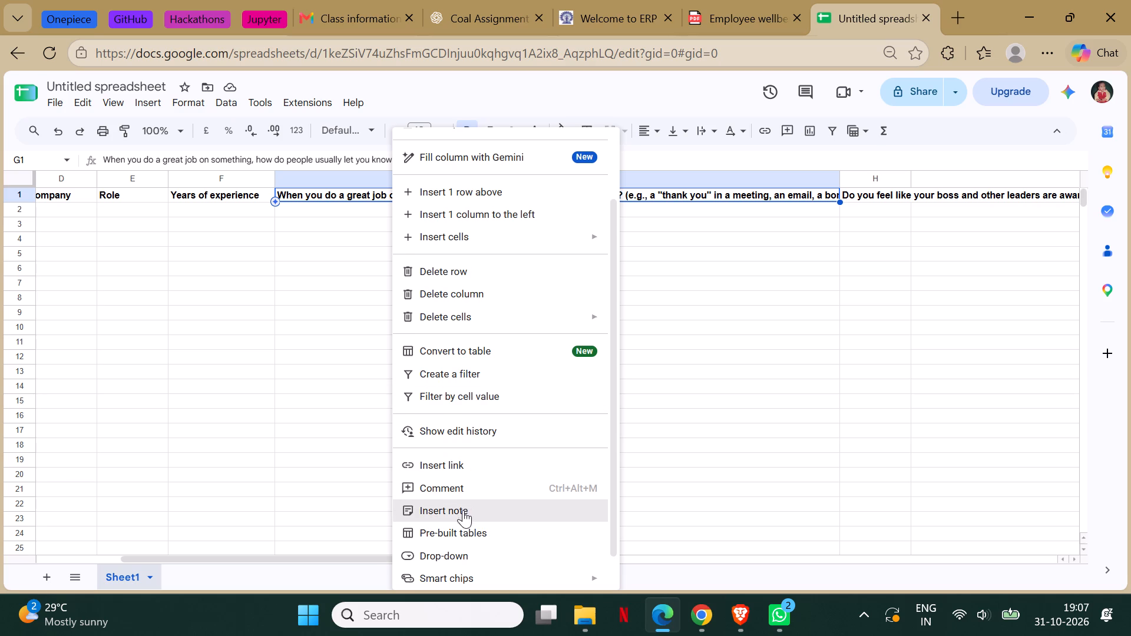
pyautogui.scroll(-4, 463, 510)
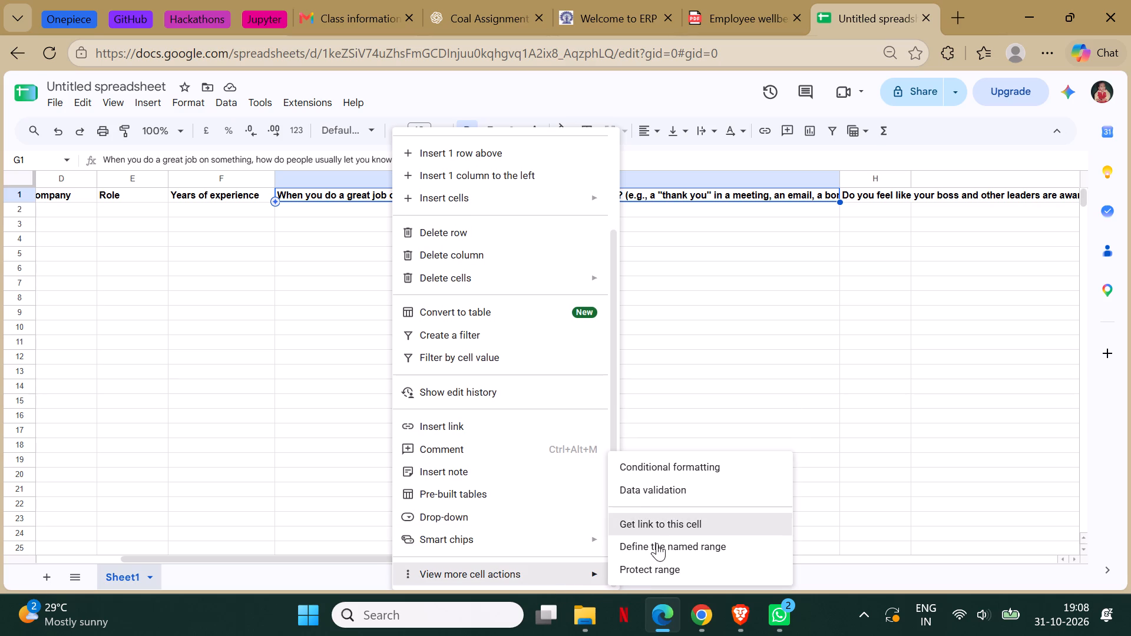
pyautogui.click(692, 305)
# Widen column H to nearly nine times the default width so the whole second Recognition question fits.
pyautogui.click(857, 194)
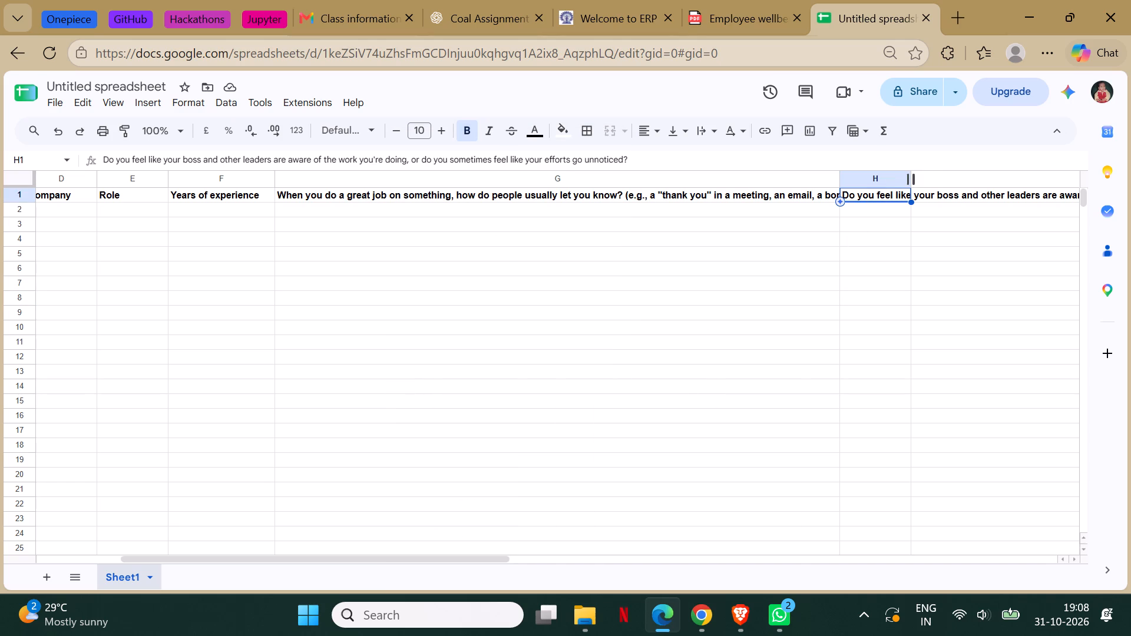
pyautogui.moveTo(912, 179); pyautogui.dragTo(1114, 197)
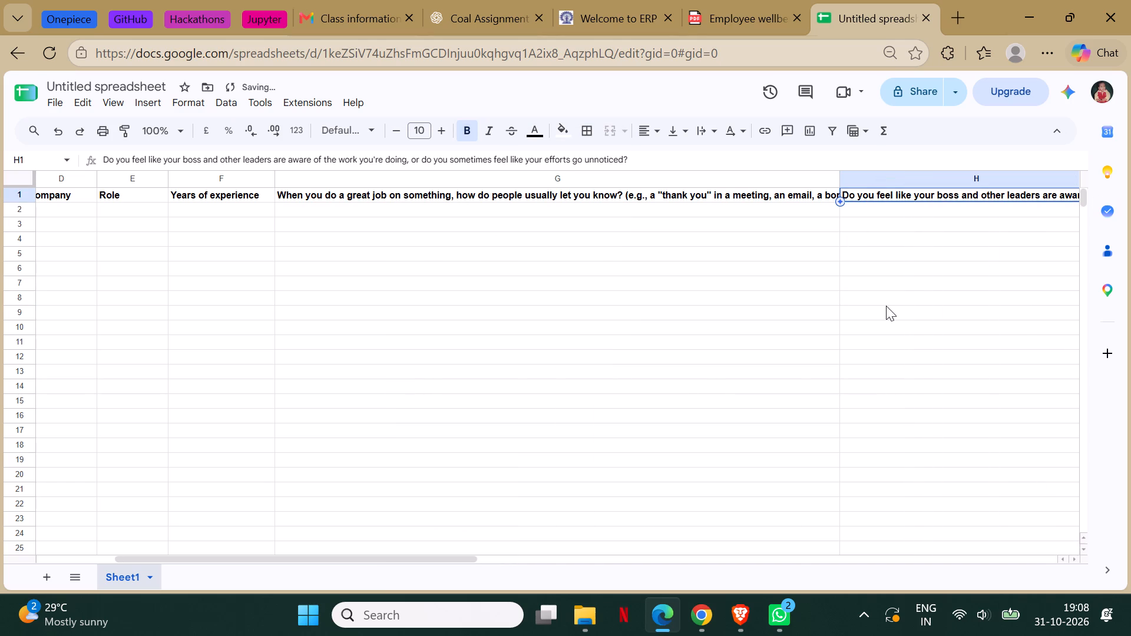
pyautogui.hscroll(-6, 886, 306)
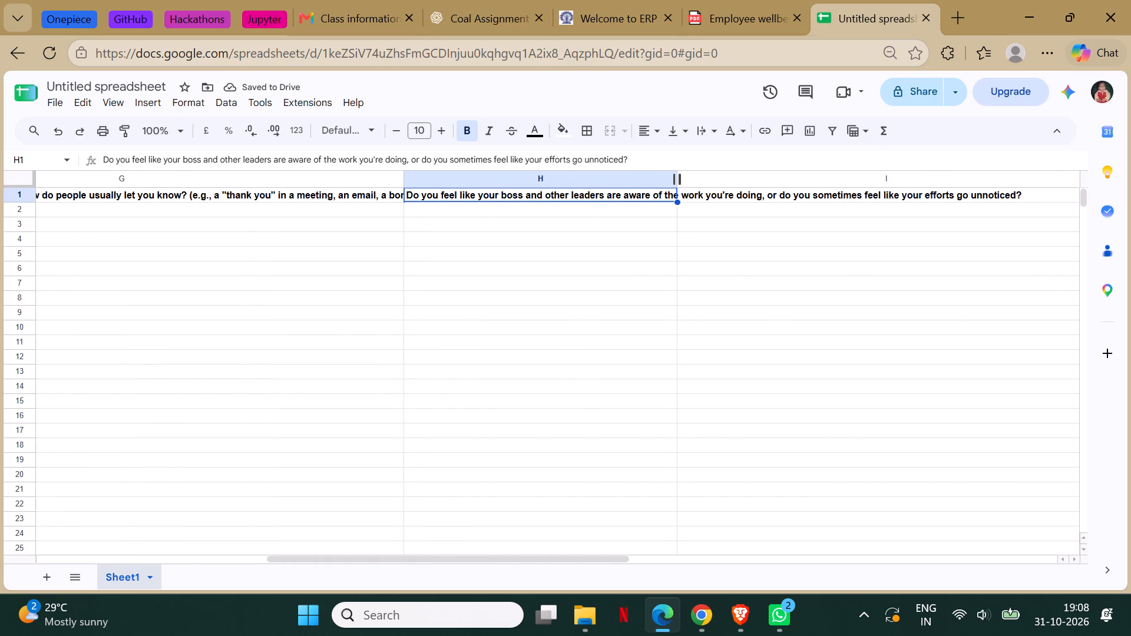
pyautogui.moveTo(677, 177); pyautogui.dragTo(1021, 193)
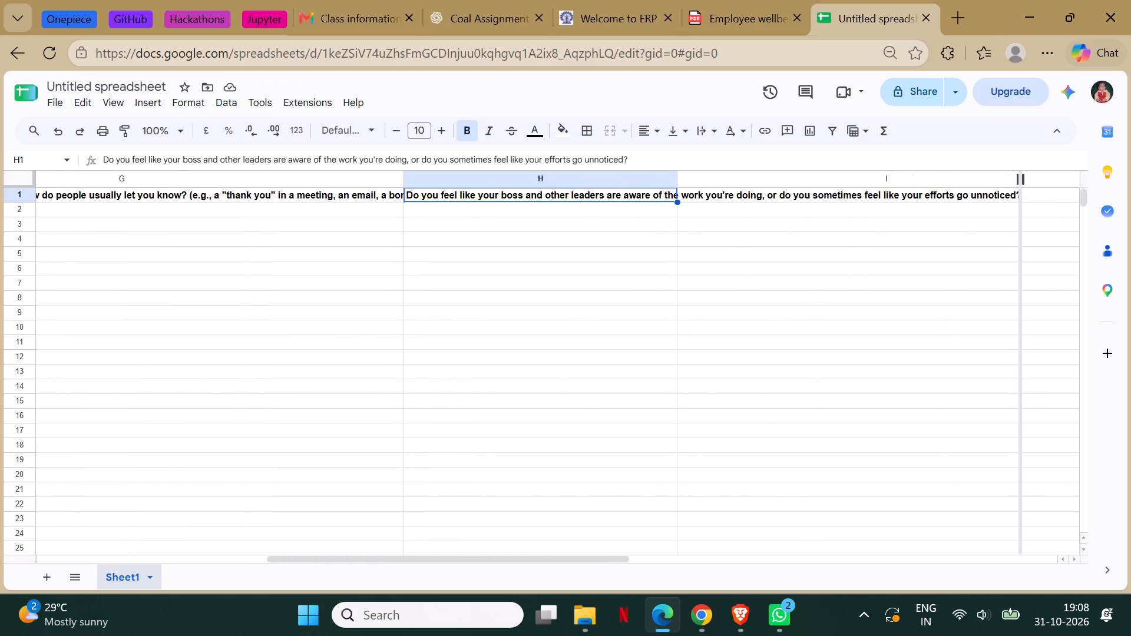
pyautogui.moveTo(1021, 193); pyautogui.dragTo(1024, 193)
pyautogui.click(521, 237)
pyautogui.click(345, 225)
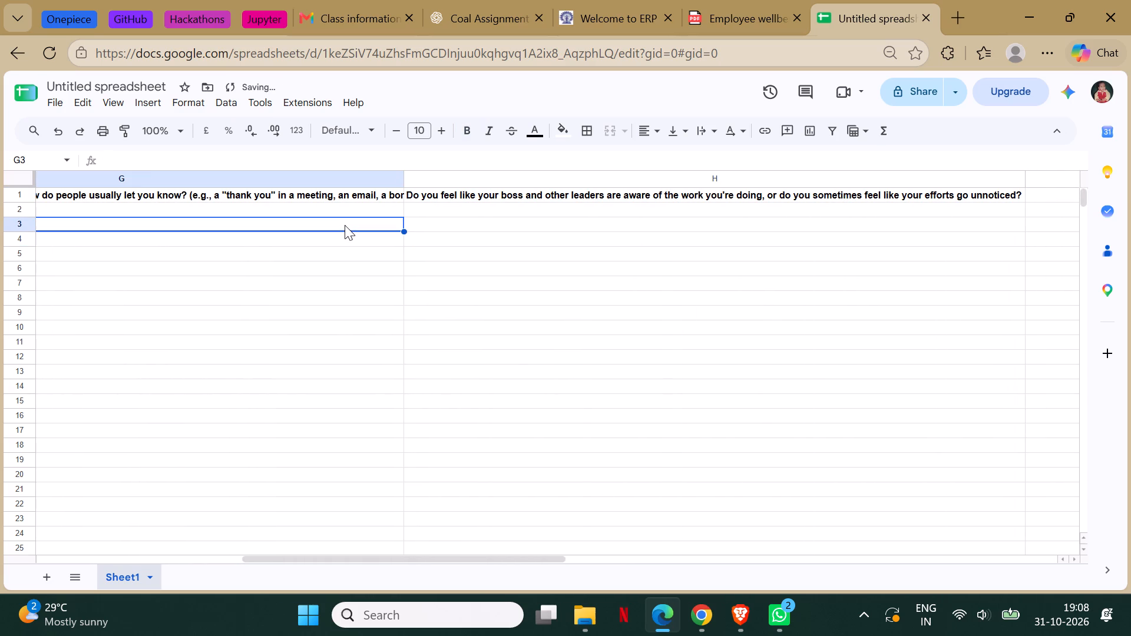
# Shorten the first question in G1 by removing ", an email, a bonus" so that it ends with "in a meeting?)".
pyautogui.hscroll(6, 345, 225)
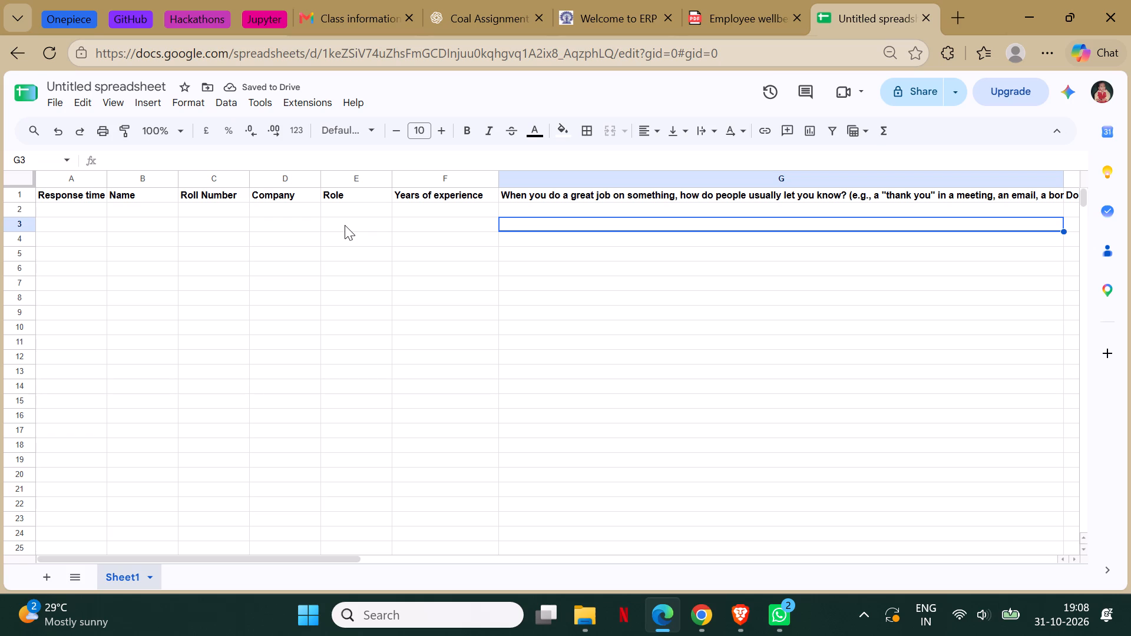
pyautogui.hscroll(-1, 644, 238)
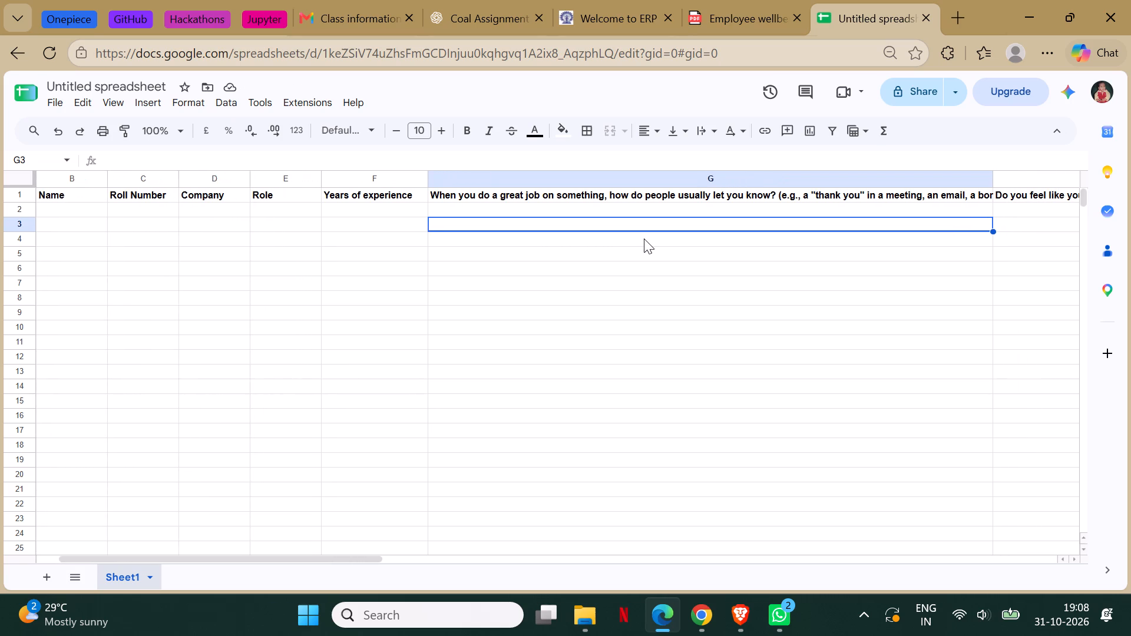
pyautogui.hscroll(-1, 644, 238)
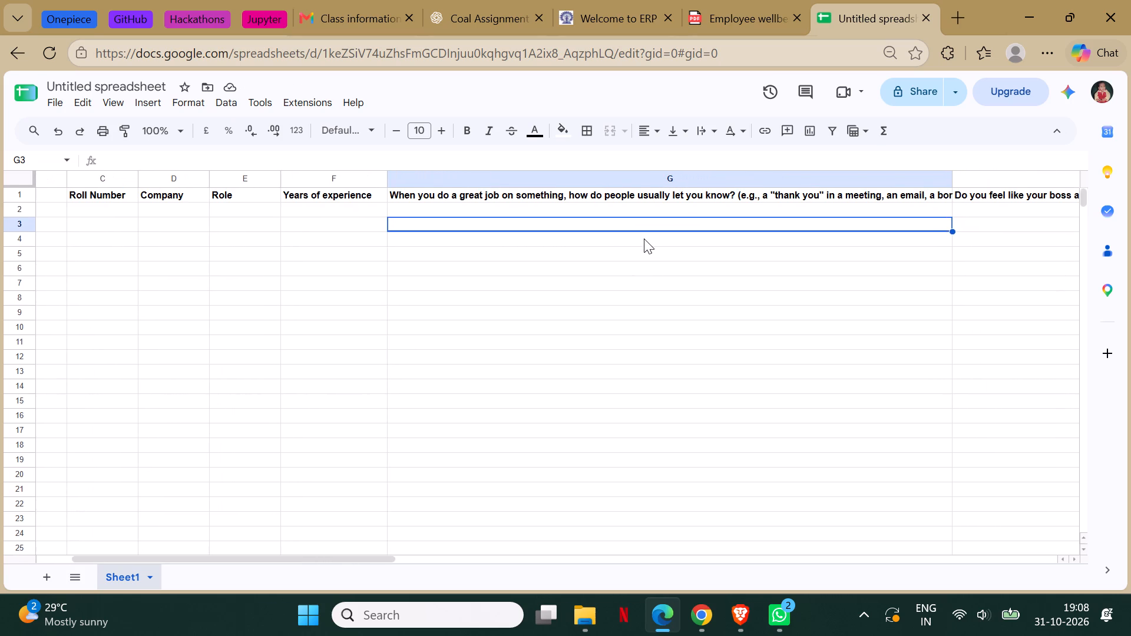
pyautogui.hscroll(-1, 644, 238)
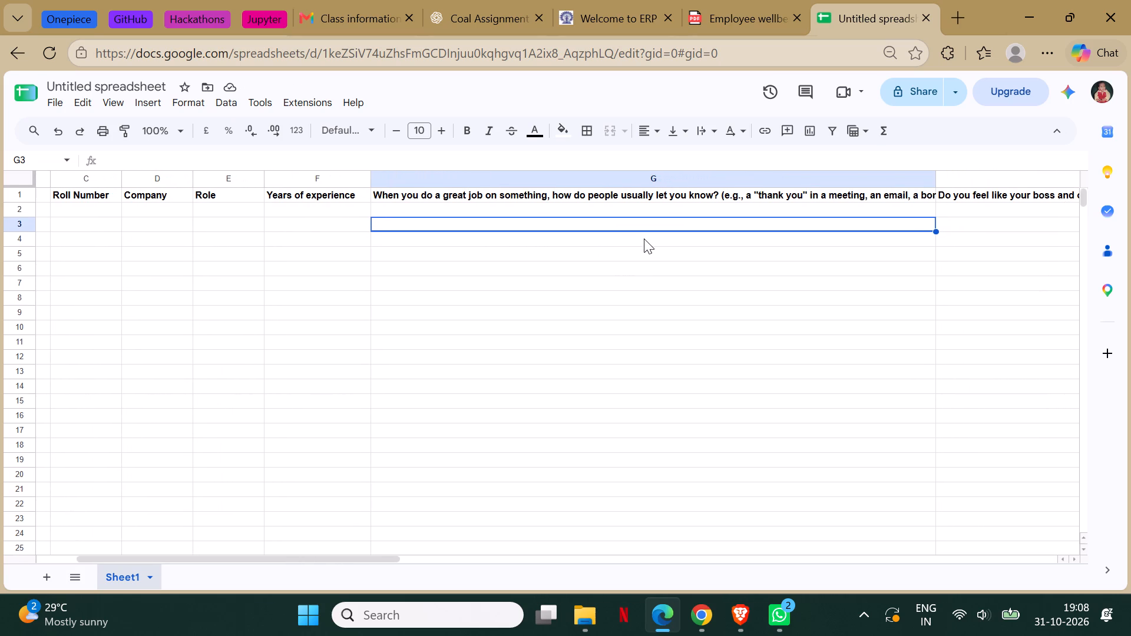
pyautogui.hscroll(-2, 644, 238)
pyautogui.click(696, 192)
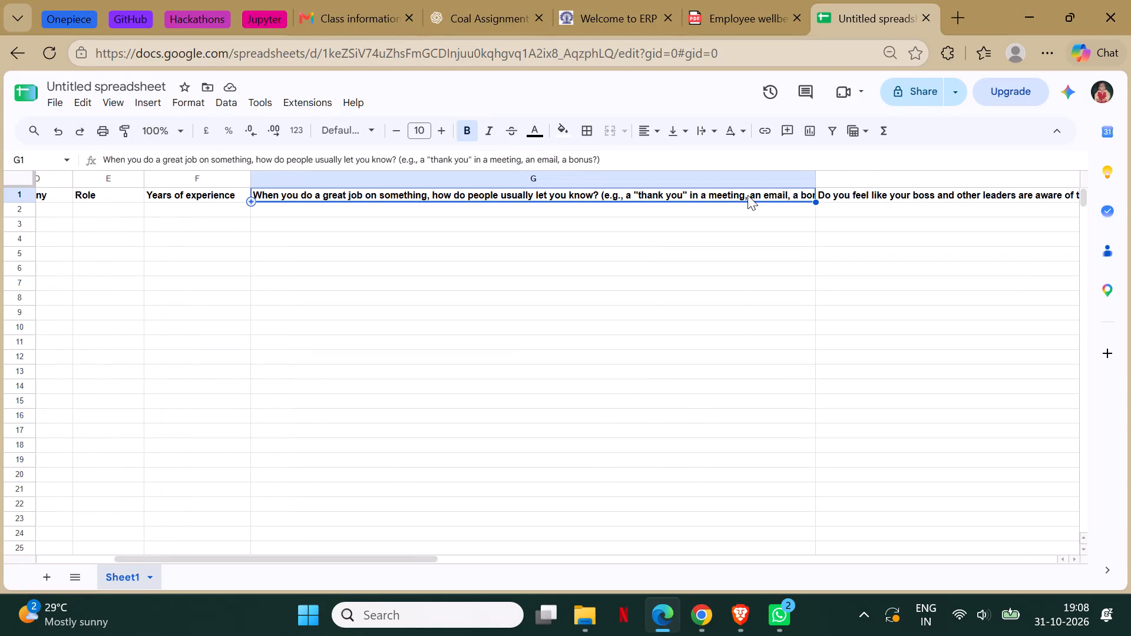
pyautogui.press('Return')
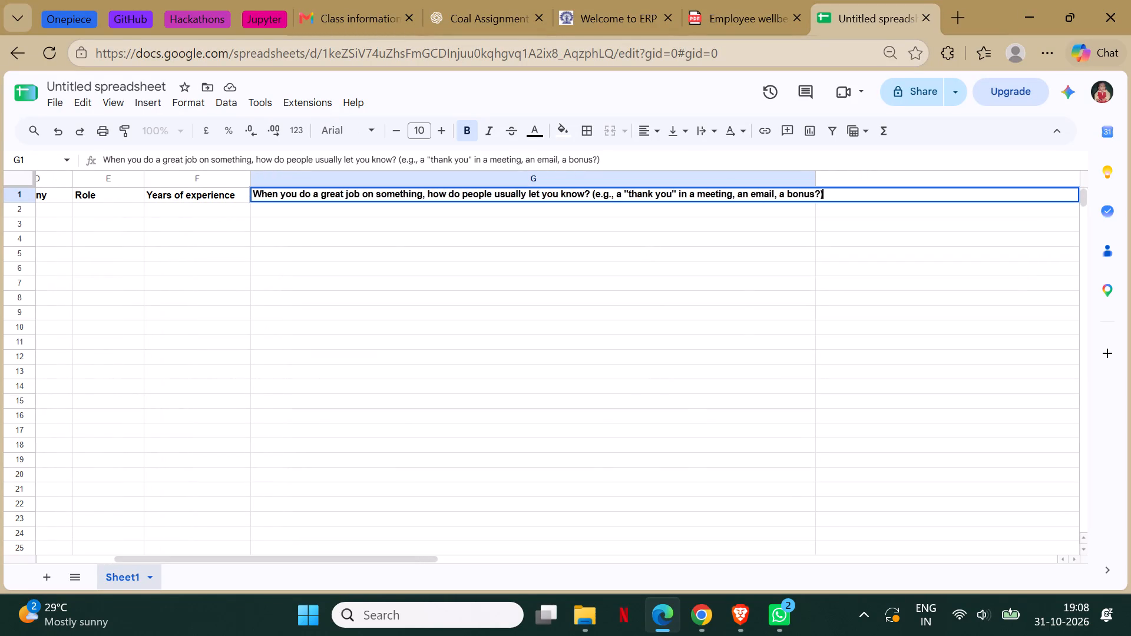
pyautogui.click(733, 196)
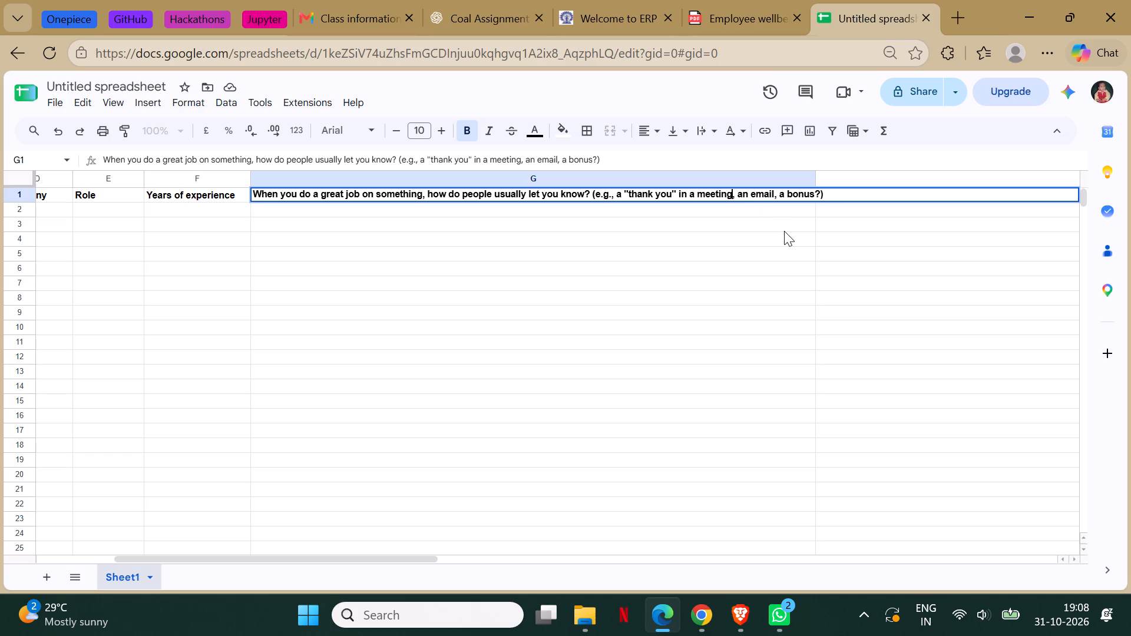
pyautogui.press('Delete')
pyautogui.press('Delete')
pyautogui.press('Delete')
pyautogui.press('Delete')
pyautogui.press('Delete')
pyautogui.press('Delete')
pyautogui.press('Delete')
pyautogui.press('Delete')
pyautogui.press('Delete')
pyautogui.press('Delete')
pyautogui.press('Delete')
pyautogui.press('Delete')
pyautogui.press('Delete')
pyautogui.press('Delete')
pyautogui.press('Delete')
pyautogui.press('Delete')
pyautogui.press('Delete')
pyautogui.press('Delete')
pyautogui.press('Delete')
pyautogui.press('Delete')
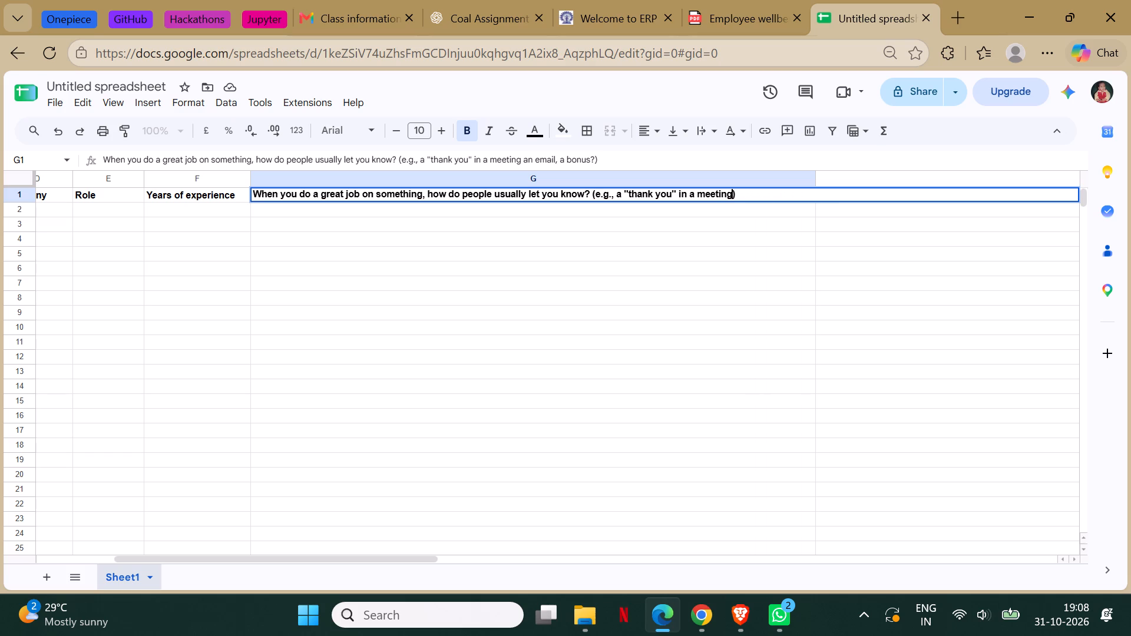
pyautogui.hotkey('shift', '?')
pyautogui.hotkey('shift', ')')
pyautogui.press('Return')
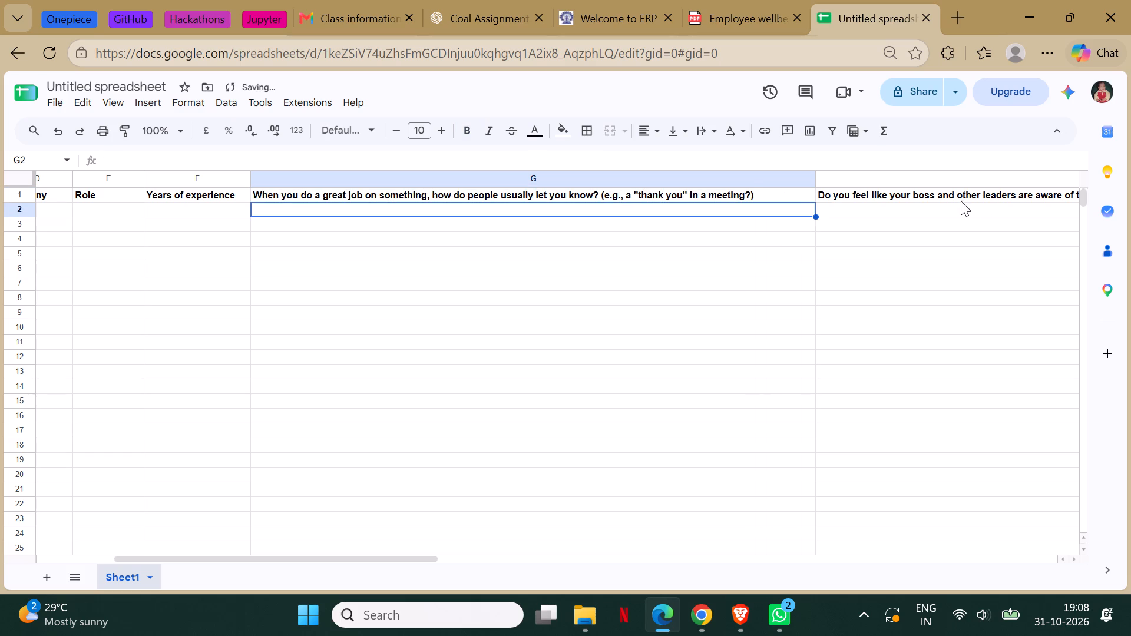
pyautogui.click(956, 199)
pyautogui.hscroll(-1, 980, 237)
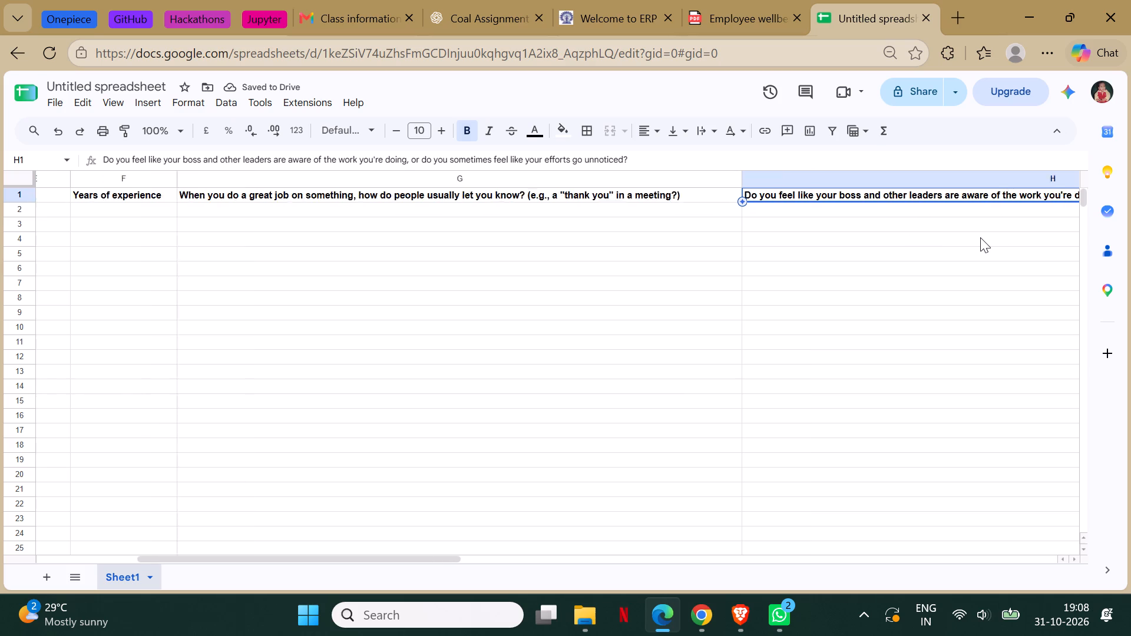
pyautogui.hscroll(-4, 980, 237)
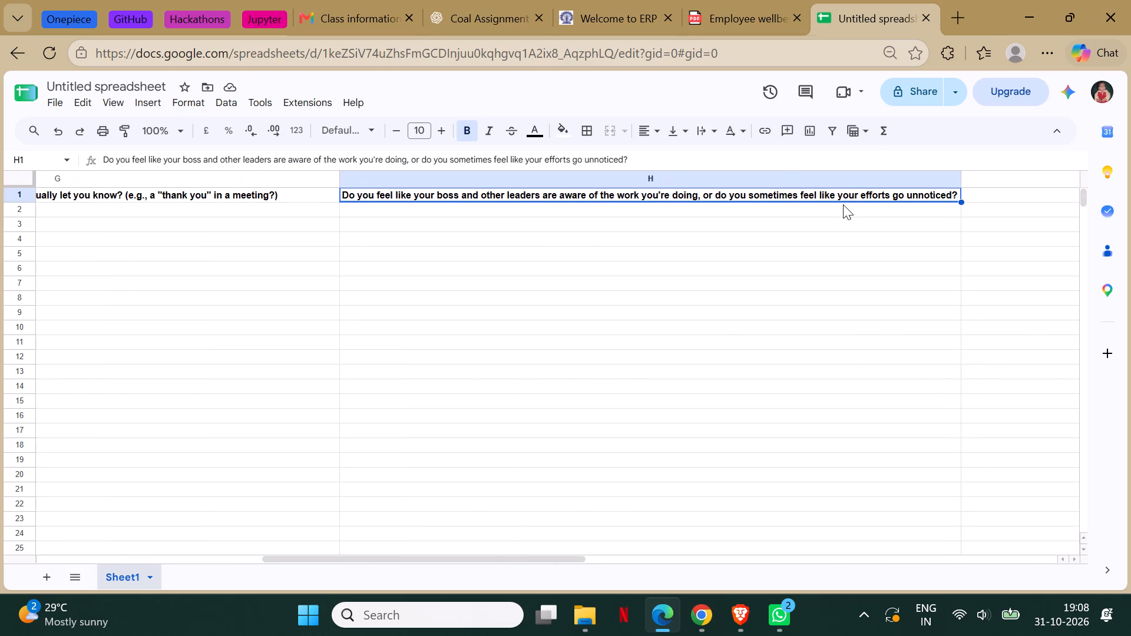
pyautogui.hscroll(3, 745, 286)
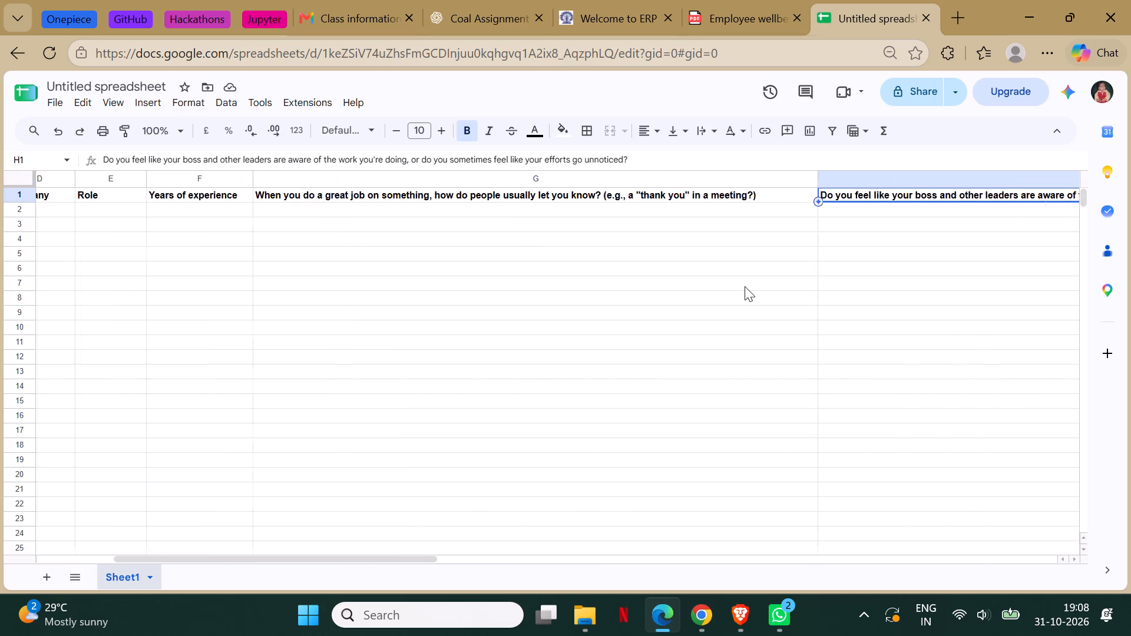
# Open the "All years information 25-26" spreadsheet from the Google Sheets home page of the other account that has access to it.
pyautogui.hscroll(4, 485, 304)
pyautogui.click(71, 210)
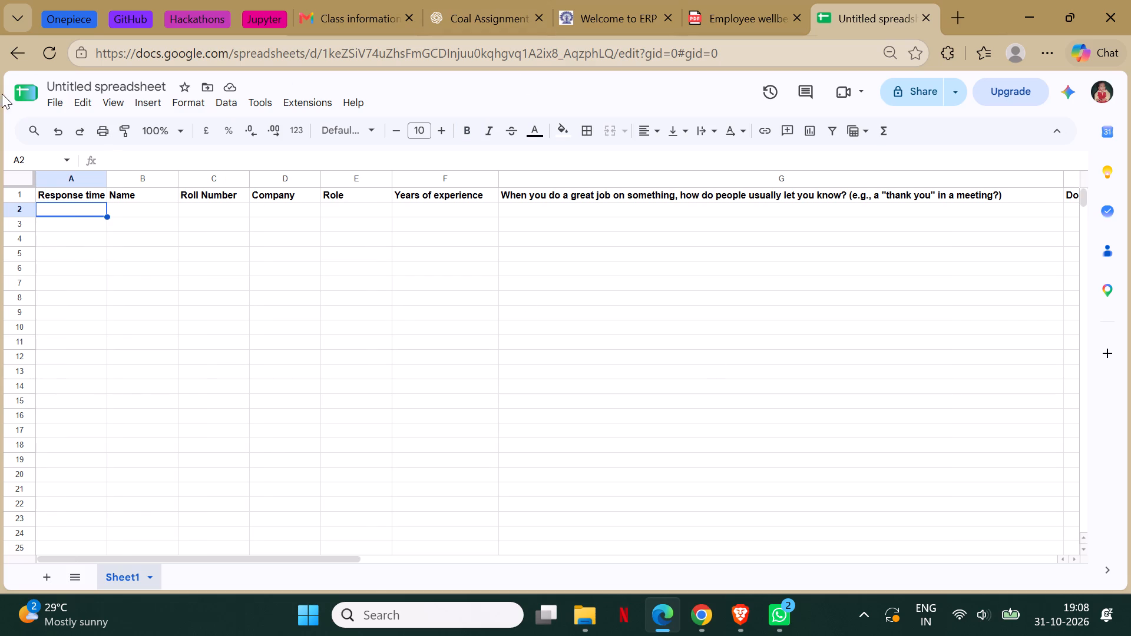
pyautogui.rightClick(21, 100)
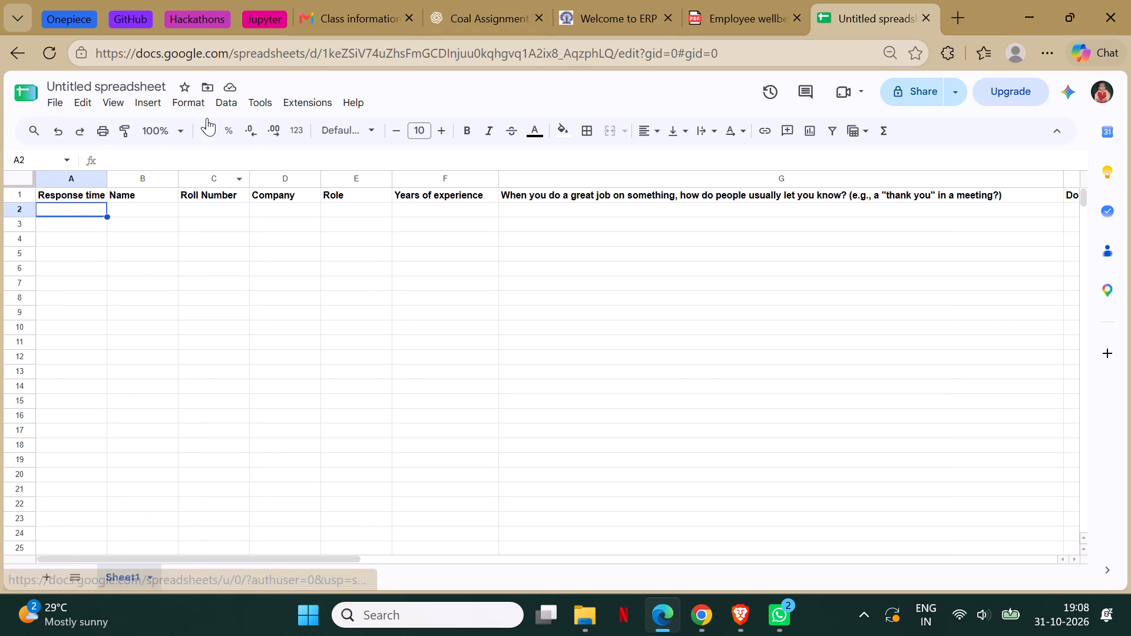
pyautogui.rightClick(25, 90)
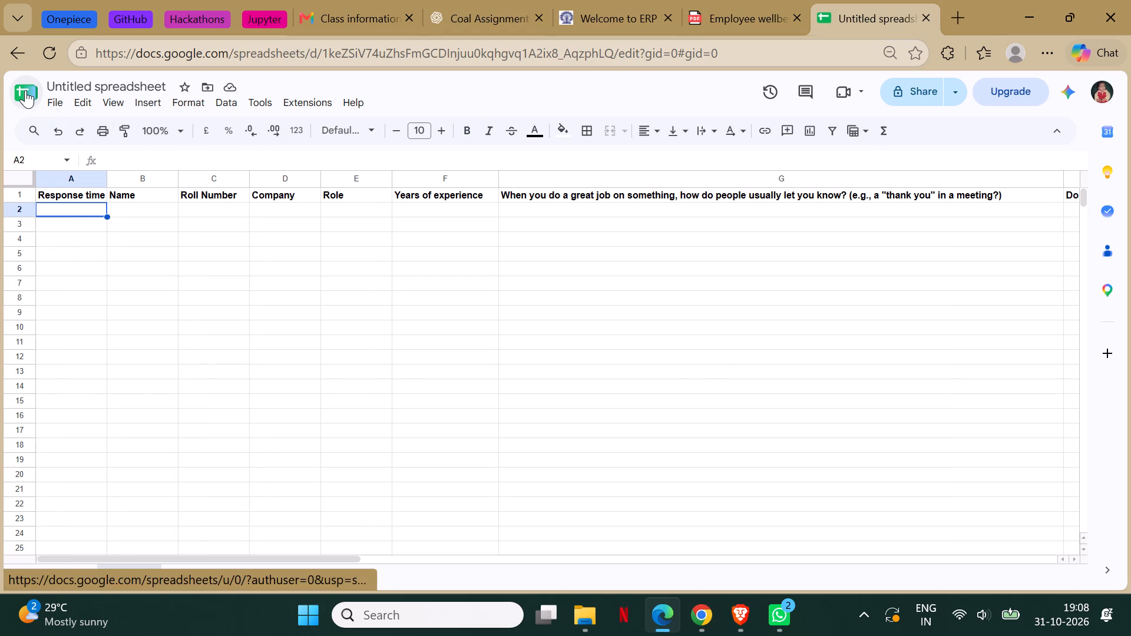
pyautogui.click(964, 11)
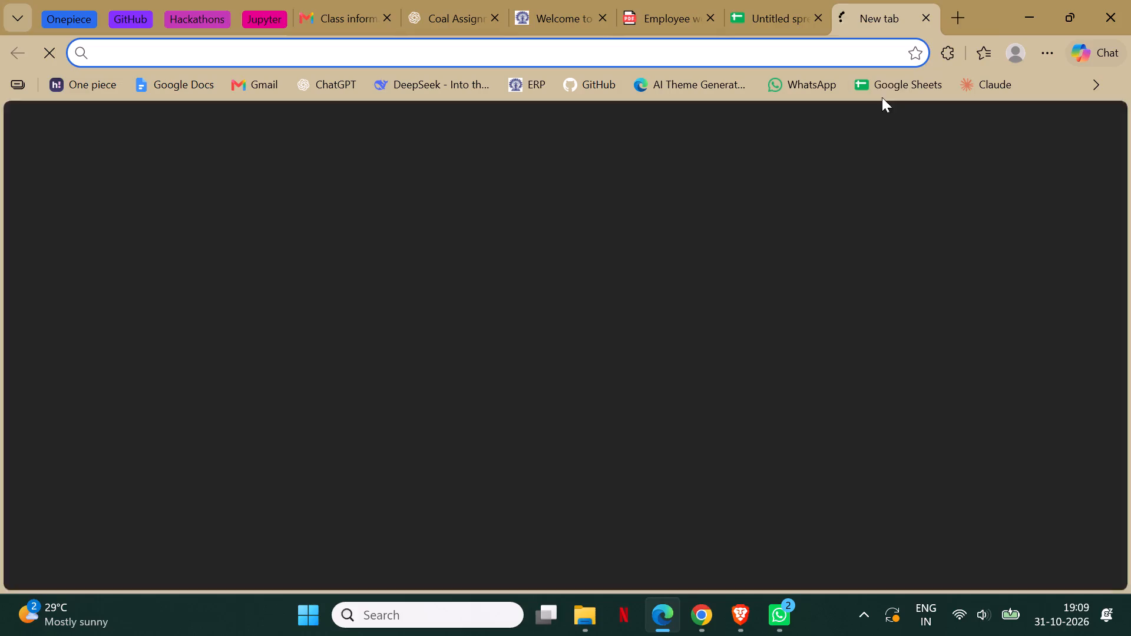
pyautogui.click(884, 85)
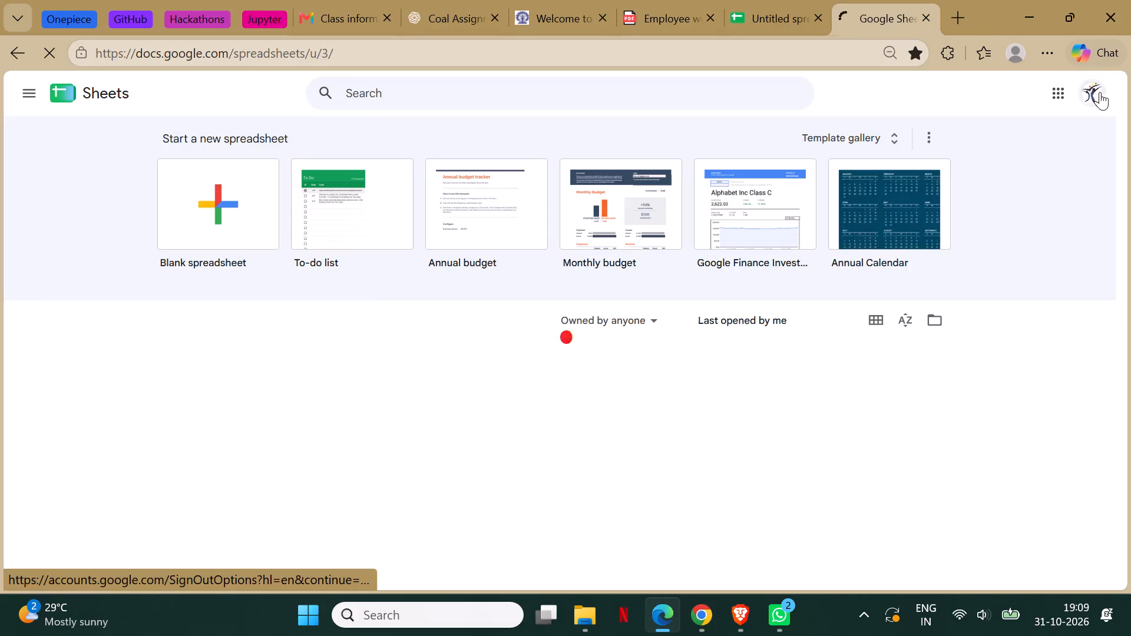
pyautogui.click(1100, 92)
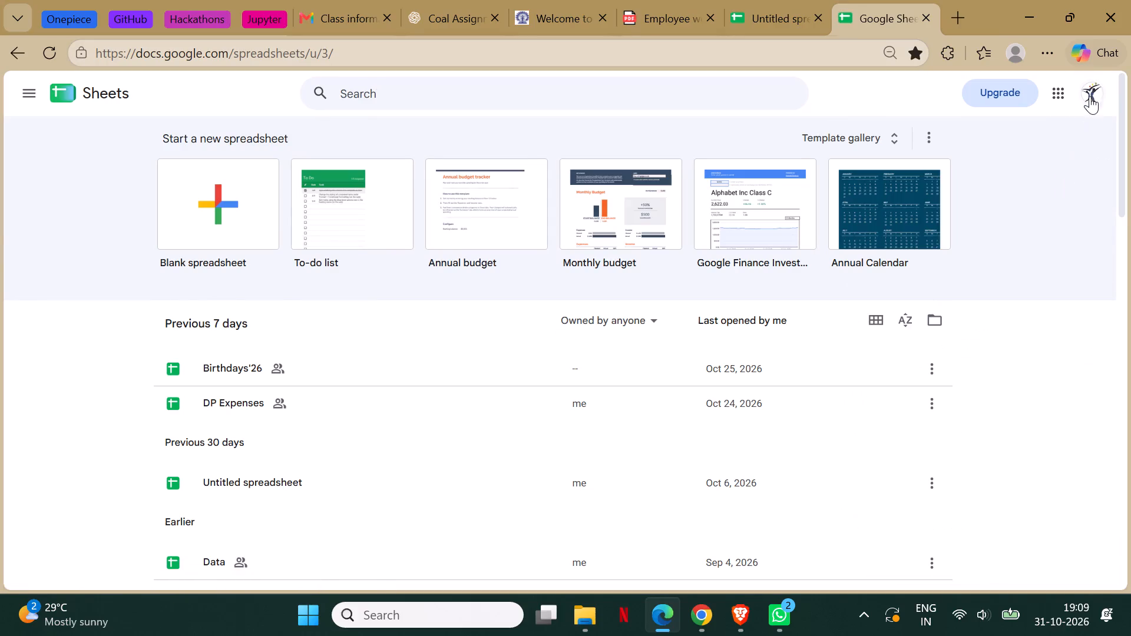
pyautogui.click(1090, 92)
pyautogui.click(950, 307)
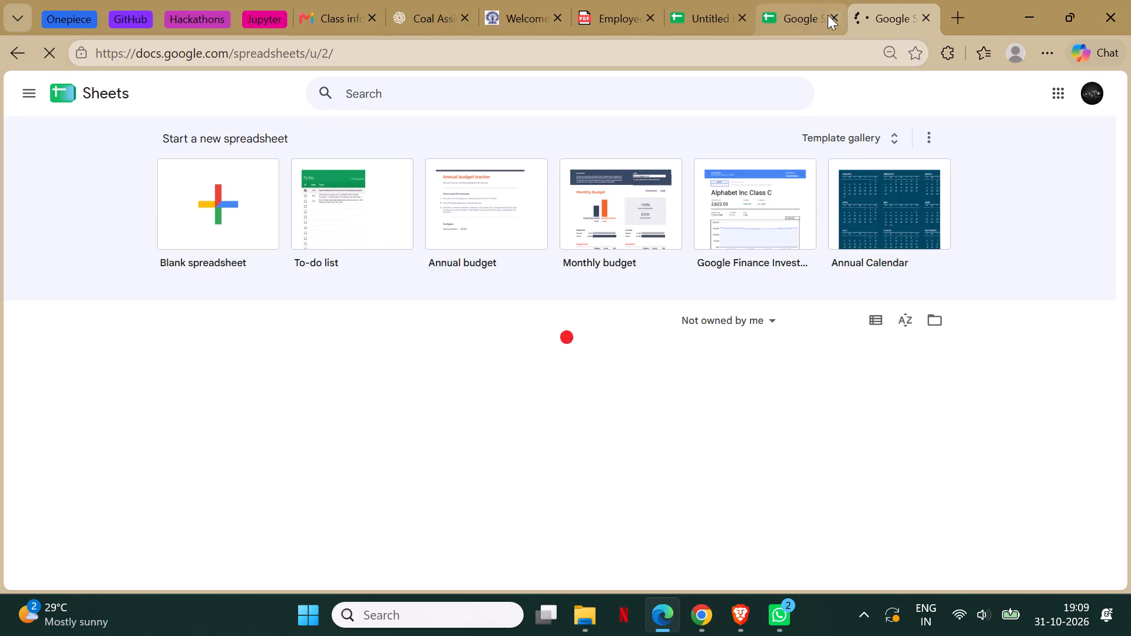
pyautogui.click(831, 16)
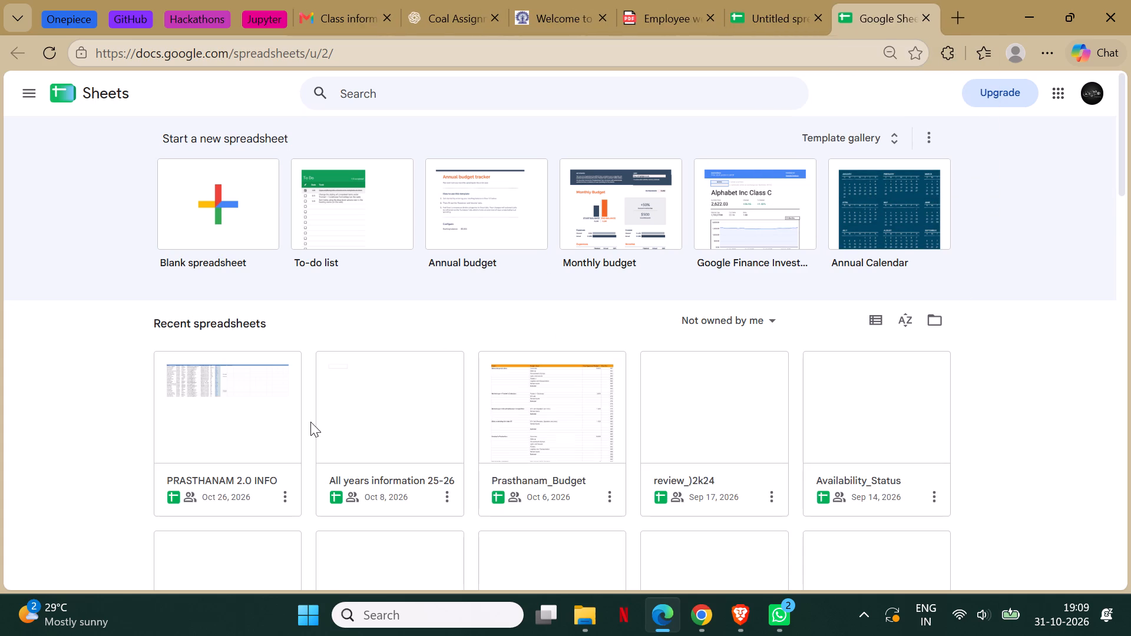
pyautogui.scroll(-2, 550, 376)
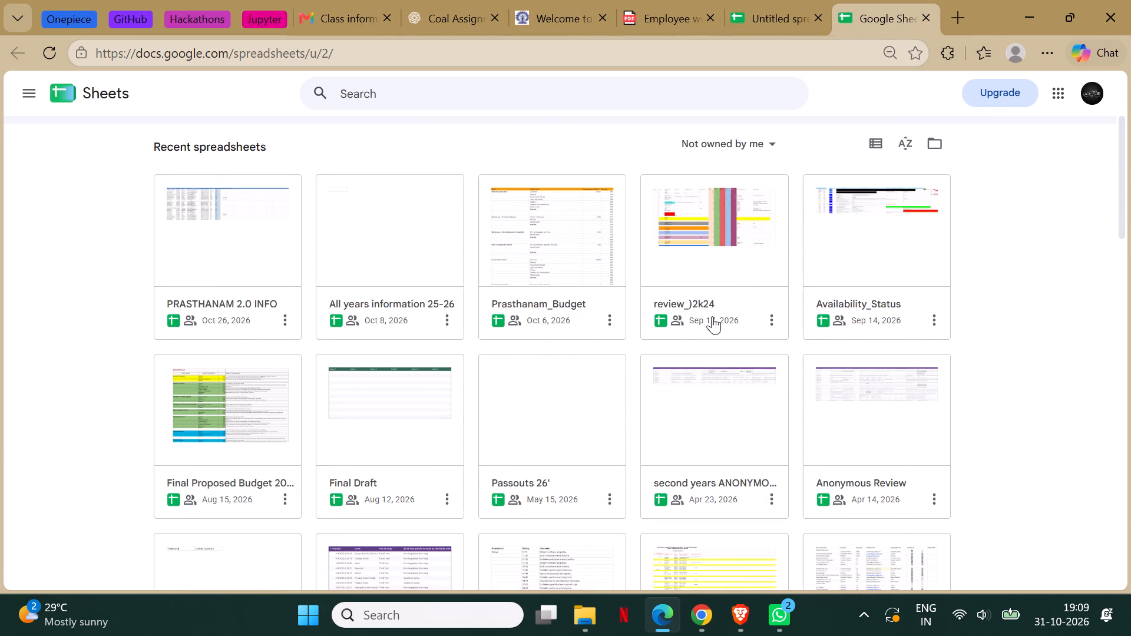
pyautogui.click(401, 256)
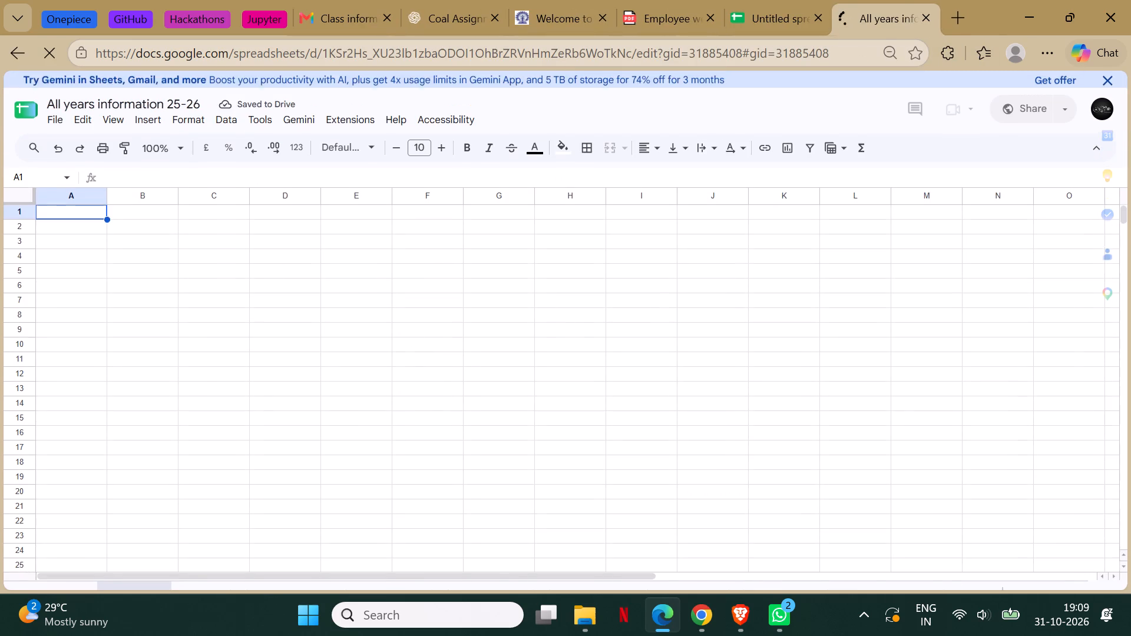
# Copy the names in A1:A16 of the passouts('21') sheet.
pyautogui.click(205, 573)
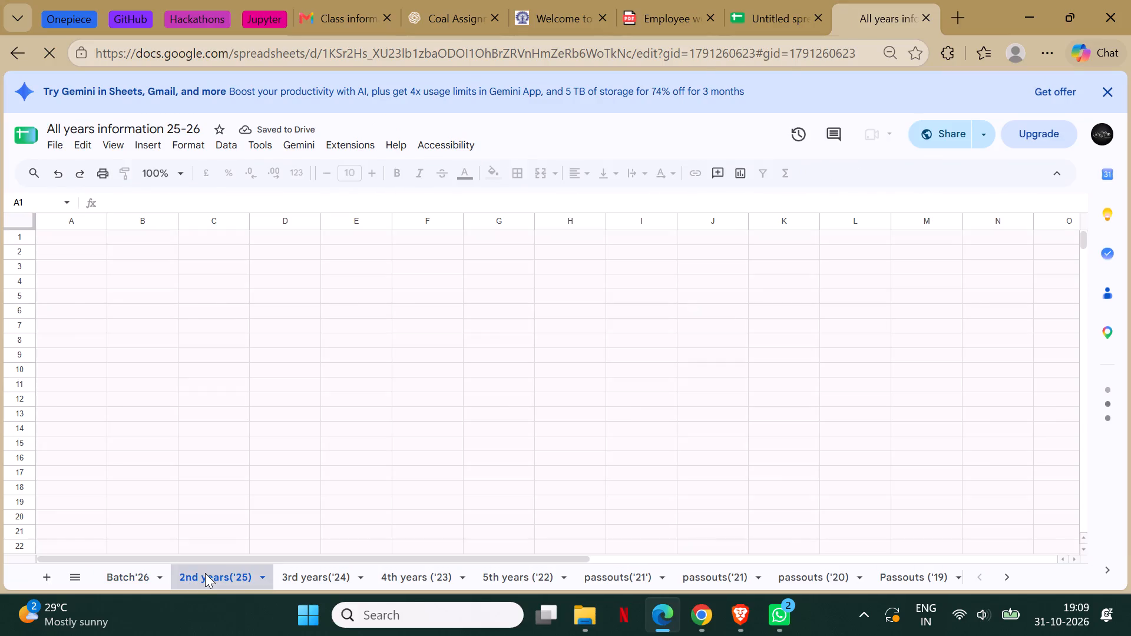
pyautogui.click(502, 577)
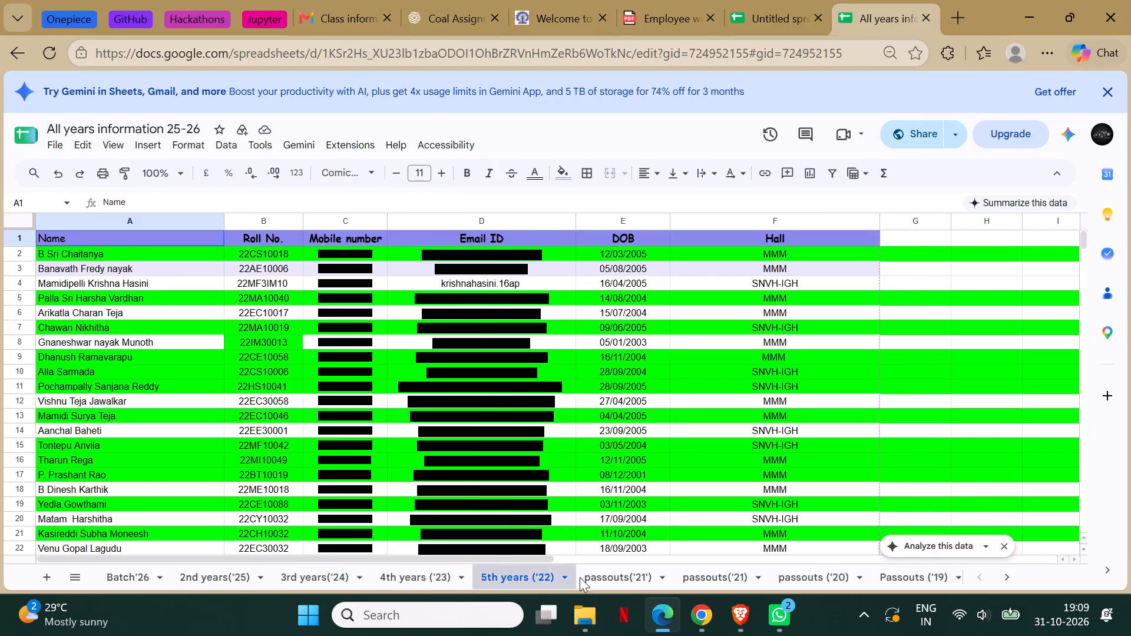
pyautogui.click(613, 582)
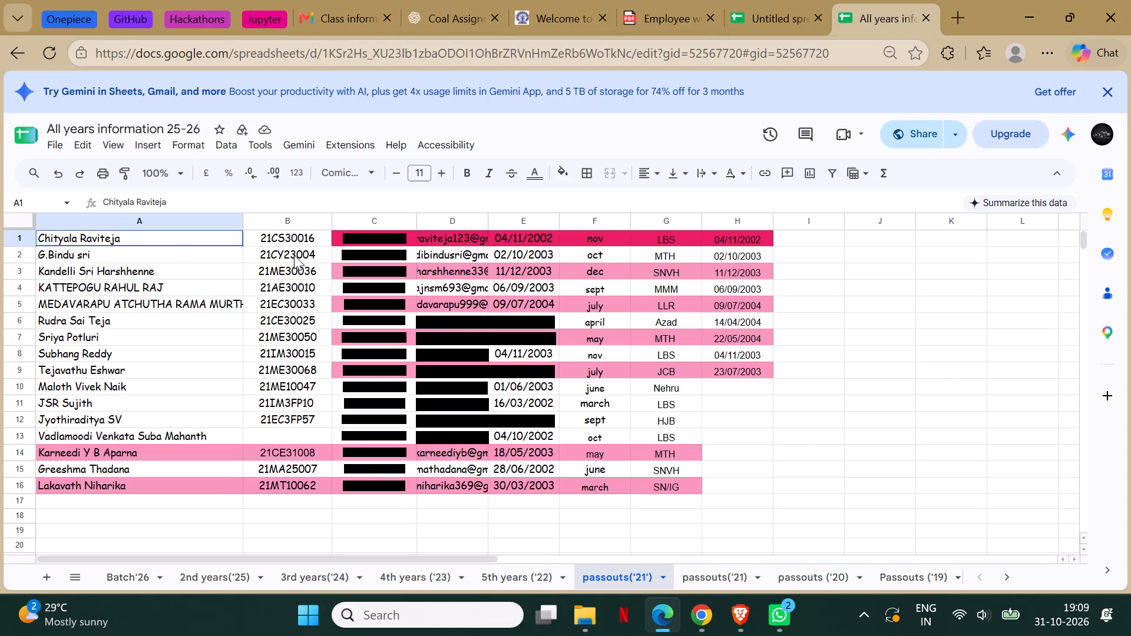
pyautogui.moveTo(138, 237); pyautogui.dragTo(151, 373)
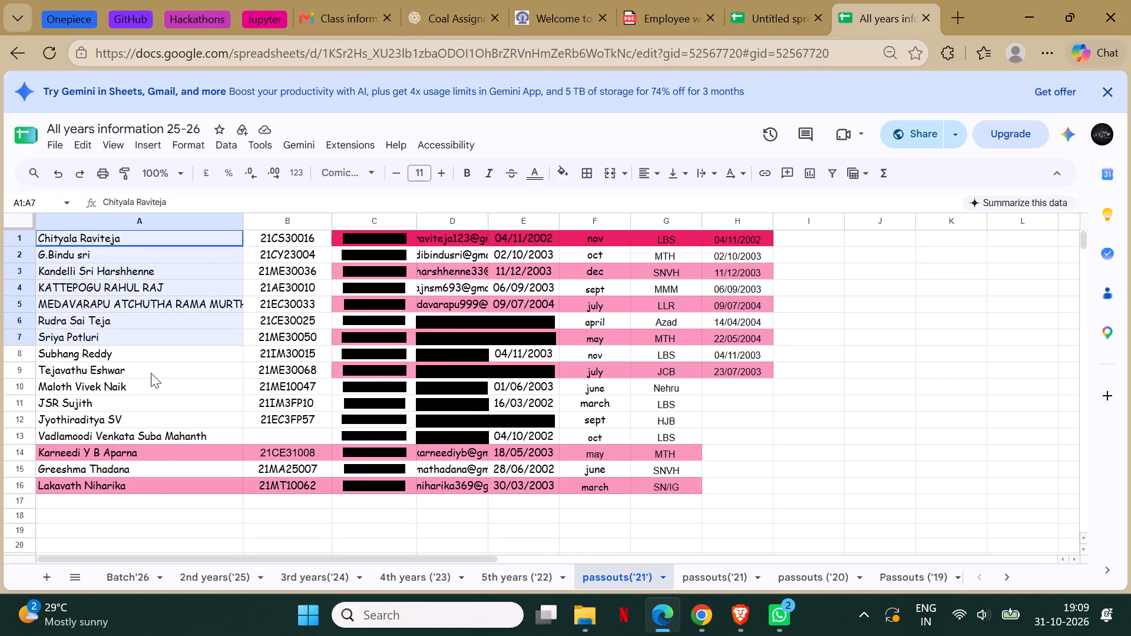
pyautogui.moveTo(151, 373); pyautogui.dragTo(158, 484)
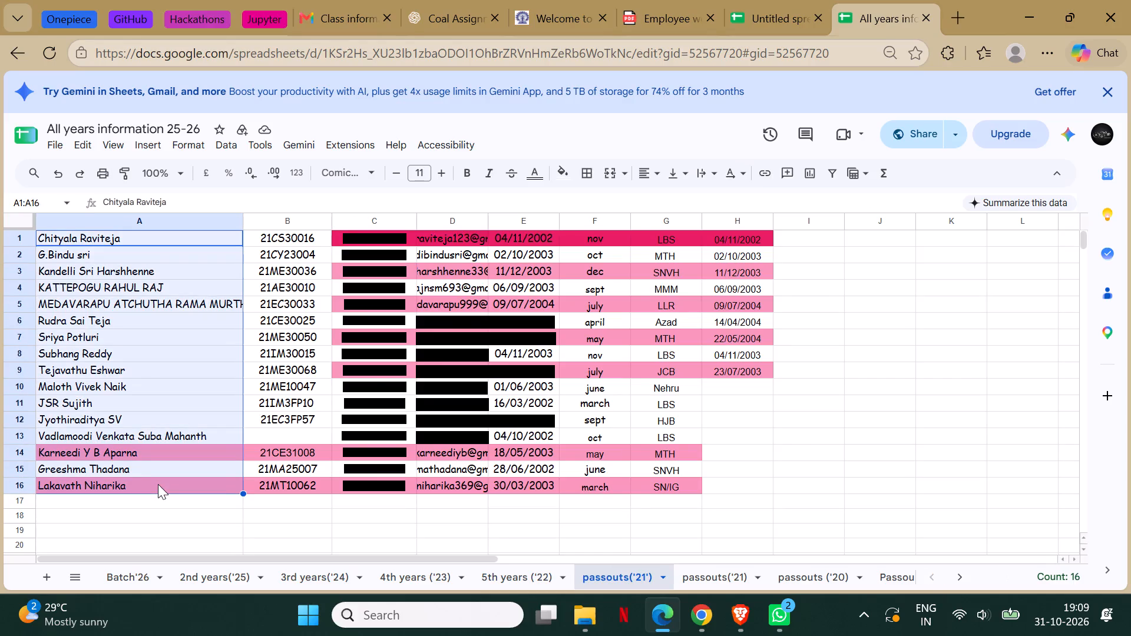
pyautogui.hotkey('ctrl', 'c')
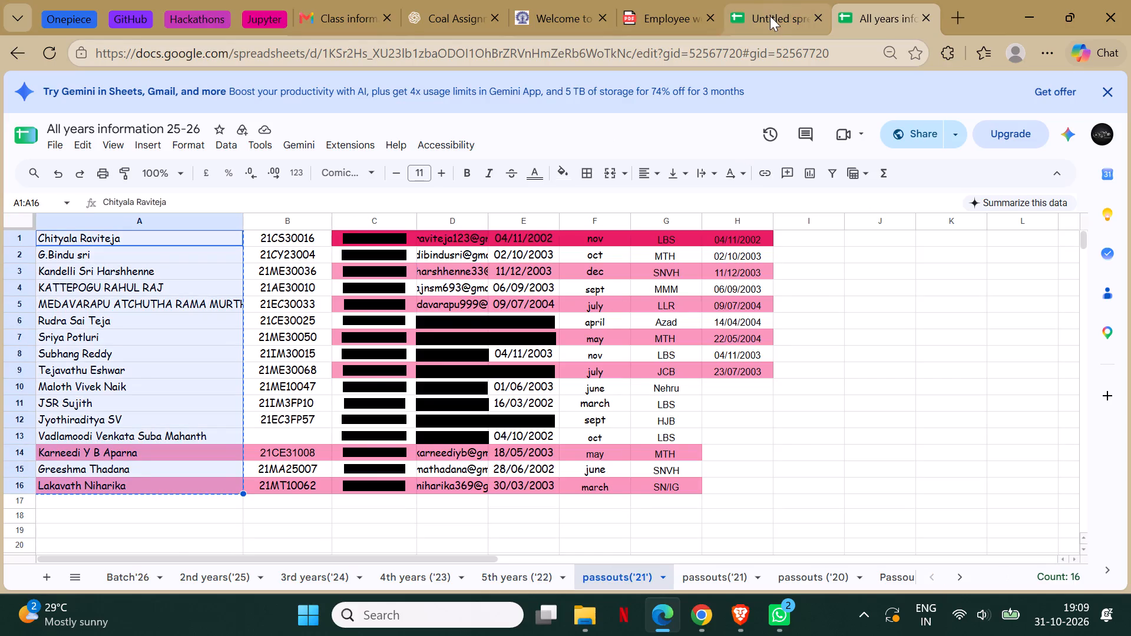
# Paste the copied names into the Name column of the Untitled spreadsheet, starting at B2.
pyautogui.click(770, 16)
pyautogui.hotkey('ctrl', 'v')
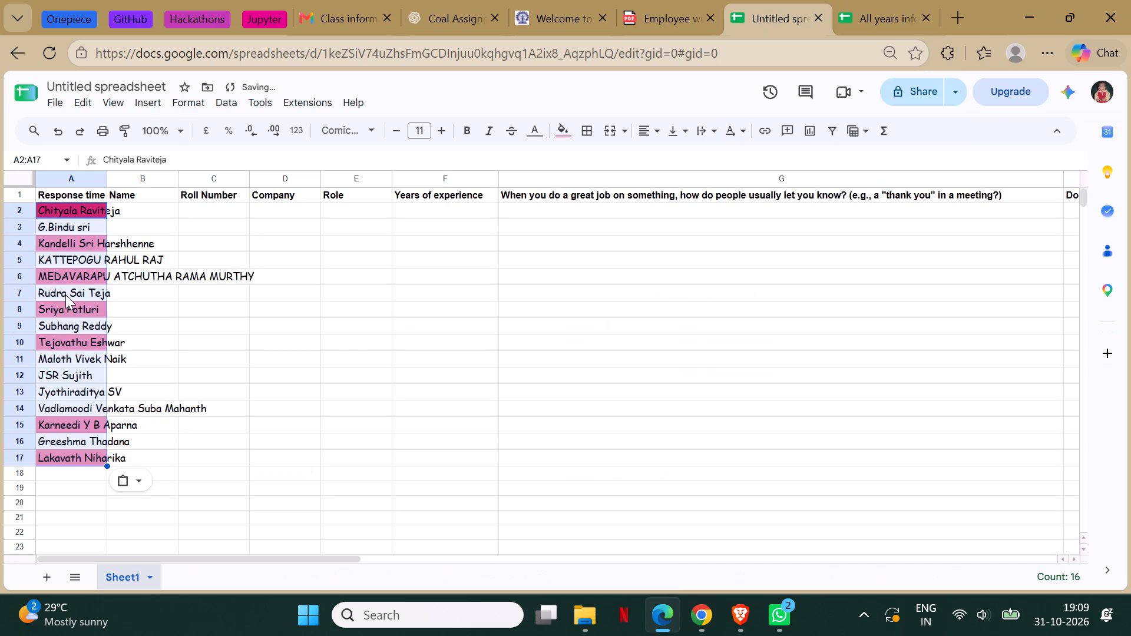
pyautogui.hotkey('ctrl', 'z')
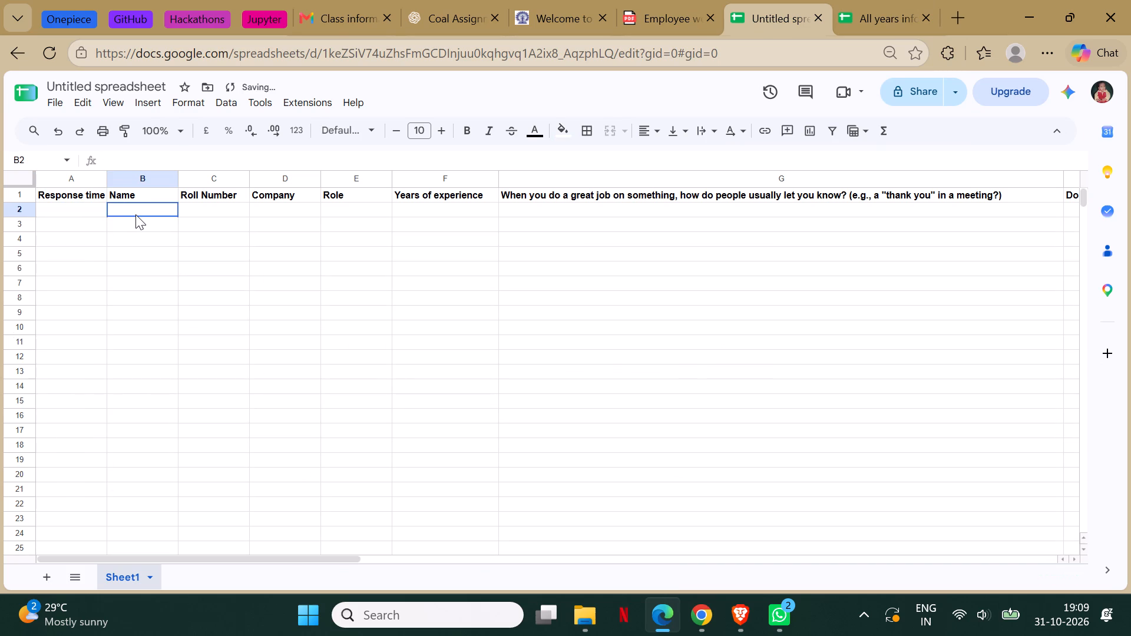
pyautogui.click(135, 214)
pyautogui.hotkey('ctrl', 'v')
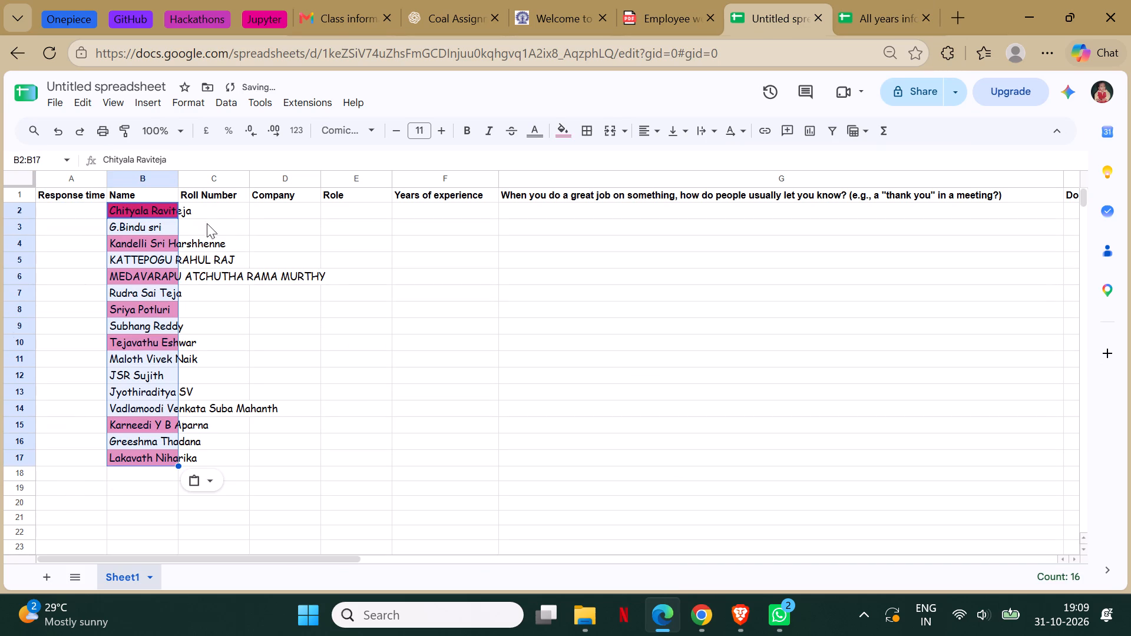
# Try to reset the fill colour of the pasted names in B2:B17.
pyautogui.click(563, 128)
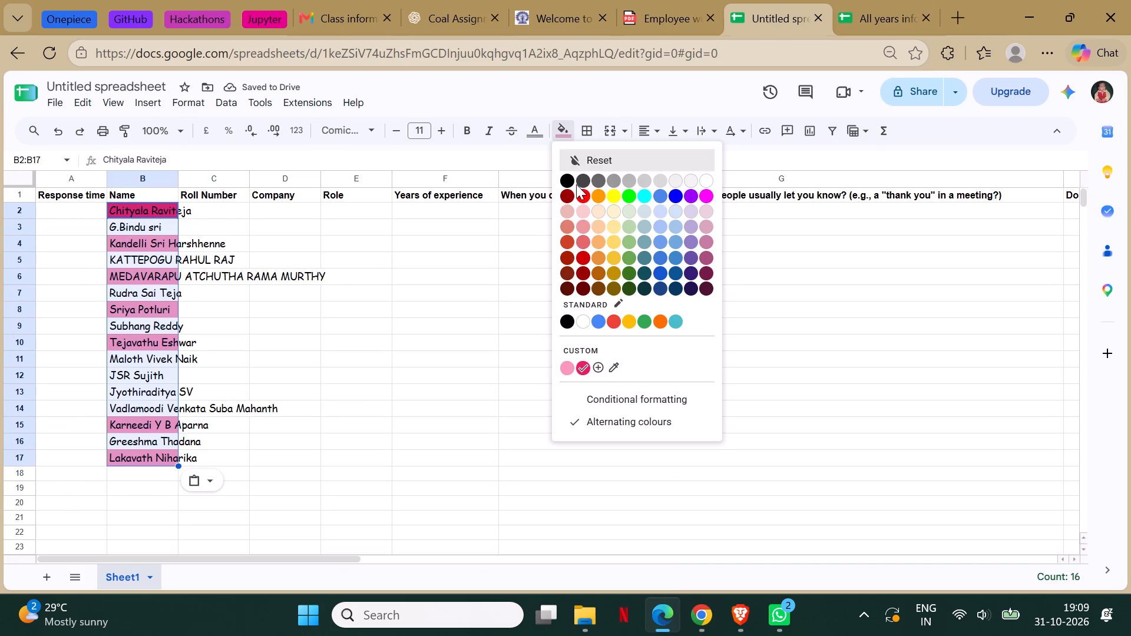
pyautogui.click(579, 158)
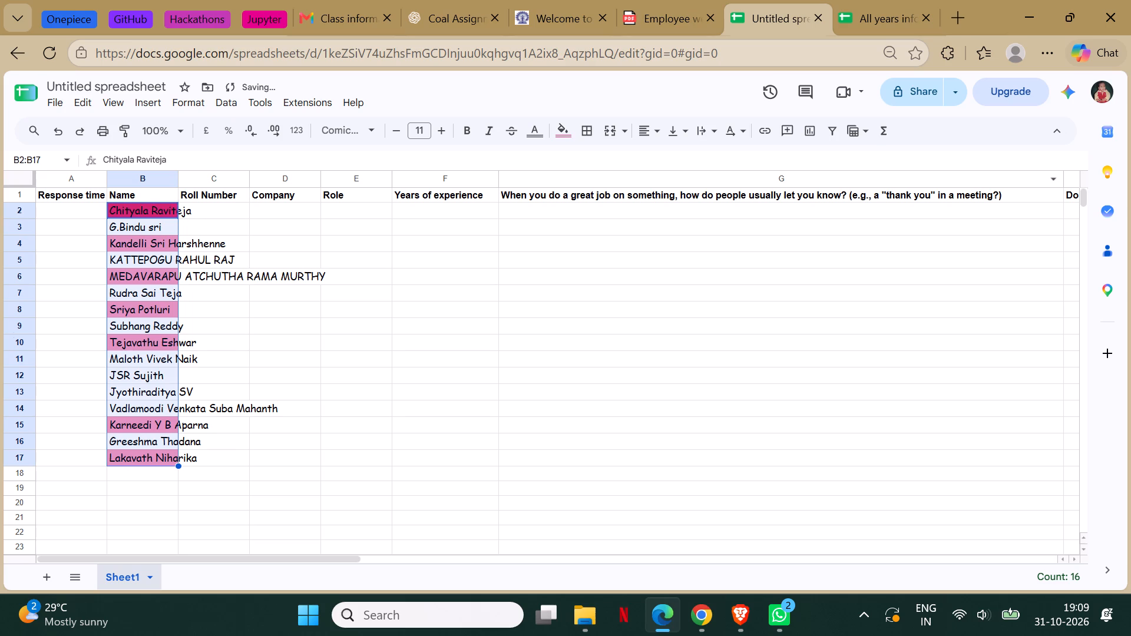
# Change the font of the pasted names in B2:B17 to Roboto.
pyautogui.click(339, 127)
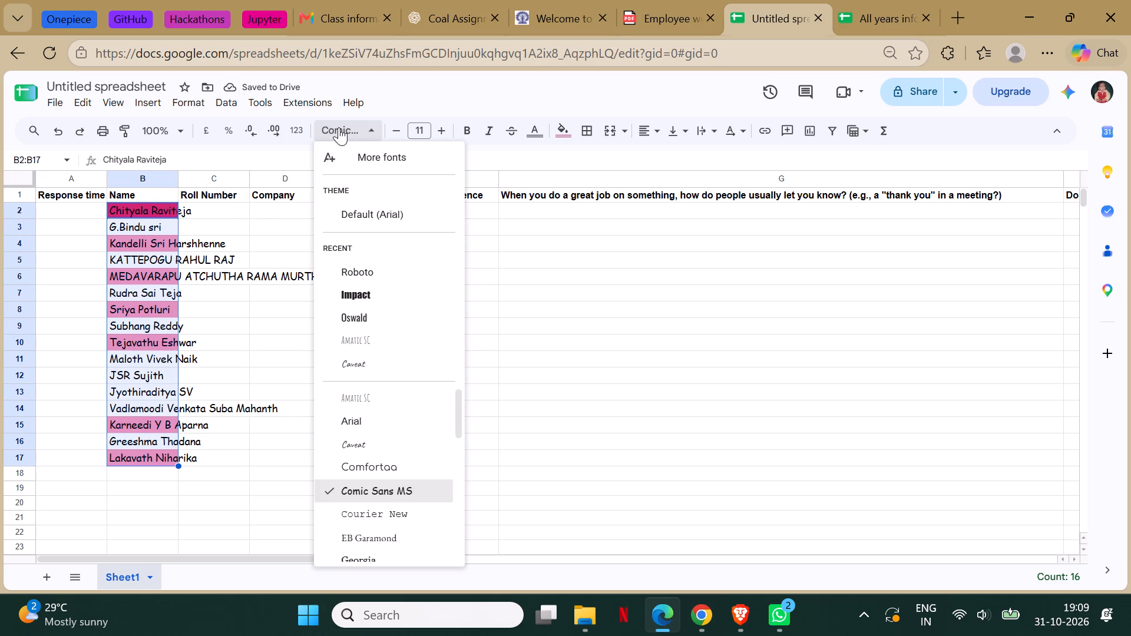
pyautogui.click(364, 270)
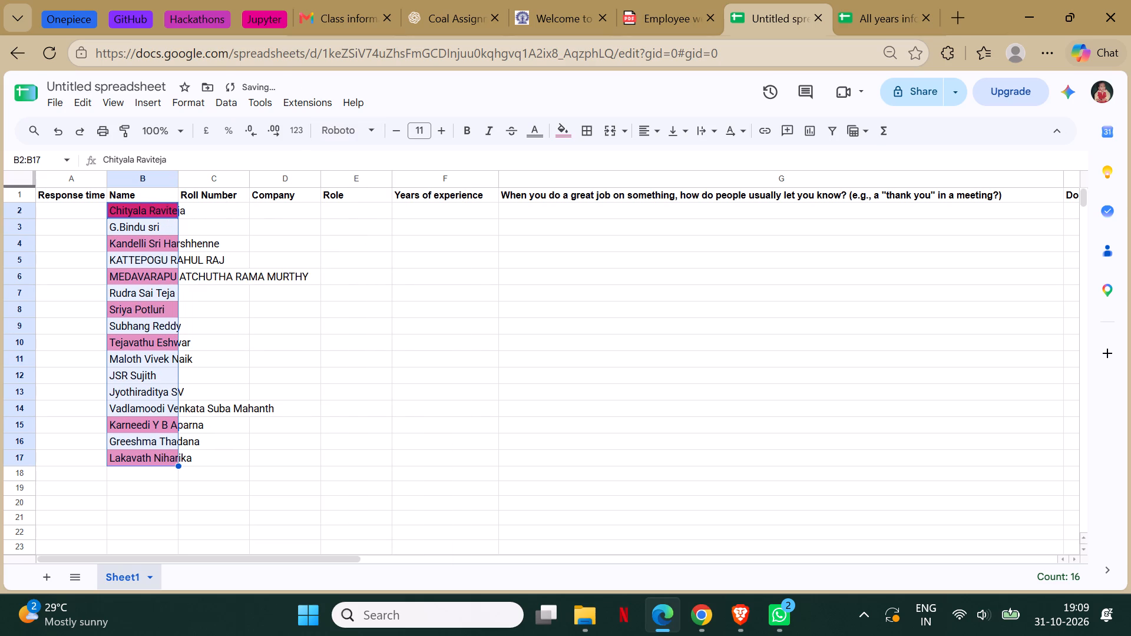
# Widen column B to nearly three times the default width so the longest pasted name fits.
pyautogui.moveTo(179, 178); pyautogui.dragTo(312, 195)
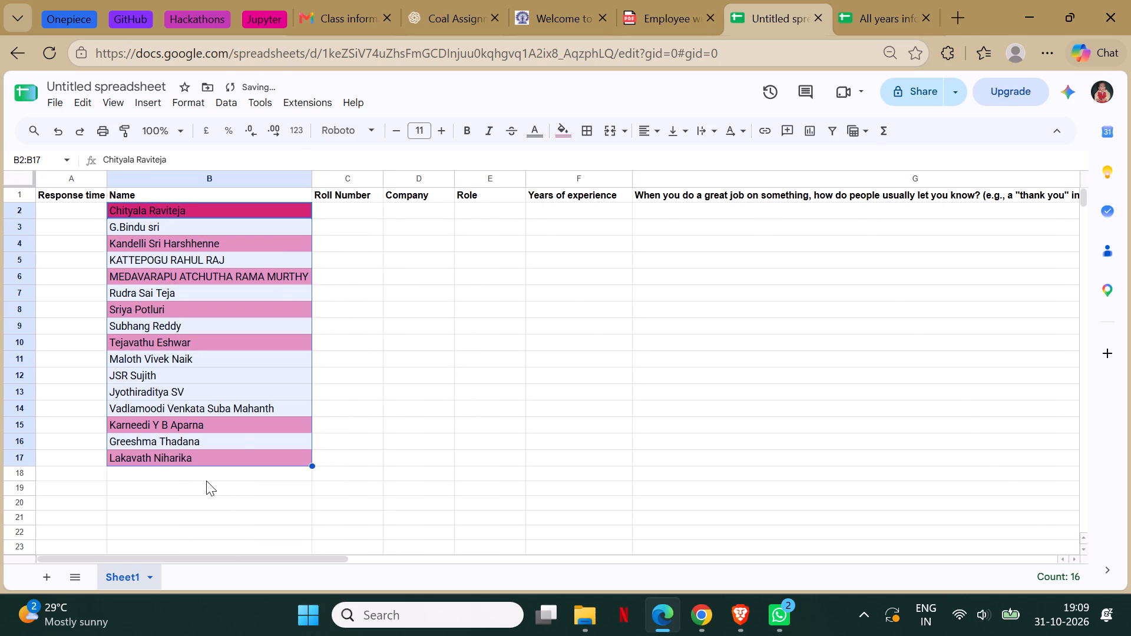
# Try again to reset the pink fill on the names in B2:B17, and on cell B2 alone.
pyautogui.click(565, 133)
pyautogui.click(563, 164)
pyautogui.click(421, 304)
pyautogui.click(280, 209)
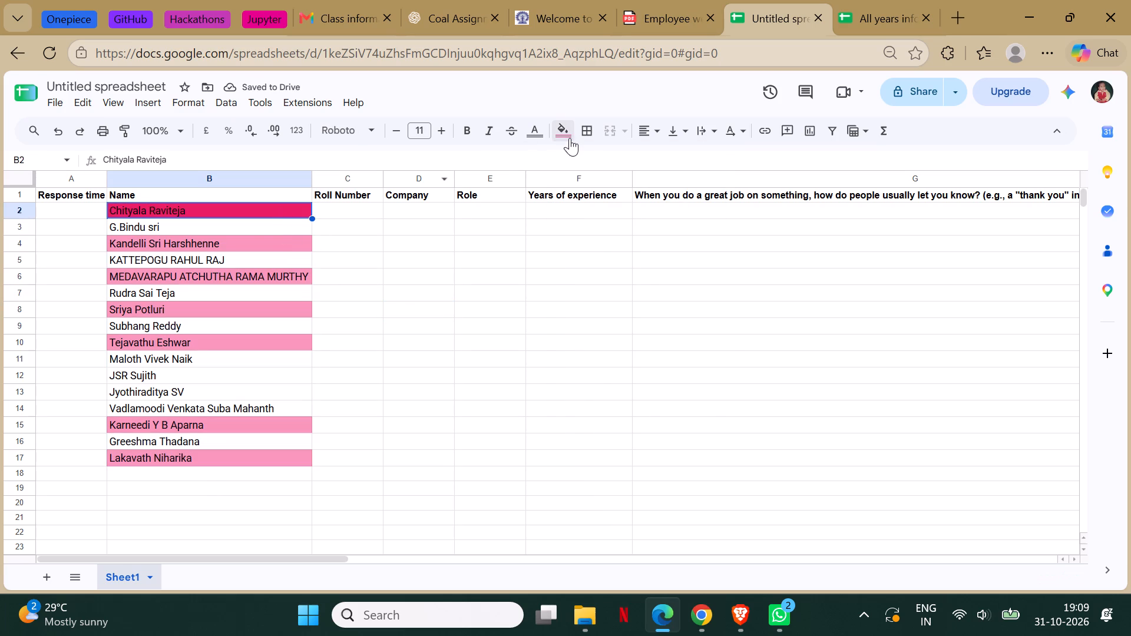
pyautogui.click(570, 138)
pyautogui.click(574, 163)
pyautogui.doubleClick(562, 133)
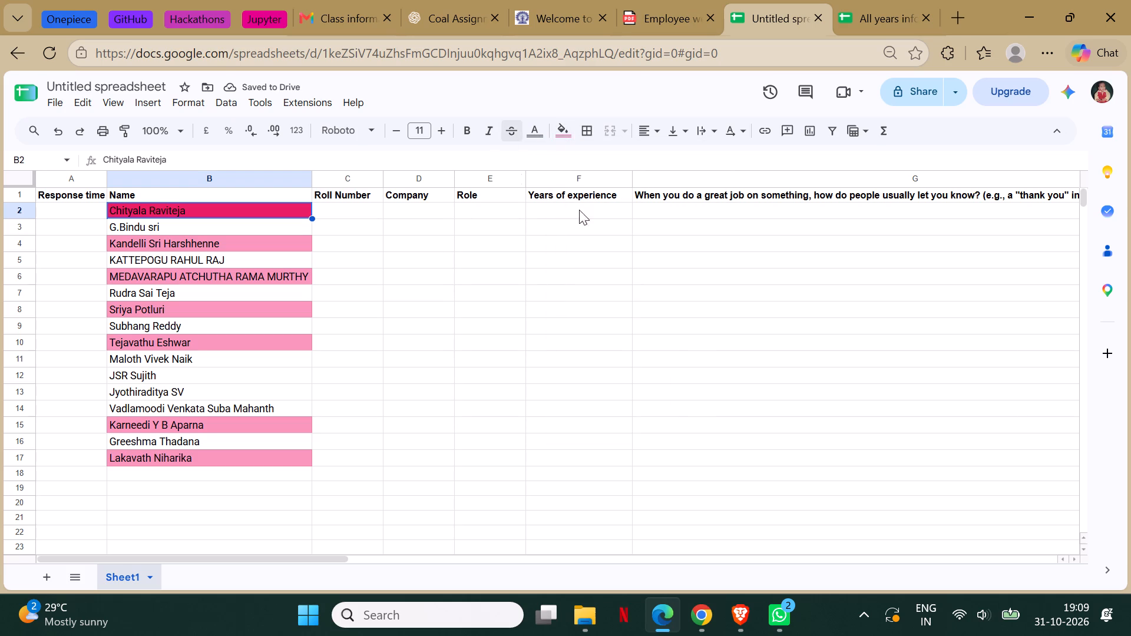
# Copy the member names in A4:A34 of the passouts('21) sheet in "All years information 25-26".
pyautogui.click(867, 18)
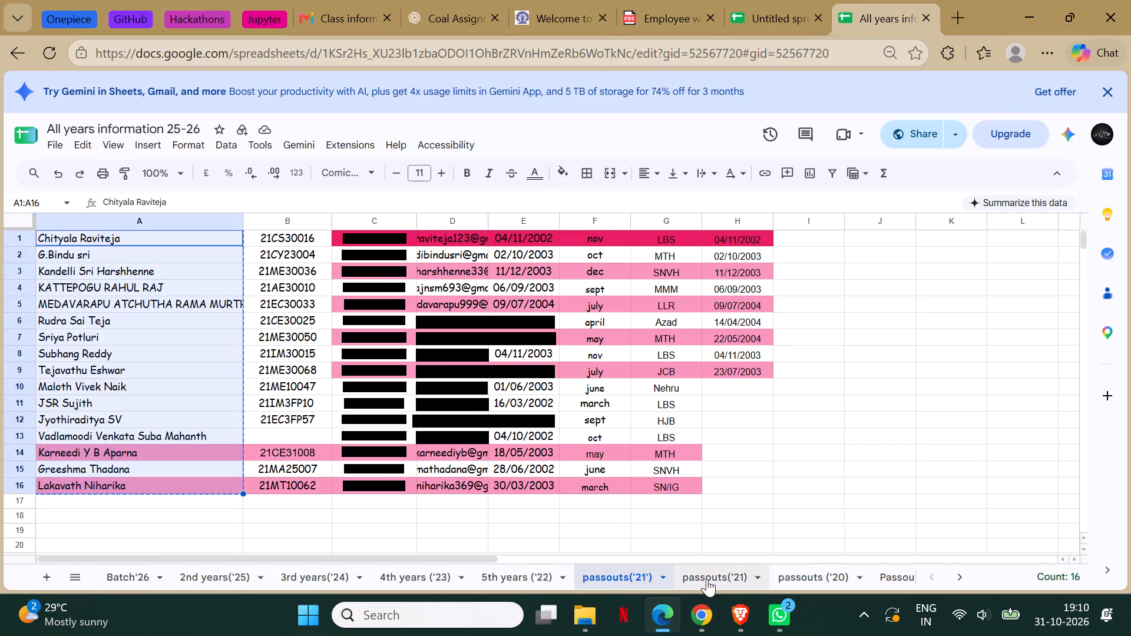
pyautogui.click(708, 579)
pyautogui.scroll(-5, 355, 409)
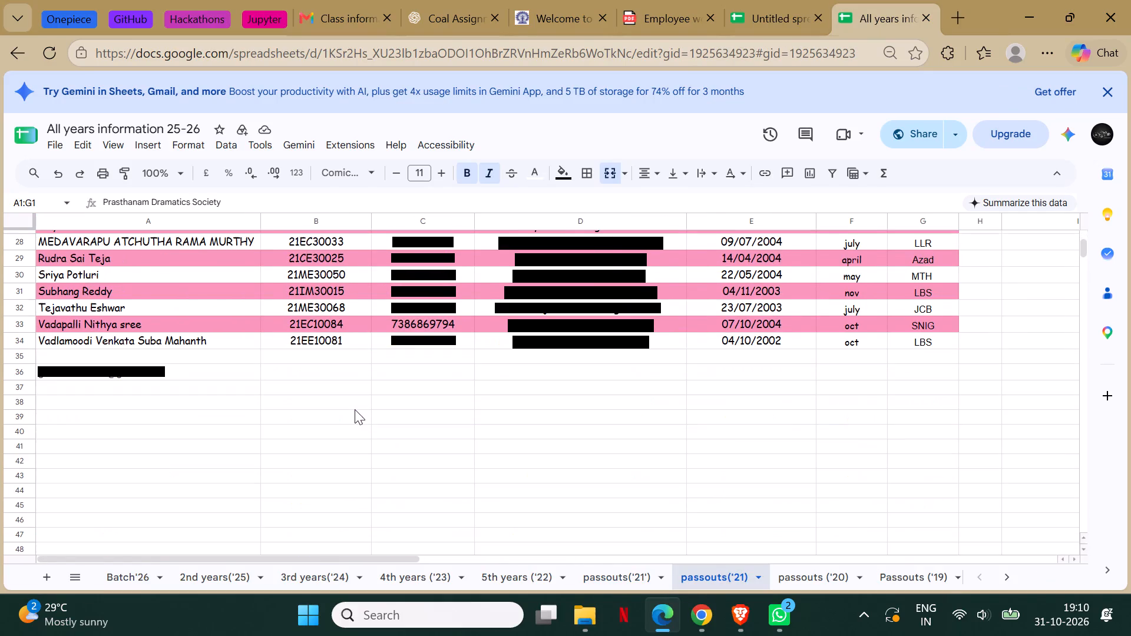
pyautogui.scroll(5, 355, 409)
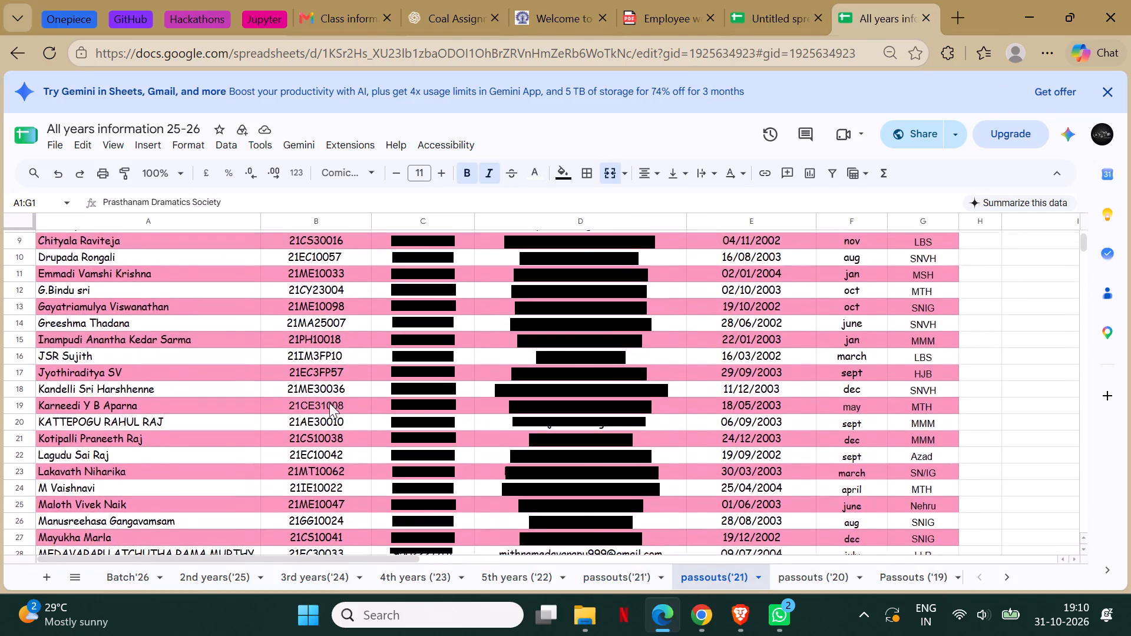
pyautogui.scroll(-2, 324, 399)
pyautogui.moveTo(124, 519); pyautogui.dragTo(168, 388)
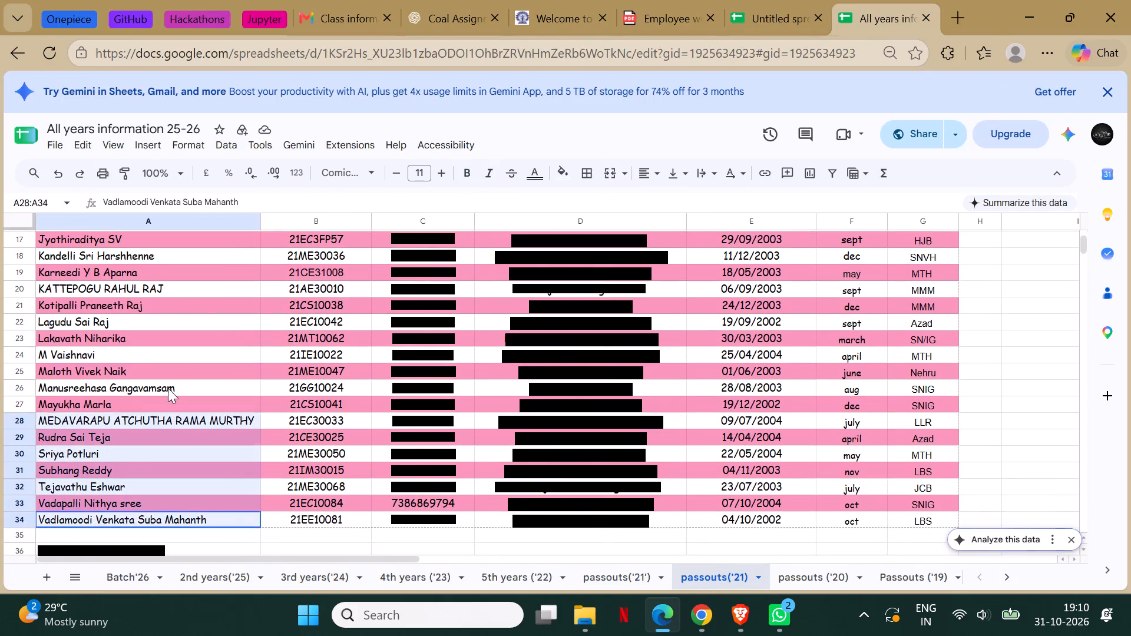
pyautogui.moveTo(168, 388); pyautogui.dragTo(221, 281)
pyautogui.scroll(5, 234, 243)
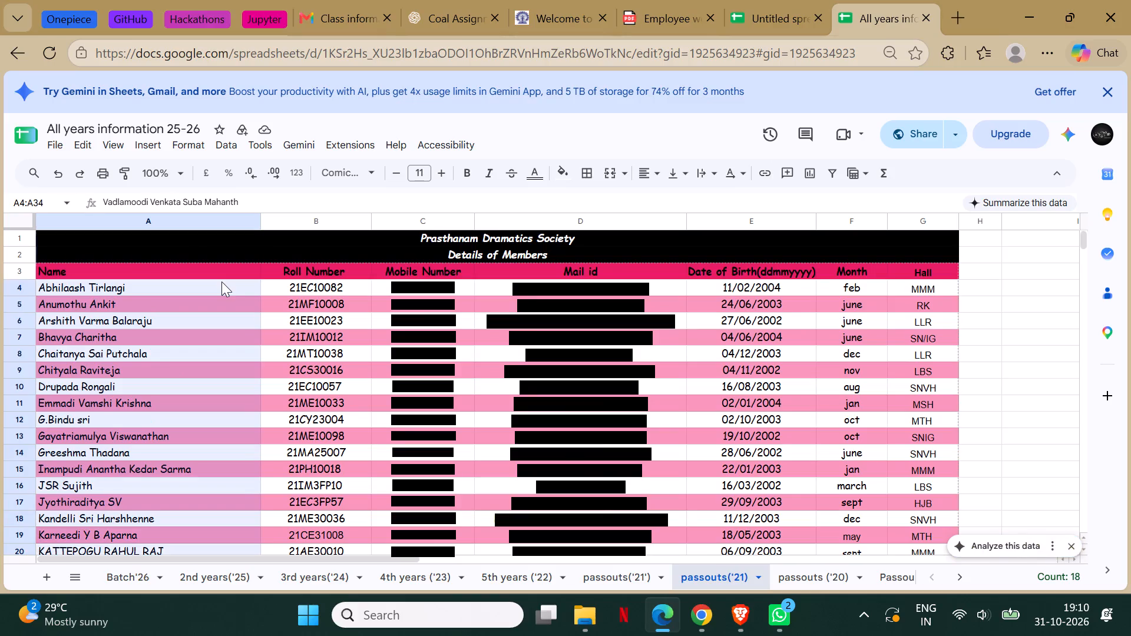
pyautogui.moveTo(221, 281); pyautogui.dragTo(219, 292)
pyautogui.hotkey('ctrl', 'c')
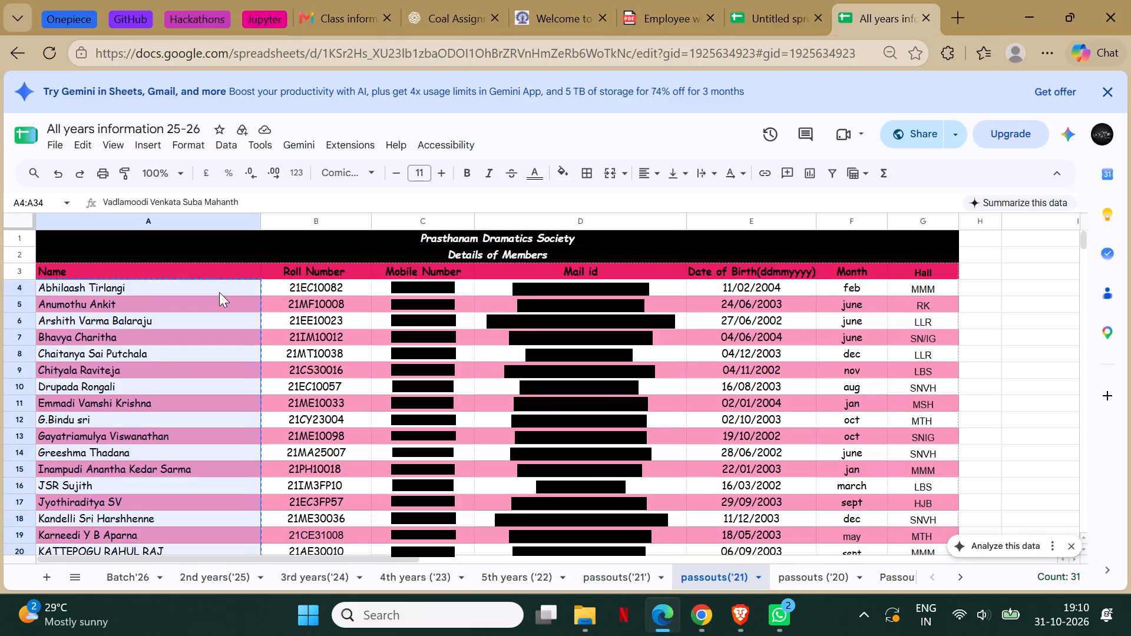
# Paste the copied member names into the Name column of the response sheet, starting at cell B2.
pyautogui.click(767, 8)
pyautogui.scroll(2, 200, 258)
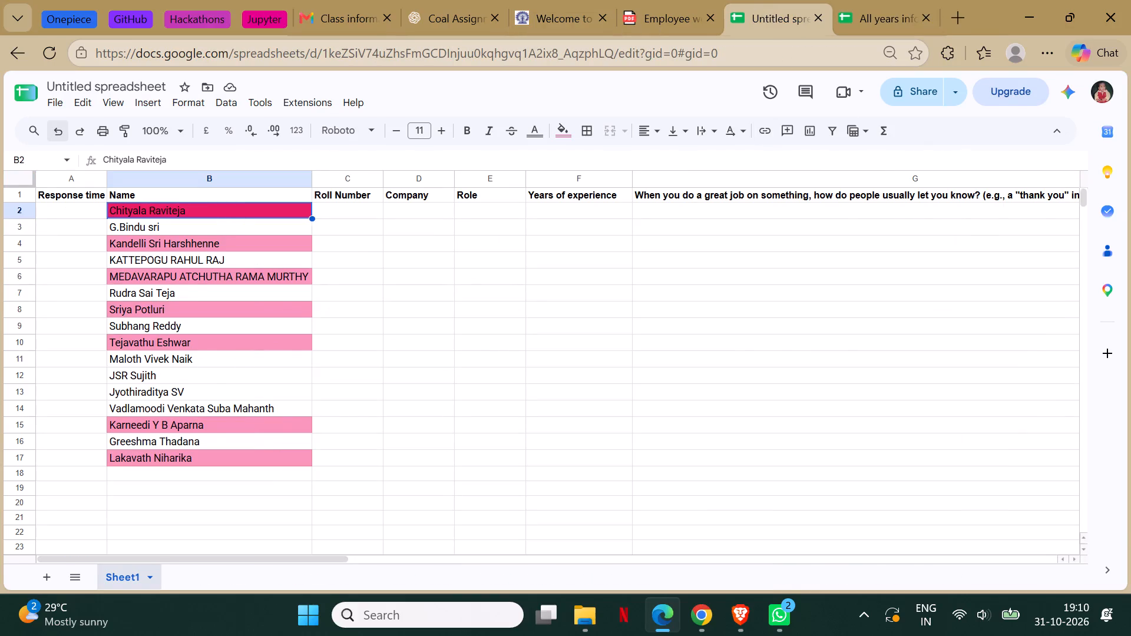
pyautogui.click(226, 211)
pyautogui.hotkey('ctrl', 'v')
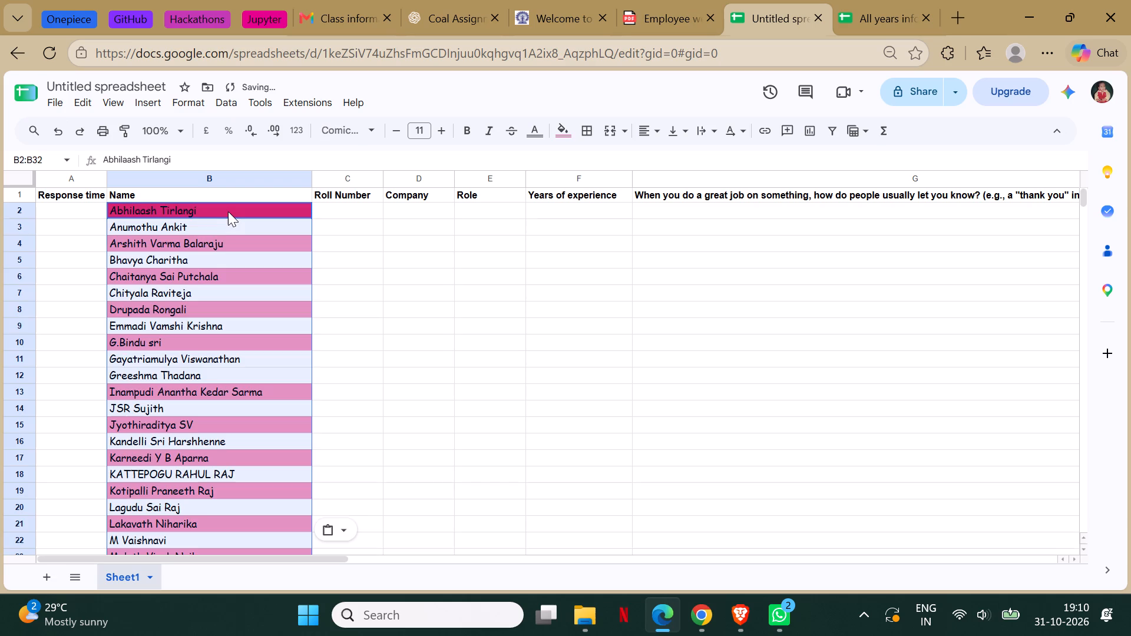
# Reset the fill colour of the pasted names in B2:B32.
pyautogui.scroll(-3, 210, 233)
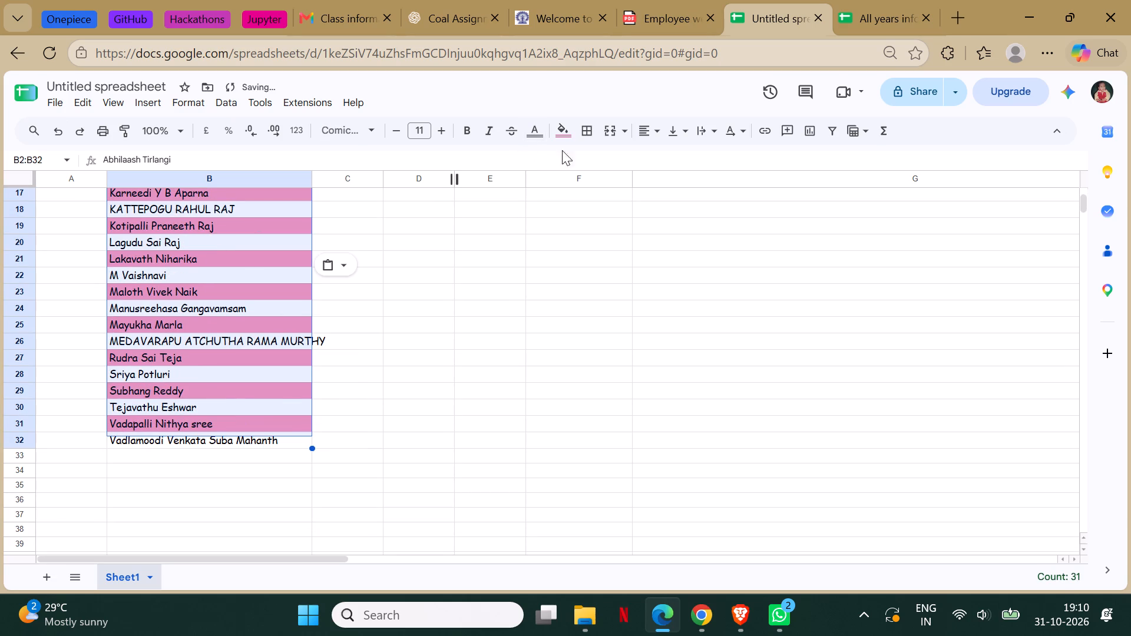
pyautogui.click(567, 130)
pyautogui.click(573, 148)
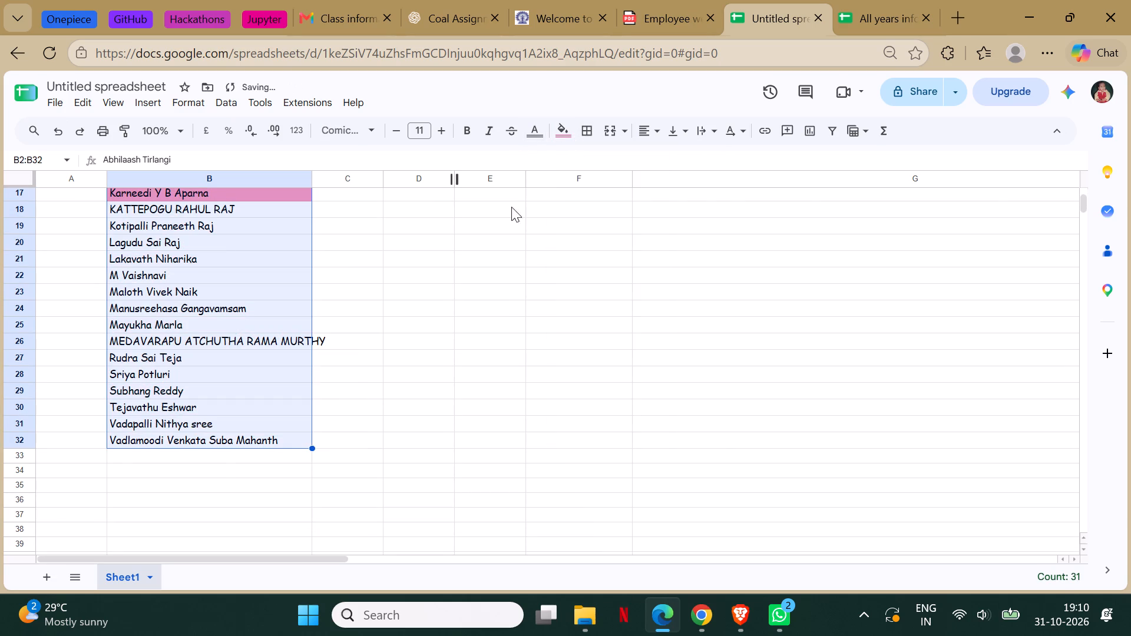
pyautogui.scroll(6, 353, 283)
pyautogui.click(332, 262)
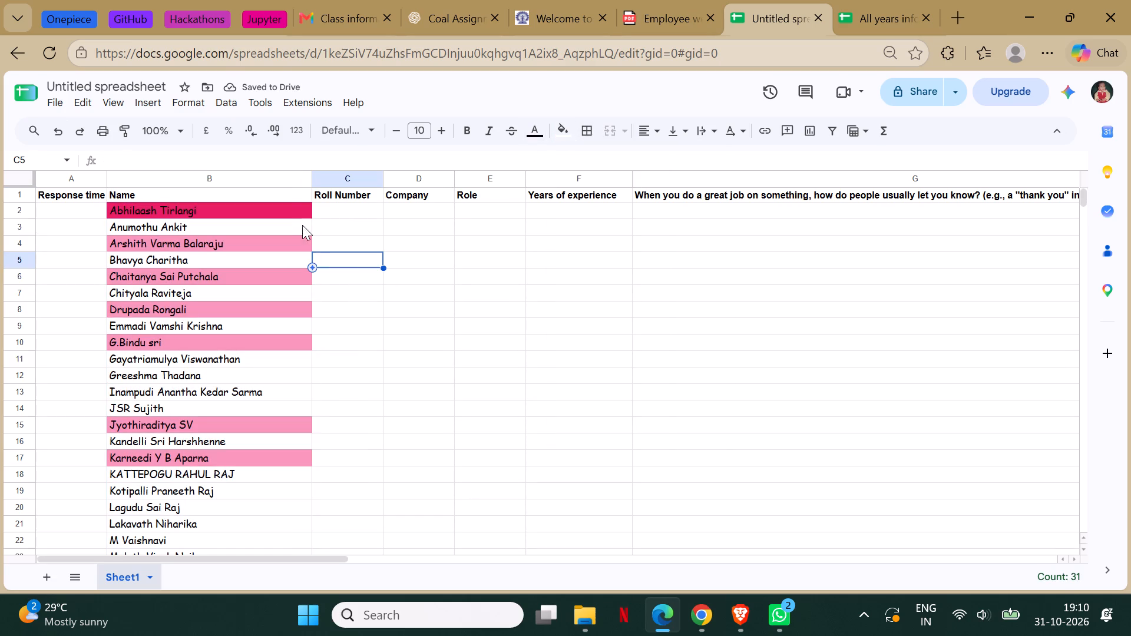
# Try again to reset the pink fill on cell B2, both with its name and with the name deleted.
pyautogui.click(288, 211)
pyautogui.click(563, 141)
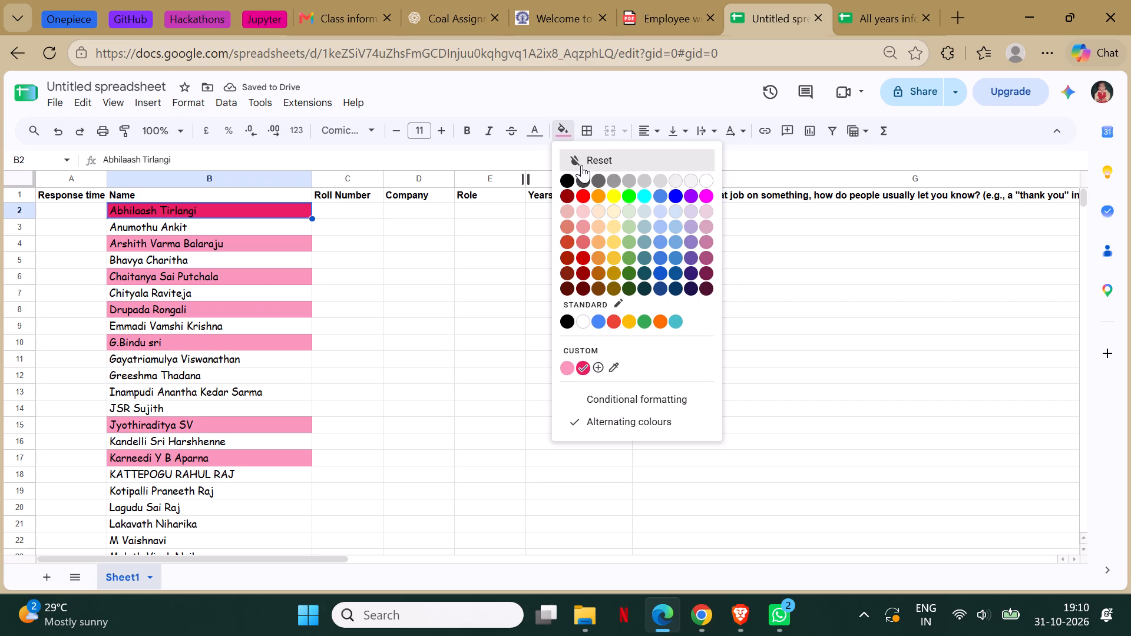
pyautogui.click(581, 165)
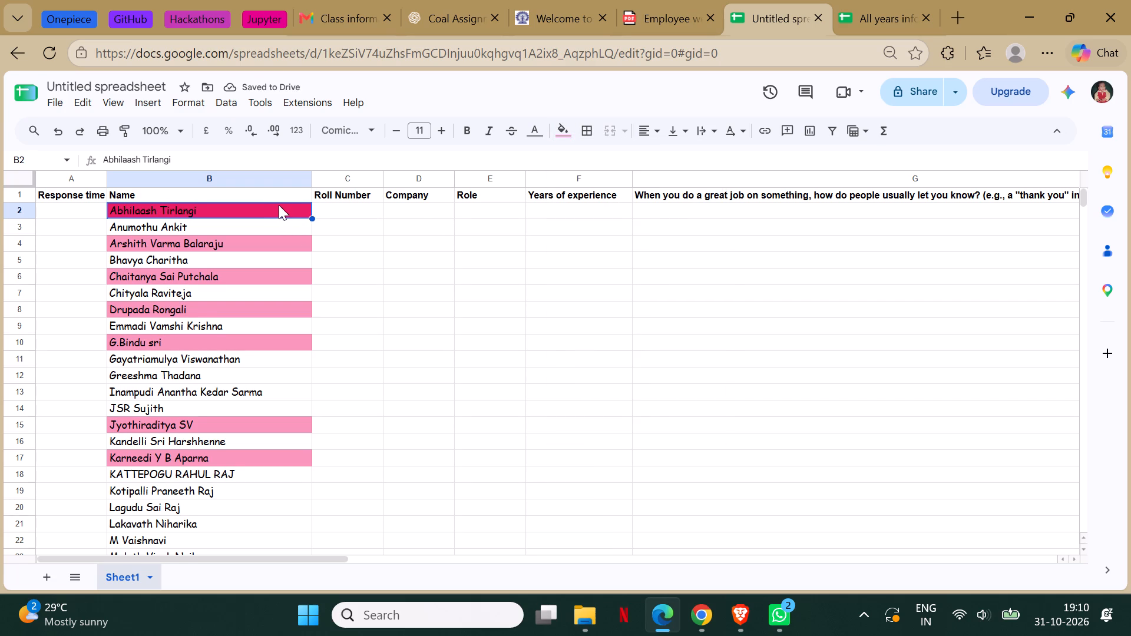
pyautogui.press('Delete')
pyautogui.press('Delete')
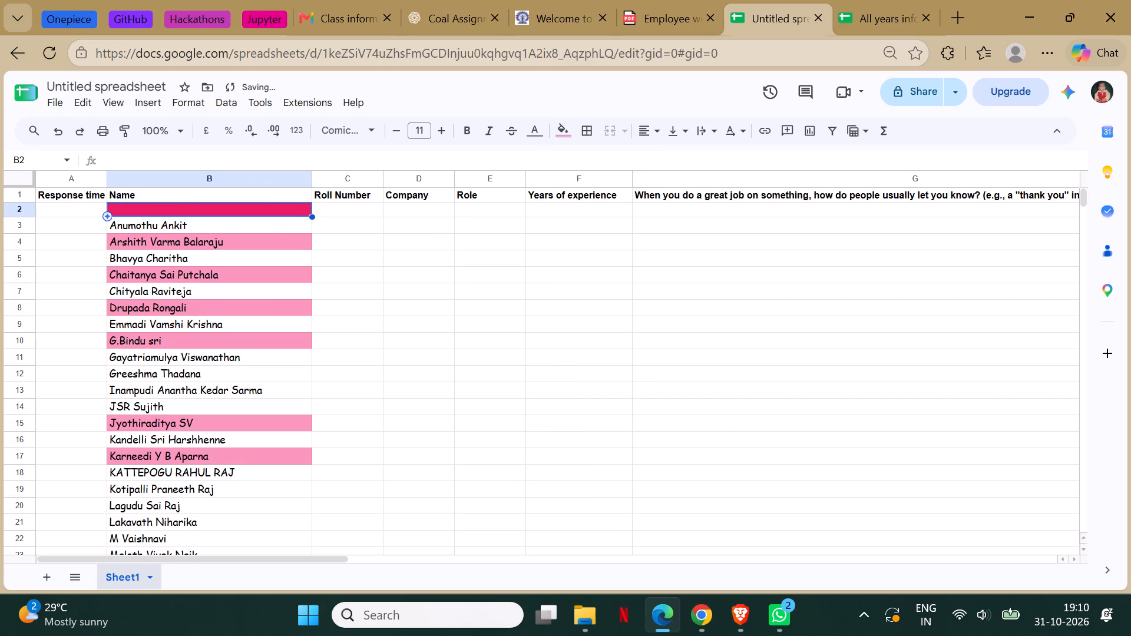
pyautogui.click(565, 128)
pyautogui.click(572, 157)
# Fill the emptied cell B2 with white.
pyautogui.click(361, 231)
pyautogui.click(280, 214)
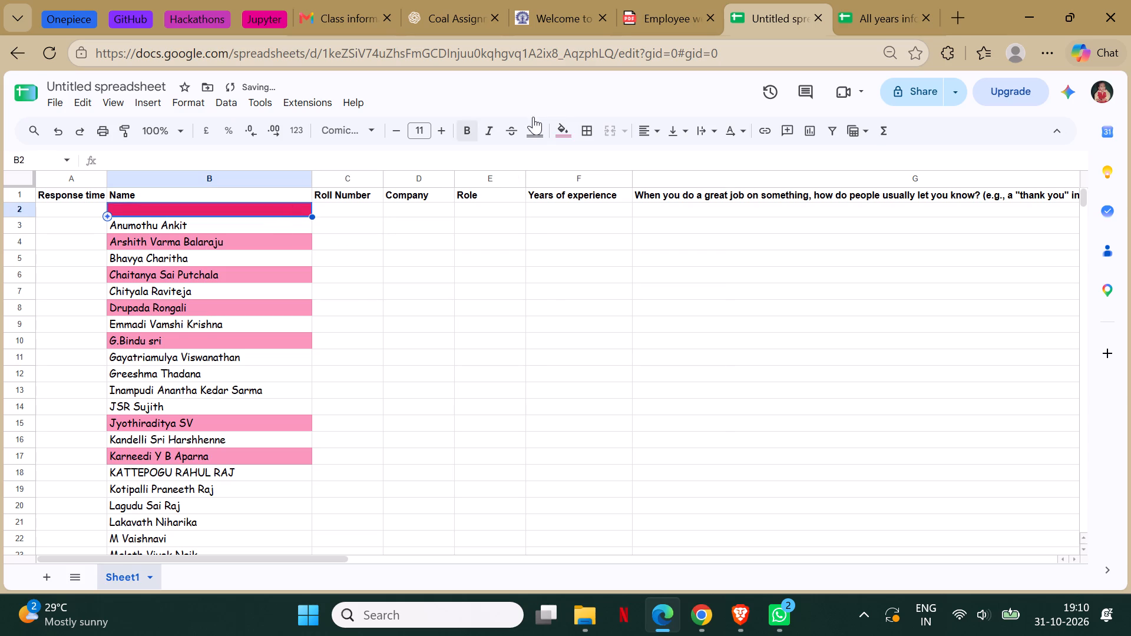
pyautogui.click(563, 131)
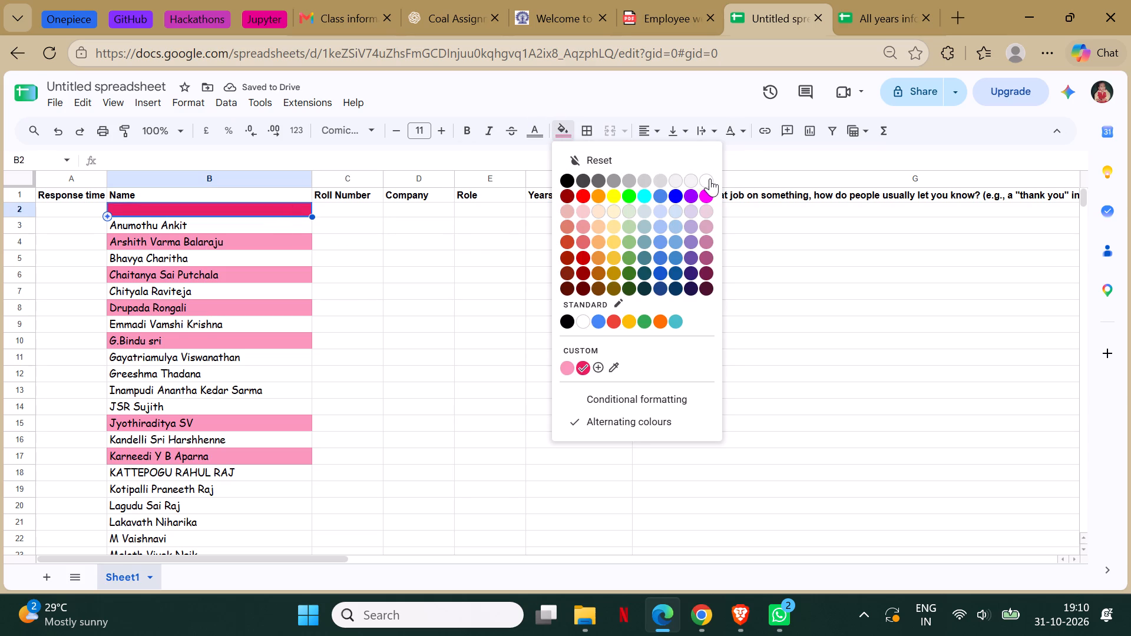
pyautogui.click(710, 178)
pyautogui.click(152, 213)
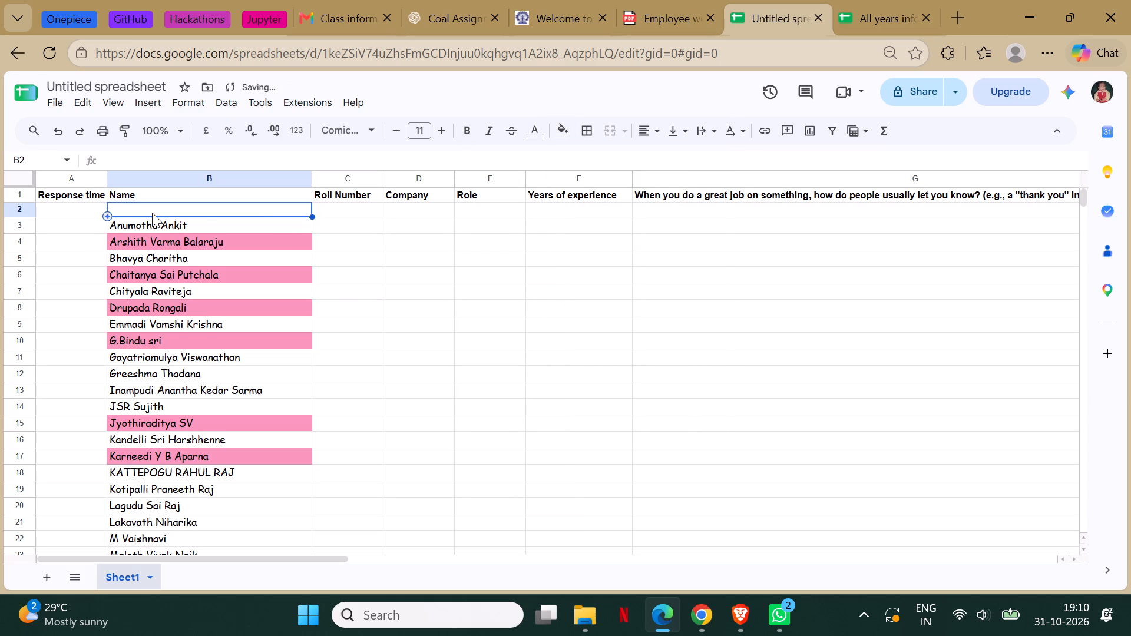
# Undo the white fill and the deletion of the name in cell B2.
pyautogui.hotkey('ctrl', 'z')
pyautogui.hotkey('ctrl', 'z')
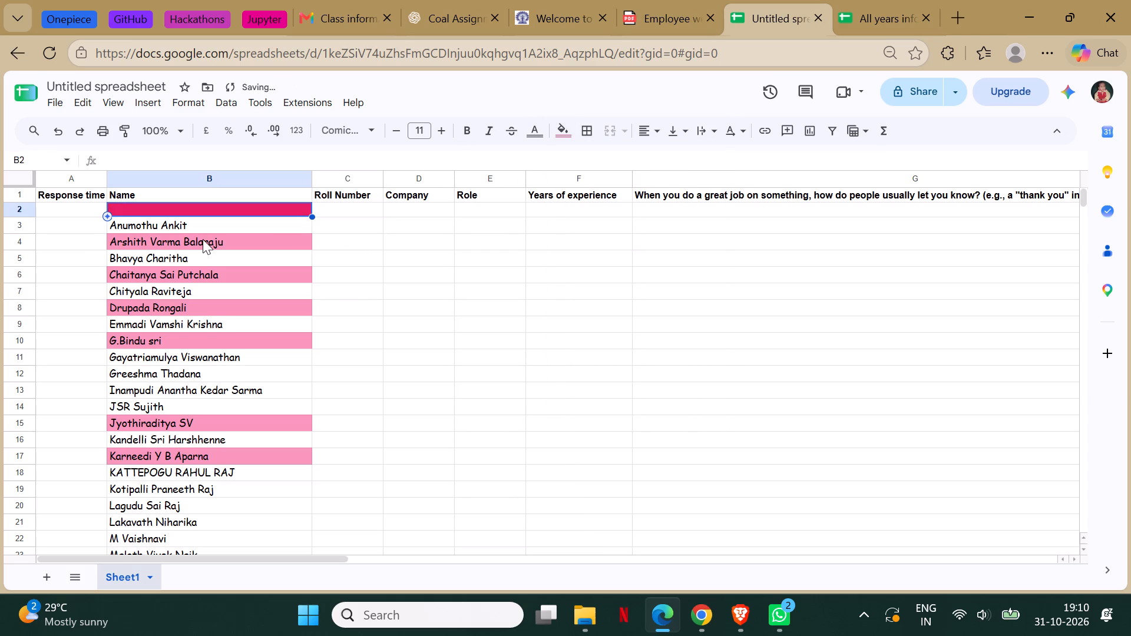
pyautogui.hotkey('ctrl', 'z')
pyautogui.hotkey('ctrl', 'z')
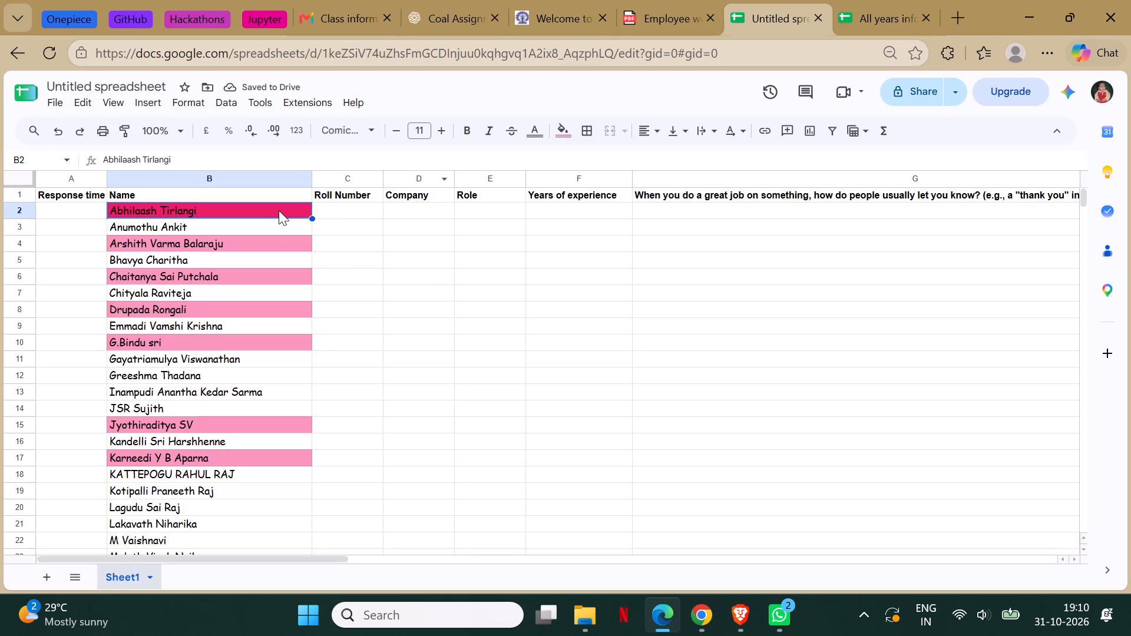
# Fill the names in B2:B17 with white to cover the pink banding.
pyautogui.click(378, 250)
pyautogui.moveTo(273, 208); pyautogui.dragTo(283, 462)
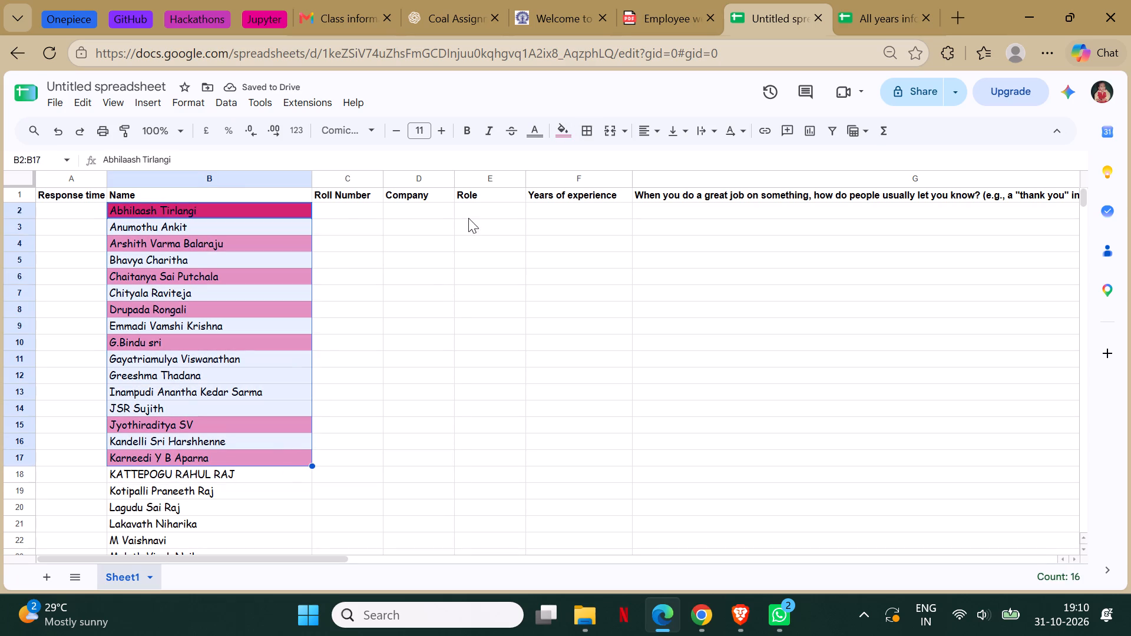
pyautogui.click(556, 131)
pyautogui.click(704, 183)
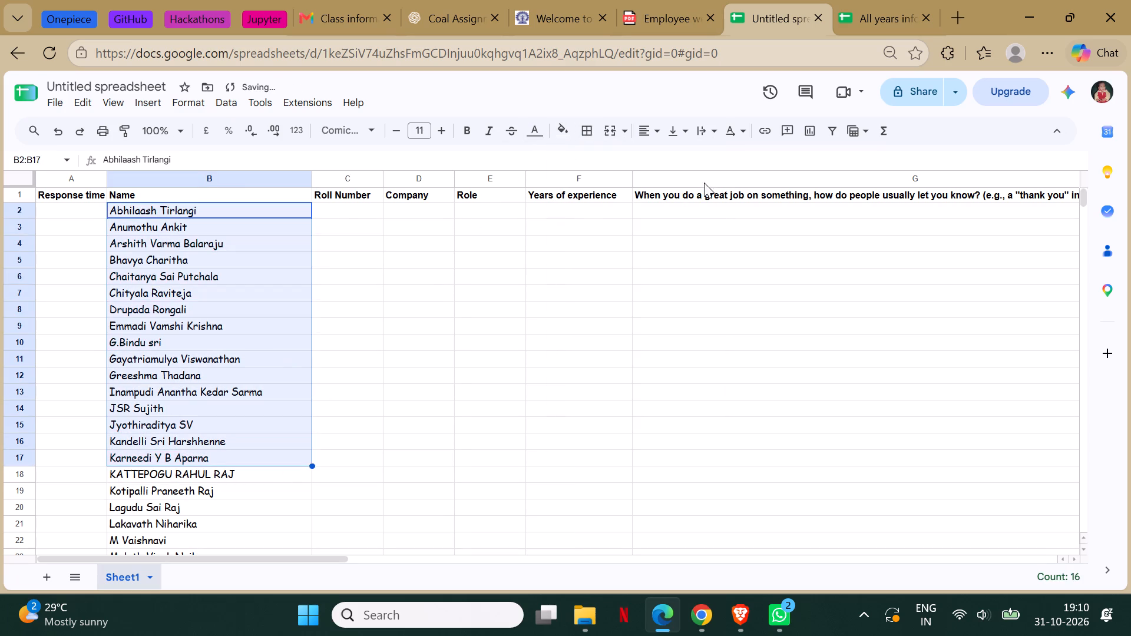
pyautogui.click(468, 250)
# Check the pasted name list down to its end and widen column B slightly so the longest name fits.
pyautogui.scroll(-1, 252, 461)
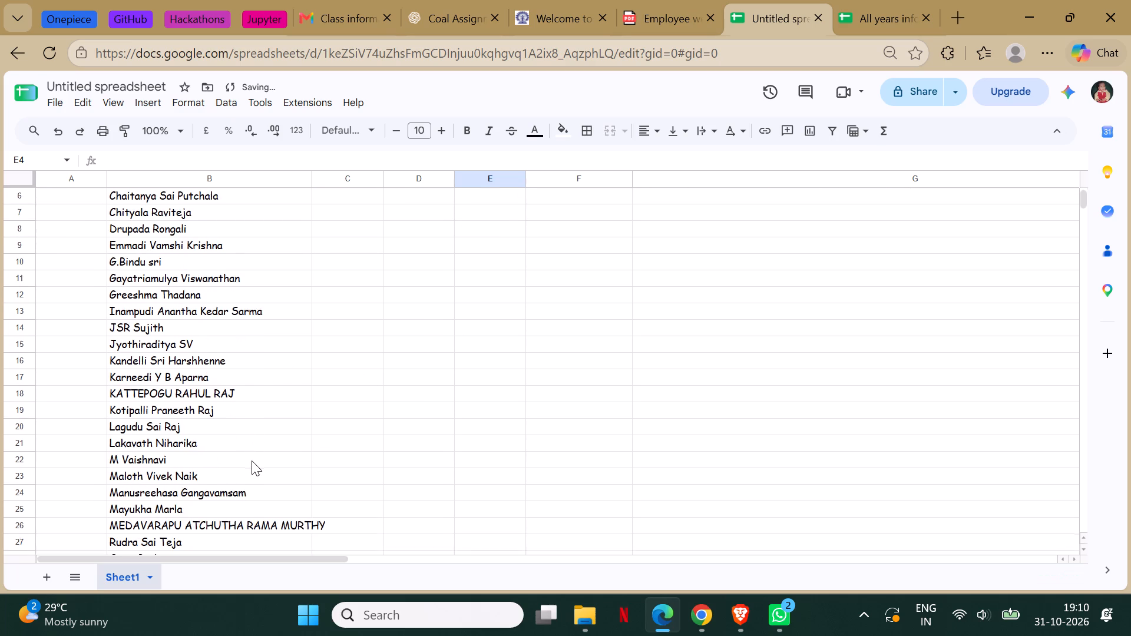
pyautogui.scroll(-2, 252, 461)
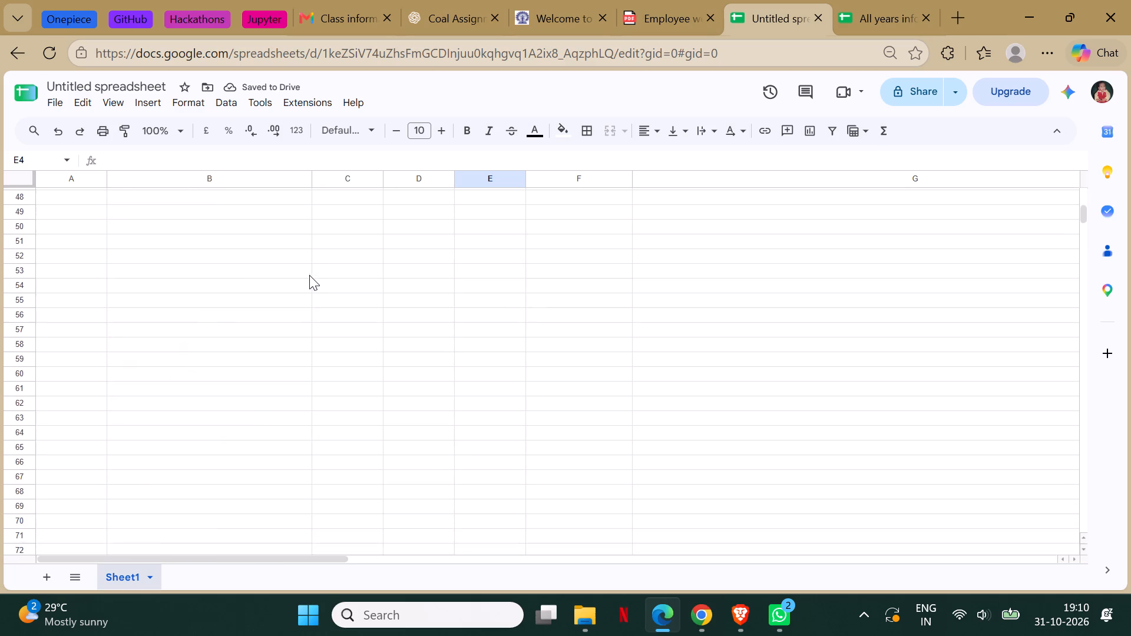
pyautogui.scroll(10, 309, 275)
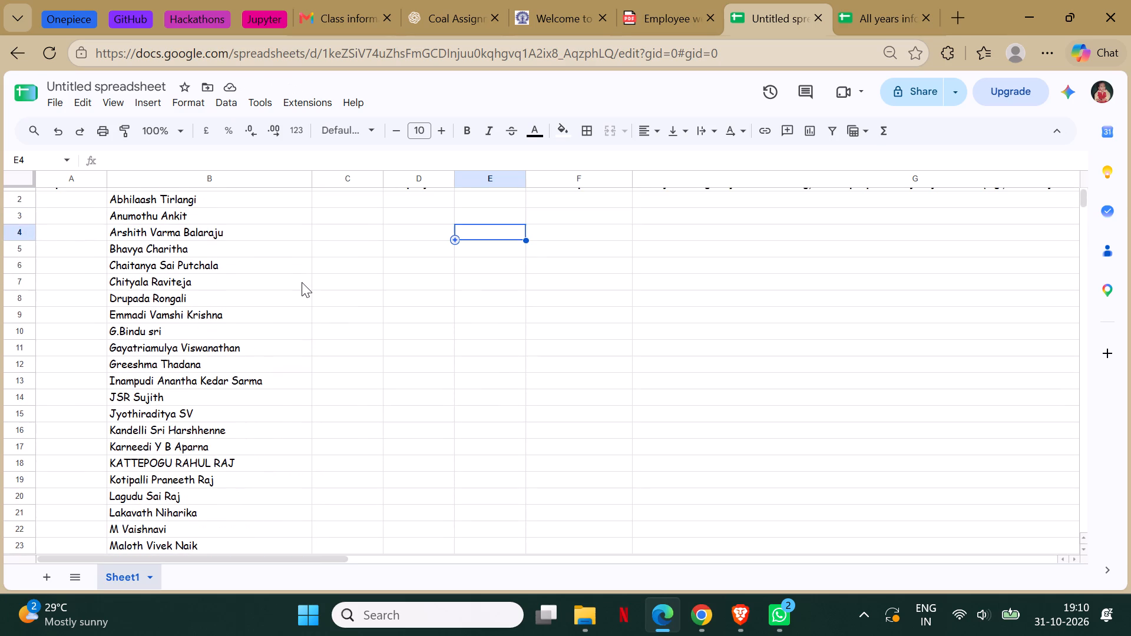
pyautogui.scroll(-1, 302, 282)
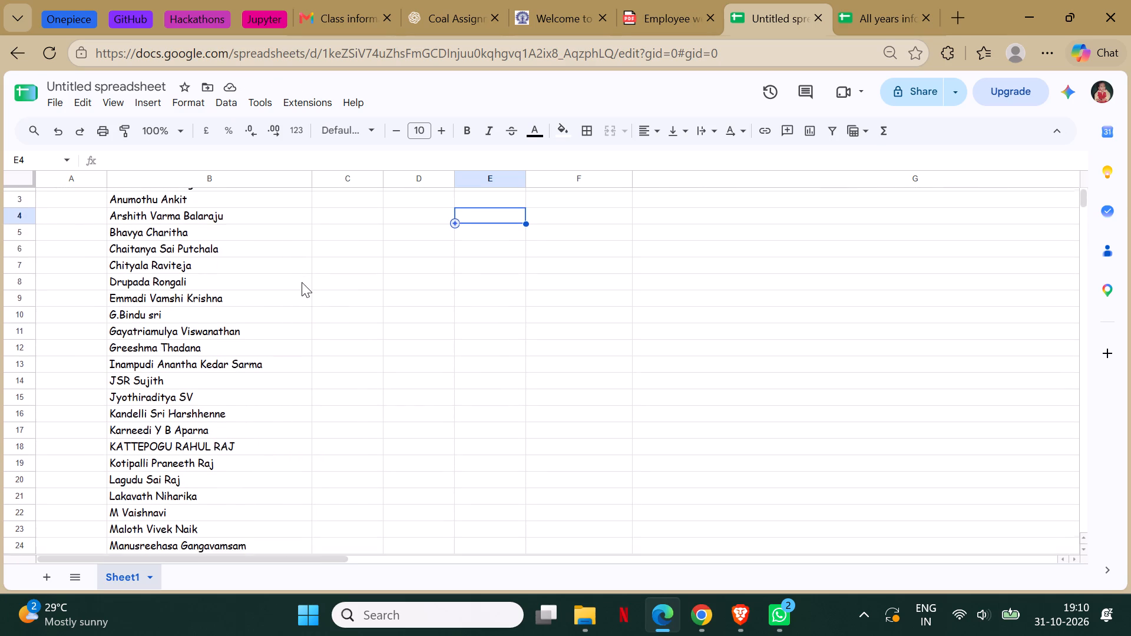
pyautogui.scroll(-1, 302, 282)
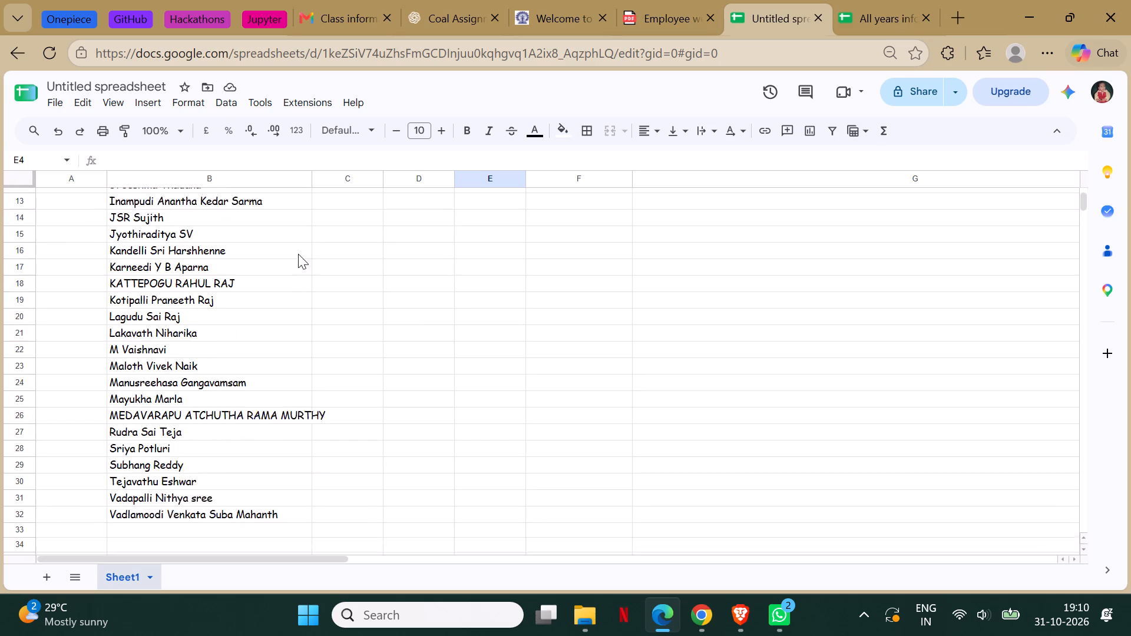
pyautogui.scroll(-1, 298, 254)
pyautogui.scroll(1, 298, 234)
pyautogui.moveTo(313, 179); pyautogui.dragTo(332, 180)
# Copy the roll numbers in B4:B34 of the passouts('21) sheet into the response sheet's Roll Number column, starting at C2.
pyautogui.click(880, 23)
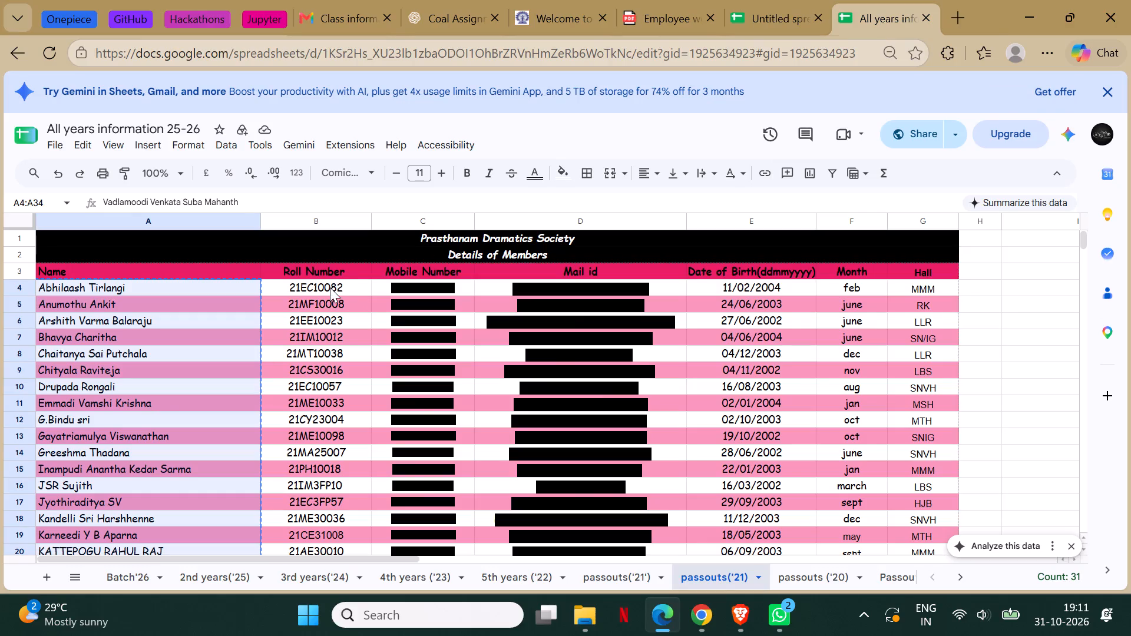
pyautogui.moveTo(330, 287); pyautogui.dragTo(325, 440)
pyautogui.scroll(-3, 326, 419)
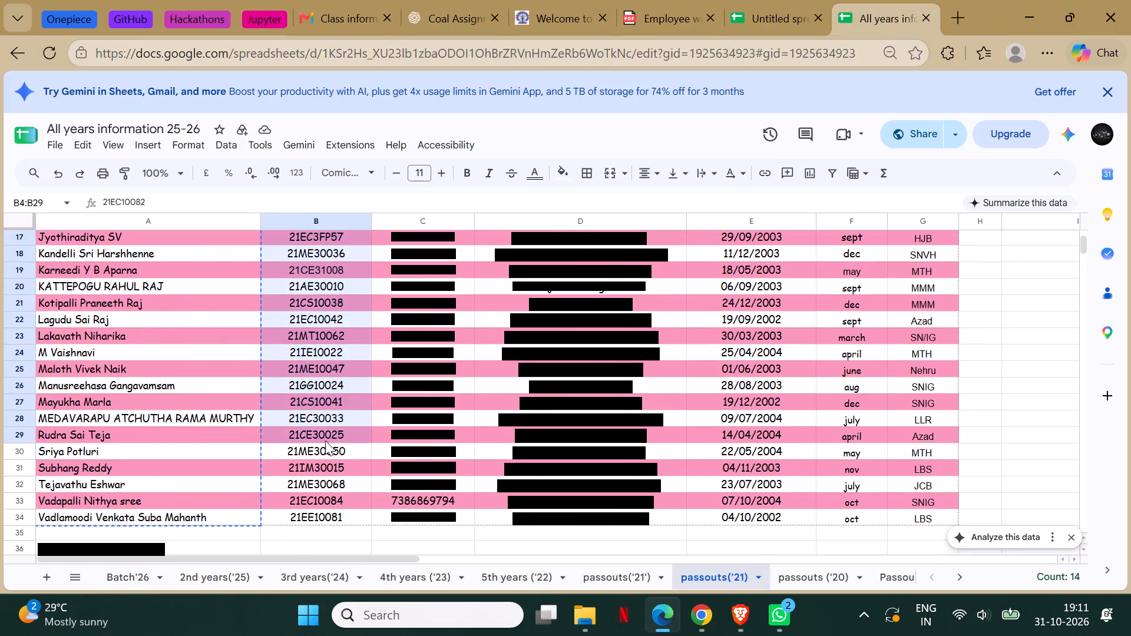
pyautogui.moveTo(325, 440); pyautogui.dragTo(329, 515)
pyautogui.hotkey('ctrl', 'c')
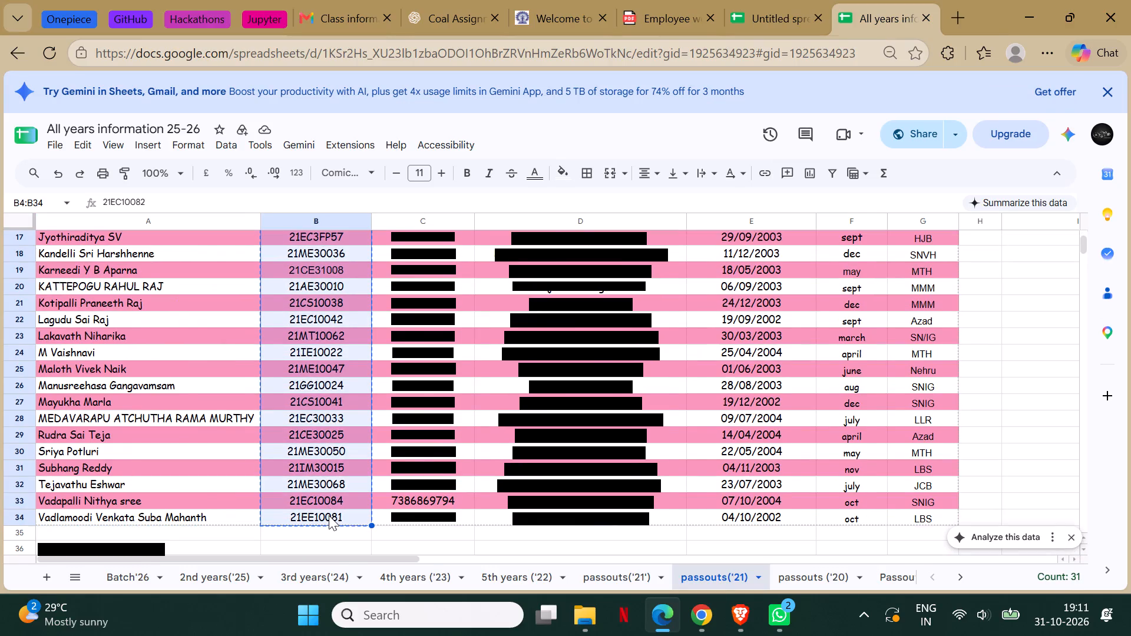
pyautogui.click(775, 23)
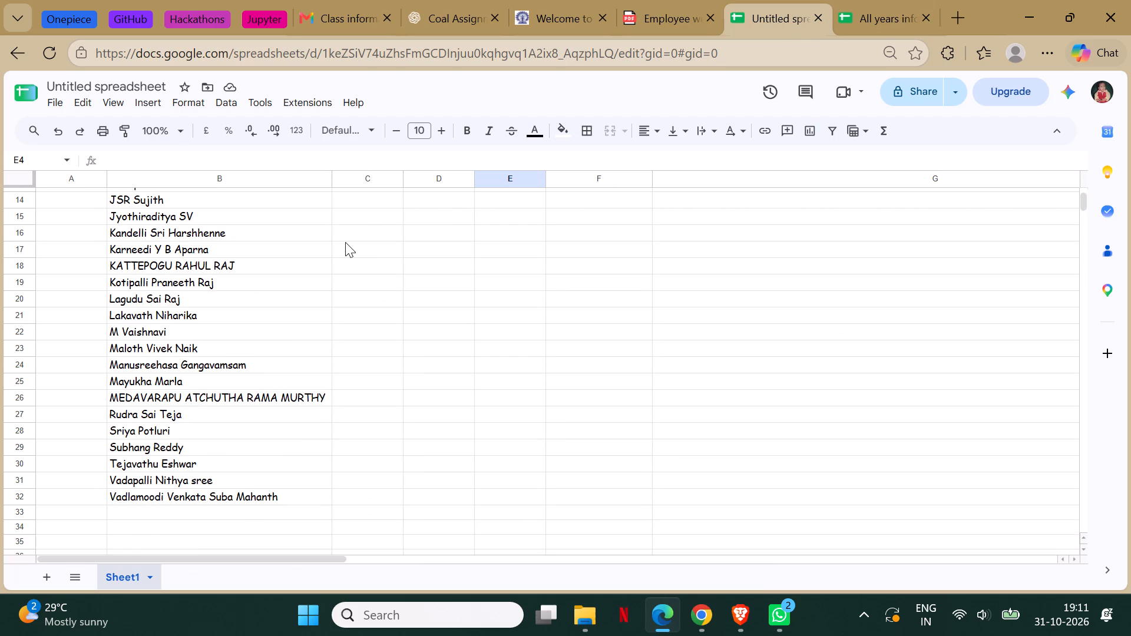
pyautogui.scroll(6, 345, 242)
pyautogui.click(376, 211)
pyautogui.hotkey('ctrl', 'v')
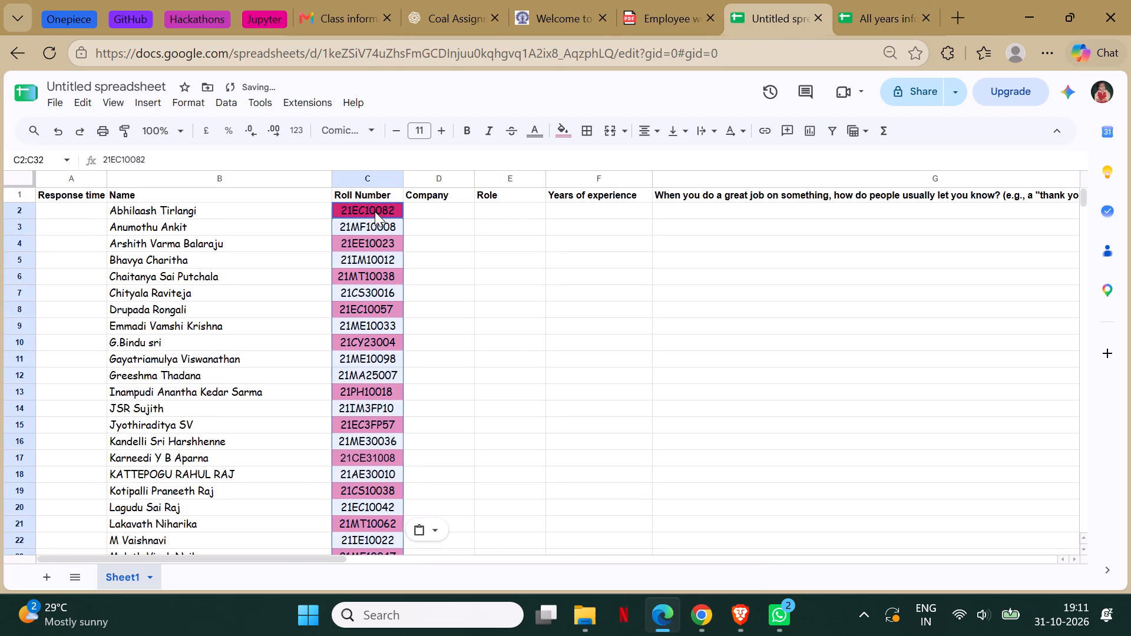
# Fill the pasted roll numbers in C2:C32 with white.
pyautogui.click(565, 128)
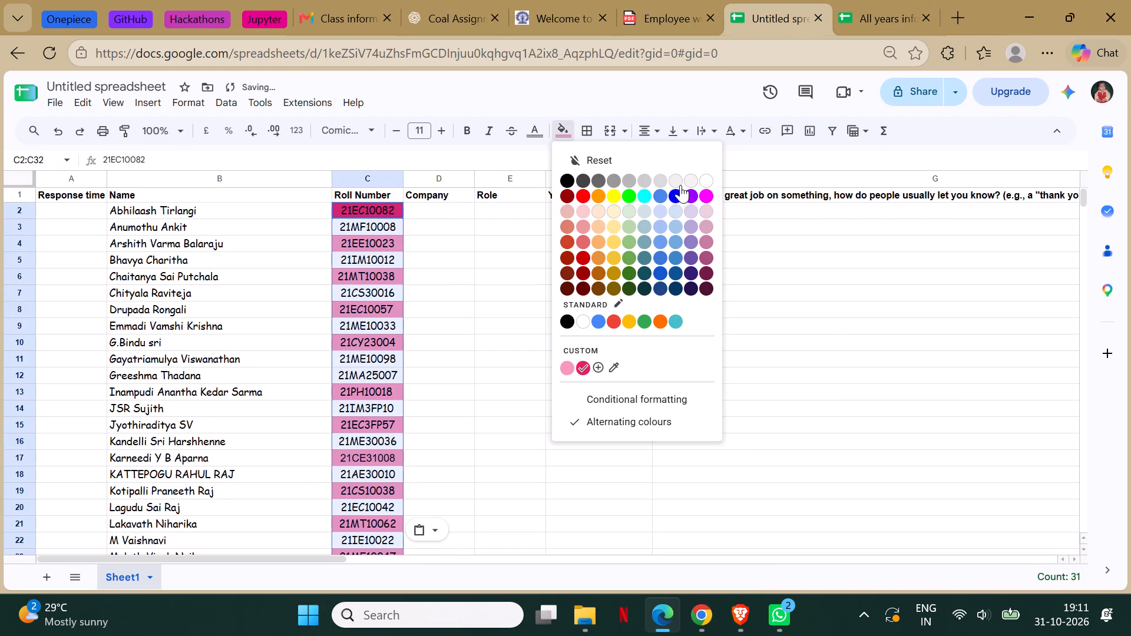
pyautogui.click(706, 182)
pyautogui.click(510, 248)
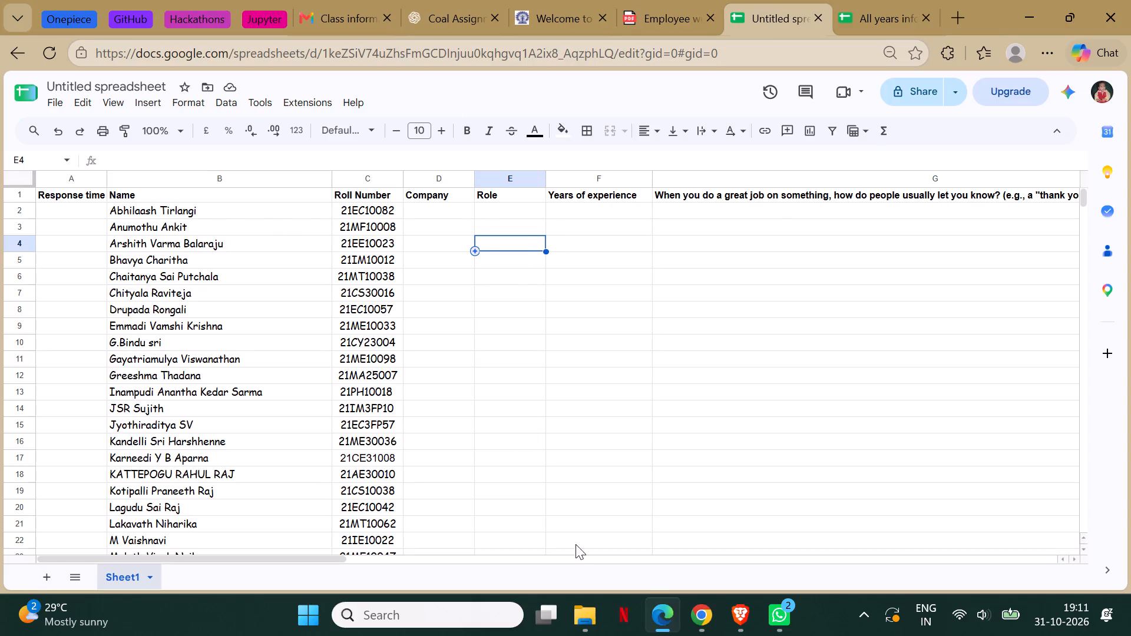
# Switch to Brave and open LinkedIn in a new tab.
pyautogui.click(736, 614)
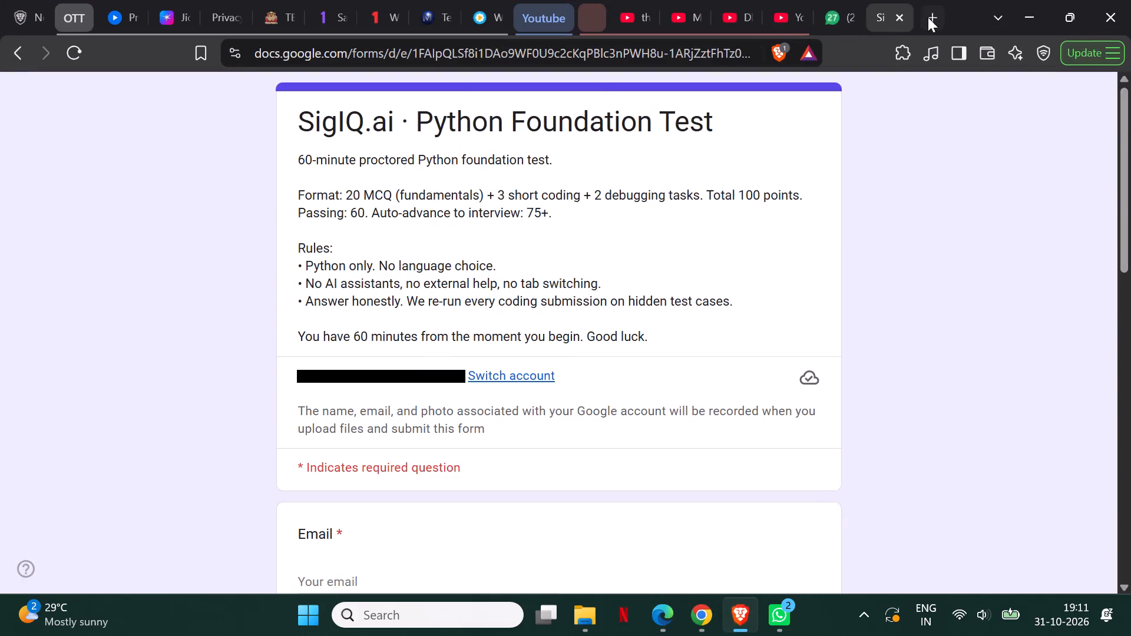
pyautogui.click(928, 17)
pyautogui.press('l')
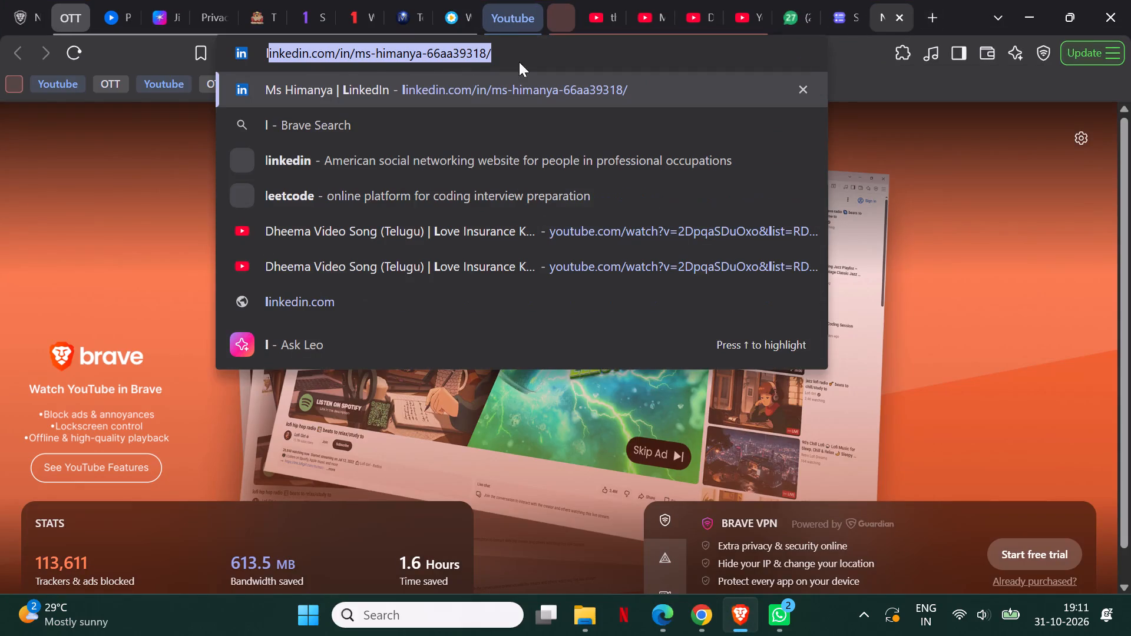
pyautogui.click(364, 85)
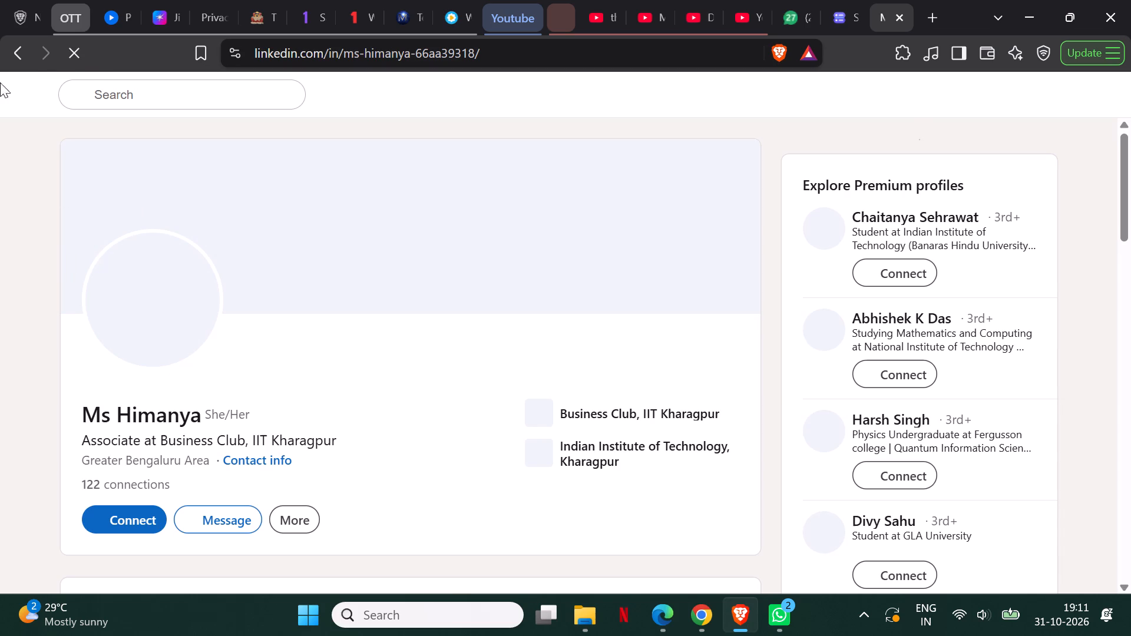
pyautogui.click(72, 56)
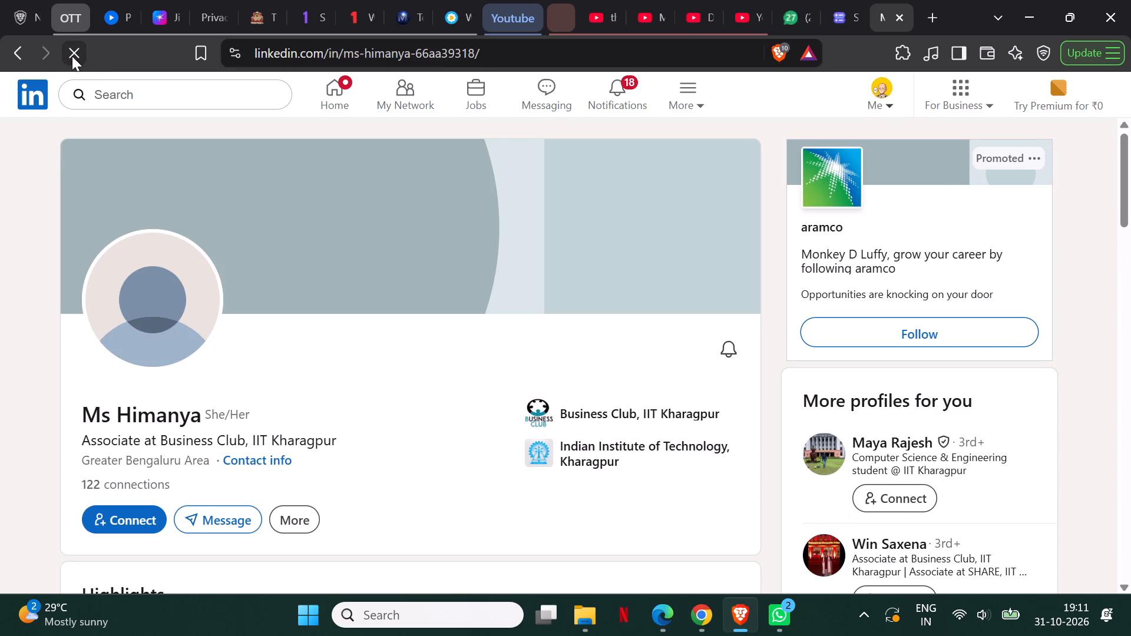
# Search LinkedIn for the first member listed in the response sheet, whose name is in cell B2.
pyautogui.click(151, 100)
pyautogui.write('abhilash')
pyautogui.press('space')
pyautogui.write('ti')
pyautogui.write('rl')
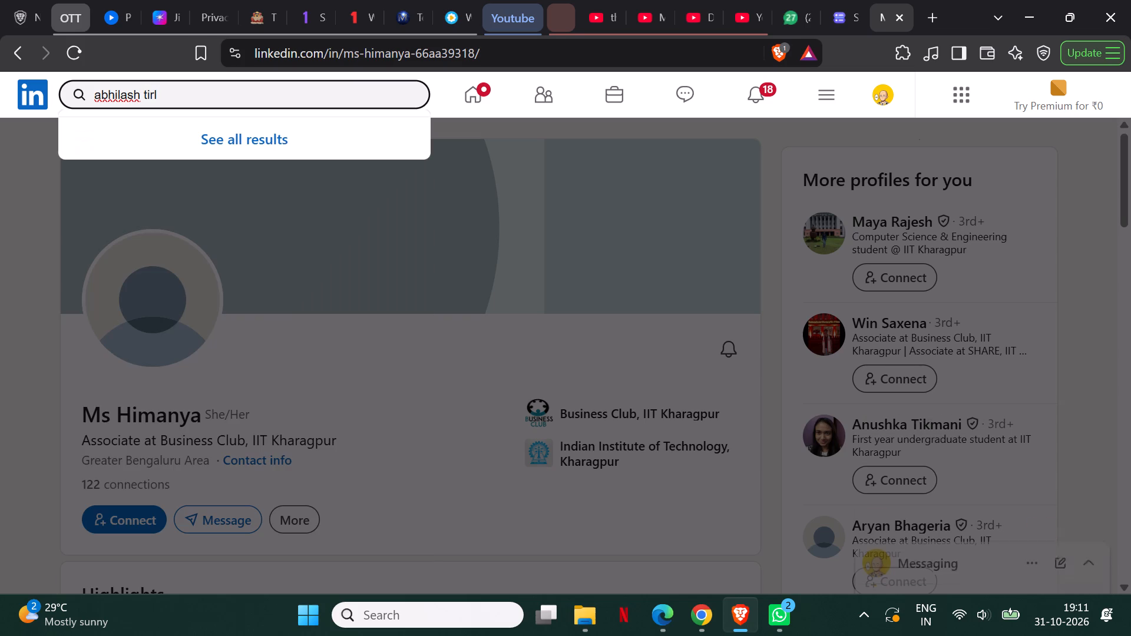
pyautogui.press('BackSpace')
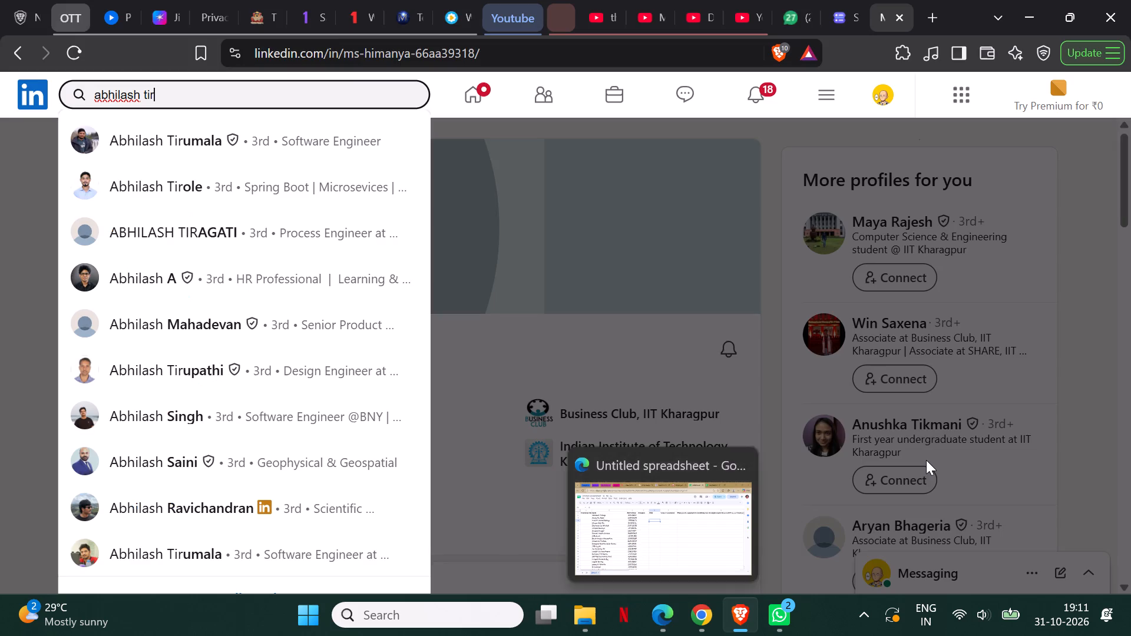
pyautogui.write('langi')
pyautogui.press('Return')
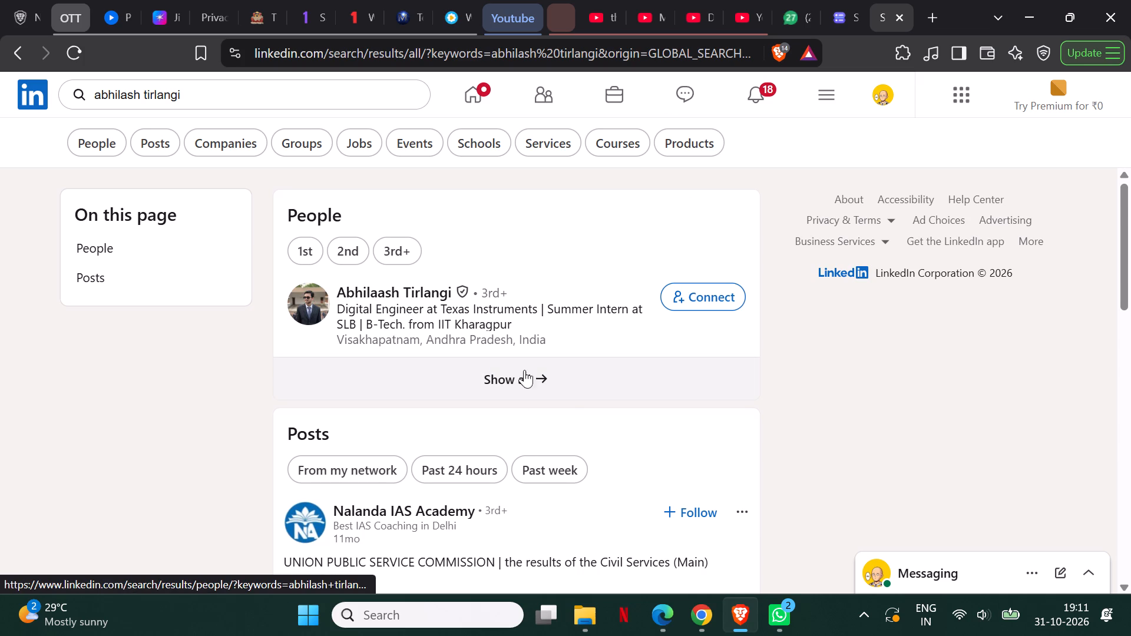
# Switch to the response sheet in Edge and enter TI as the Company in cell D2.
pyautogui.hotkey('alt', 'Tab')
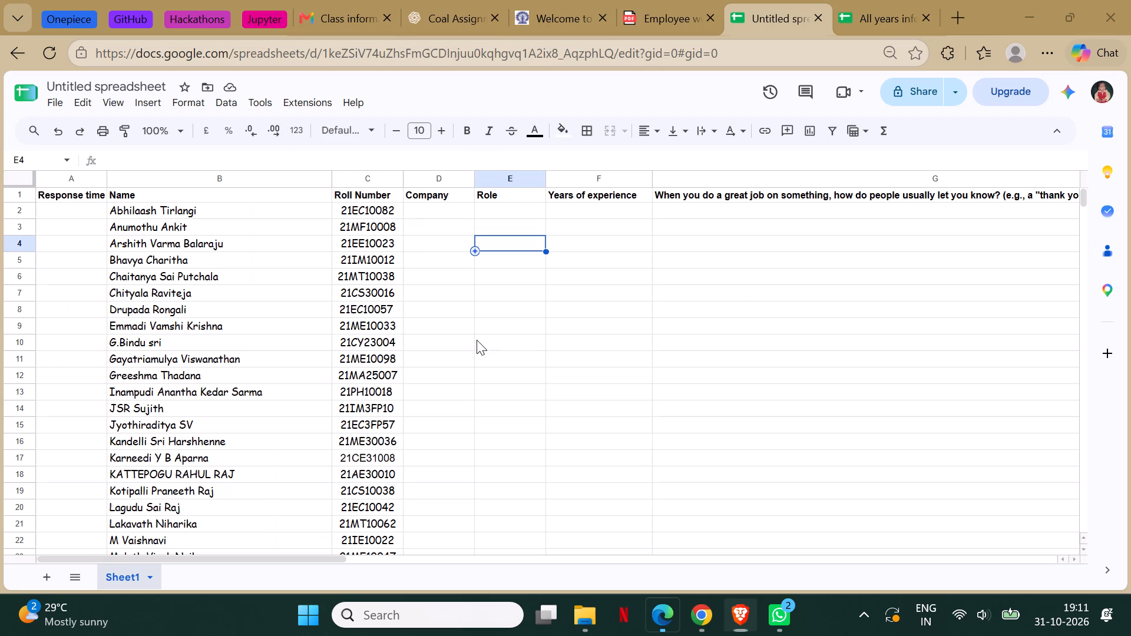
pyautogui.click(414, 208)
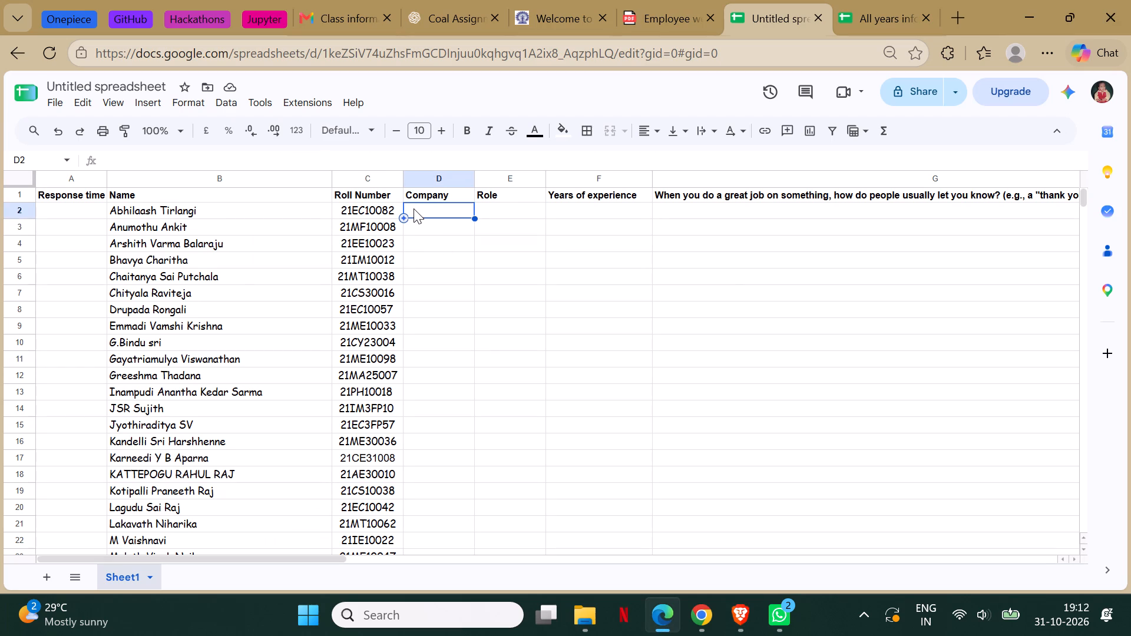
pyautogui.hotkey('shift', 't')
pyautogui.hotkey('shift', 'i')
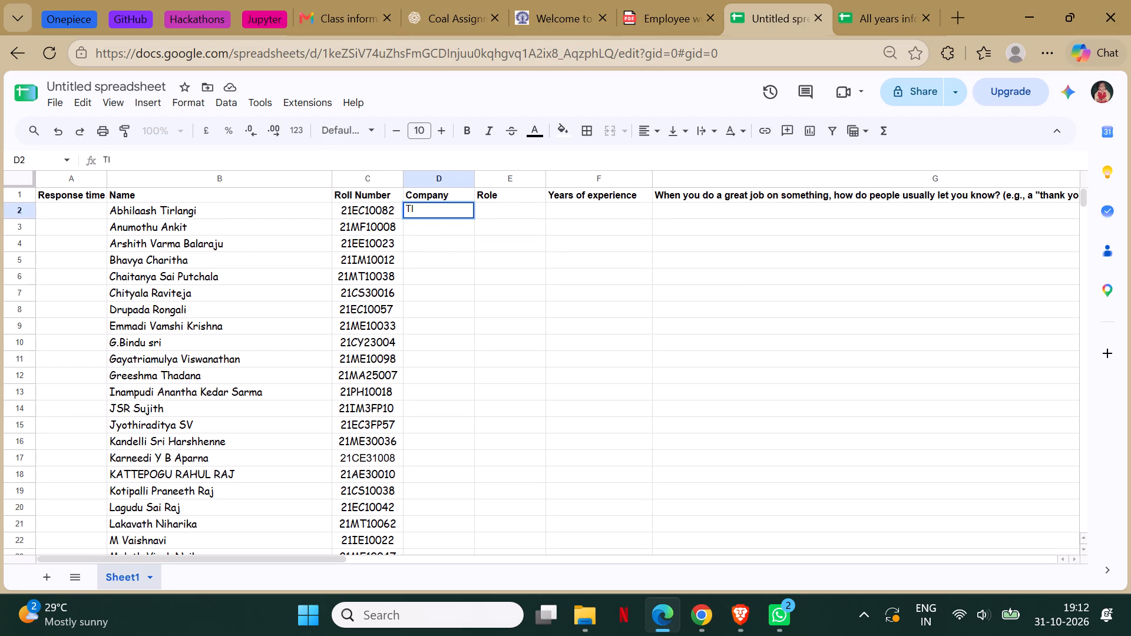
pyautogui.press('Right')
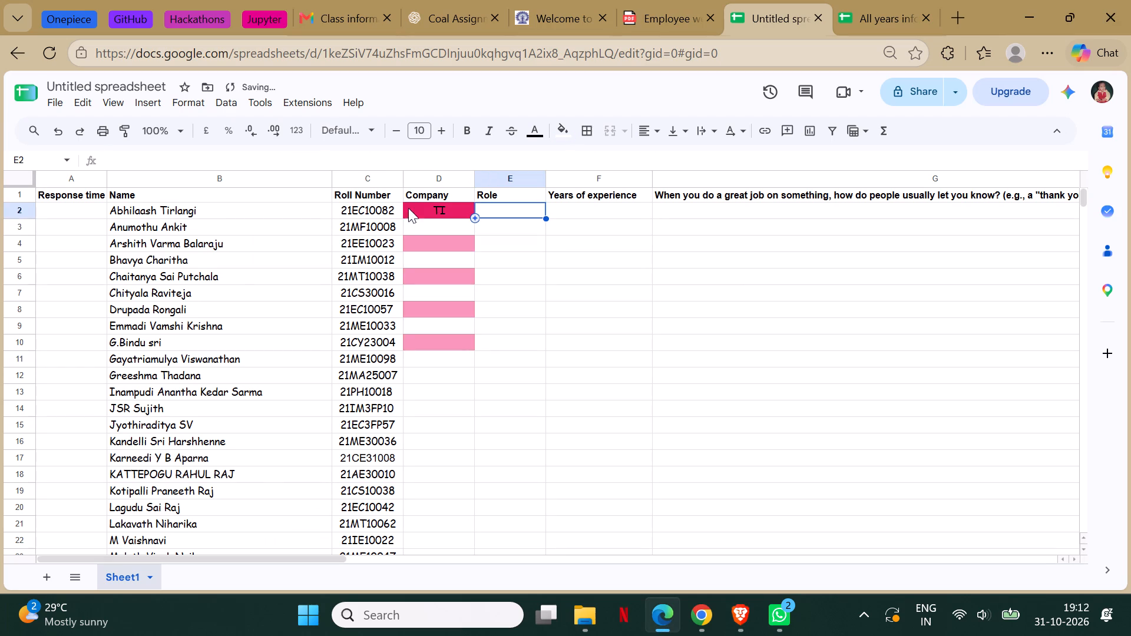
# Fill the Company cells D2:D32 with white.
pyautogui.moveTo(428, 208); pyautogui.dragTo(453, 568)
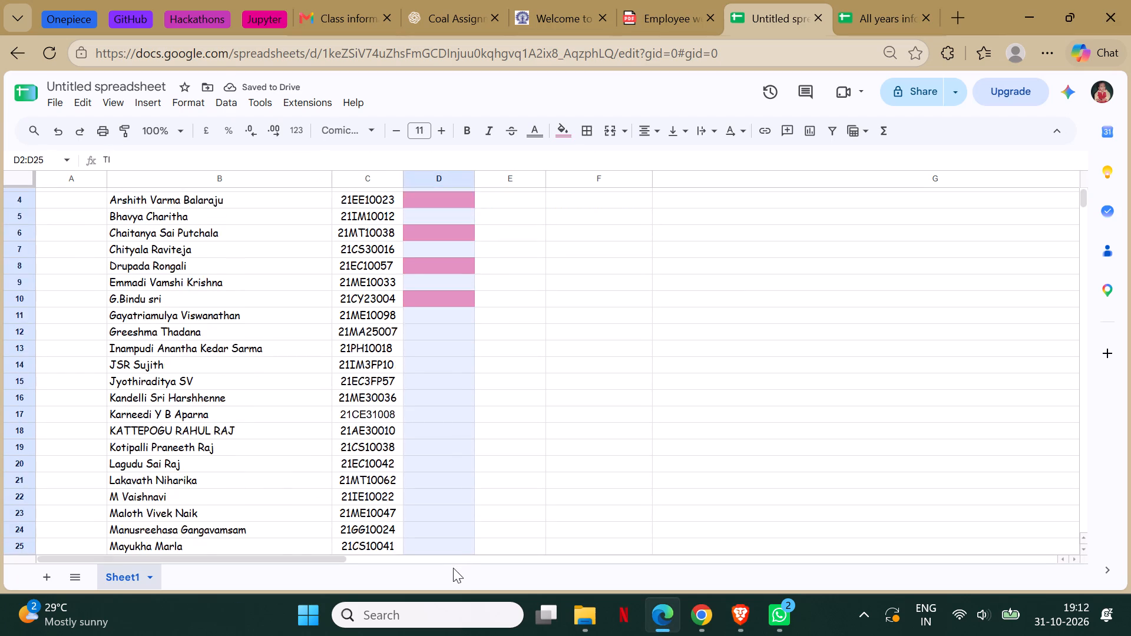
pyautogui.moveTo(453, 568); pyautogui.dragTo(454, 395)
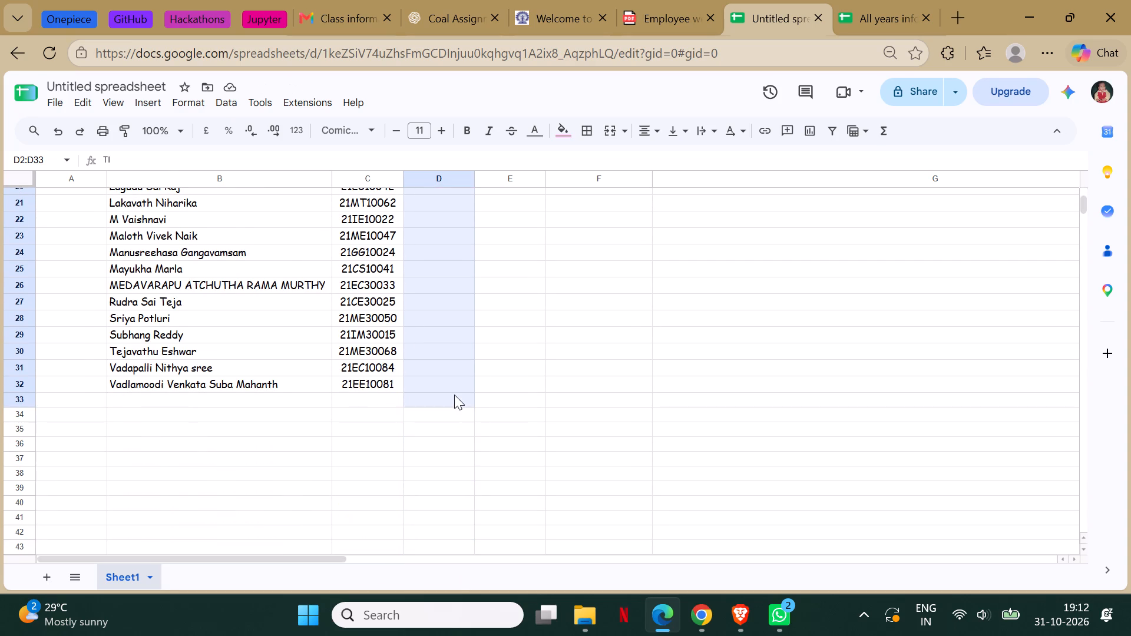
pyautogui.moveTo(454, 395); pyautogui.dragTo(454, 384)
pyautogui.click(559, 124)
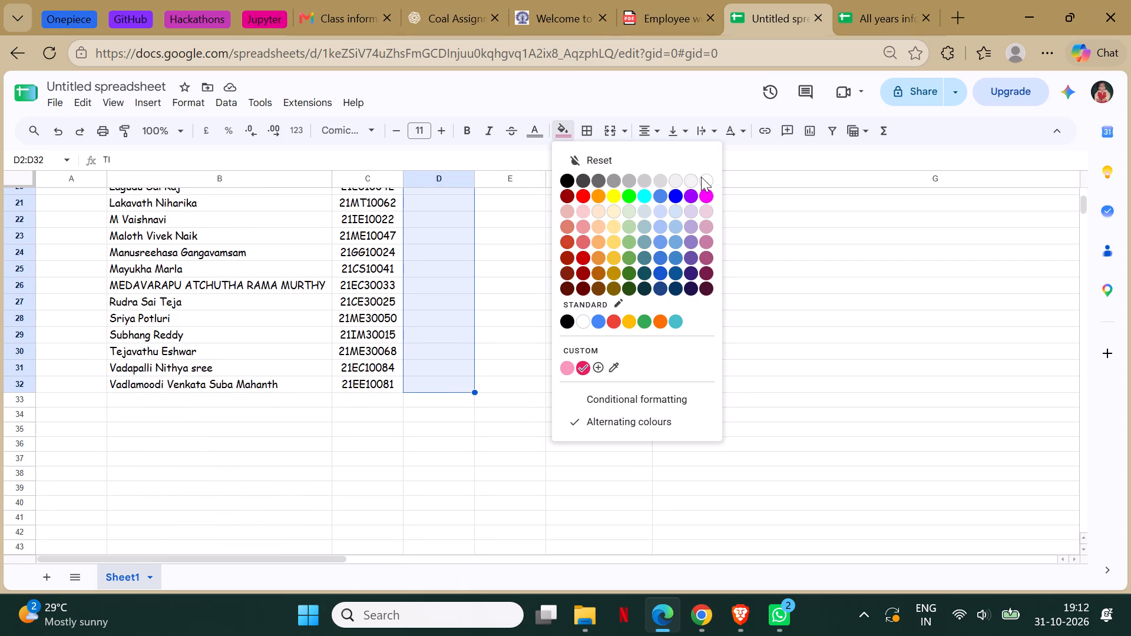
pyautogui.click(707, 181)
# Enter "Digital engineer" as the Role in cell E2.
pyautogui.scroll(8, 503, 296)
pyautogui.click(499, 212)
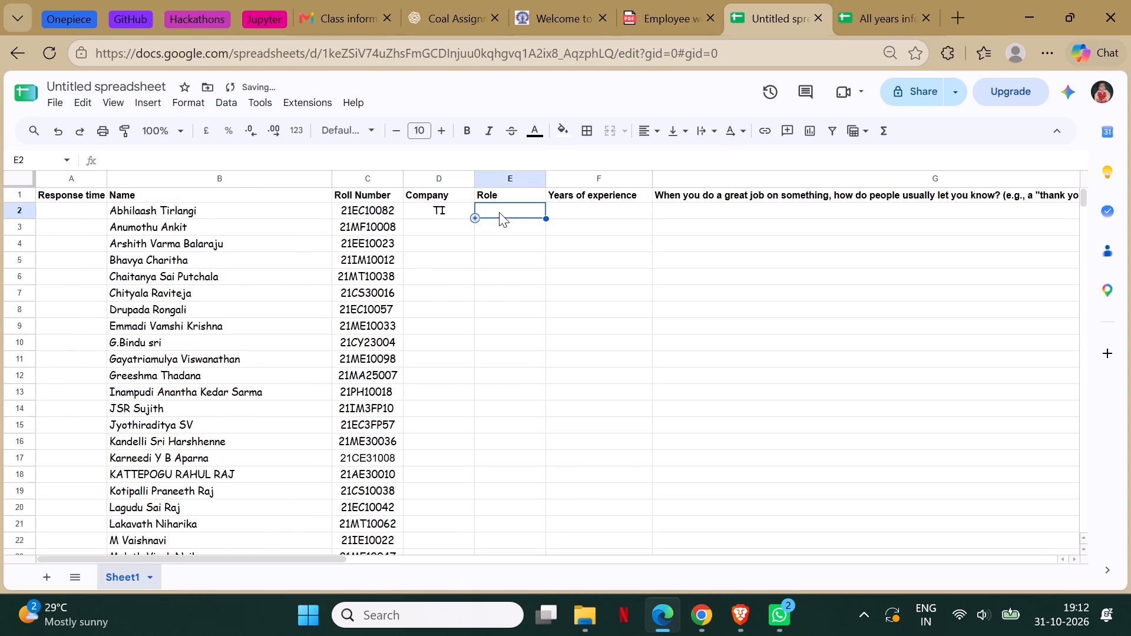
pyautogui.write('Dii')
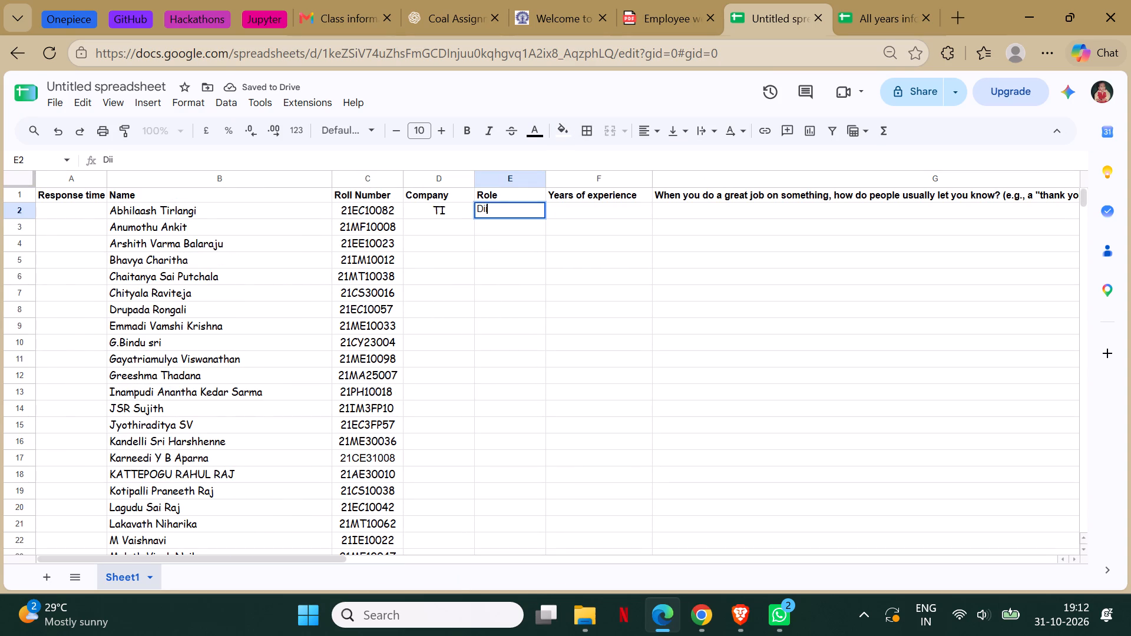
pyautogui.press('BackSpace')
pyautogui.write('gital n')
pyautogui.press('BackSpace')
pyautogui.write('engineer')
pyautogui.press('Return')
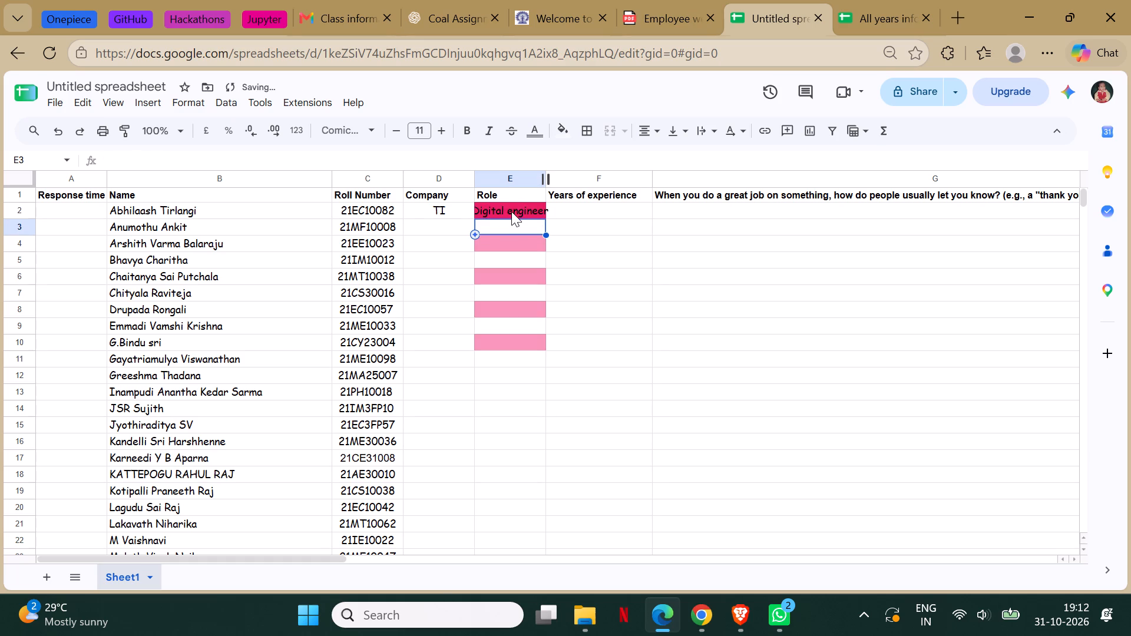
# Fill the Role cells E2:E32 with white.
pyautogui.moveTo(511, 211); pyautogui.dragTo(518, 555)
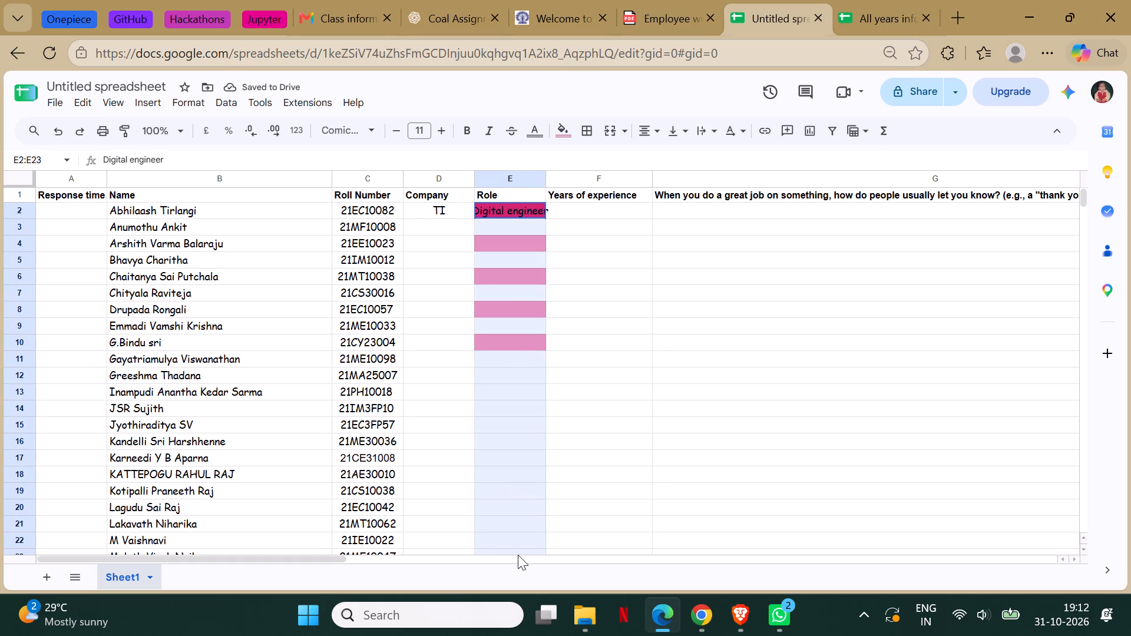
pyautogui.moveTo(518, 555); pyautogui.dragTo(513, 511)
pyautogui.scroll(-2, 518, 555)
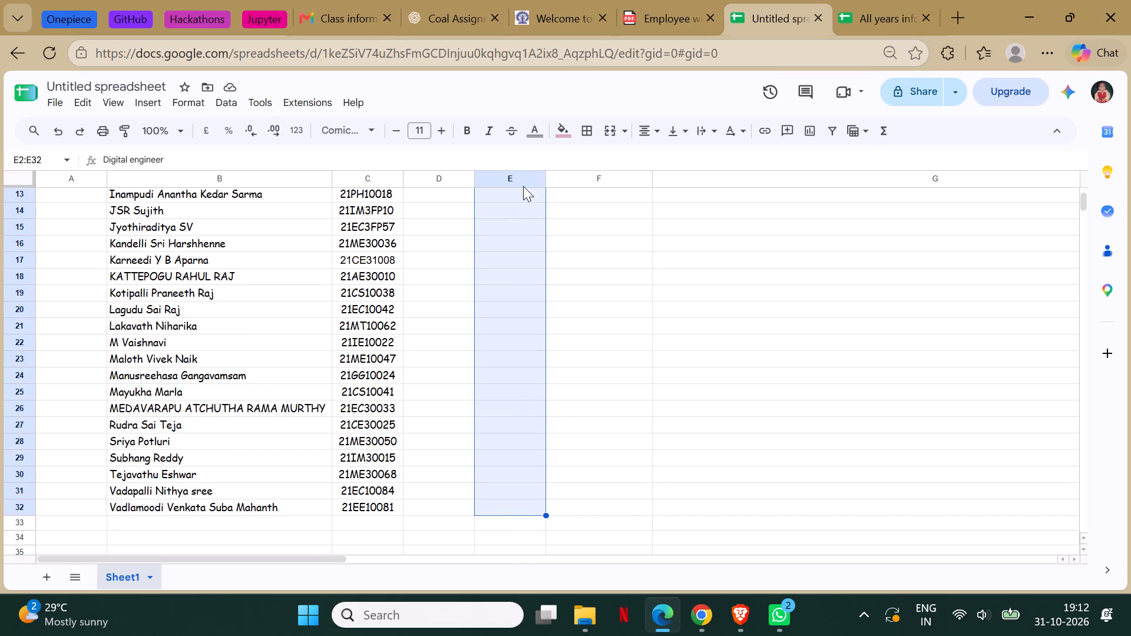
pyautogui.click(564, 131)
pyautogui.click(703, 185)
# Enter TCG as the Company in cell D3.
pyautogui.scroll(7, 527, 256)
pyautogui.click(441, 225)
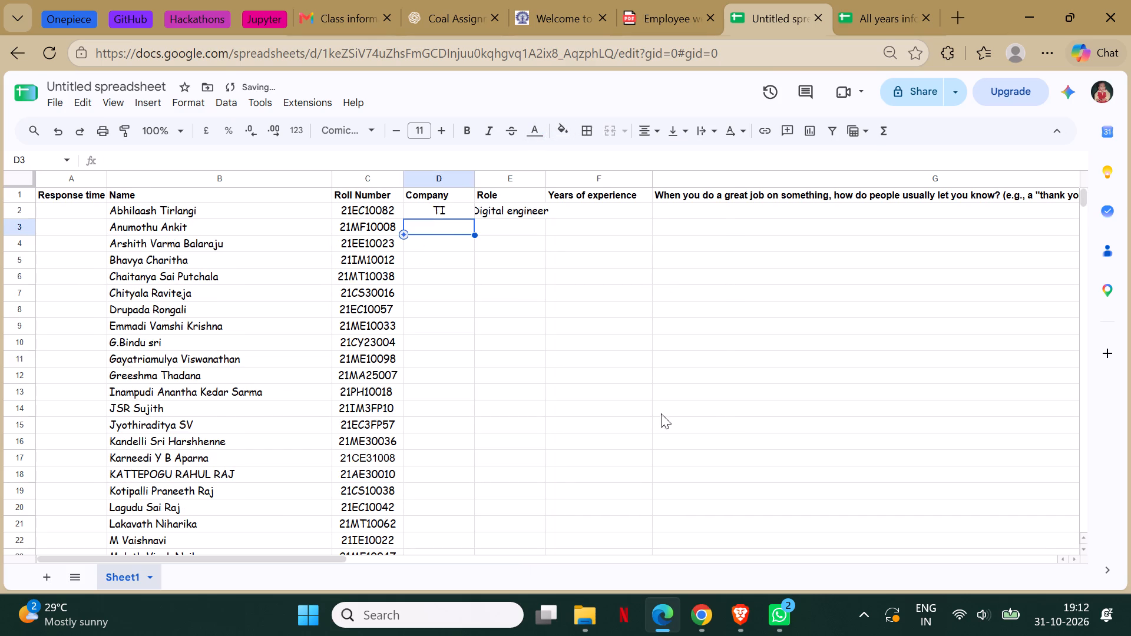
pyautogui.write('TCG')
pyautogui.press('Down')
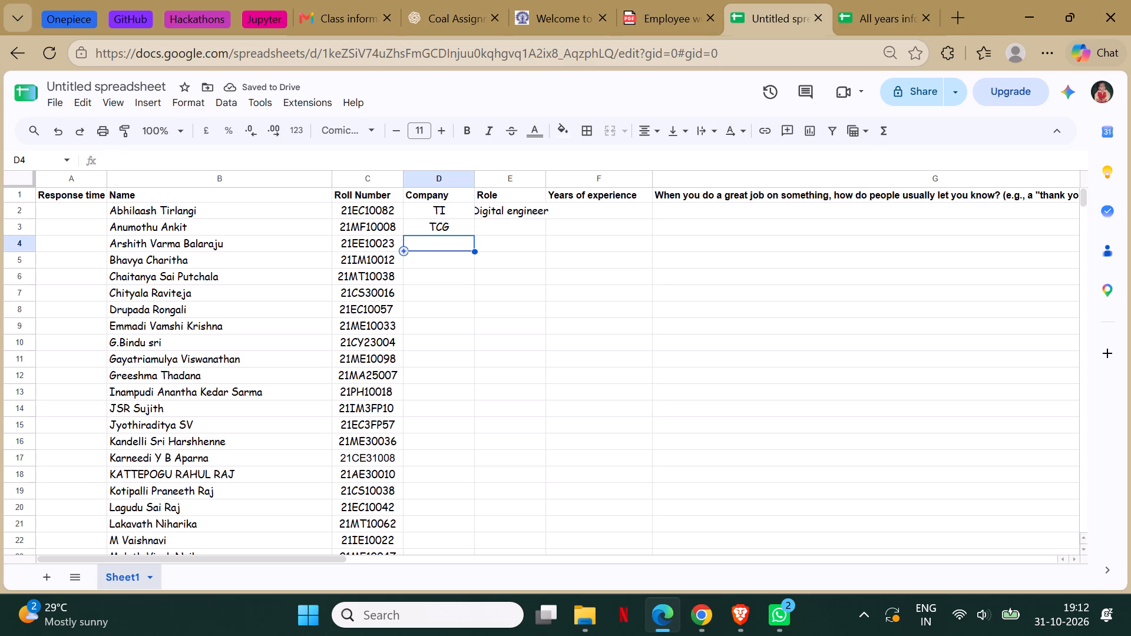
# Switch to Brave and search LinkedIn for the member named in cell B4 of the response sheet.
pyautogui.click(736, 621)
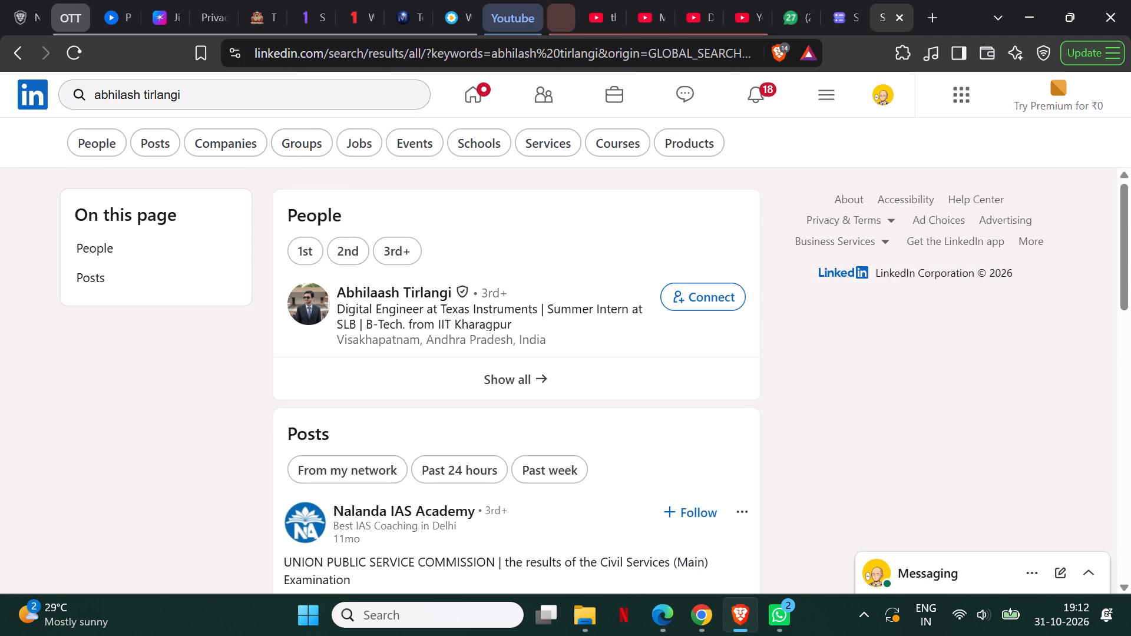
pyautogui.tripleClick(266, 100)
pyautogui.press('BackSpace')
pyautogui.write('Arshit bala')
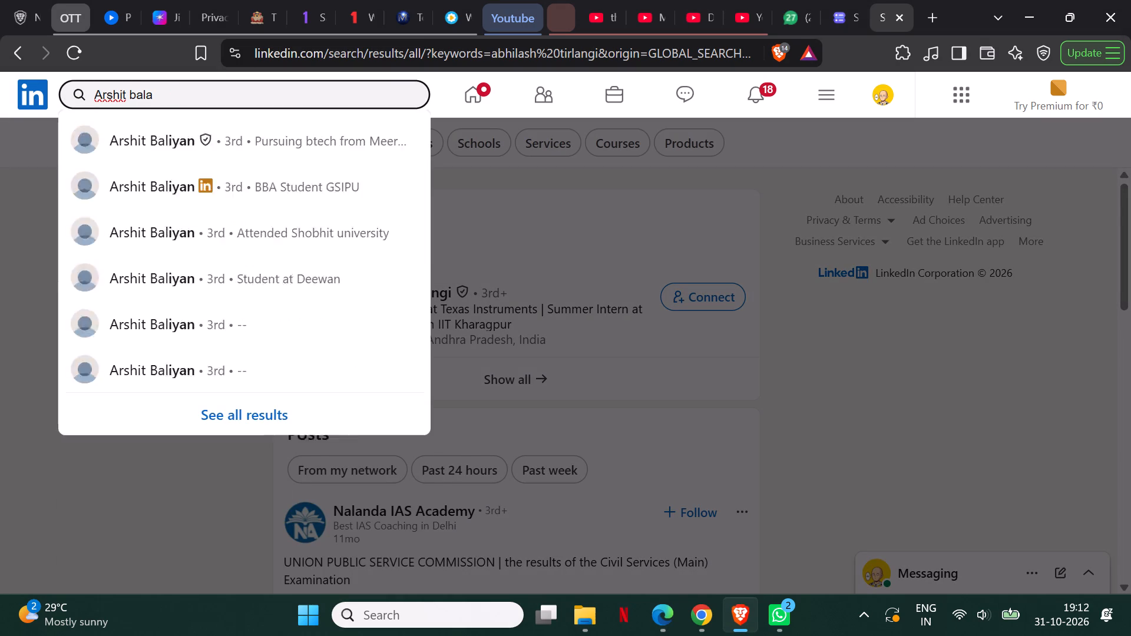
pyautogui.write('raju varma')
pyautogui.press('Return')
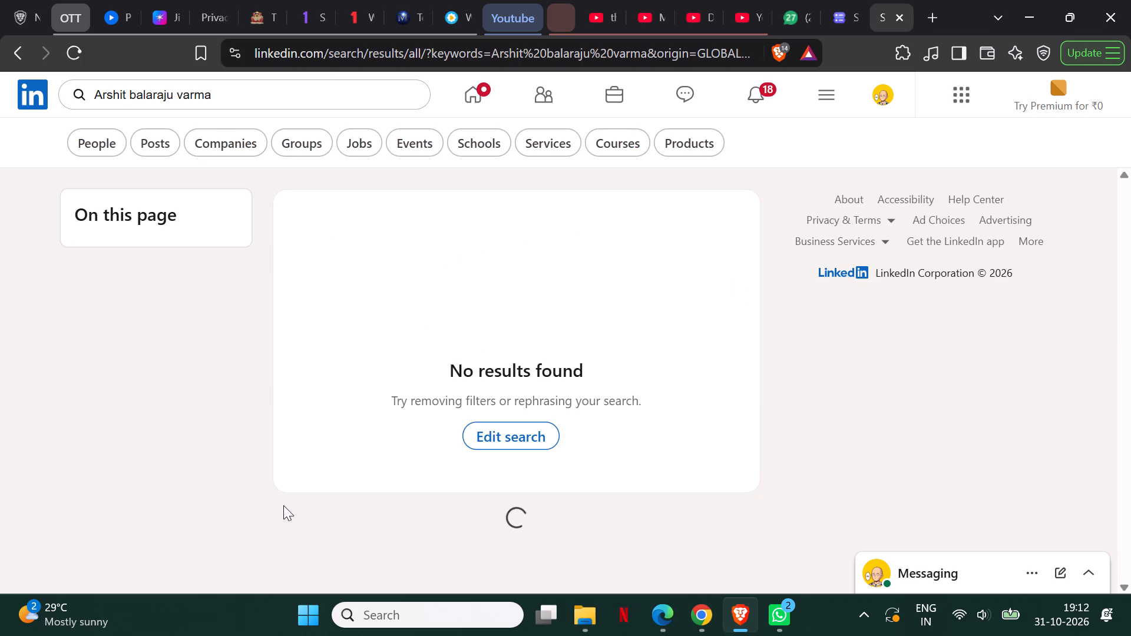
# Switch back to Edge and open LinkedIn in a new tab.
pyautogui.click(658, 622)
pyautogui.click(955, 13)
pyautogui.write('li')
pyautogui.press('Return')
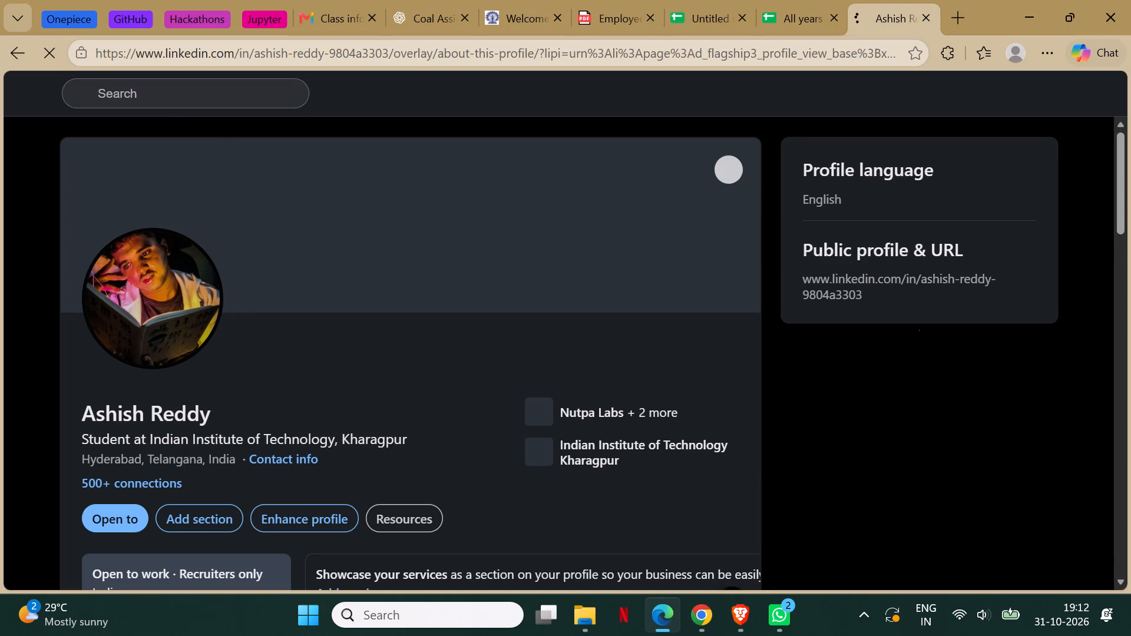
# Search LinkedIn for the member in cell B4, checking the name's spelling in the response sheet, and open the matching profile.
pyautogui.click(198, 96)
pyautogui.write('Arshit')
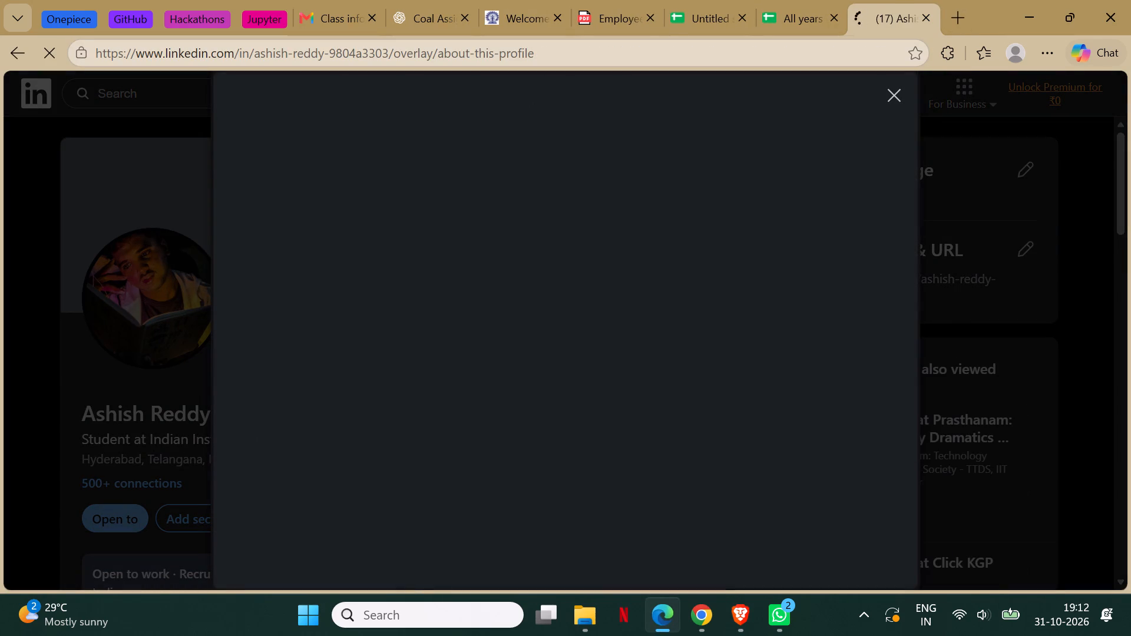
pyautogui.click(907, 97)
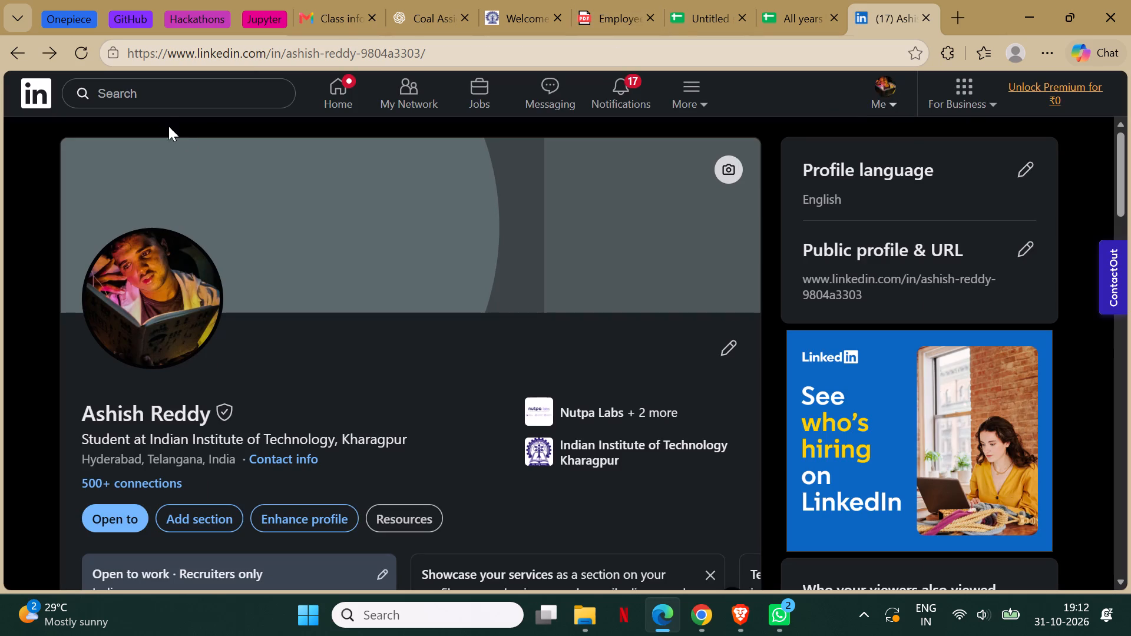
pyautogui.click(174, 97)
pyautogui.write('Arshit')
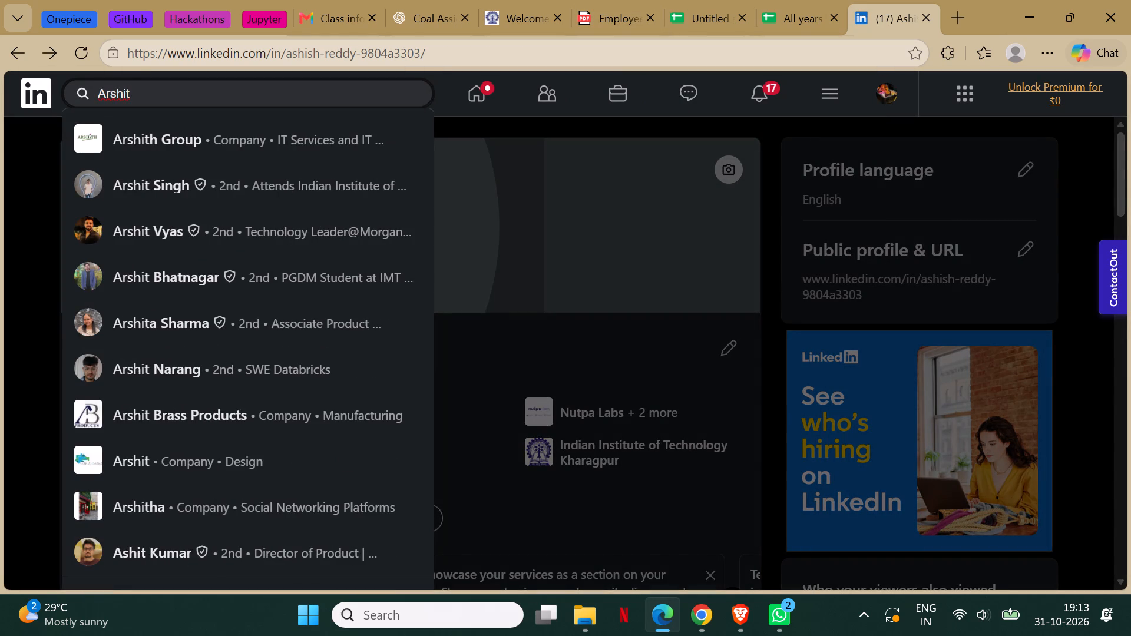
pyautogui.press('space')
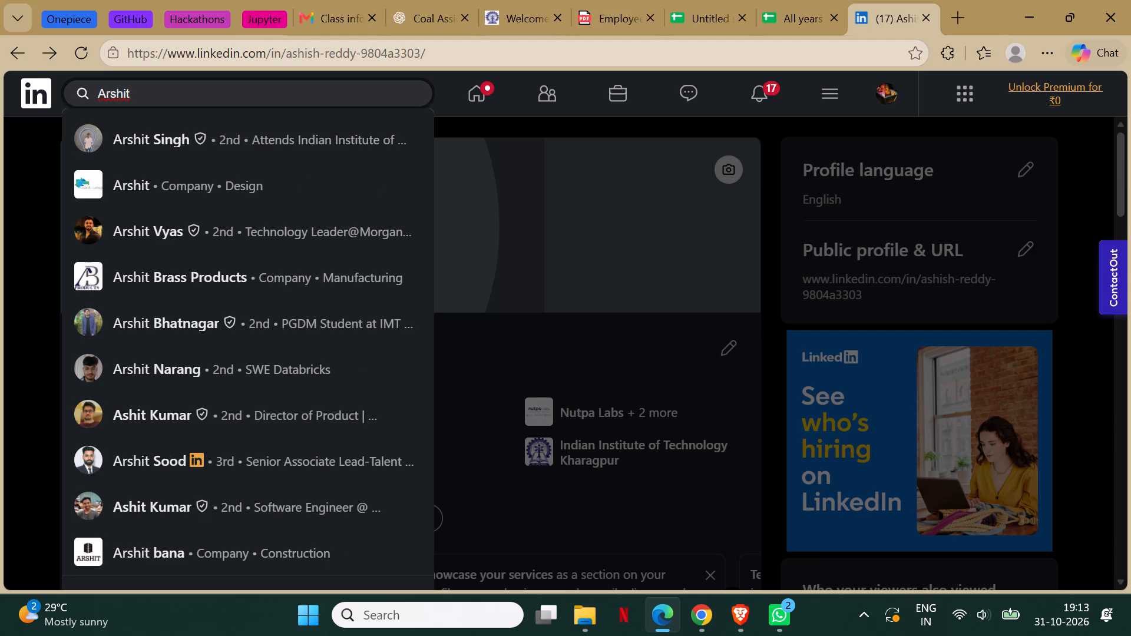
pyautogui.click(789, 29)
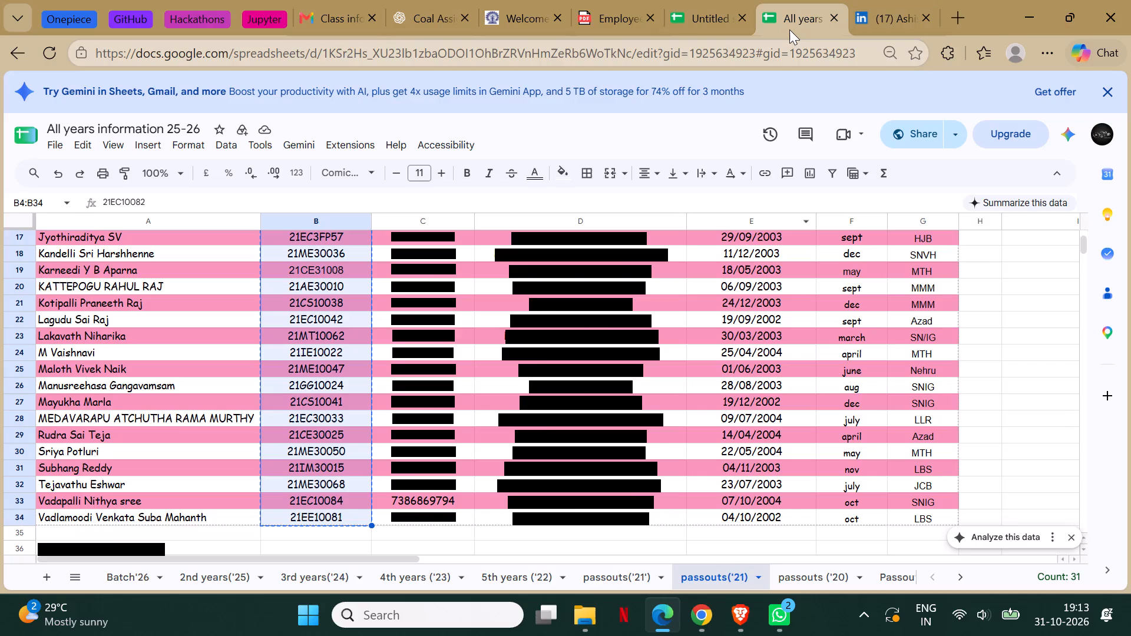
pyautogui.click(700, 15)
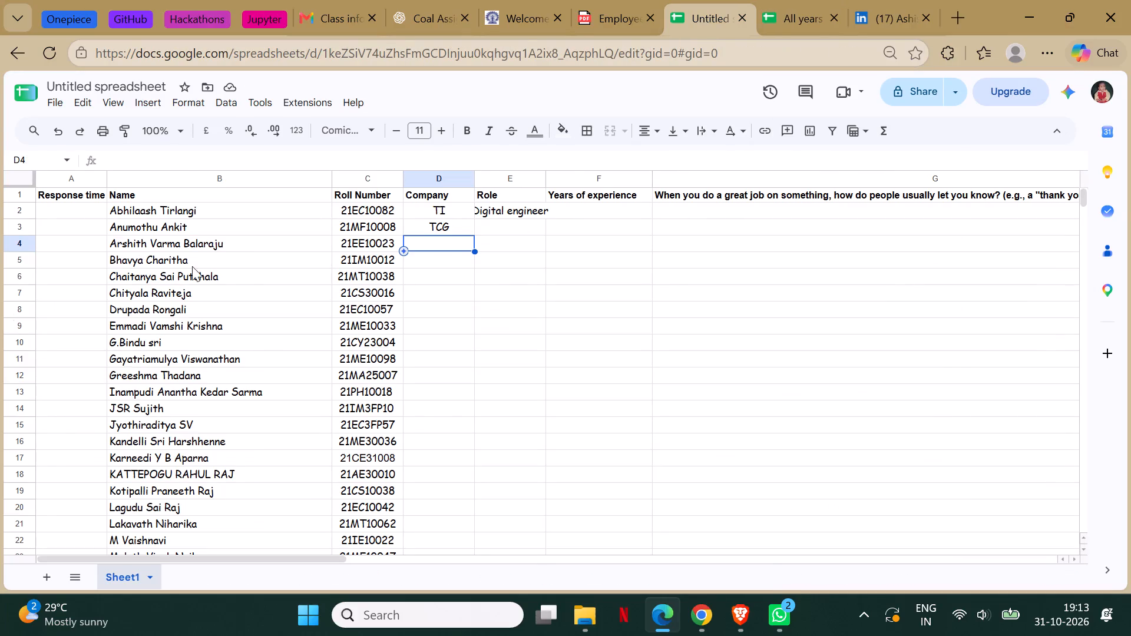
pyautogui.click(881, 29)
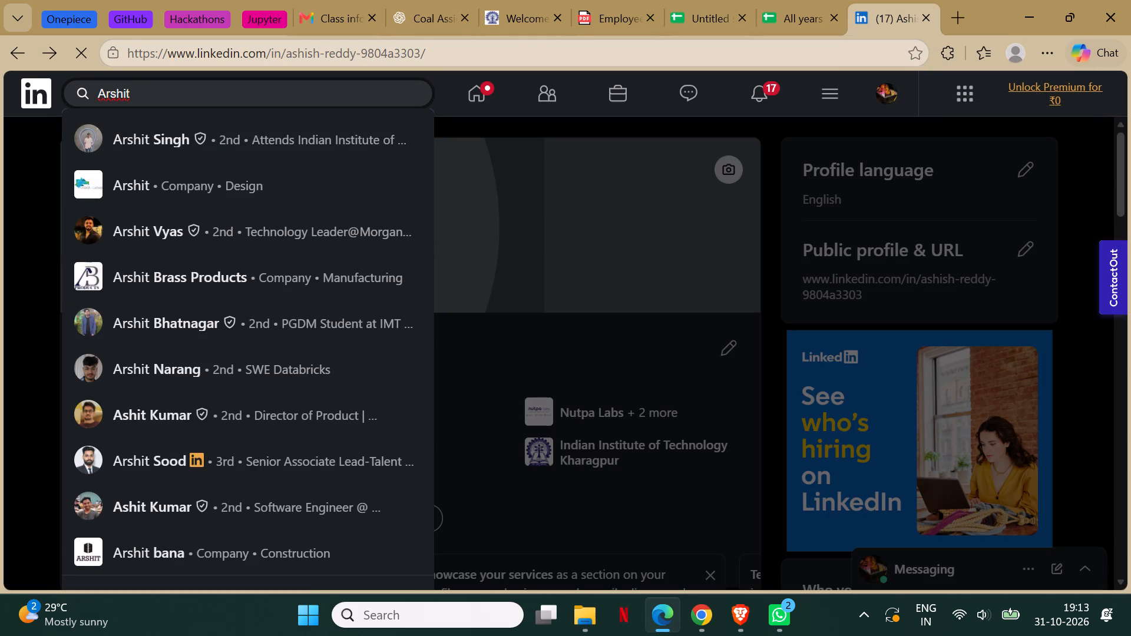
pyautogui.press('Left')
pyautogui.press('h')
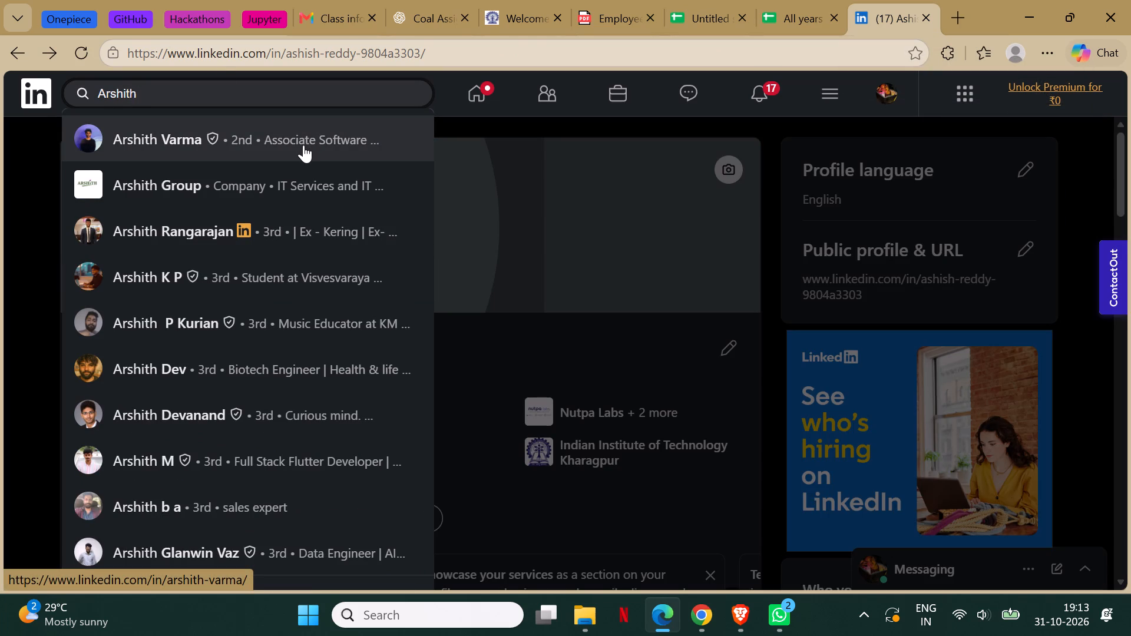
pyautogui.click(272, 143)
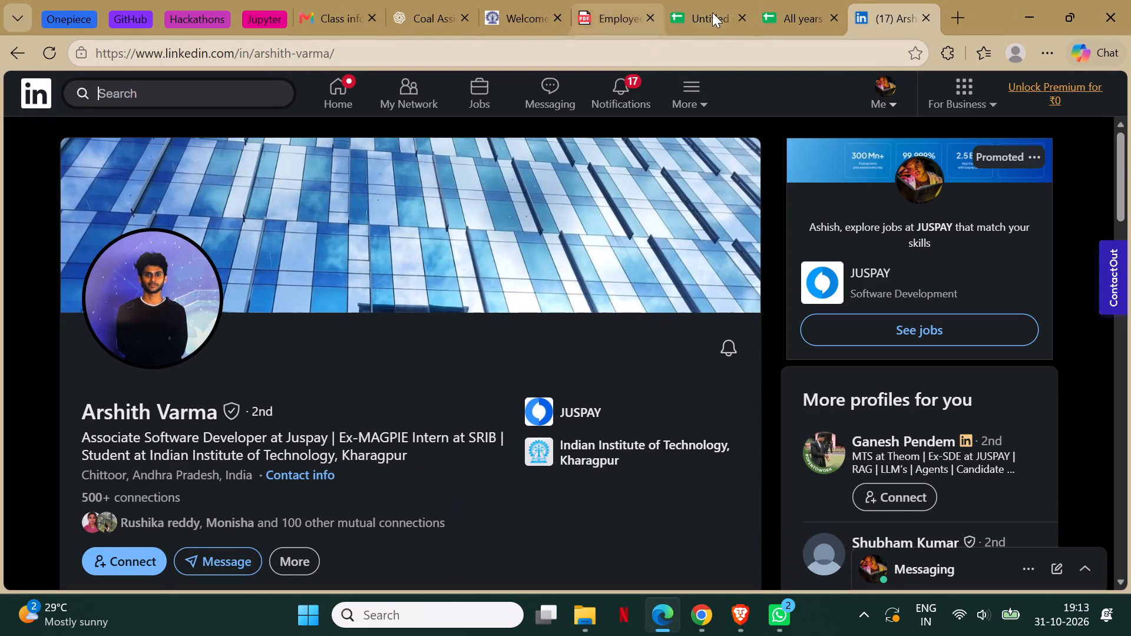
# Return to the response sheet and enter Juspay as the Company in cell D4.
pyautogui.click(689, 27)
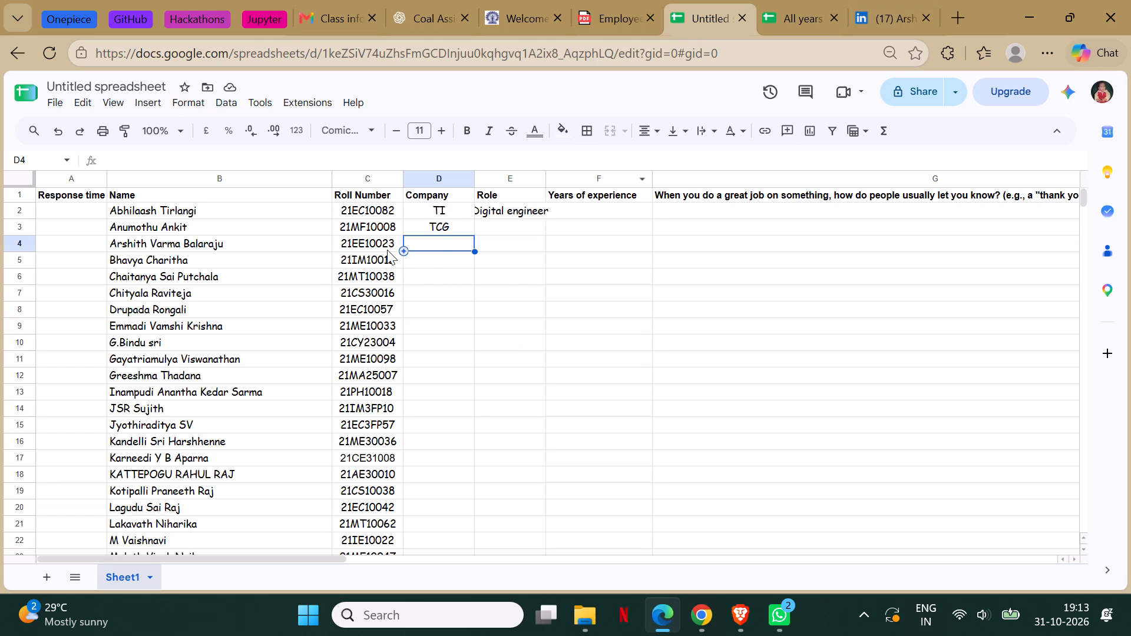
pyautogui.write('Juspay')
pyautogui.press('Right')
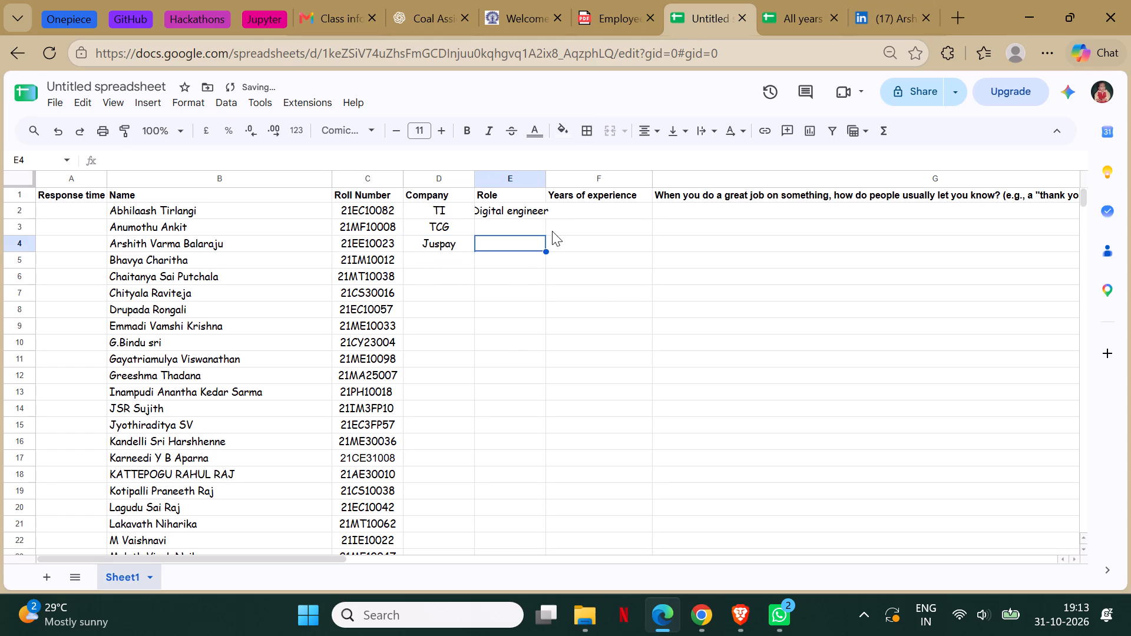
# Widen the Role column E so that the text in E2 fits.
pyautogui.moveTo(544, 177); pyautogui.dragTo(567, 182)
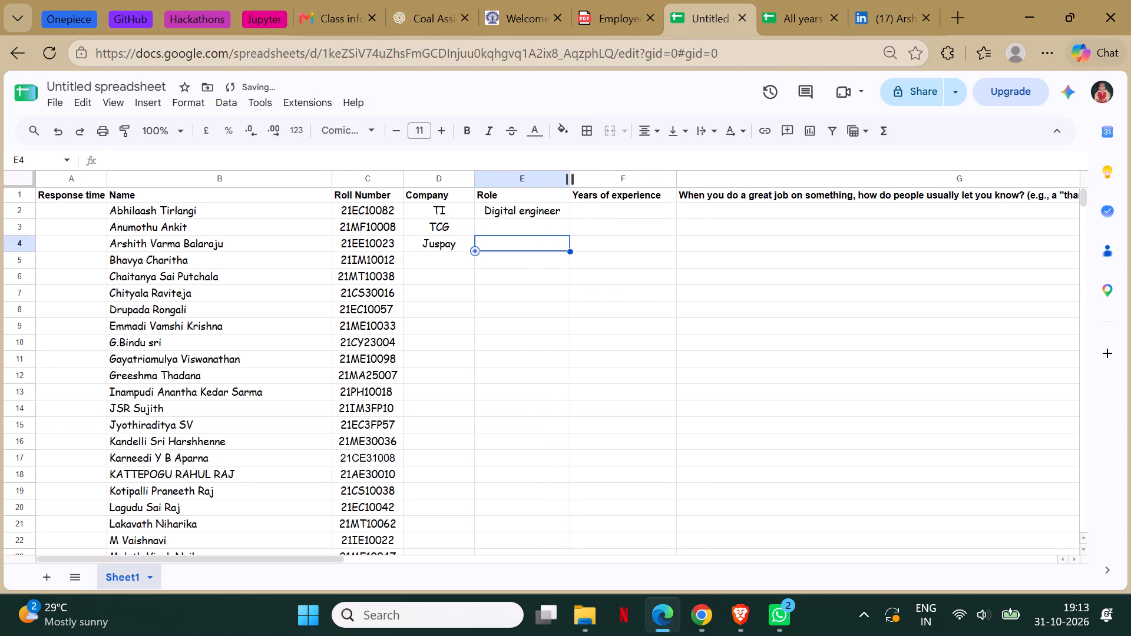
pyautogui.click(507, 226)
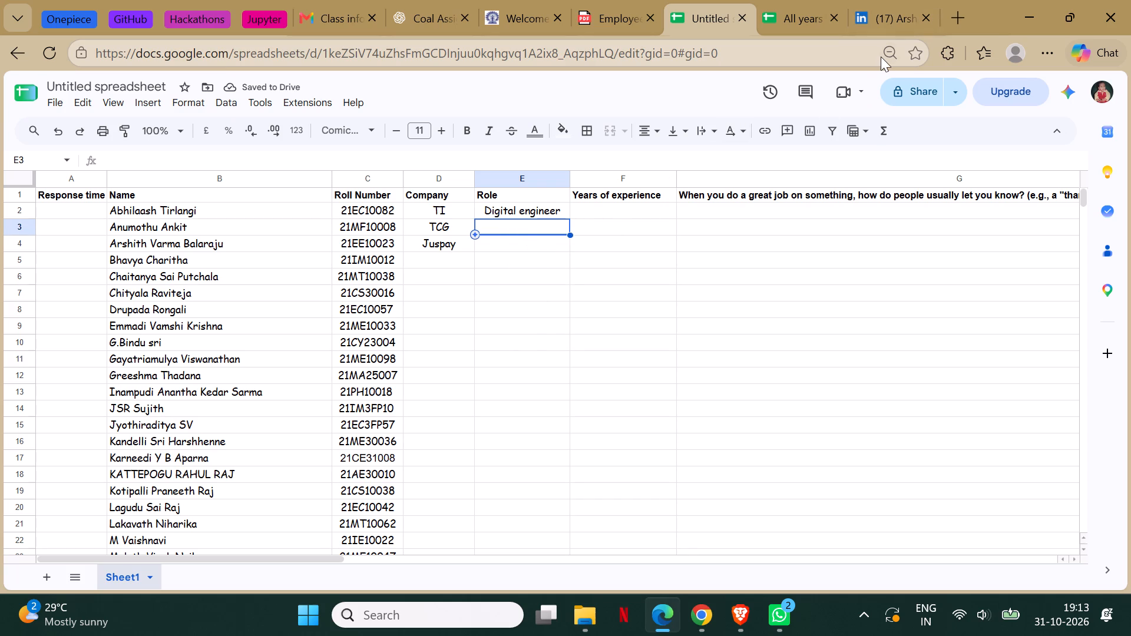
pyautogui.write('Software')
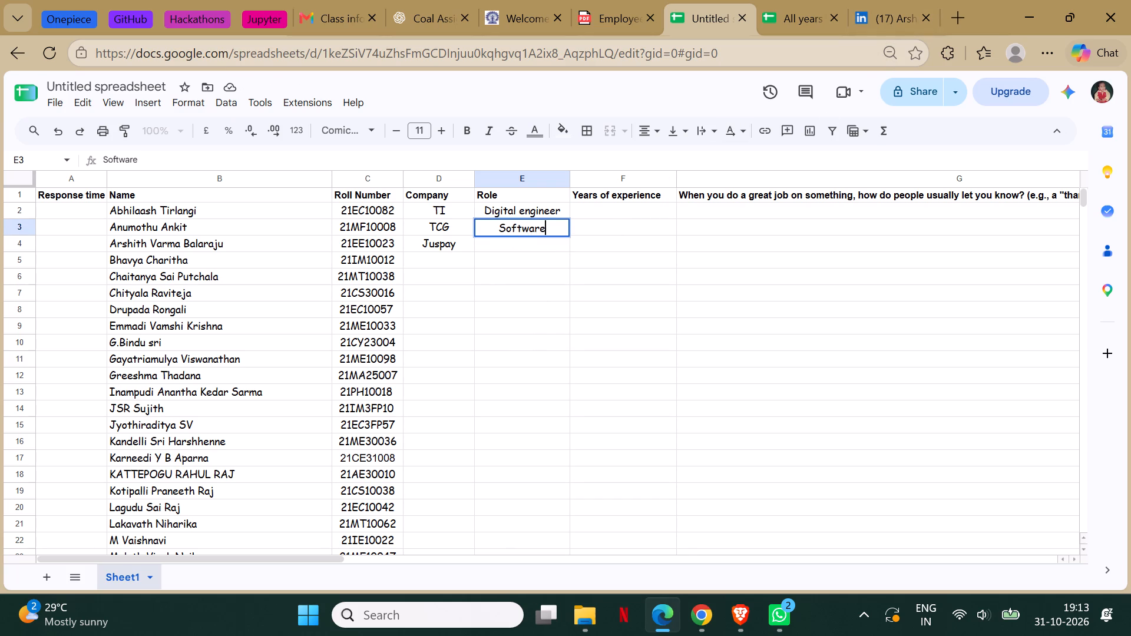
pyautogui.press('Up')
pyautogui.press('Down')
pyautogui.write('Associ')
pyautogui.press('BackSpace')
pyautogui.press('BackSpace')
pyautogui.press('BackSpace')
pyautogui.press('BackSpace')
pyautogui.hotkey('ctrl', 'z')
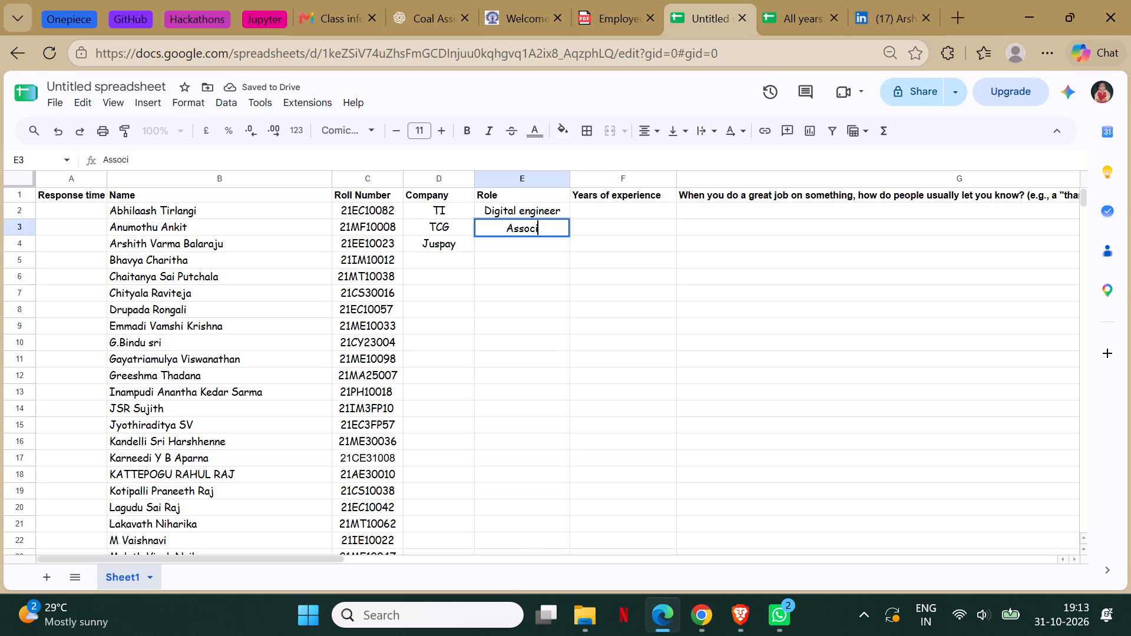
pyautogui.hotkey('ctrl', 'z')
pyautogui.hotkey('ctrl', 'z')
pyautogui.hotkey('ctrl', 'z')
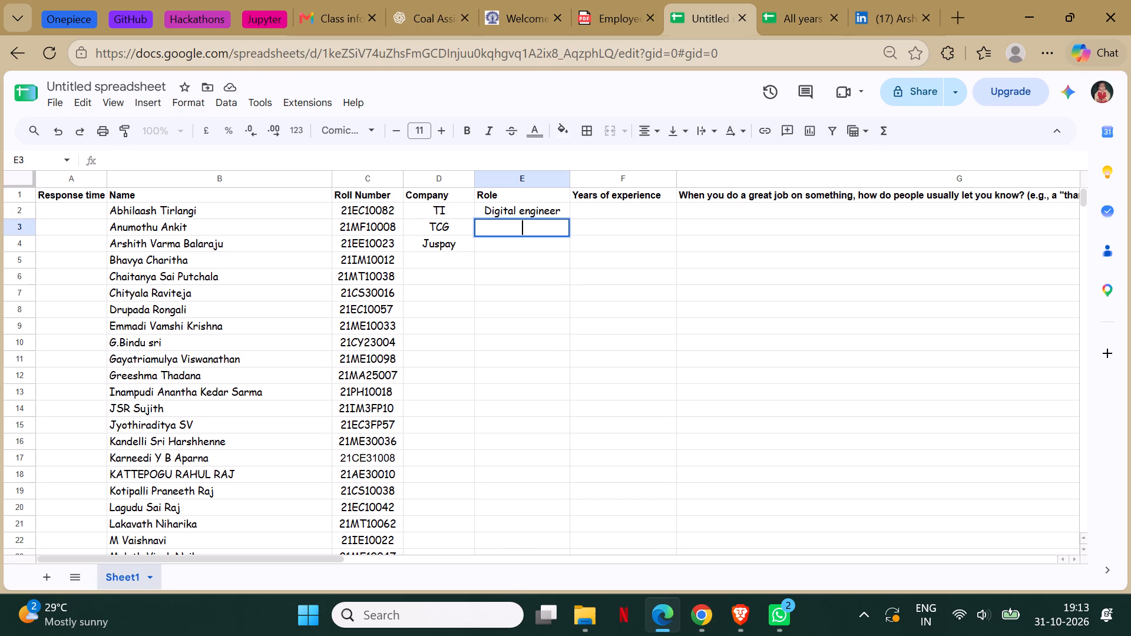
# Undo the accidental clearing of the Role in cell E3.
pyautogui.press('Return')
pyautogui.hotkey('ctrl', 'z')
# Enter Associate software engineer as the Role in cell E4.
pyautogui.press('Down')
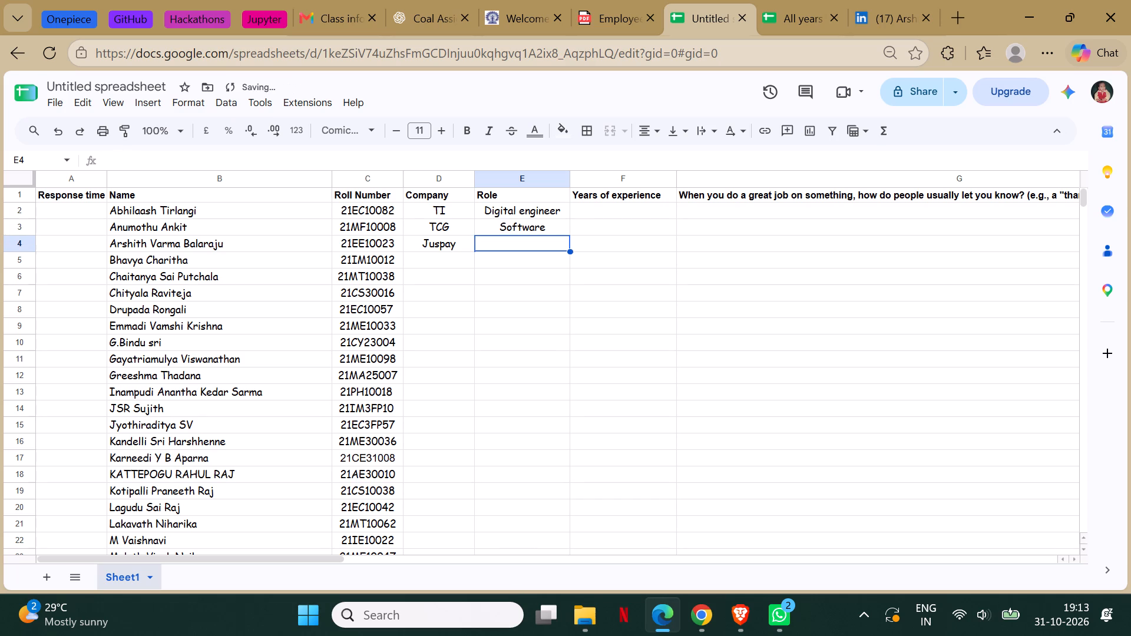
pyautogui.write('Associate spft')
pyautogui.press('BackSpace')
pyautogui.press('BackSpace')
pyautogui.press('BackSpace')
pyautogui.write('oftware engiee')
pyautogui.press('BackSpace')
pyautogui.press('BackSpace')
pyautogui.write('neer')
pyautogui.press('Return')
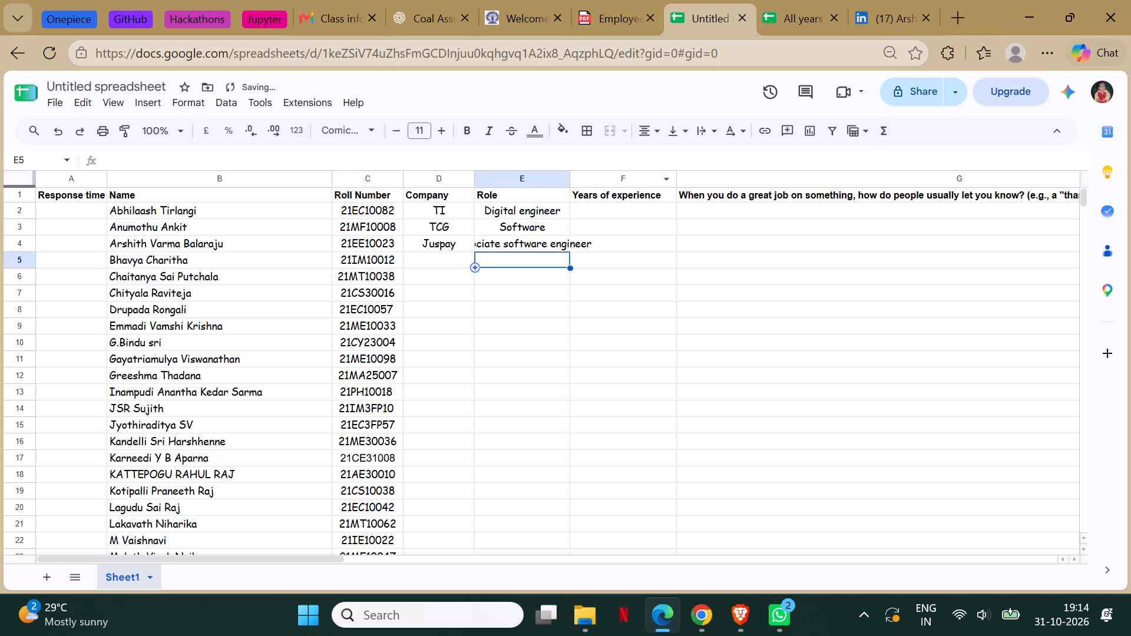
# Widen the Role column E so that the text in E4 fits.
pyautogui.moveTo(571, 177); pyautogui.dragTo(601, 192)
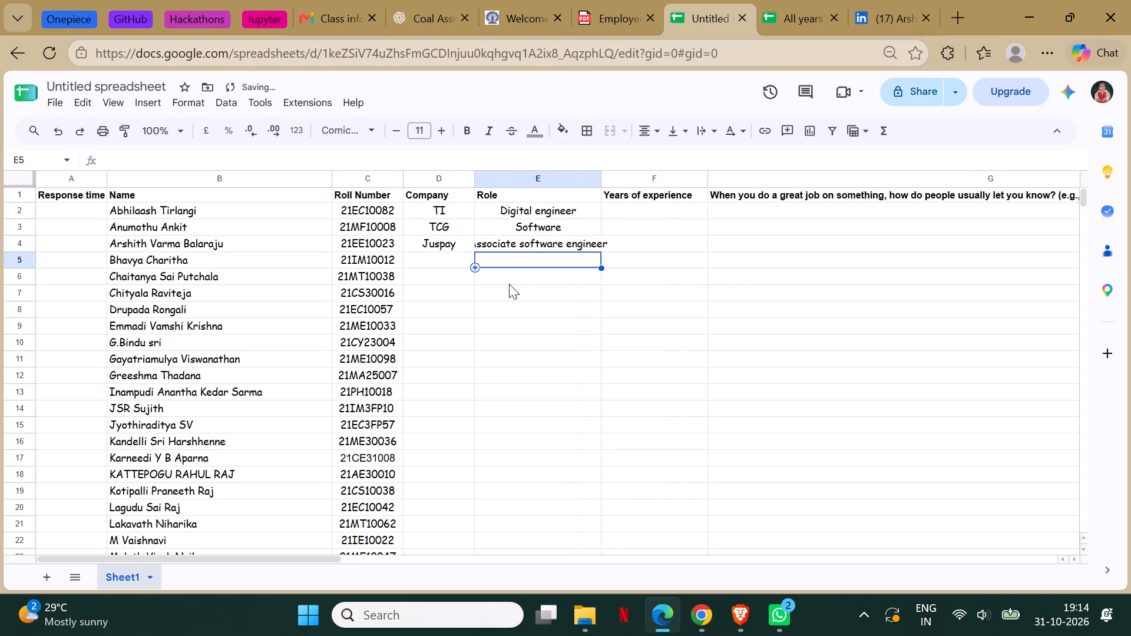
pyautogui.moveTo(601, 179); pyautogui.dragTo(623, 190)
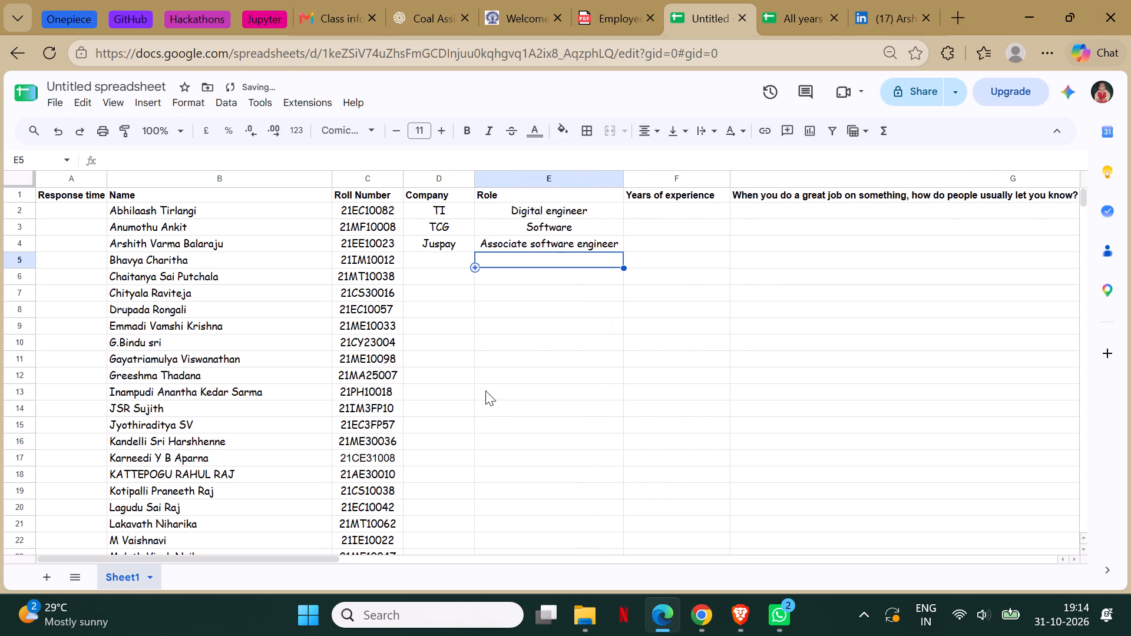
# Search LinkedIn for the member in cell B5, open the matching profile and examine its Experience section for the current employer.
pyautogui.click(430, 260)
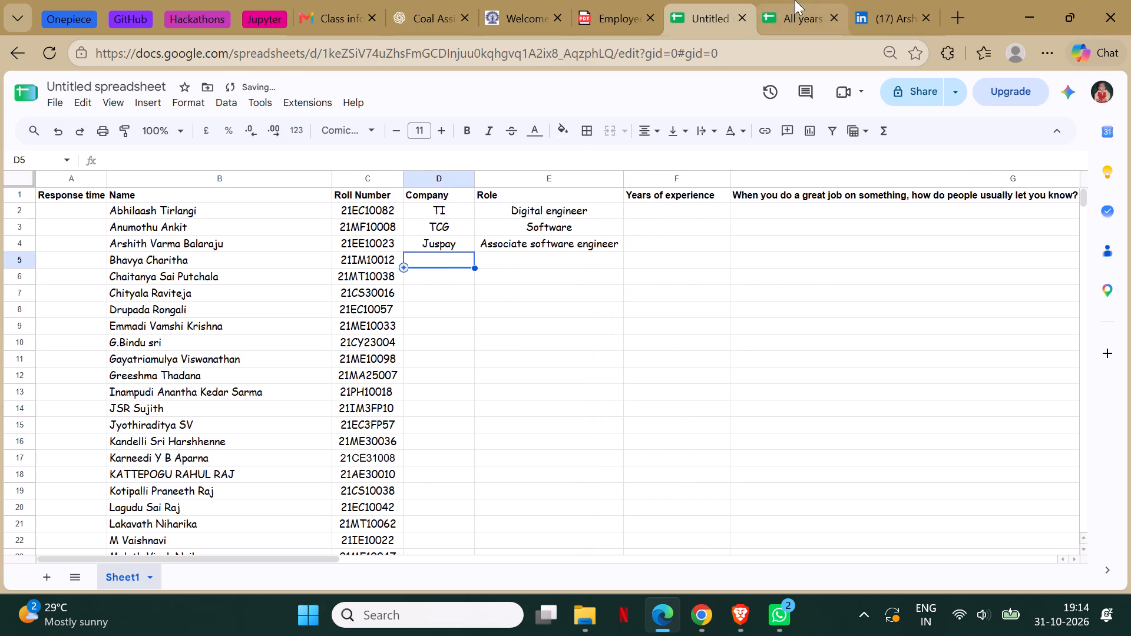
pyautogui.click(878, 17)
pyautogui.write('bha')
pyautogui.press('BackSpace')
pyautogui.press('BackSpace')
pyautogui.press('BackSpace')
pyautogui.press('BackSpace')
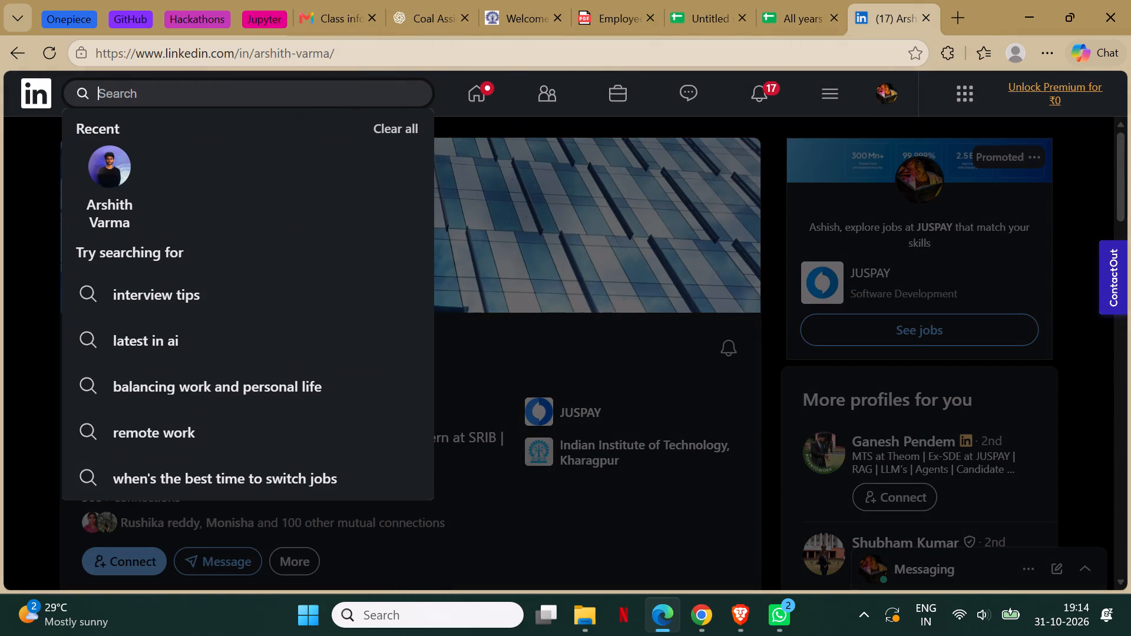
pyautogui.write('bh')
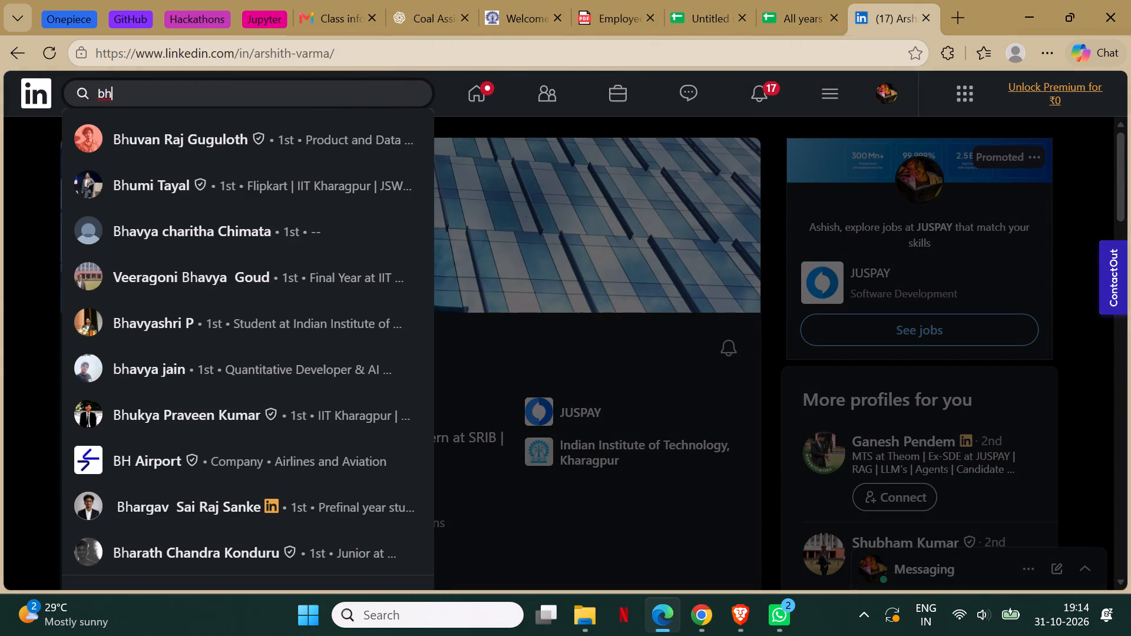
pyautogui.click(227, 240)
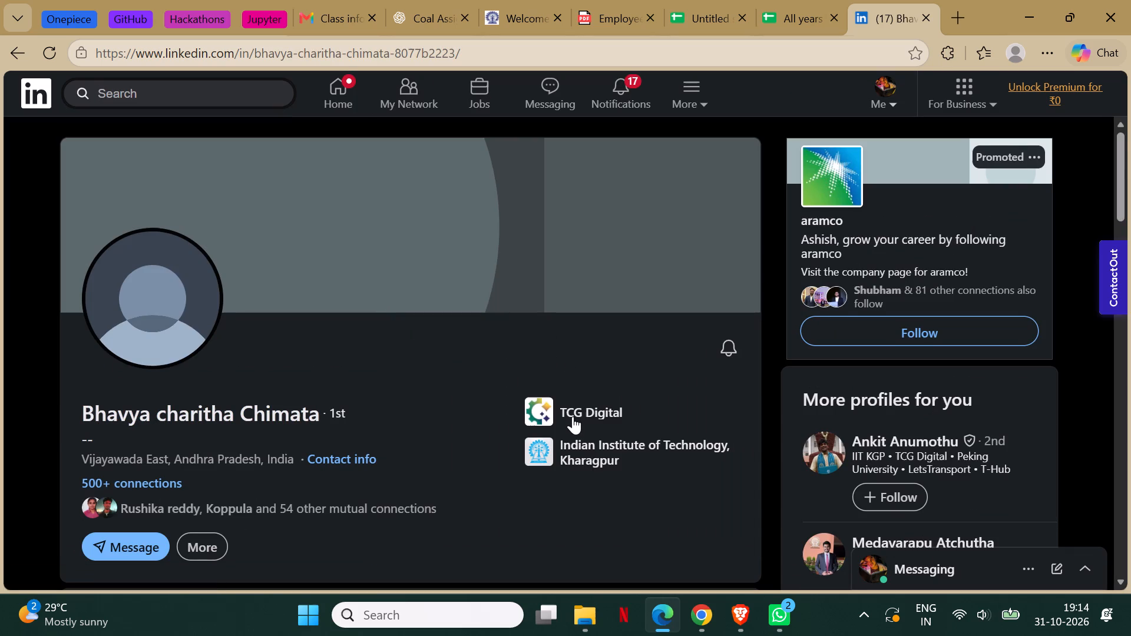
pyautogui.scroll(-14, 573, 416)
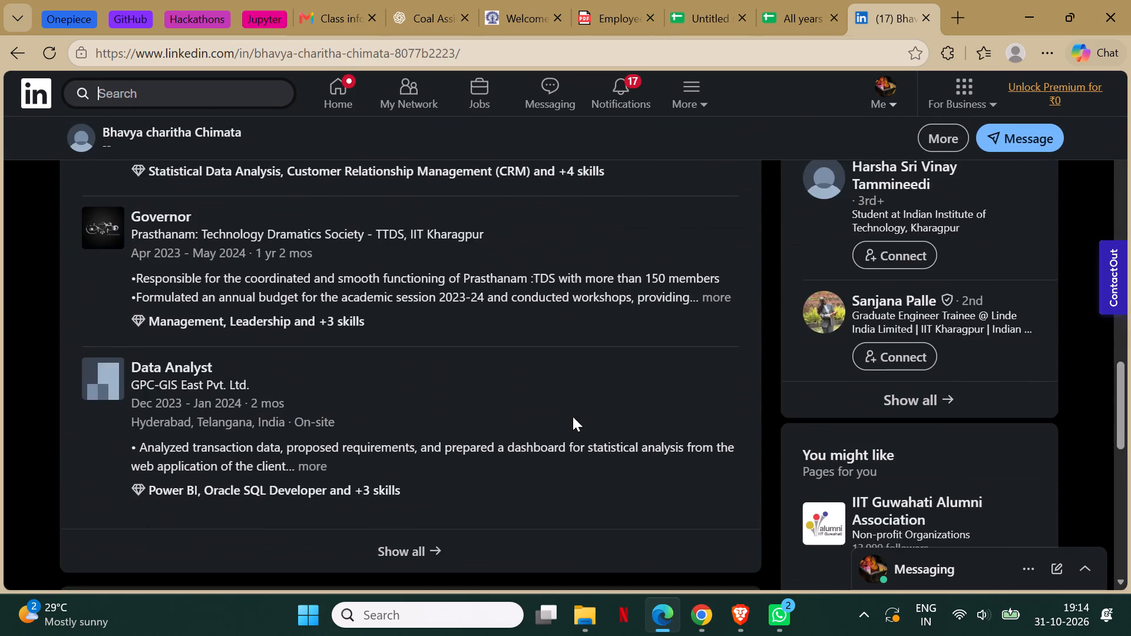
pyautogui.scroll(6, 573, 416)
pyautogui.scroll(-2, 573, 416)
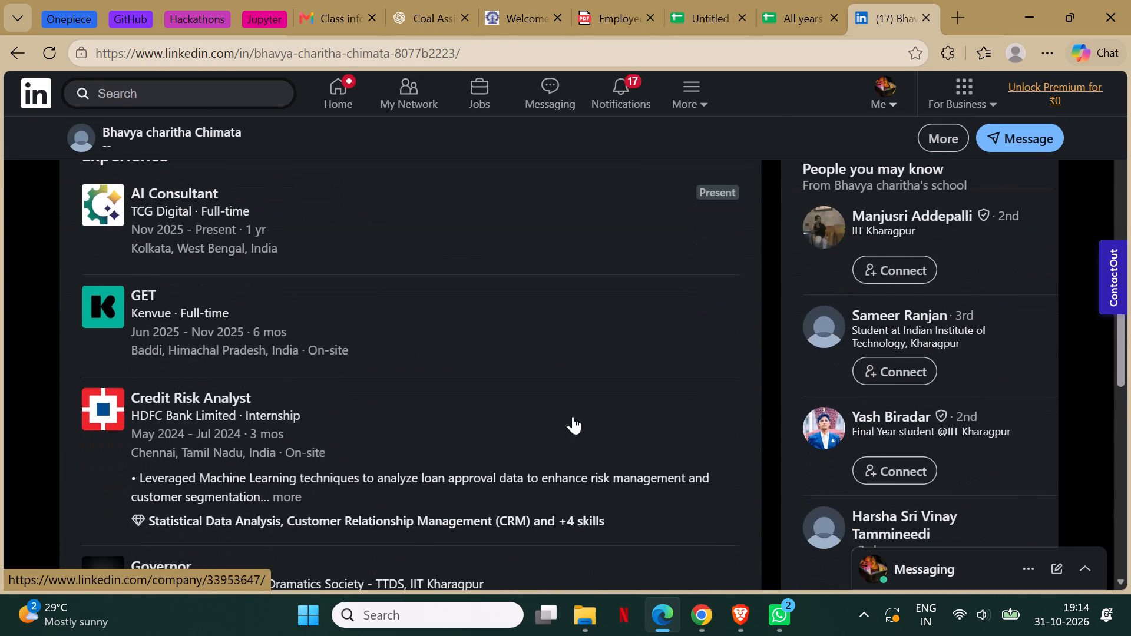
# Return to the response sheet and enter TCG digital as the Company in cell D5.
pyautogui.click(714, 9)
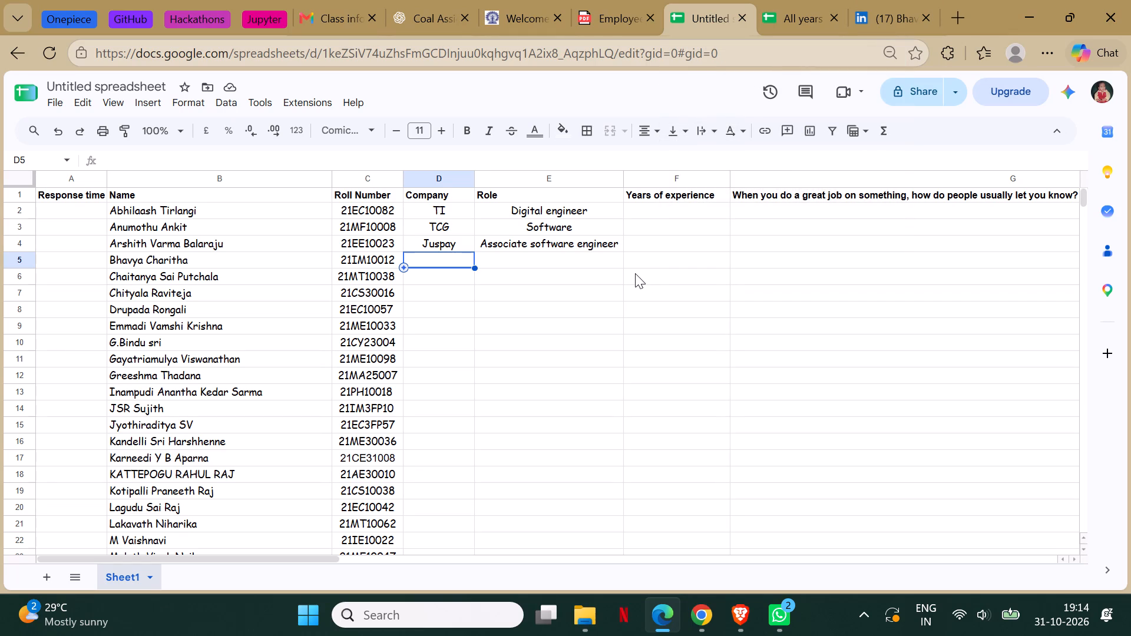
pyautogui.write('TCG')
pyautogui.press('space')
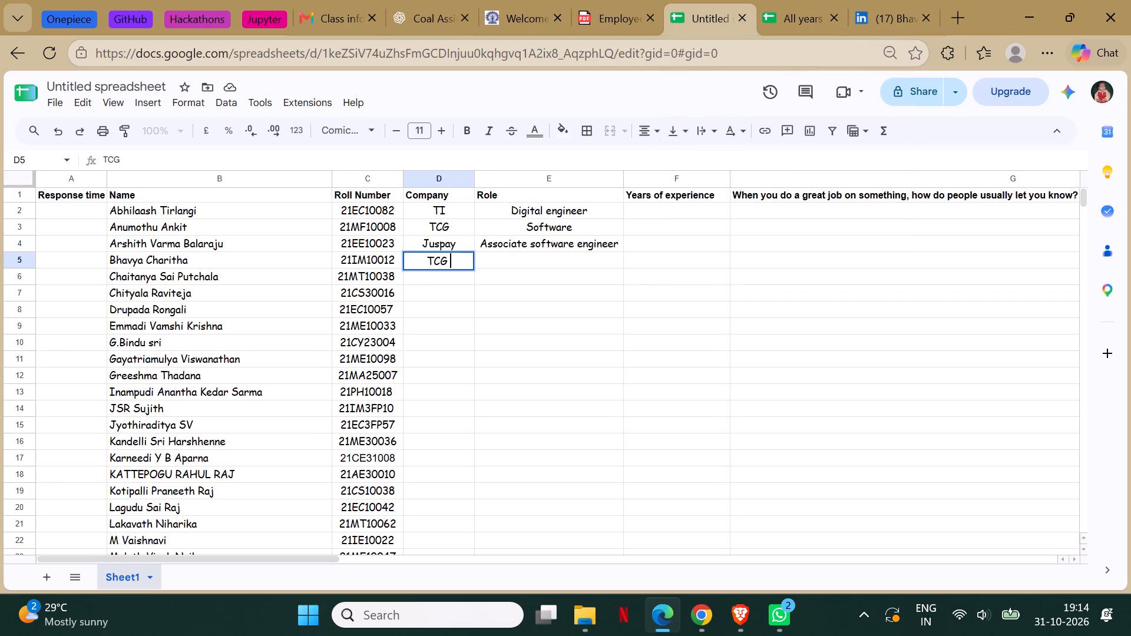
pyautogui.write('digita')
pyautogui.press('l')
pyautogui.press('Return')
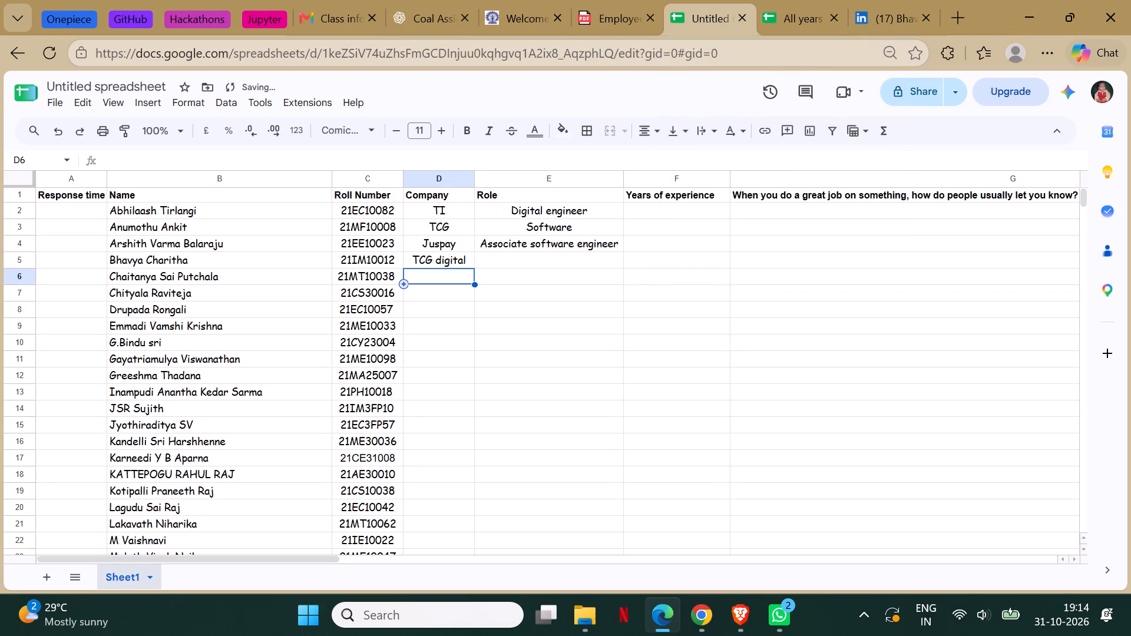
# Look up the member in cell B6 on LinkedIn and enter Anakin as the Company in cell D6.
pyautogui.click(887, 24)
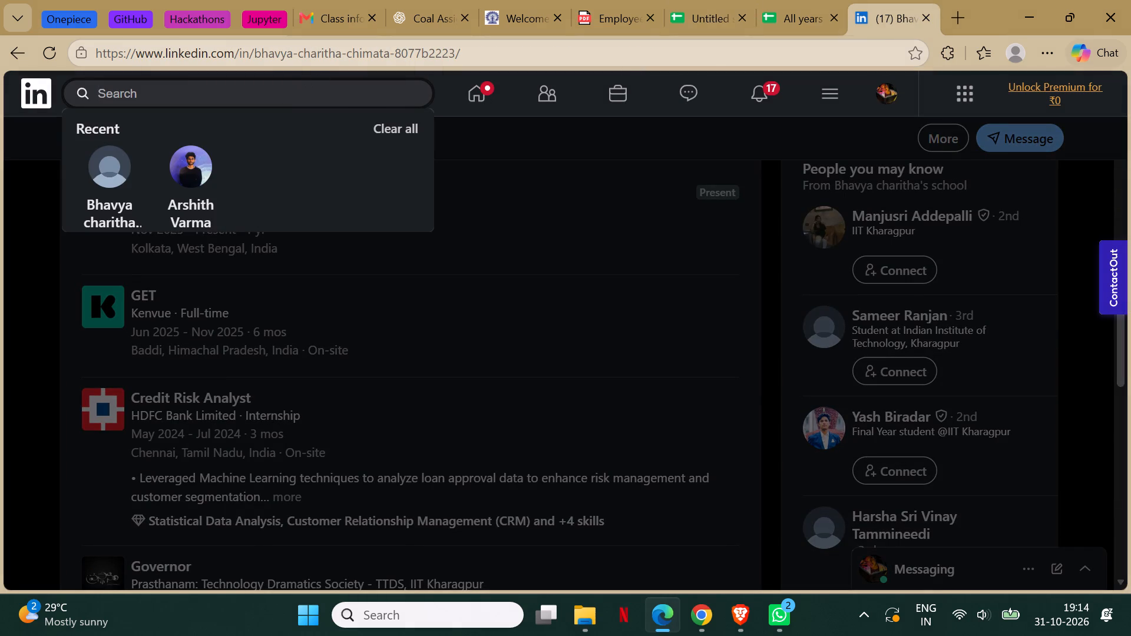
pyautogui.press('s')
pyautogui.press('BackSpace')
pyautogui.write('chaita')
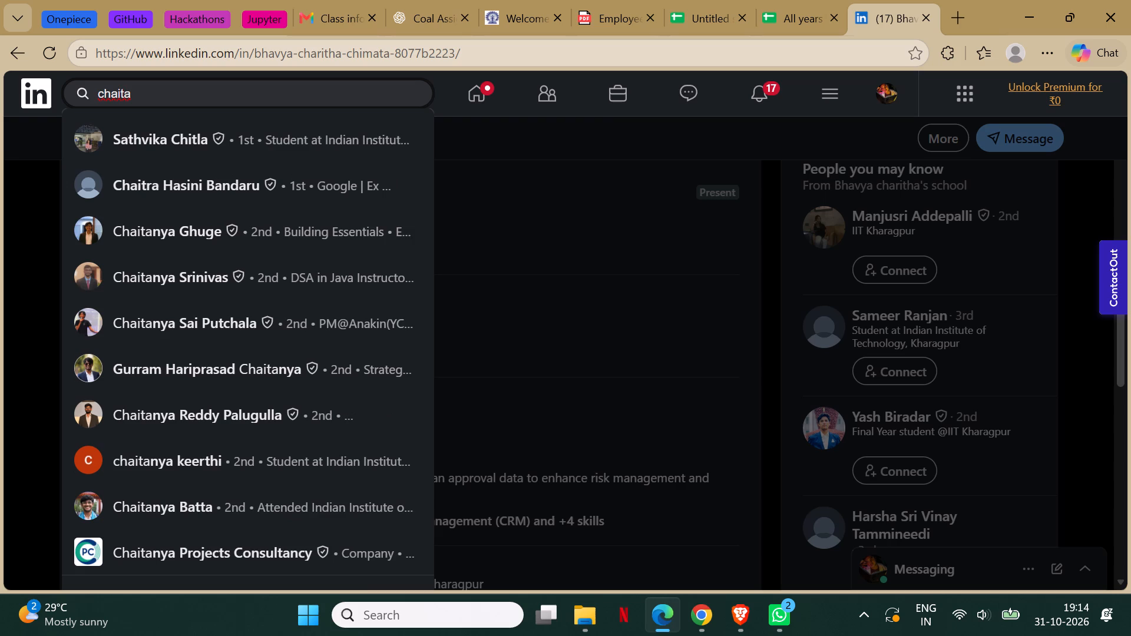
pyautogui.click(320, 319)
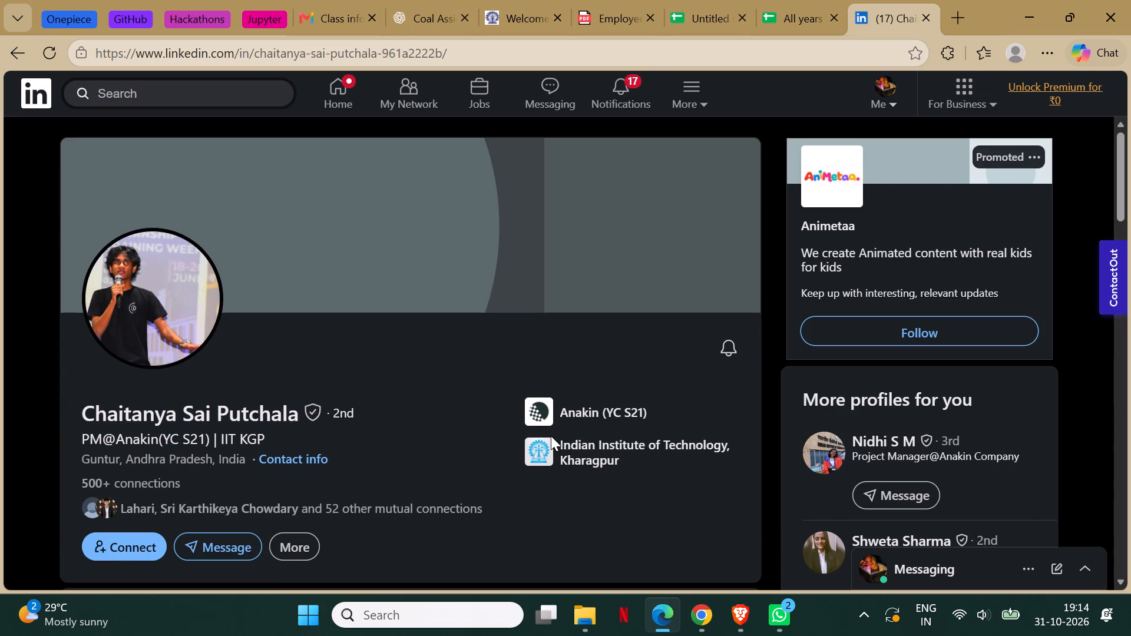
pyautogui.click(723, 12)
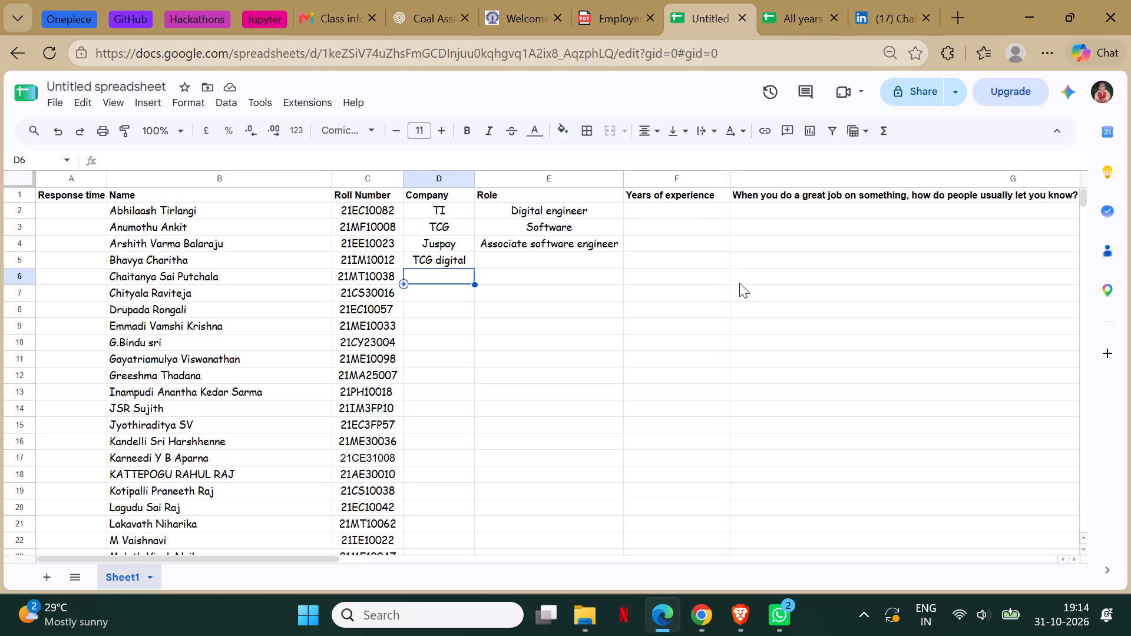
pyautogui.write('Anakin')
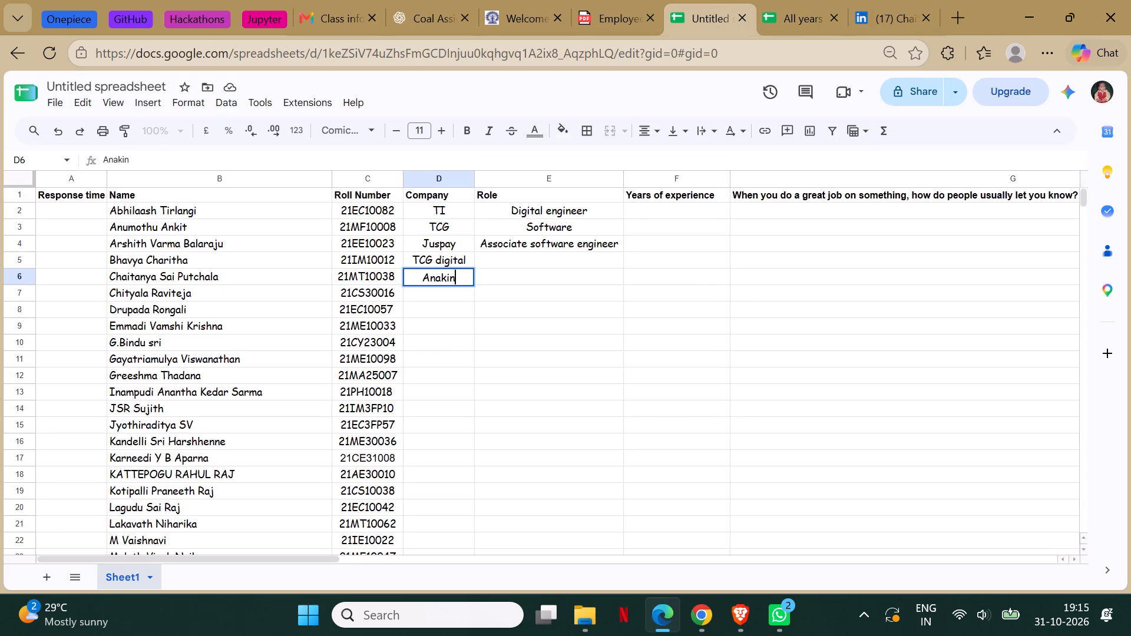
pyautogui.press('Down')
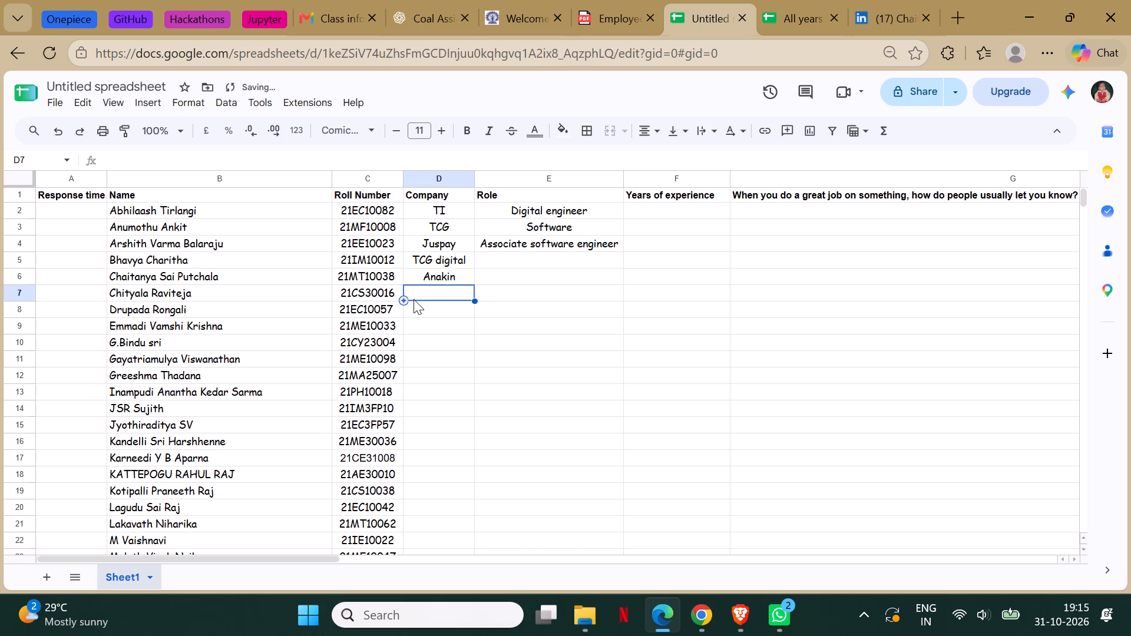
# Enter Google as the Company in cell D7.
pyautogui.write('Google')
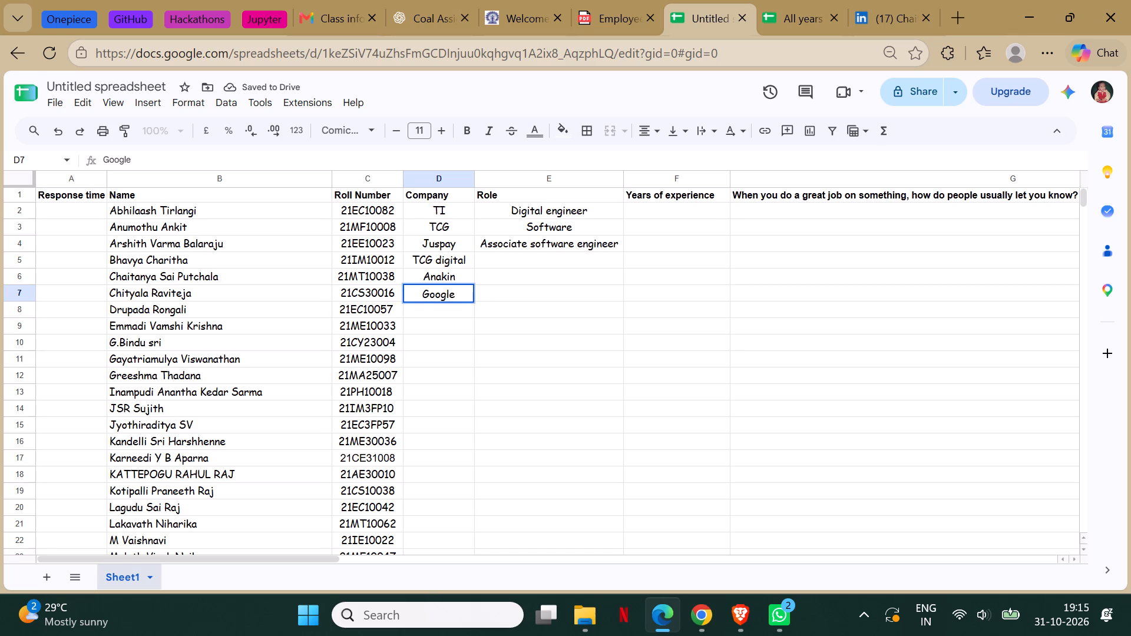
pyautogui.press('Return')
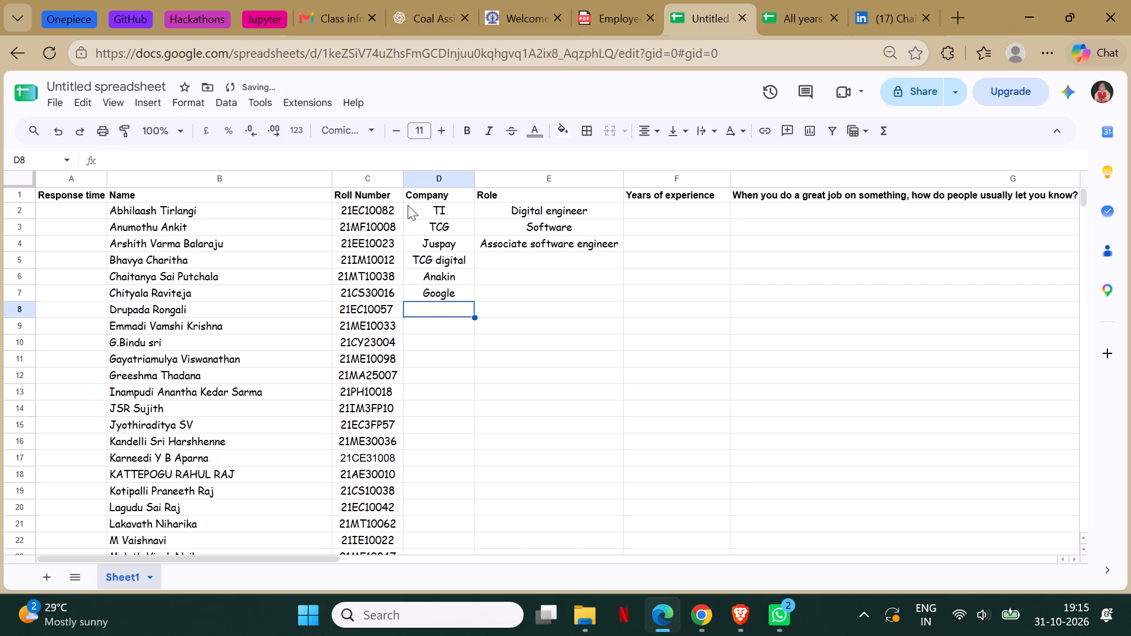
# Look up the member in cell B8 on LinkedIn and enter TI as the Company in cell D8.
pyautogui.click(874, 9)
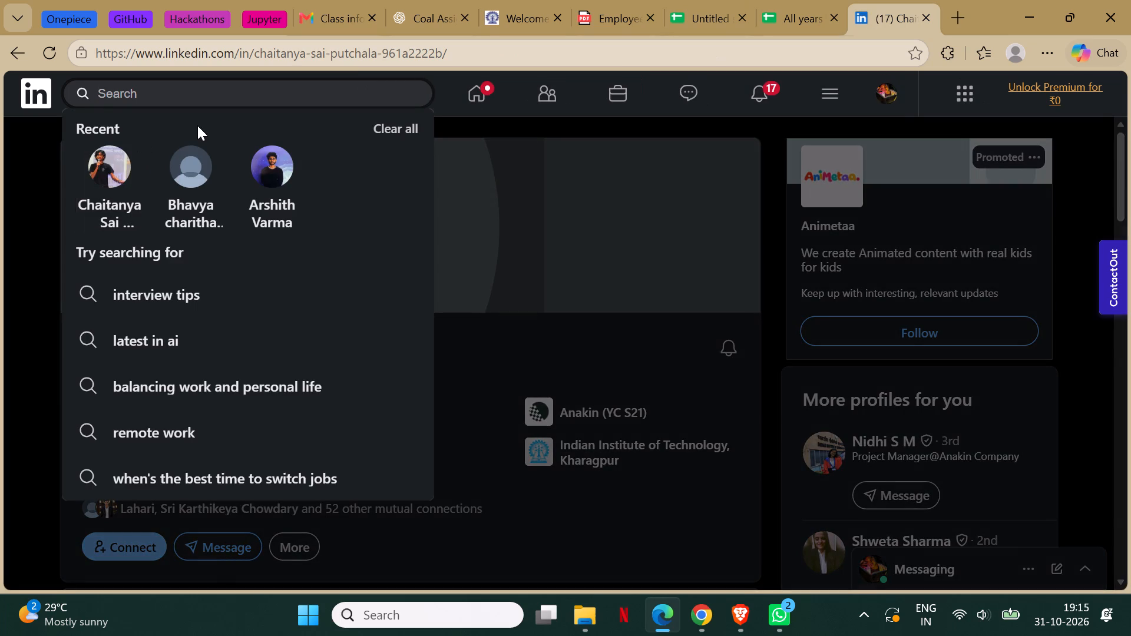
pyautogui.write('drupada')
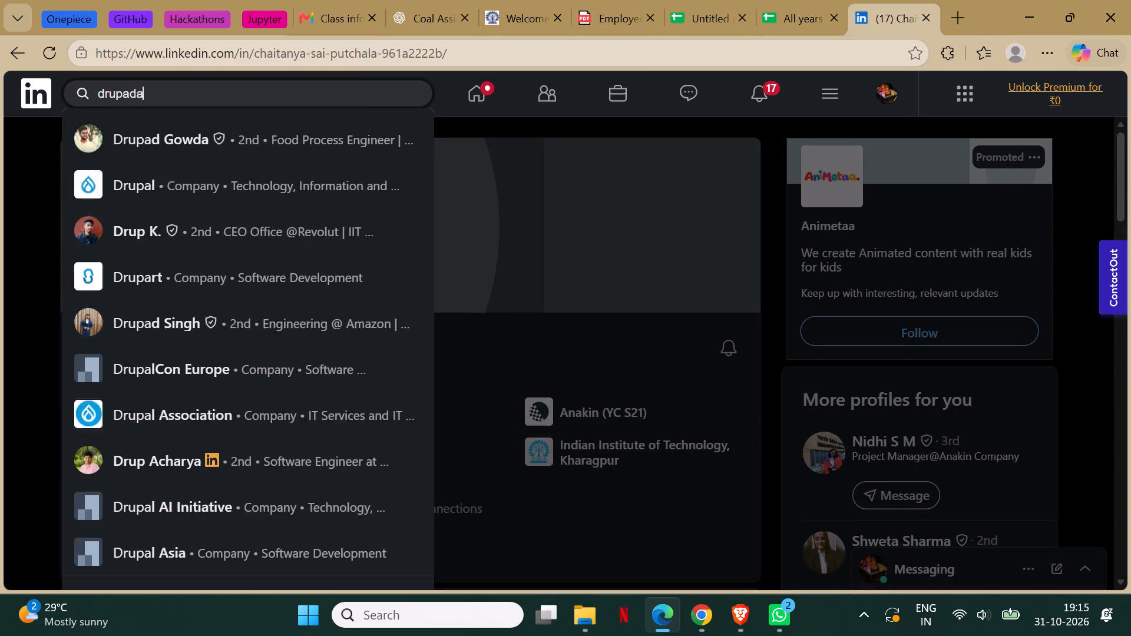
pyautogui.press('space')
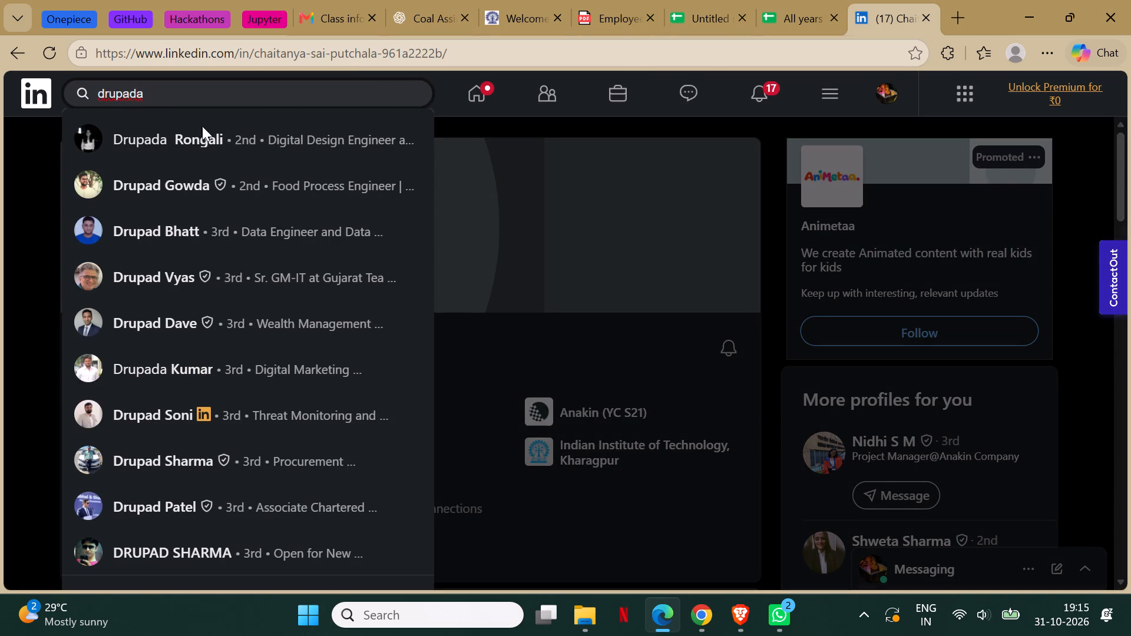
pyautogui.click(323, 137)
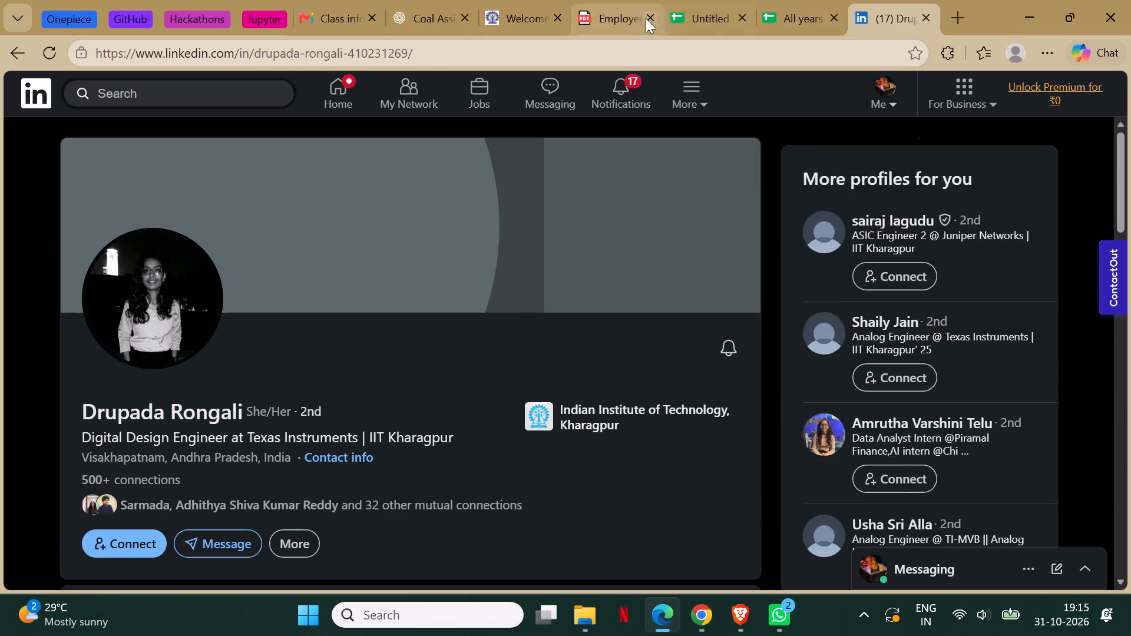
pyautogui.click(692, 23)
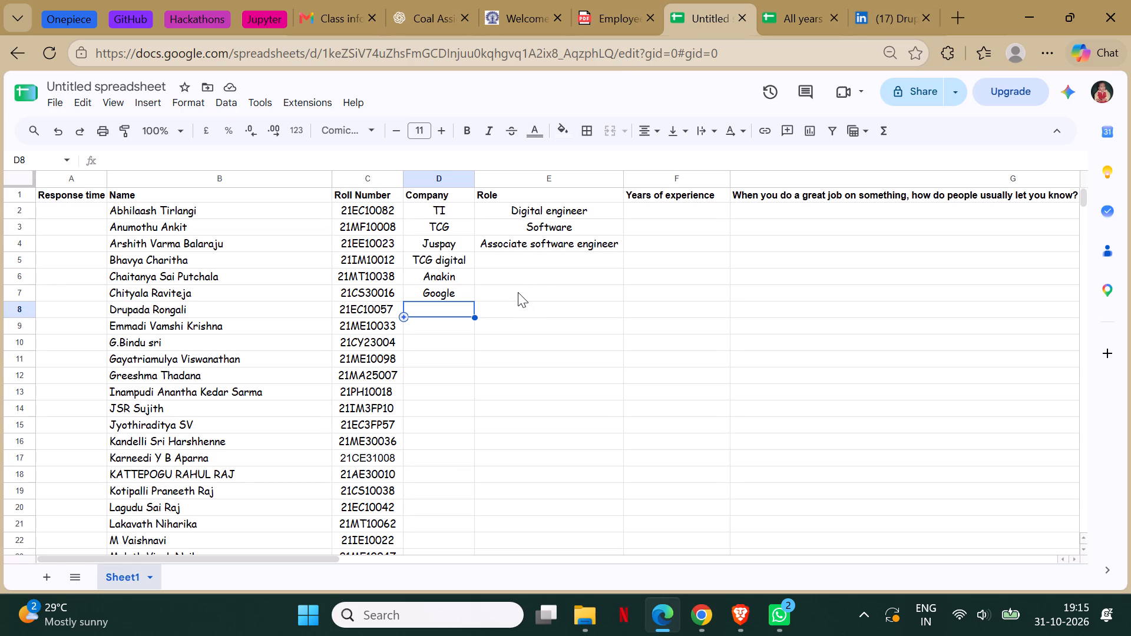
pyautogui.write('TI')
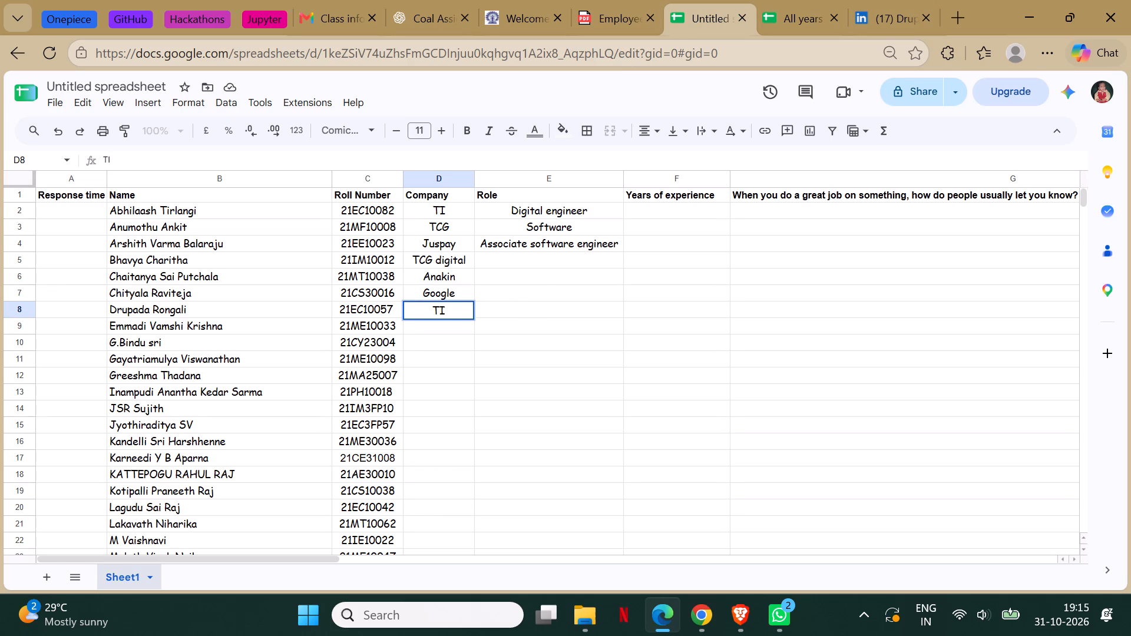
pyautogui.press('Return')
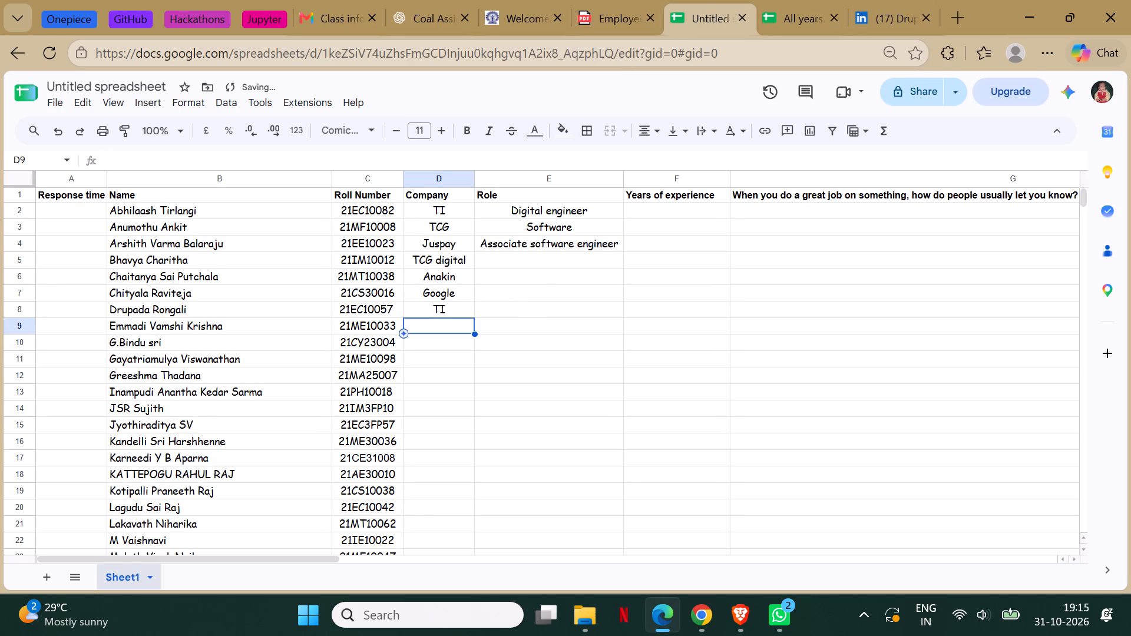
# Look up the member in cell B9 on LinkedIn and enter Mercor as the Company in cell D9.
pyautogui.click(901, 24)
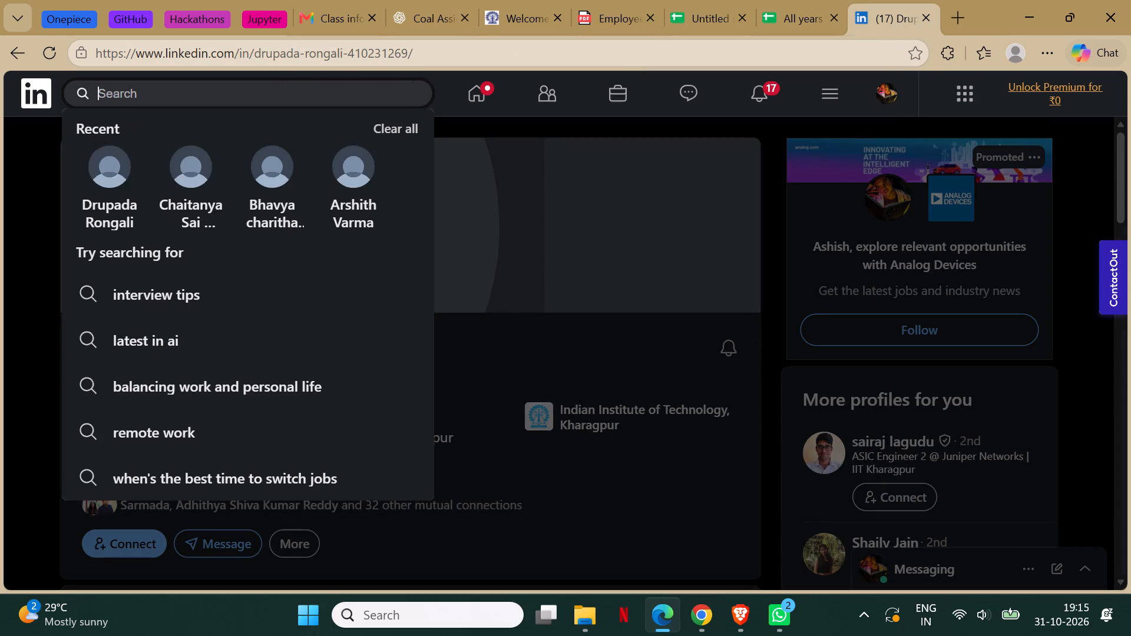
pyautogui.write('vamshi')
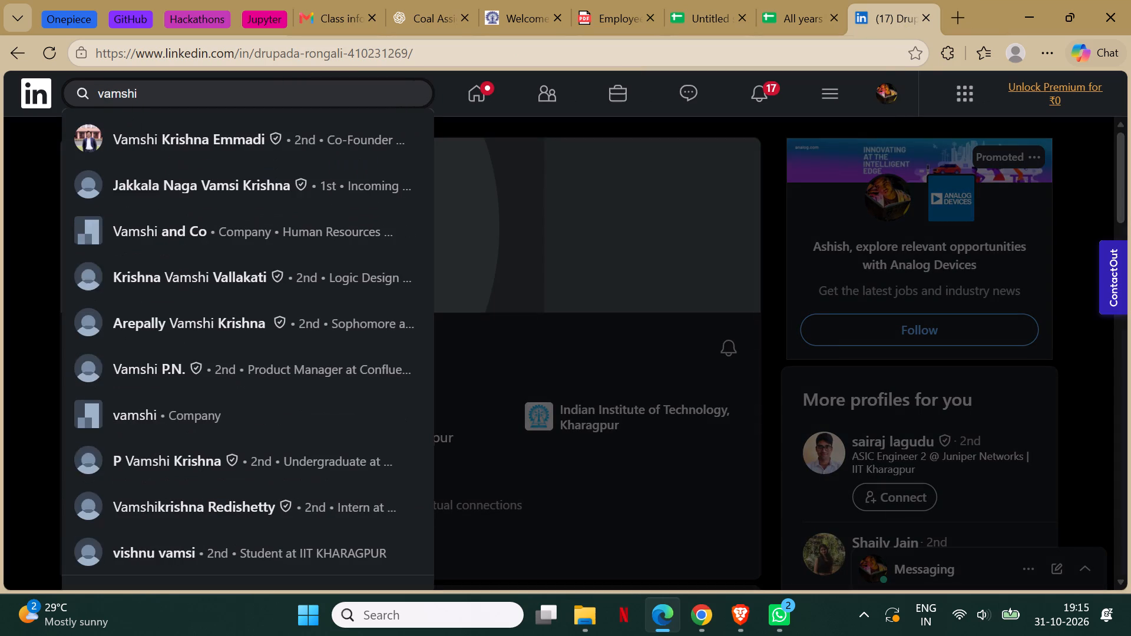
pyautogui.click(211, 145)
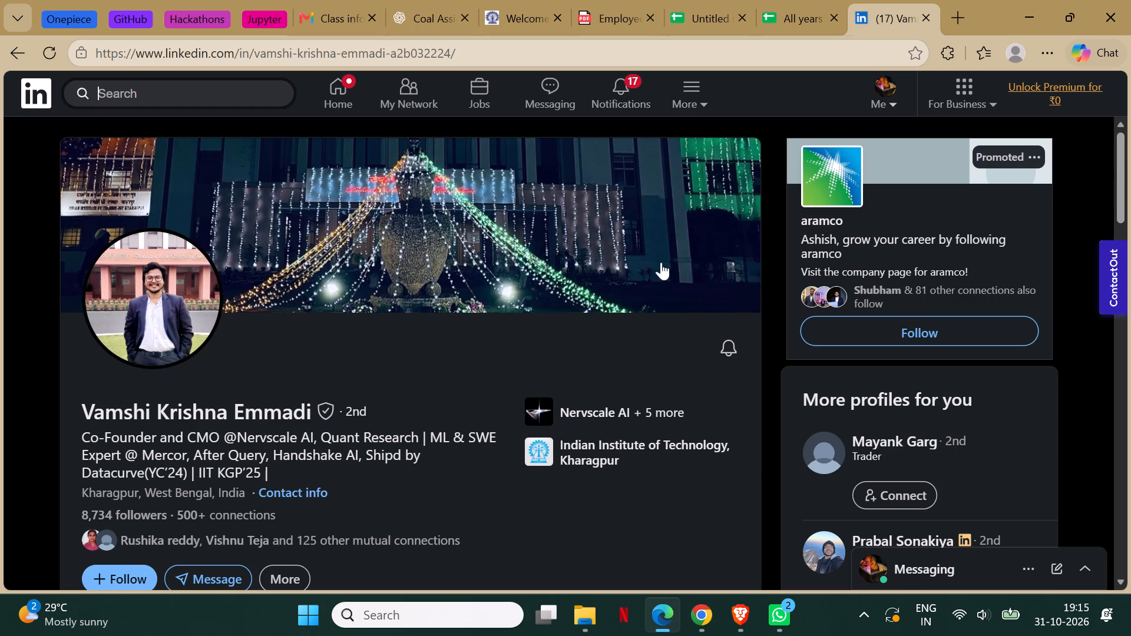
pyautogui.click(718, 29)
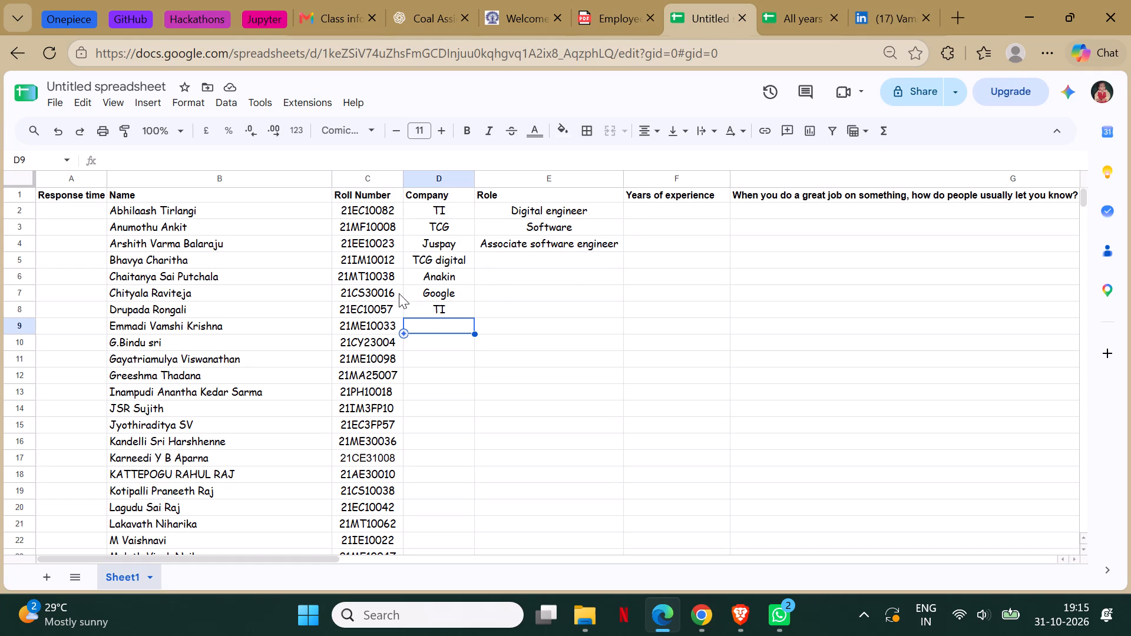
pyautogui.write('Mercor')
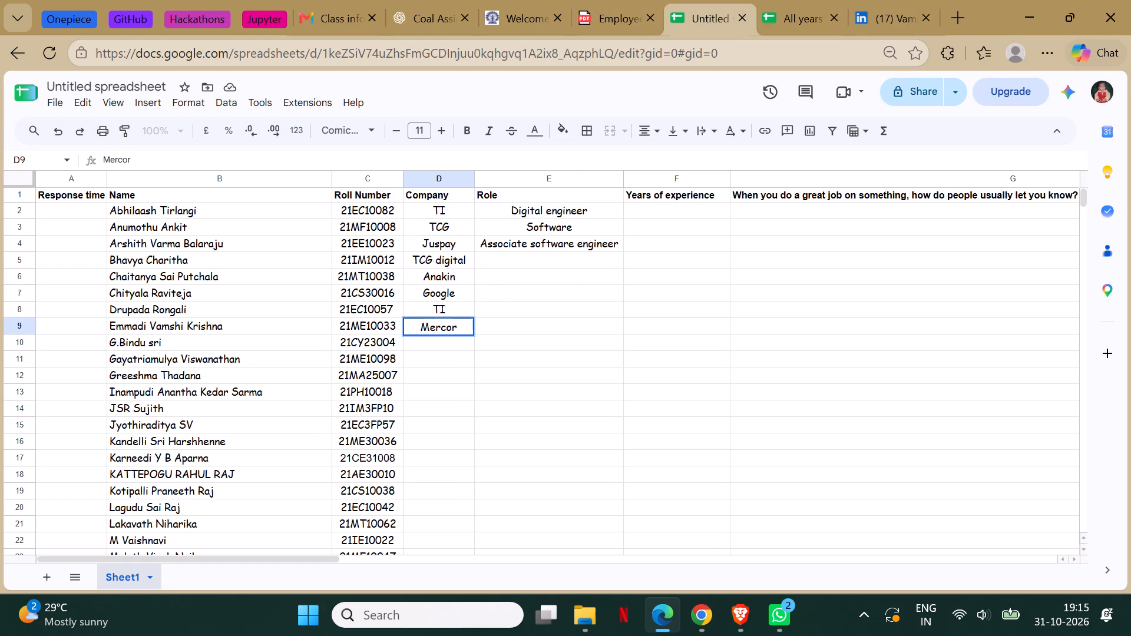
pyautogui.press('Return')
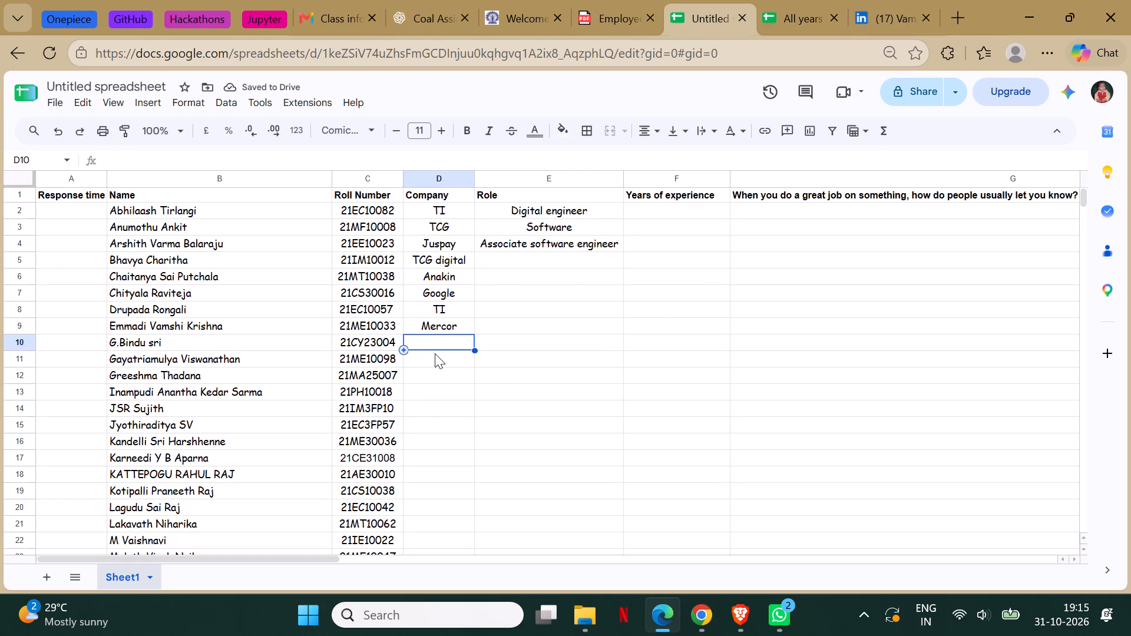
# Look up the member in cell B10 on LinkedIn and check their profile for a current company.
pyautogui.click(878, 9)
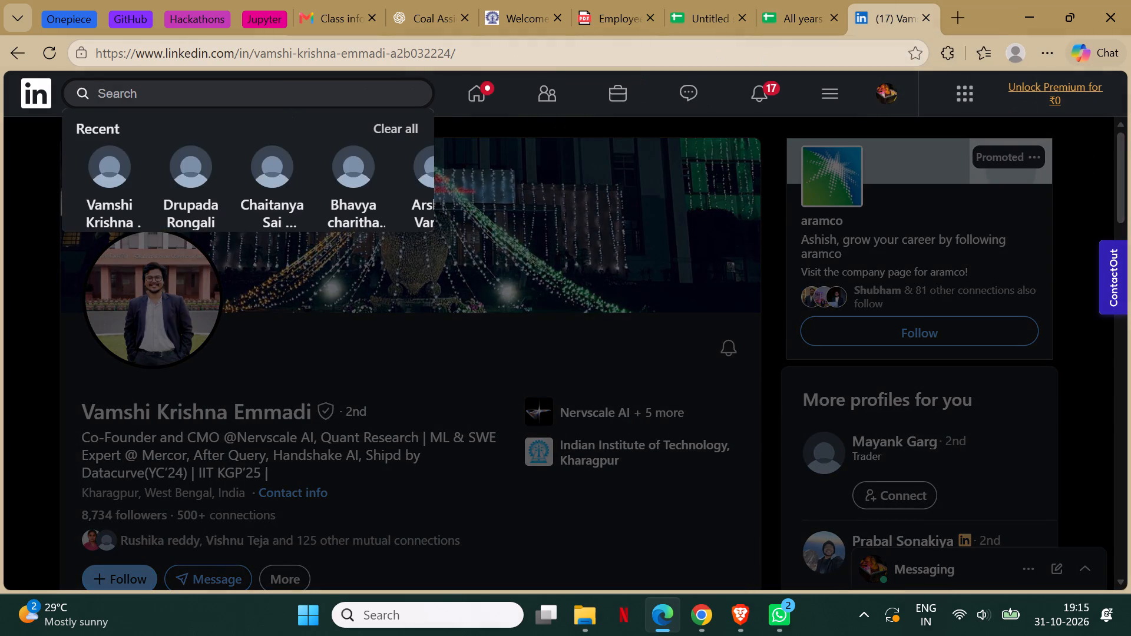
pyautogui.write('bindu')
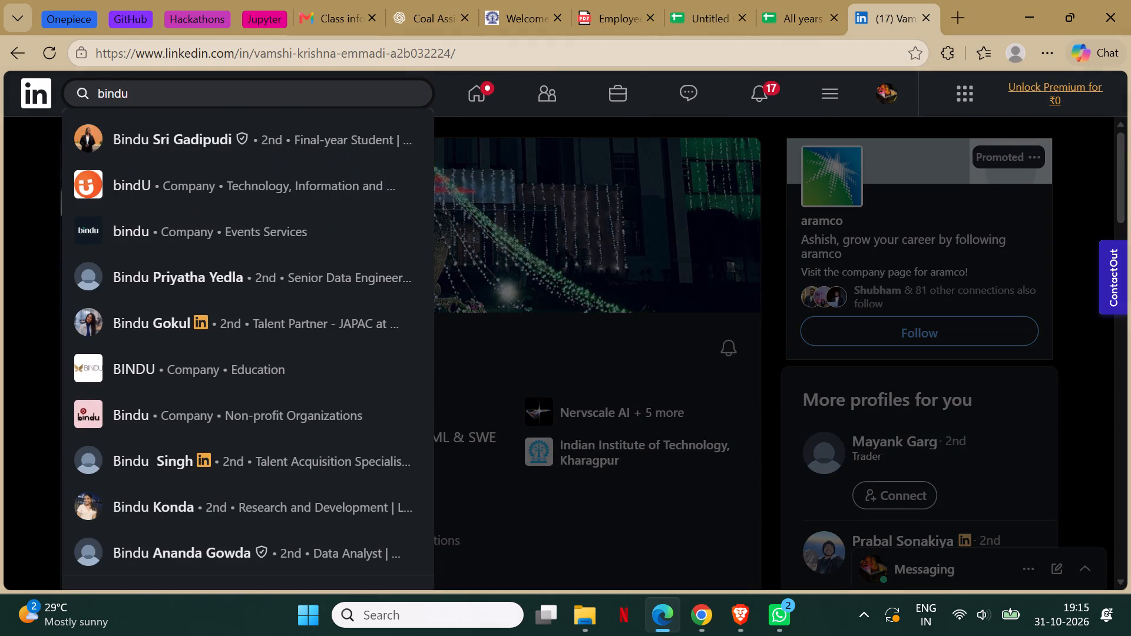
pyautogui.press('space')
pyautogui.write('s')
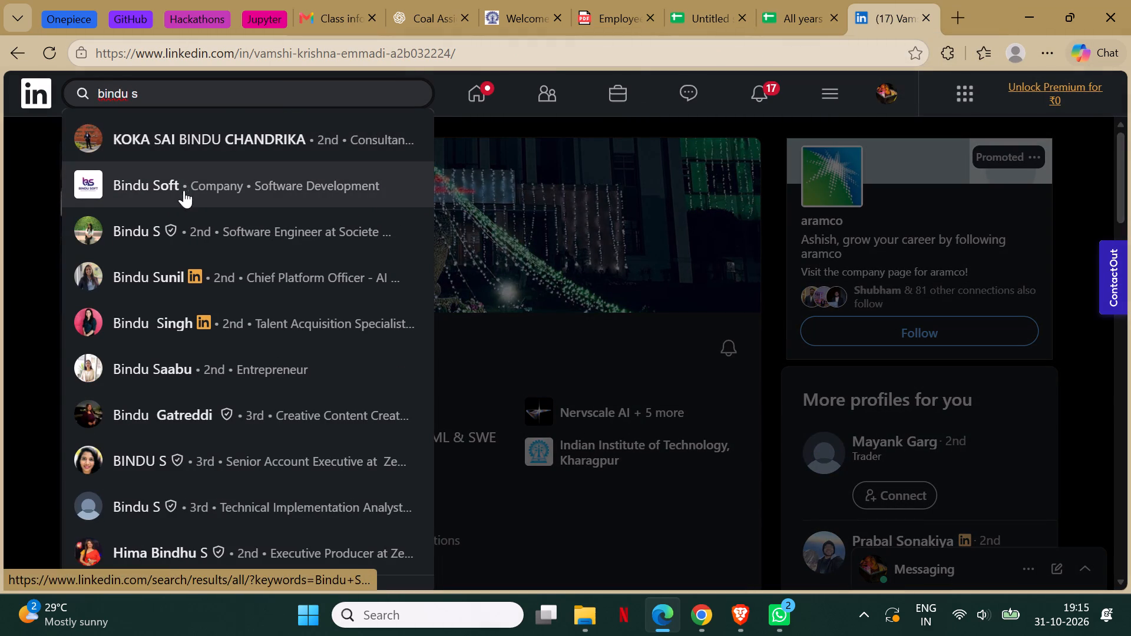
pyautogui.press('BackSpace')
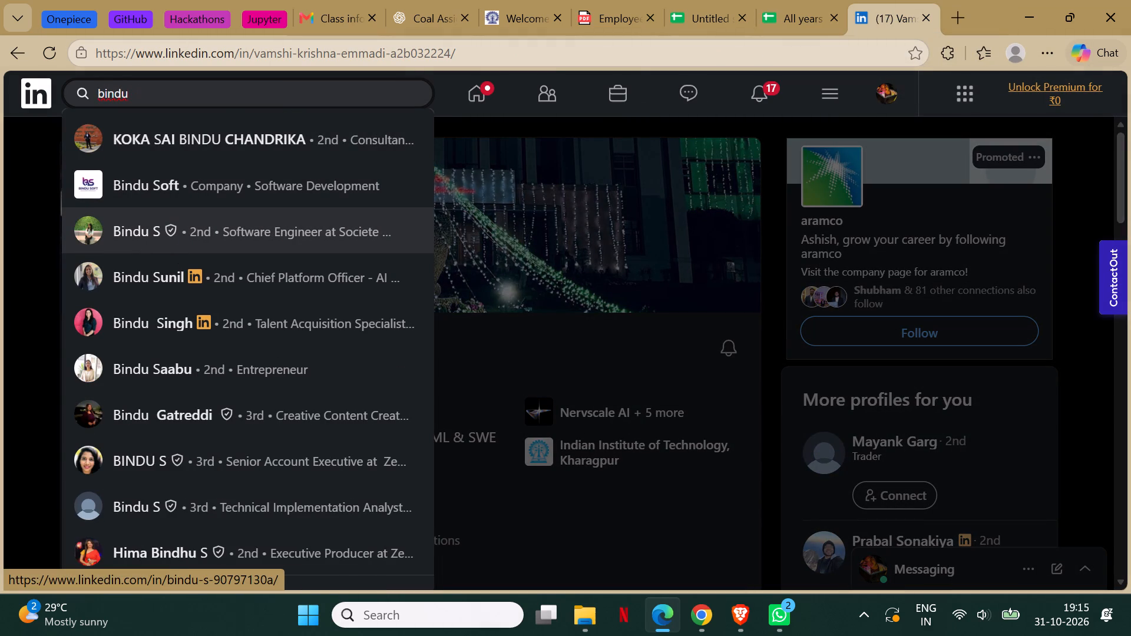
pyautogui.click(217, 144)
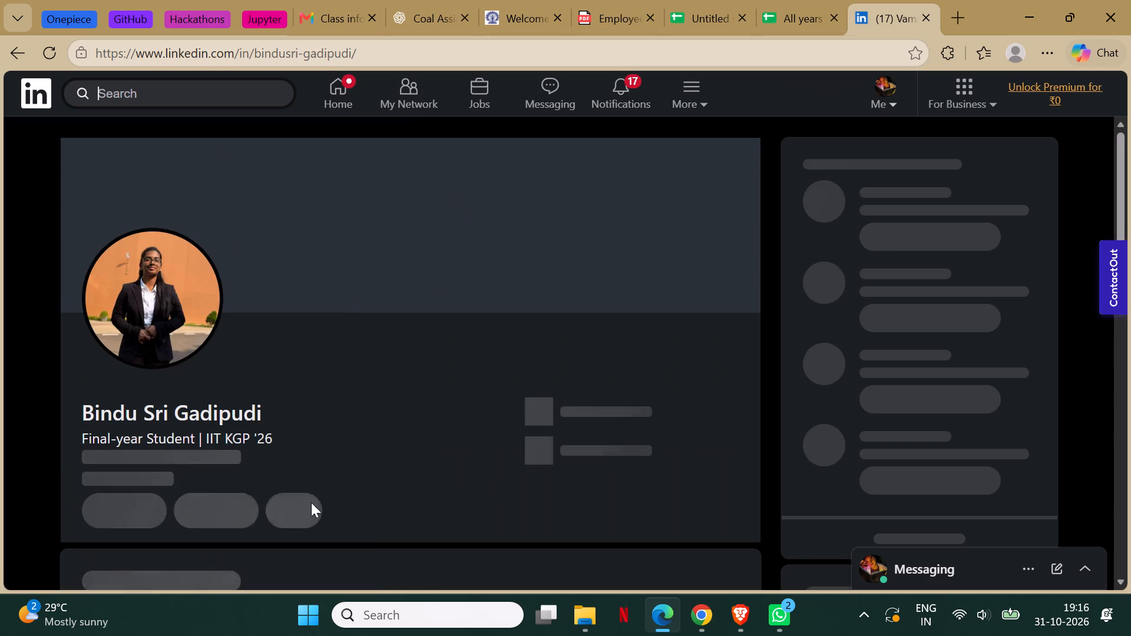
pyautogui.scroll(-3, 320, 435)
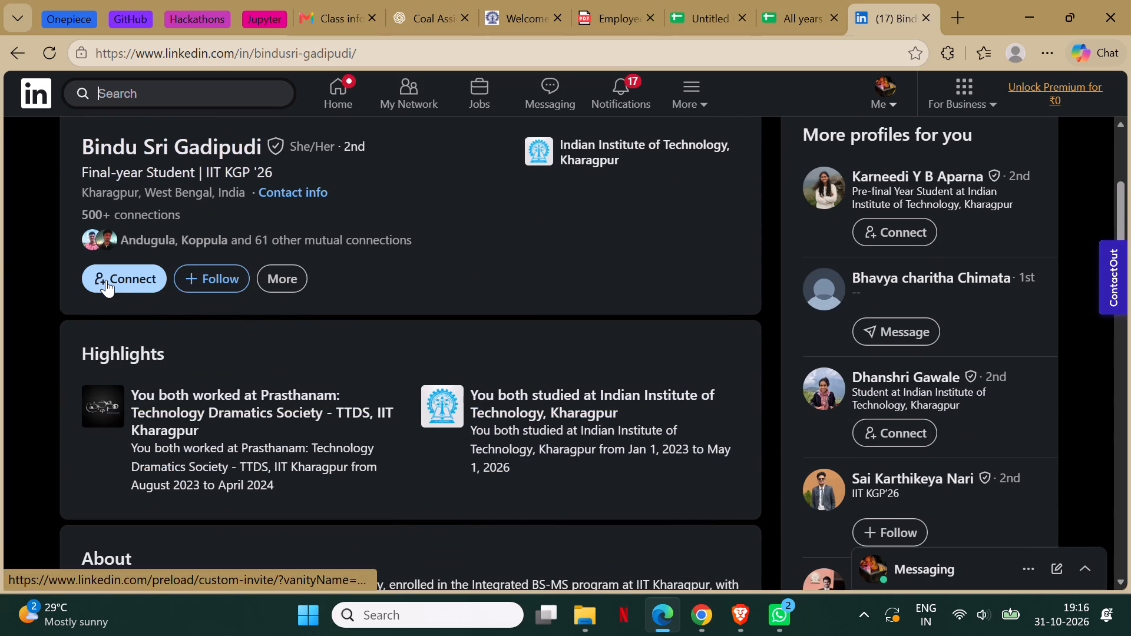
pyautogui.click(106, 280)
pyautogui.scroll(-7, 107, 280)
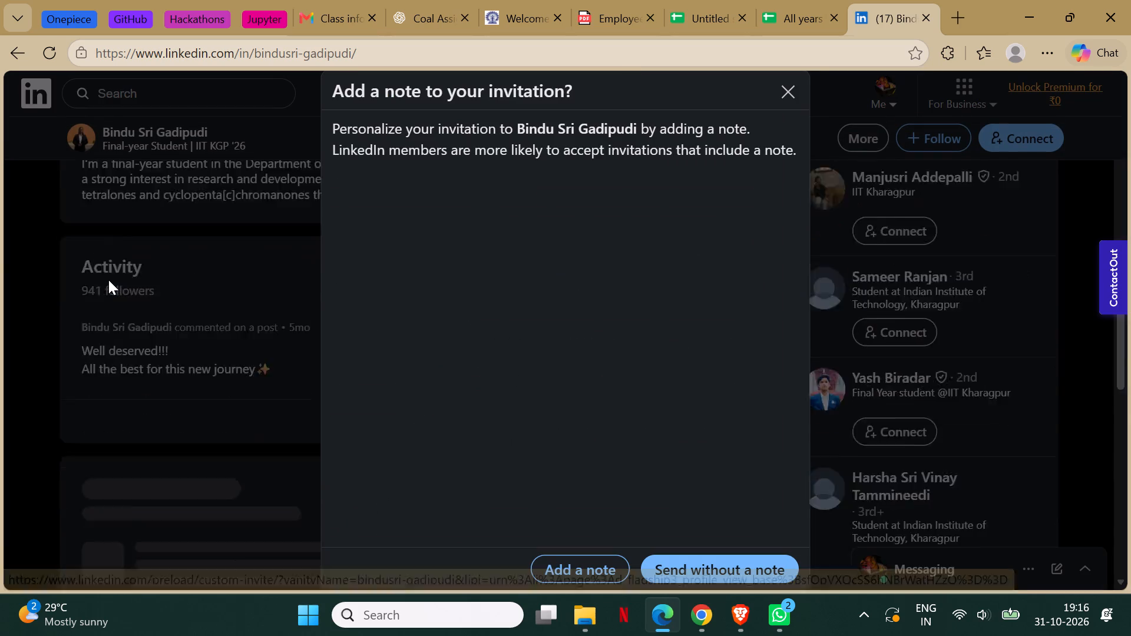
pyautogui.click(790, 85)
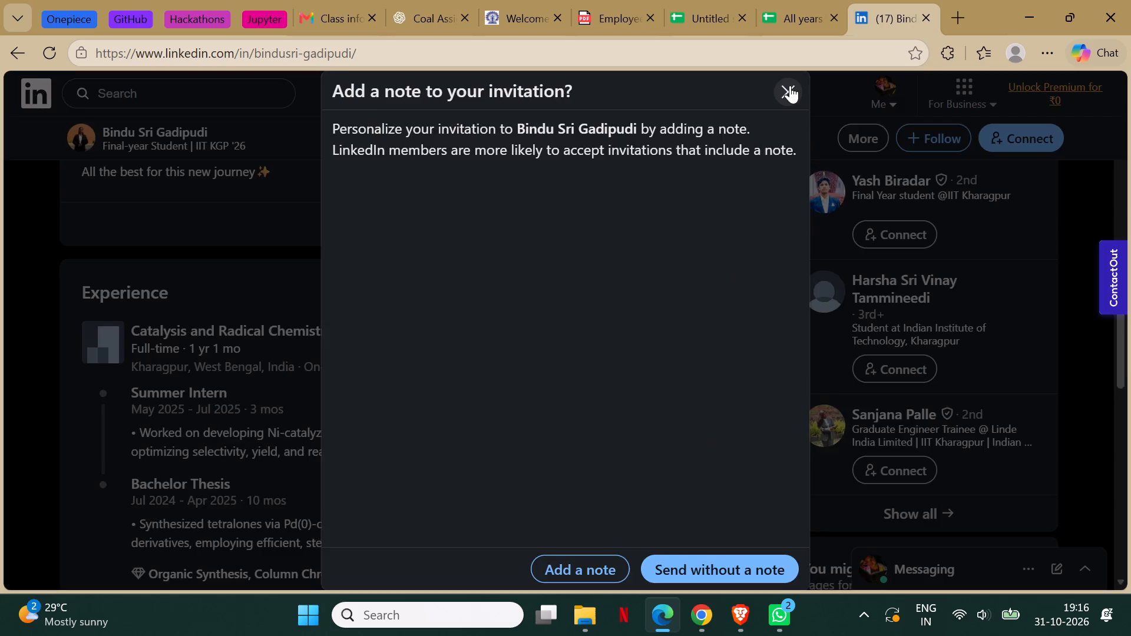
# Send a LinkedIn connection invitation without a note to the member whose profile is open.
pyautogui.scroll(-9, 241, 350)
pyautogui.scroll(5, 242, 352)
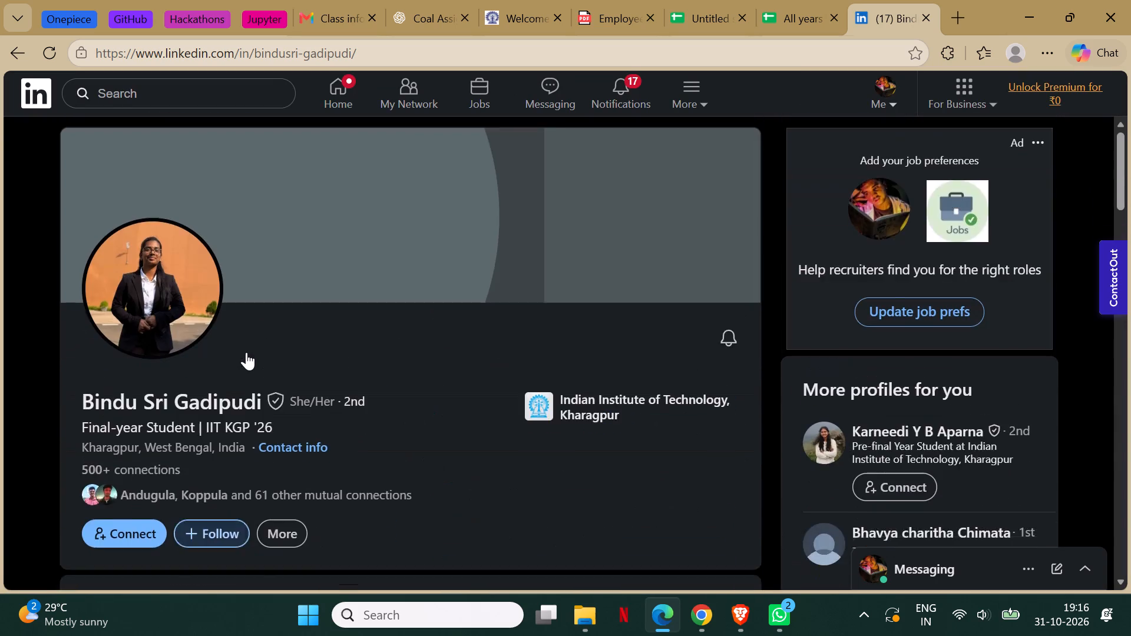
pyautogui.scroll(-1, 246, 352)
pyautogui.scroll(1, 246, 352)
pyautogui.scroll(-1, 246, 352)
pyautogui.click(108, 449)
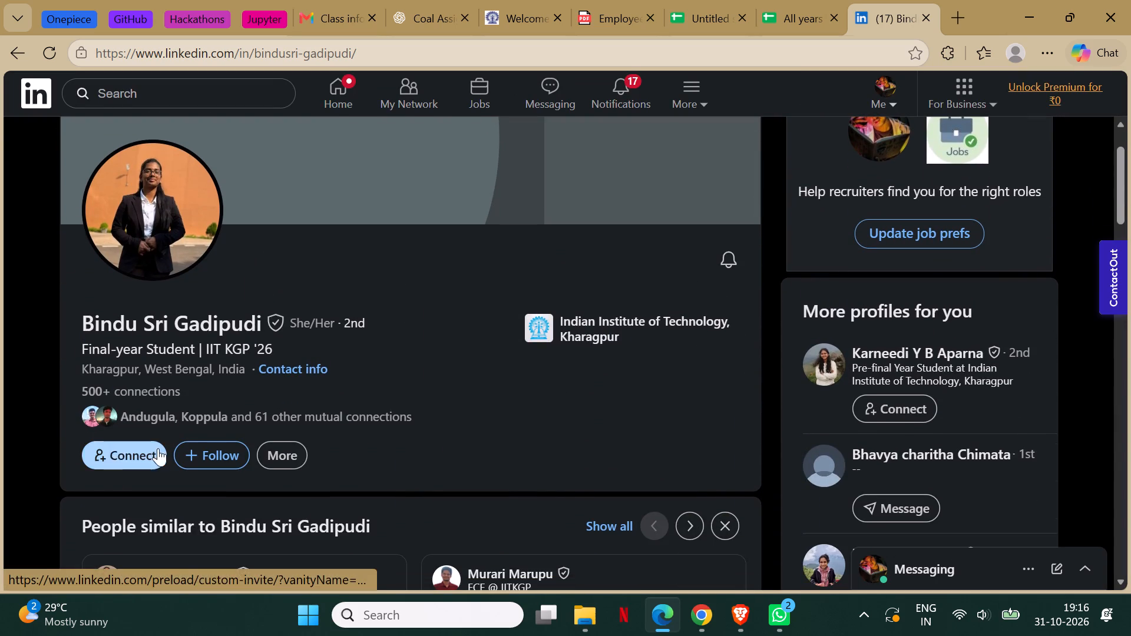
pyautogui.click(691, 577)
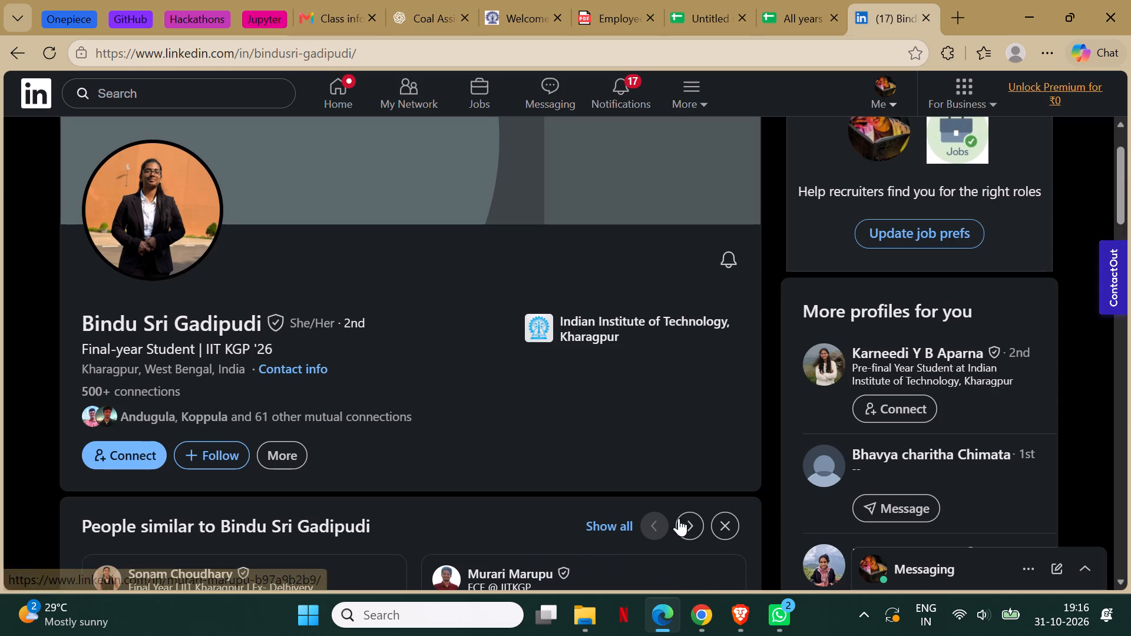
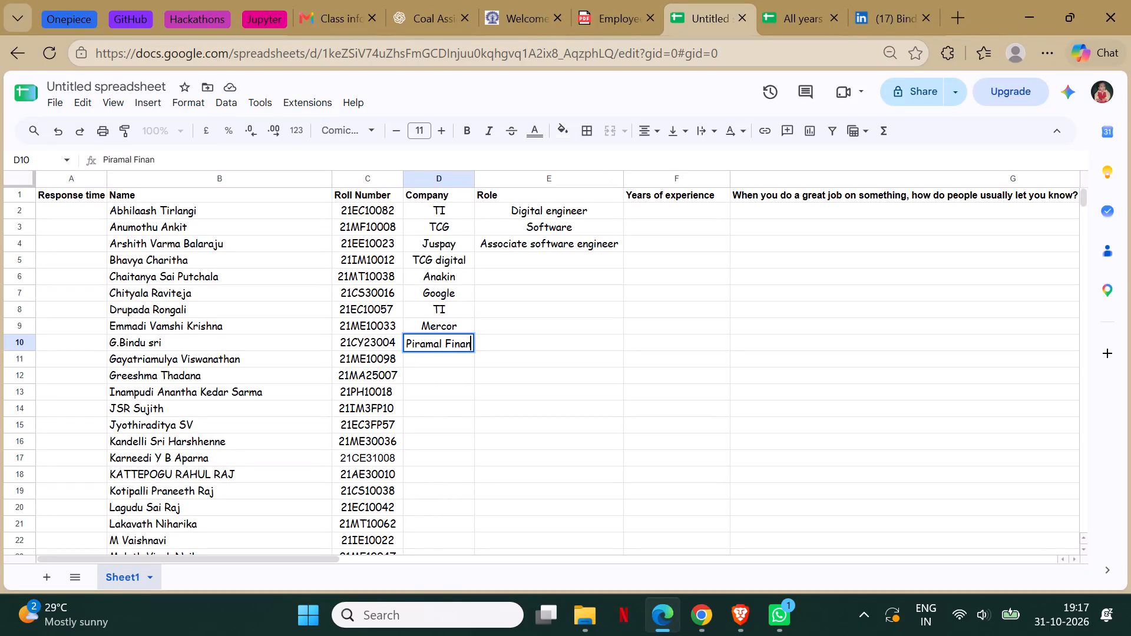
# Enter Piramal Finance as the Company in cell D10.
pyautogui.press('Return')
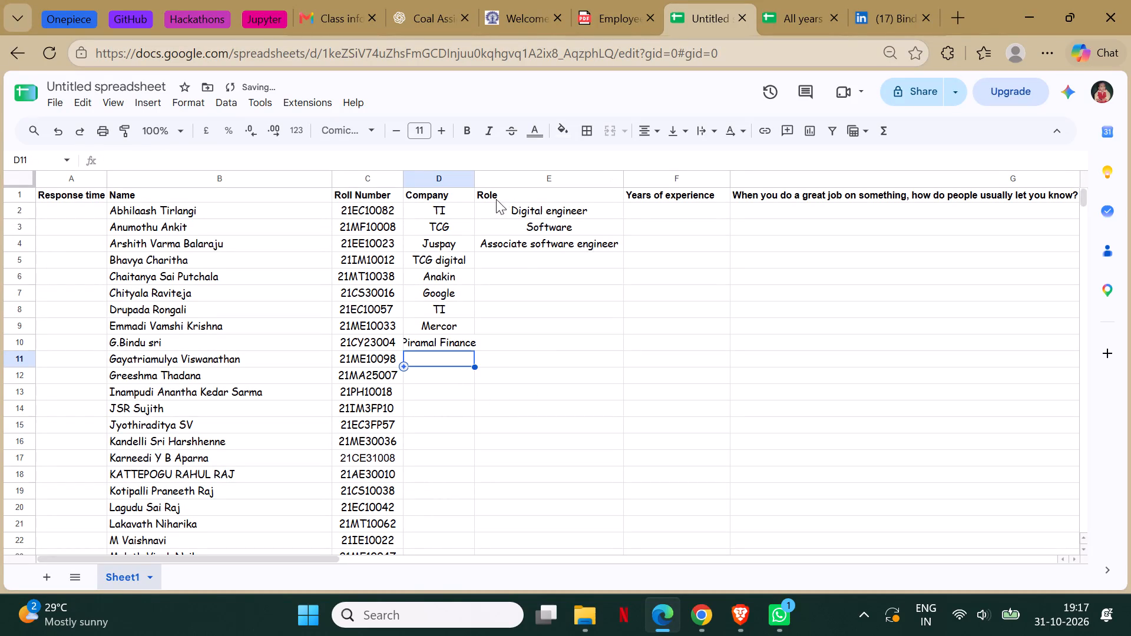
# Widen the Company column slightly so that Piramal Finance fits inside its cell.
pyautogui.moveTo(475, 178); pyautogui.dragTo(500, 181)
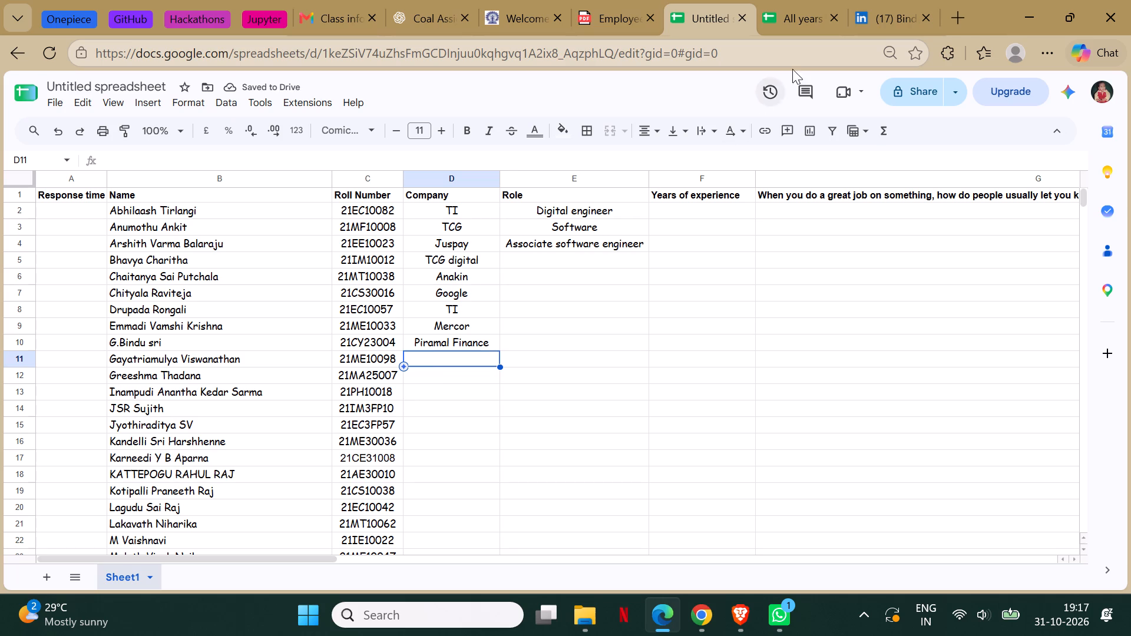
# Switch back to LinkedIn and leave the open member profile for the home page.
pyautogui.click(895, 21)
pyautogui.click(25, 92)
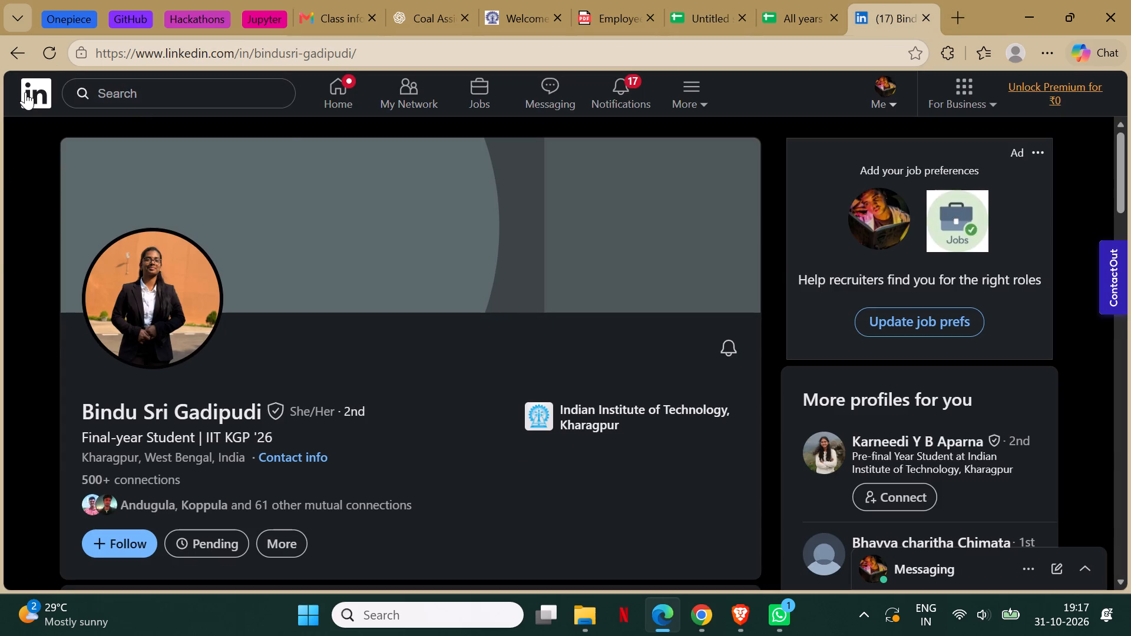
# Switch to the Brave browser window with the YouTube music mix.
pyautogui.click(746, 617)
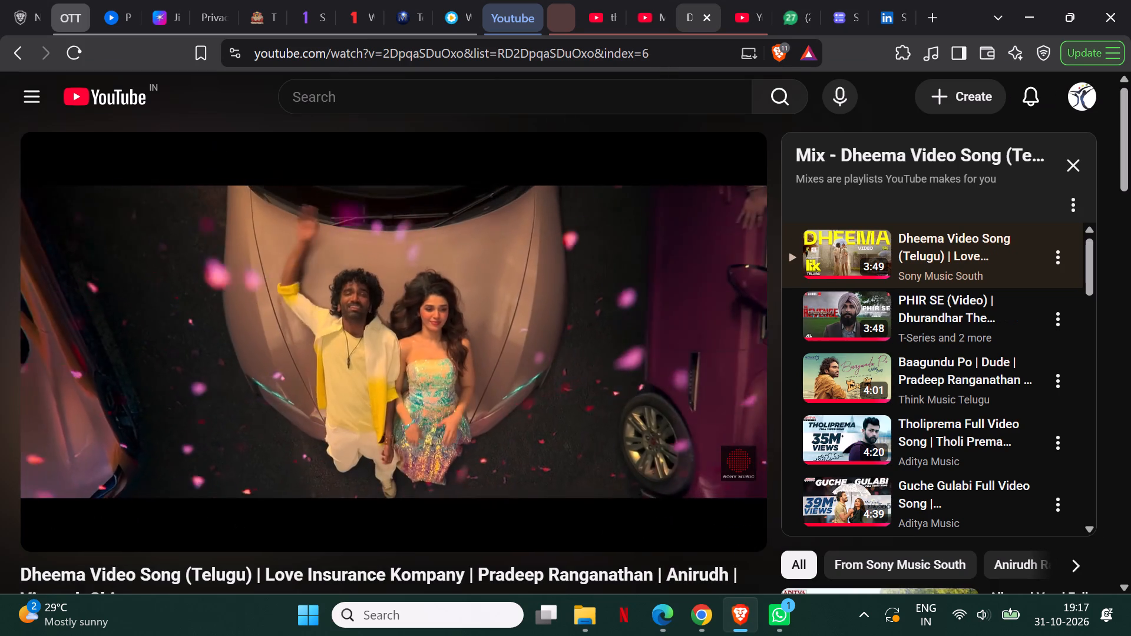
# Search LinkedIn in Brave for the member in cell B11 and examine the people results.
pyautogui.click(877, 25)
pyautogui.click(332, 91)
pyautogui.tripleClick(321, 91)
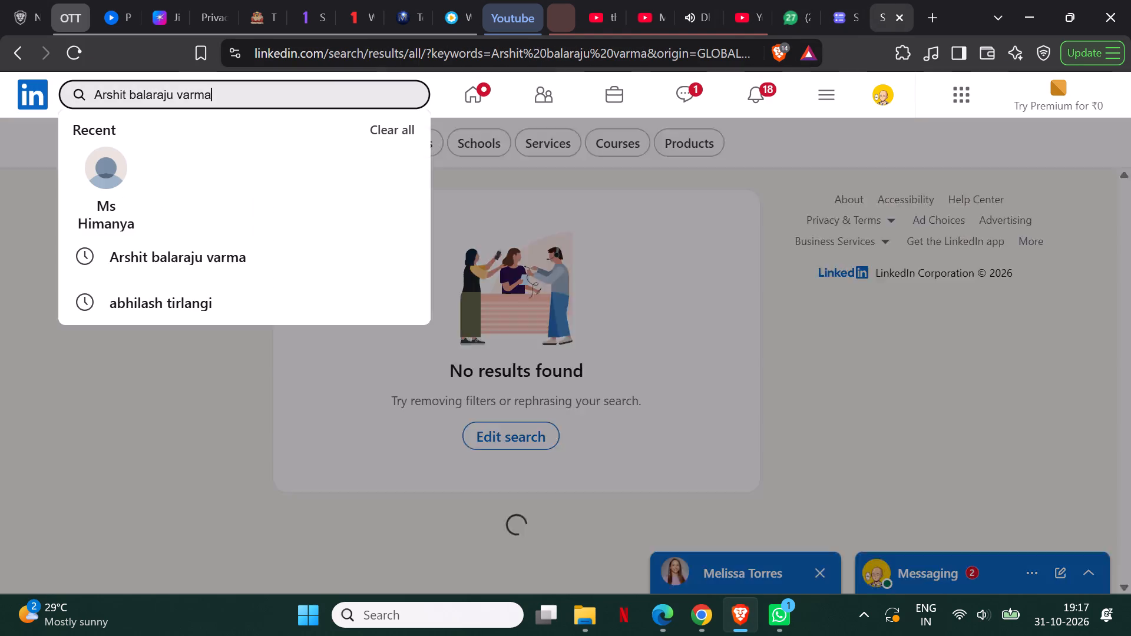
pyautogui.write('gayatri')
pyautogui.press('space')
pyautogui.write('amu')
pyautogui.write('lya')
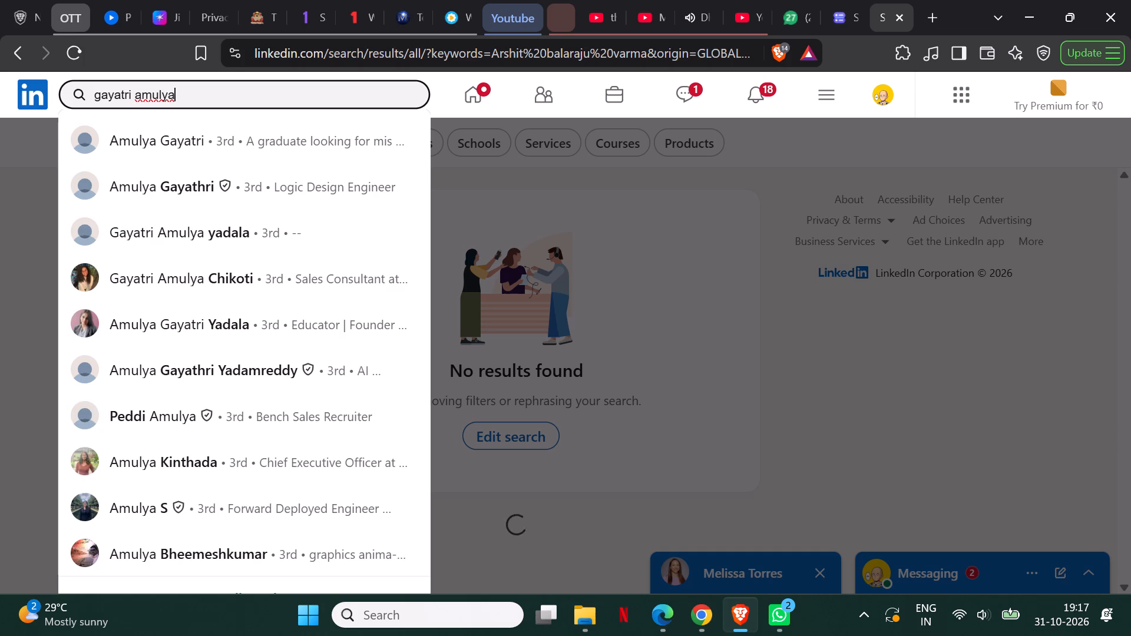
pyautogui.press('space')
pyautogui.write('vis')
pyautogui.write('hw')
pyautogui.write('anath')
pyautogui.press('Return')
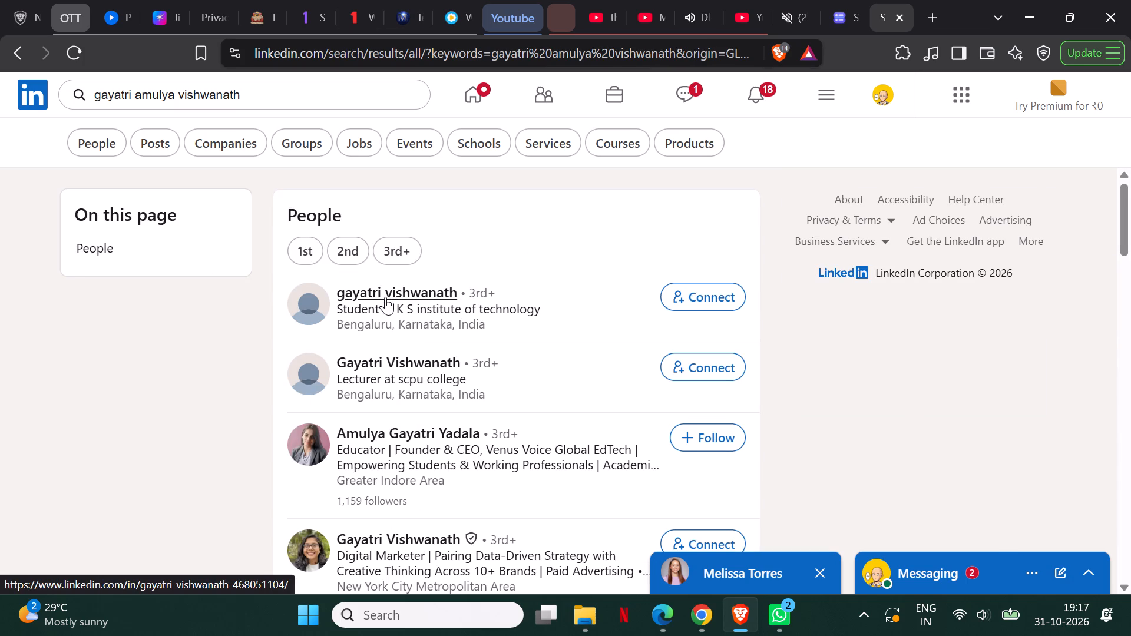
pyautogui.scroll(-3, 385, 297)
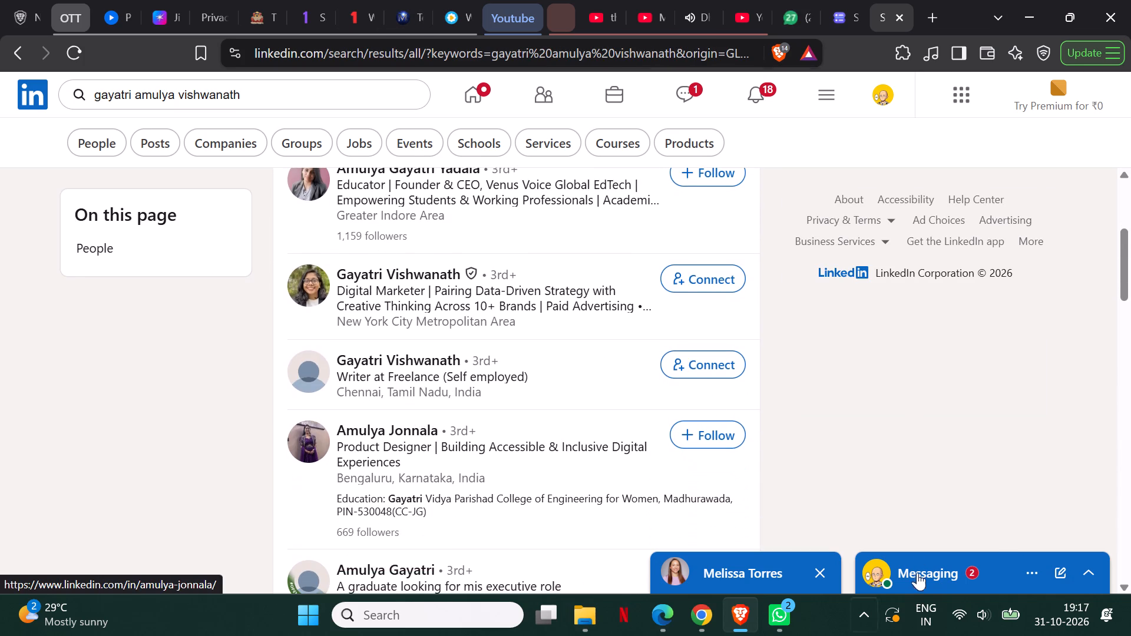
# Switch to Chrome and open LinkedIn's My Network page in a new tab.
pyautogui.click(659, 615)
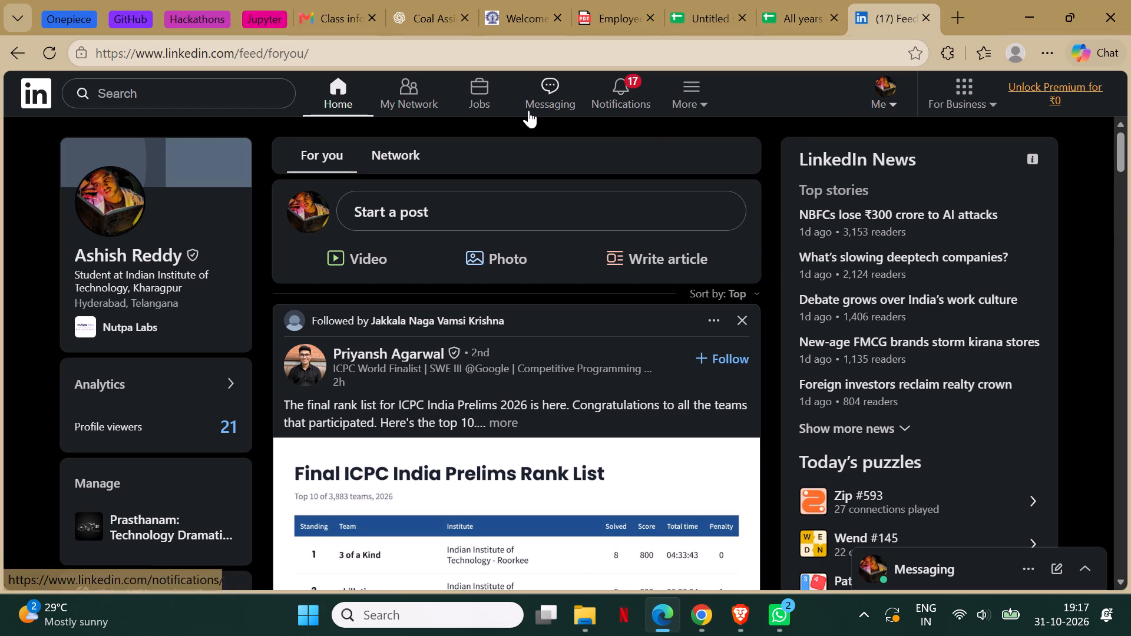
pyautogui.click(174, 90)
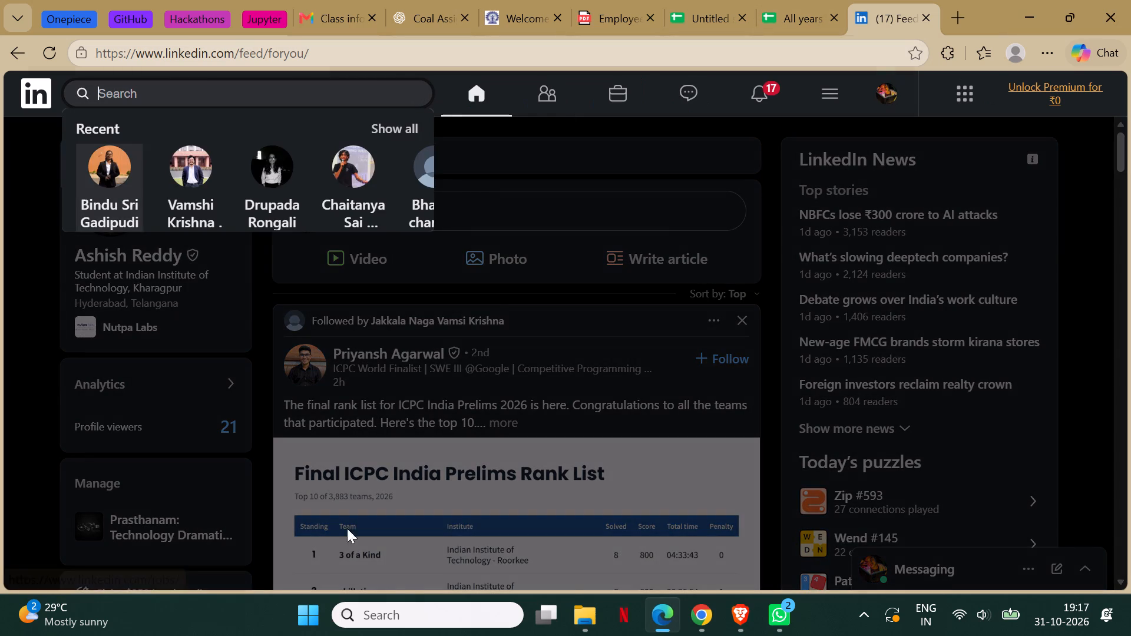
pyautogui.click(702, 612)
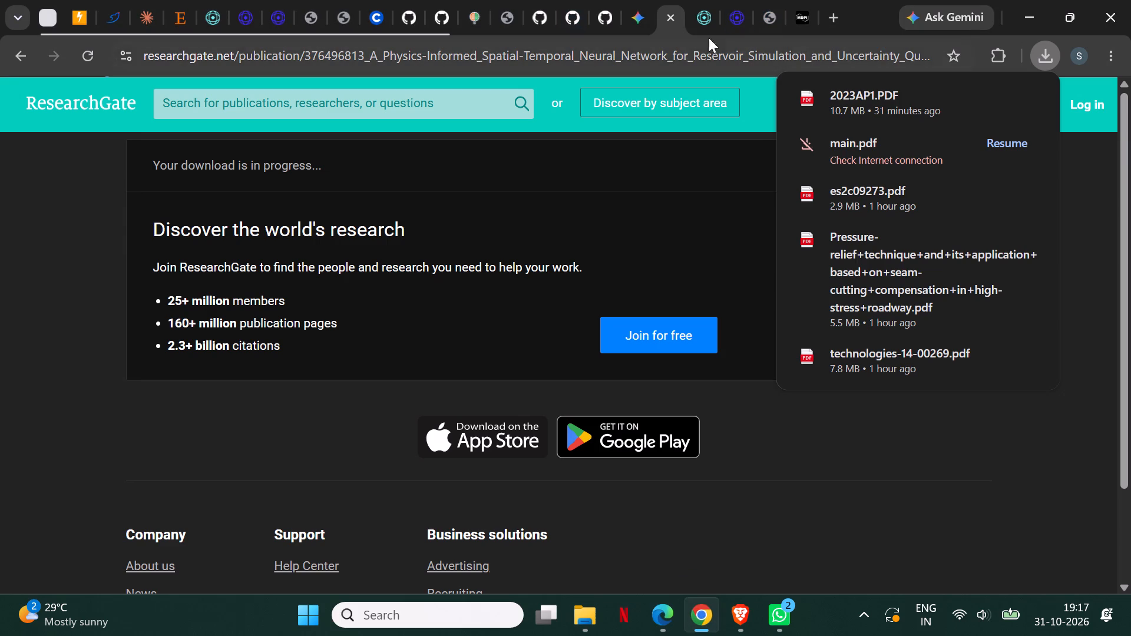
pyautogui.click(45, 20)
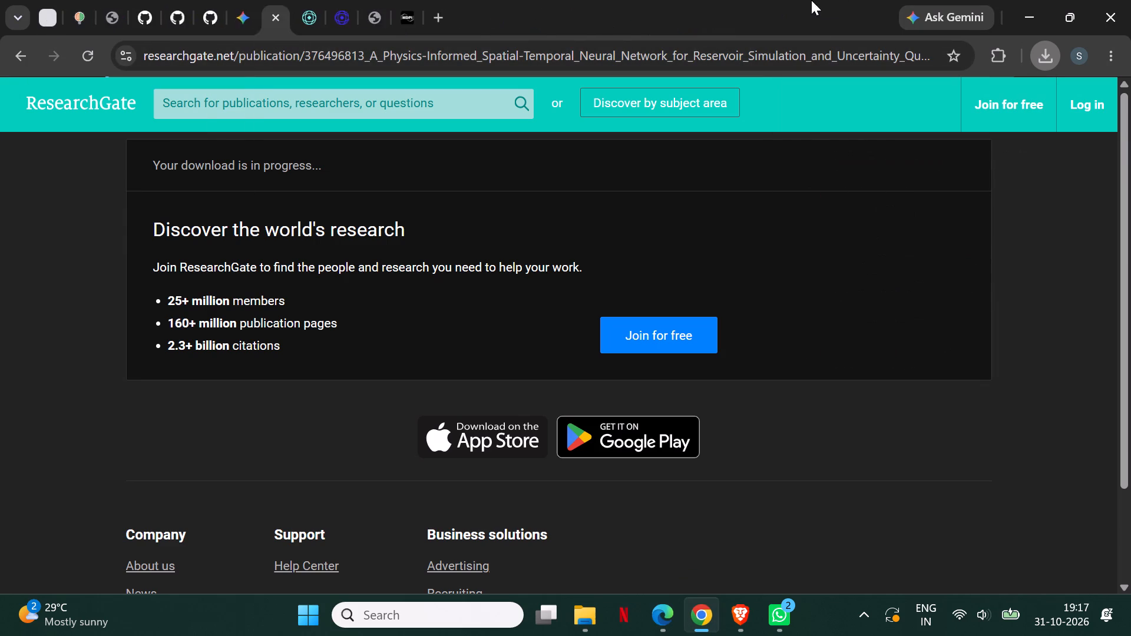
pyautogui.click(834, 19)
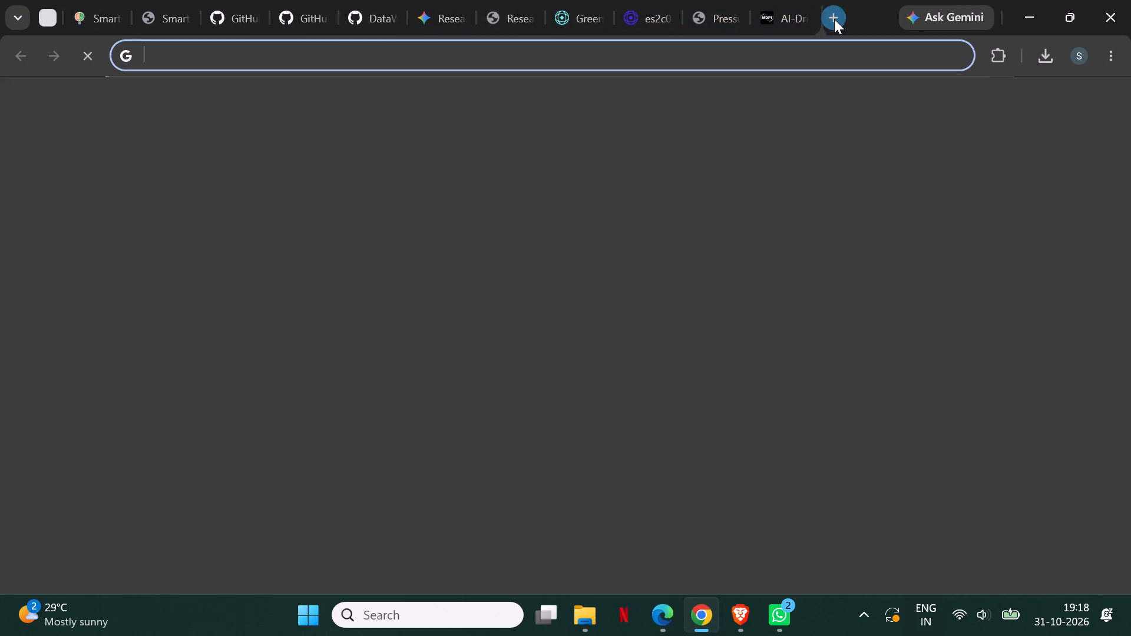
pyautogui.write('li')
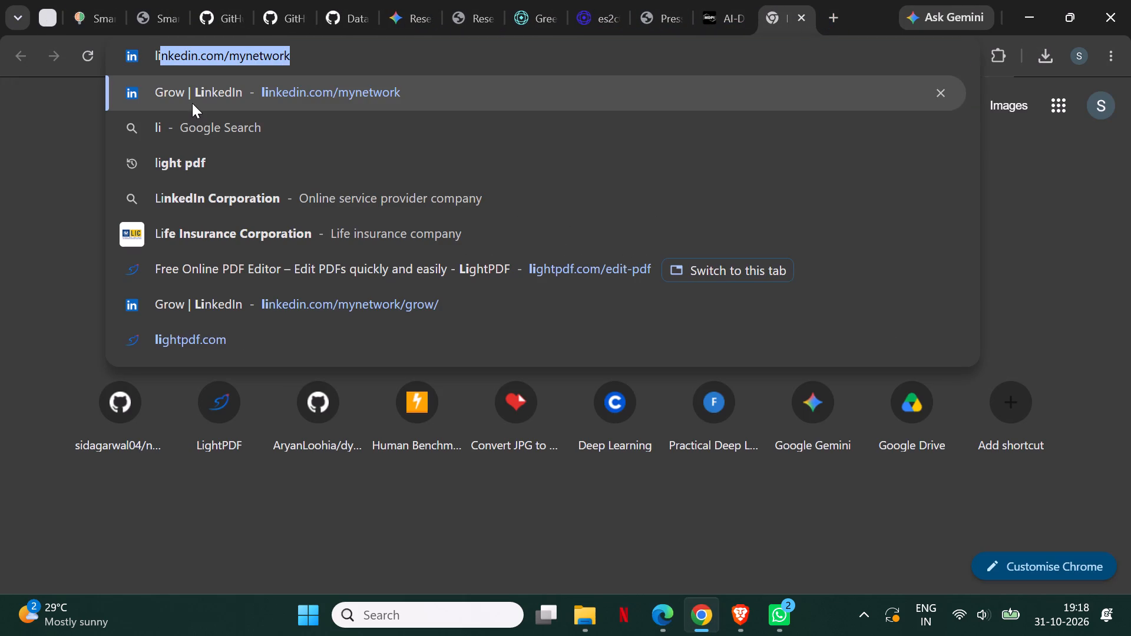
pyautogui.click(190, 97)
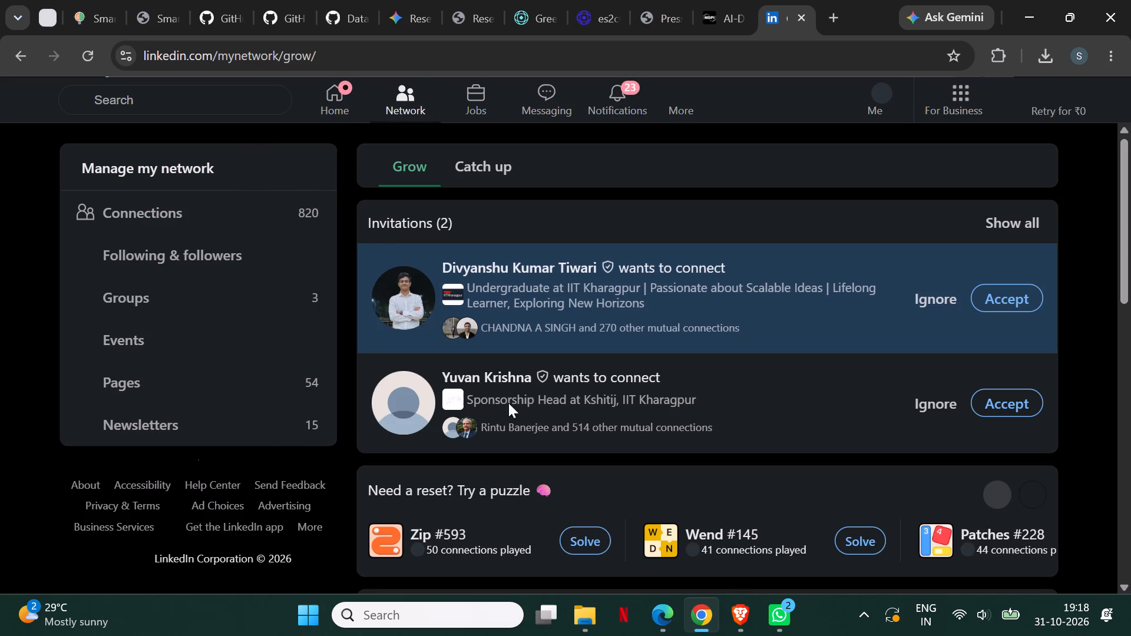
# Search LinkedIn for the member in cell B11 using only the first part of the name.
pyautogui.click(202, 100)
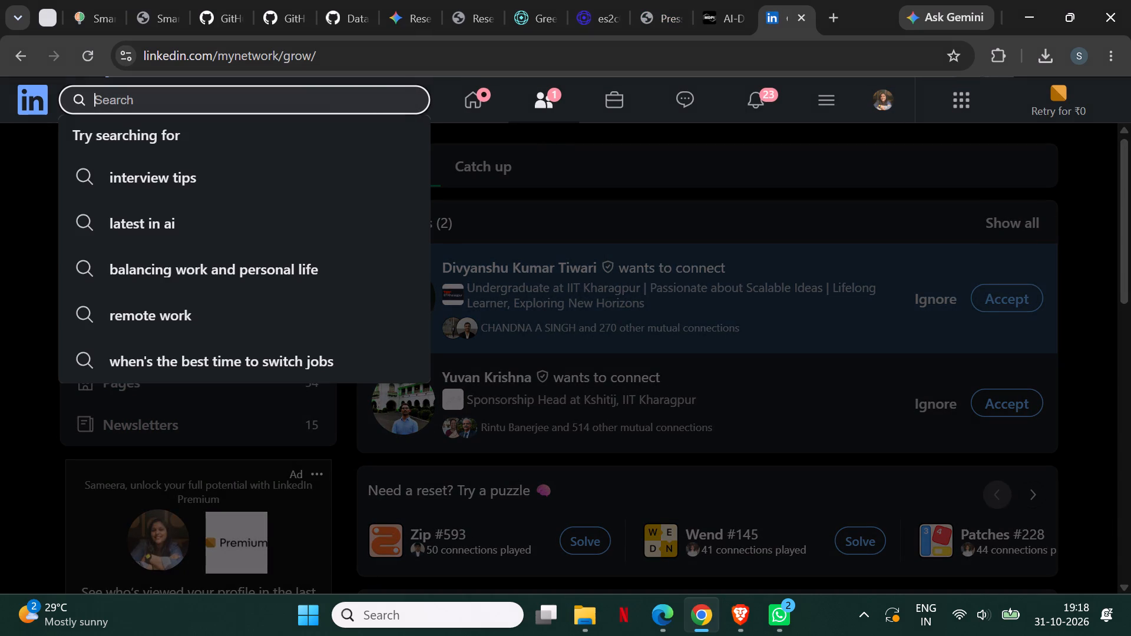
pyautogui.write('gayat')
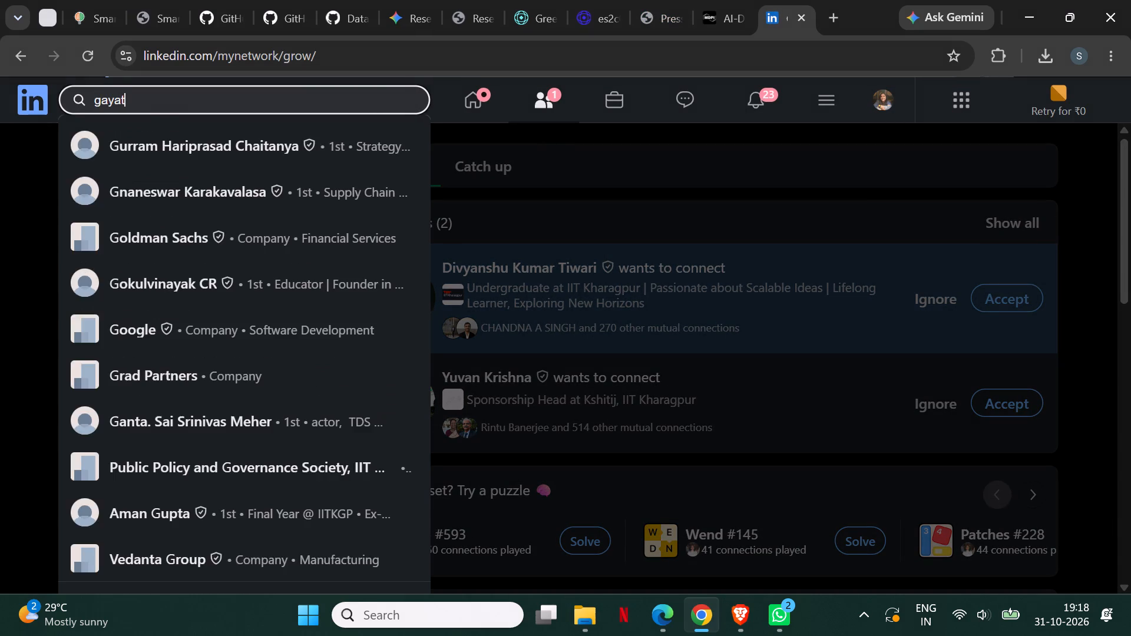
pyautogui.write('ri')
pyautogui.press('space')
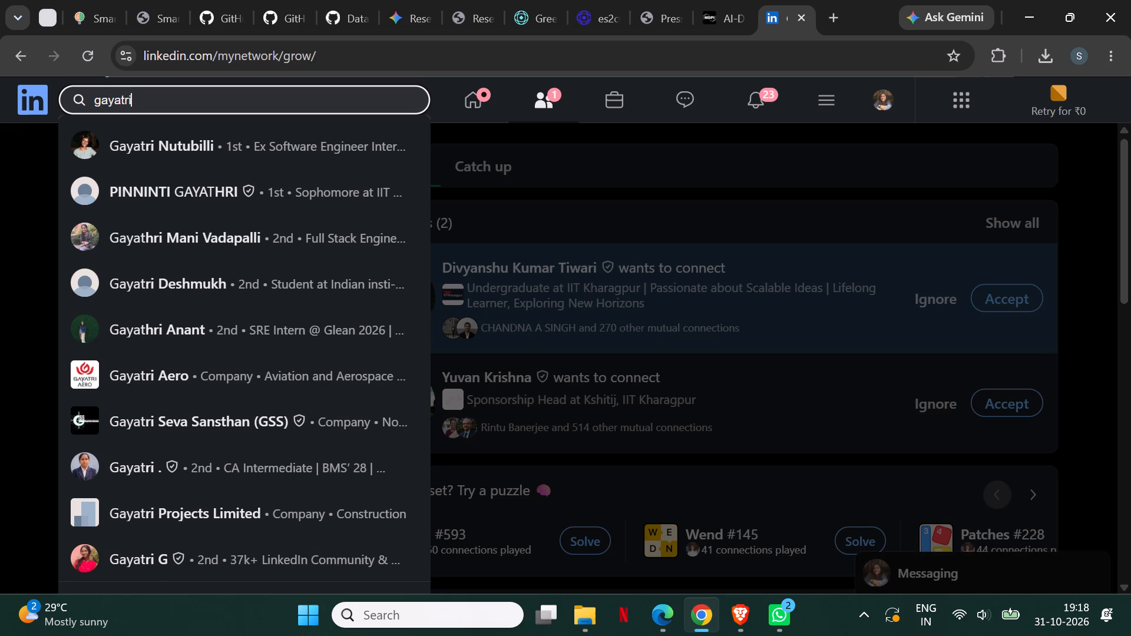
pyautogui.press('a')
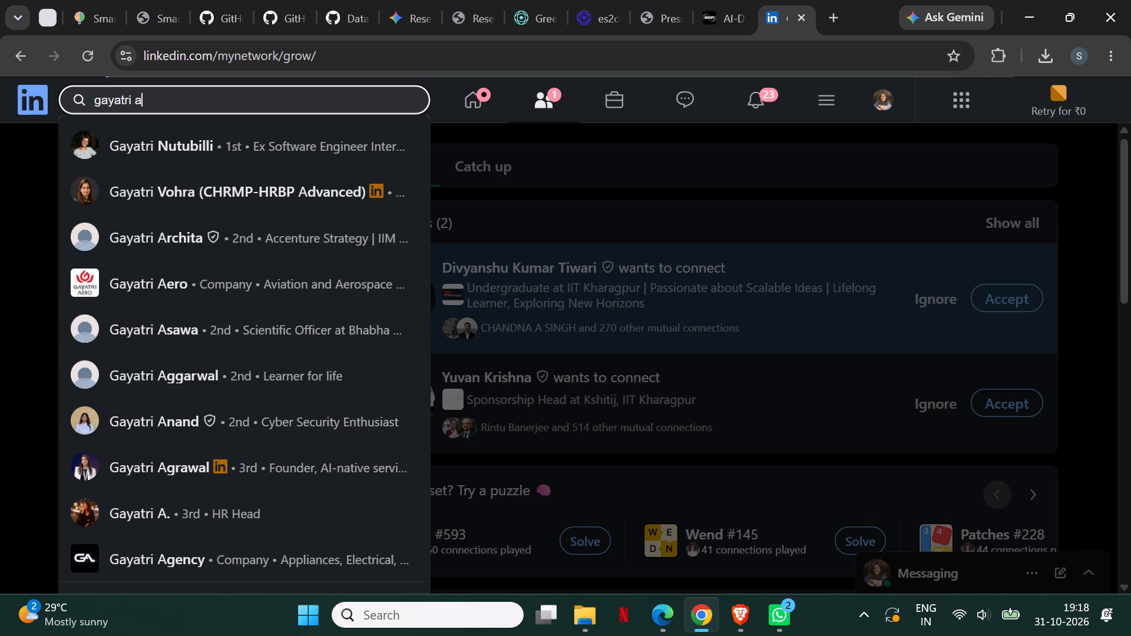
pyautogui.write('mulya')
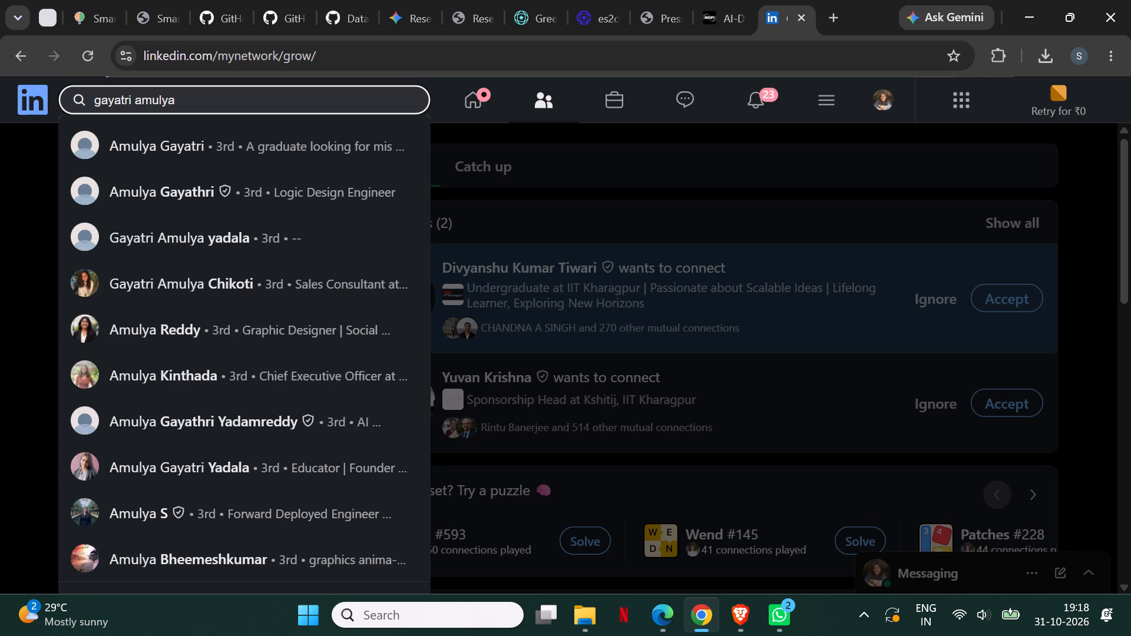
# Look up the member in cell B11 on LinkedIn using the name copied from the sheet, and enter Warpbuild as the Company in cell D11.
pyautogui.click(652, 632)
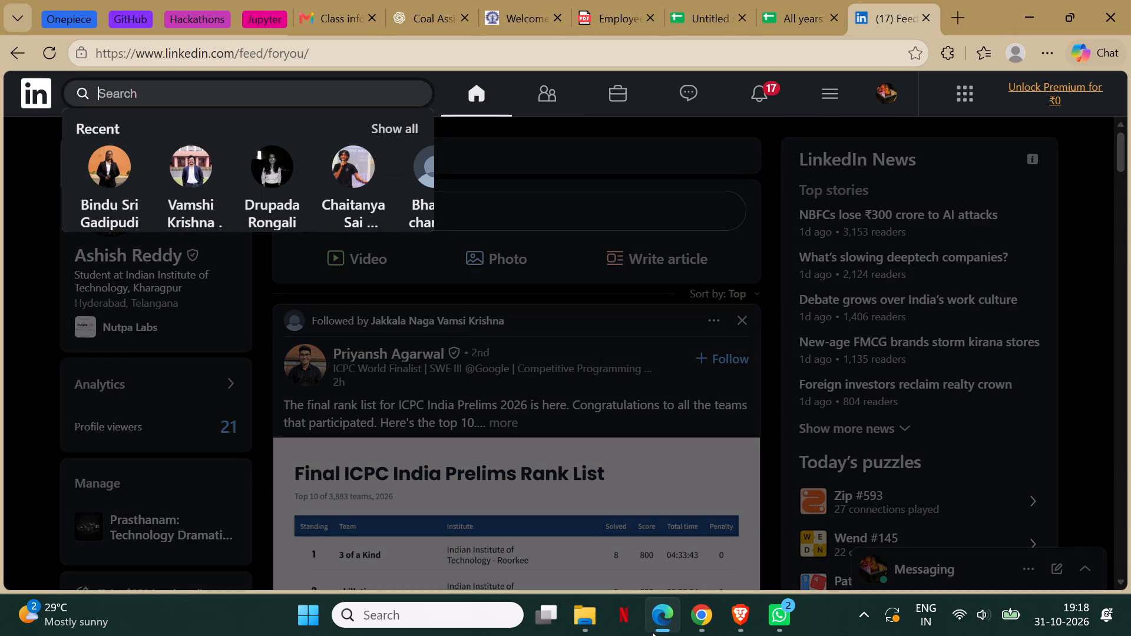
pyautogui.click(782, 28)
pyautogui.click(707, 22)
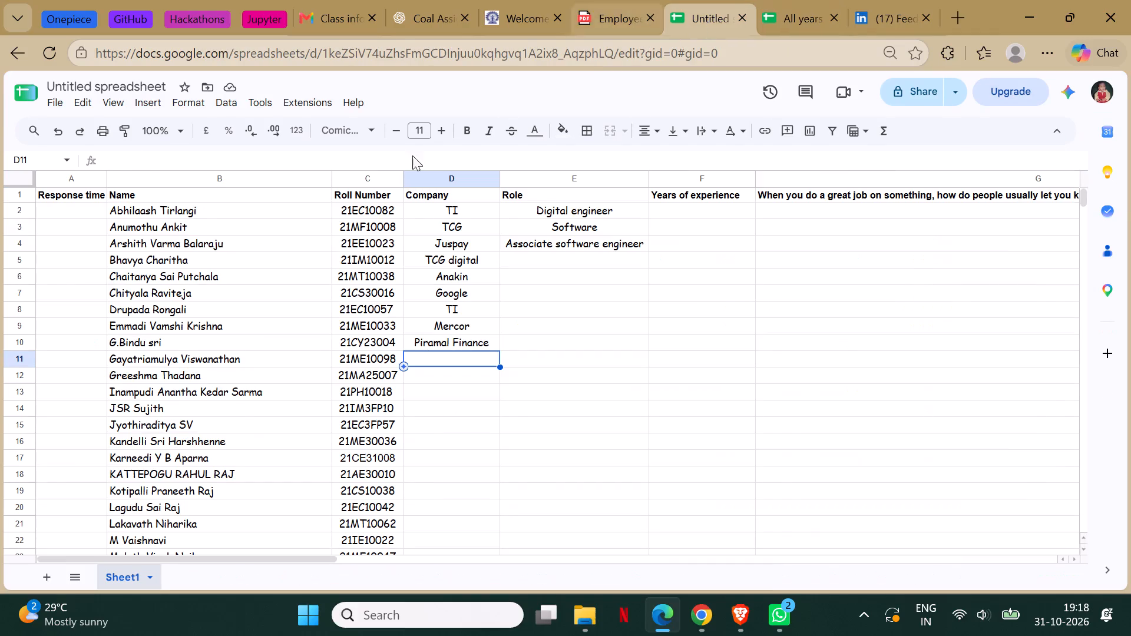
pyautogui.click(190, 360)
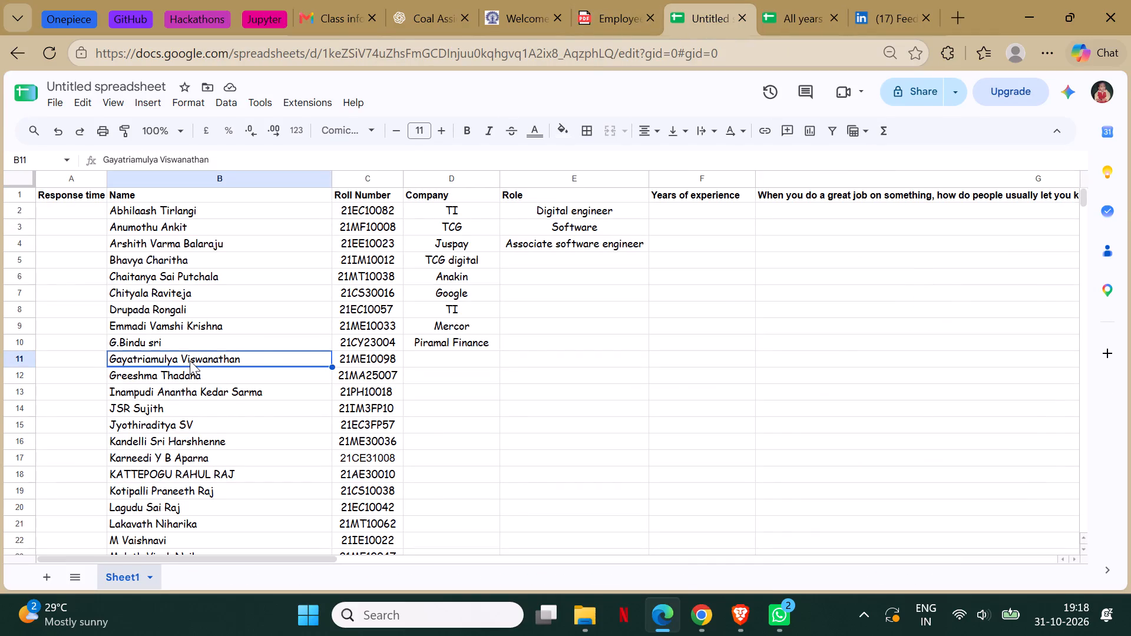
pyautogui.hotkey('ctrl', 'c')
pyautogui.click(717, 617)
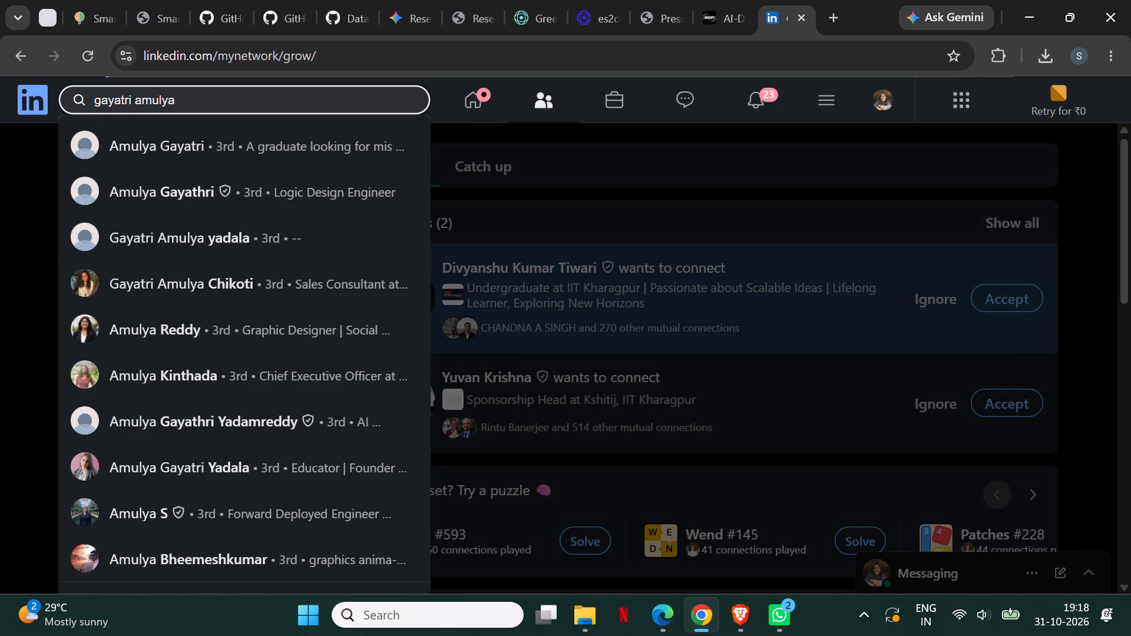
pyautogui.tripleClick(211, 98)
pyautogui.hotkey('ctrl', 'v')
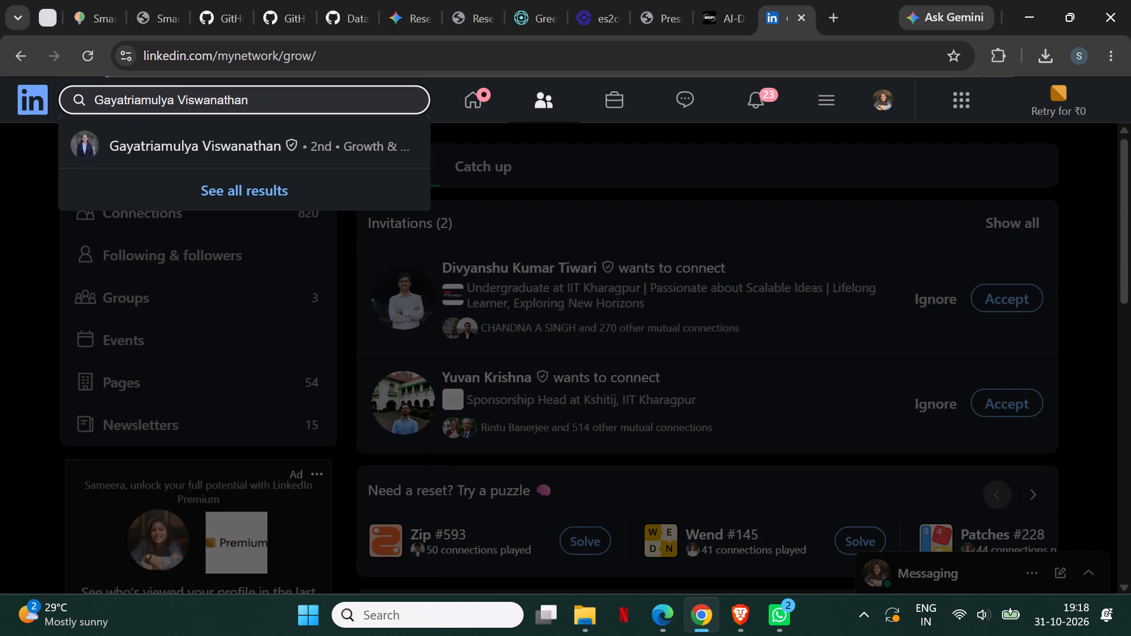
pyautogui.click(202, 140)
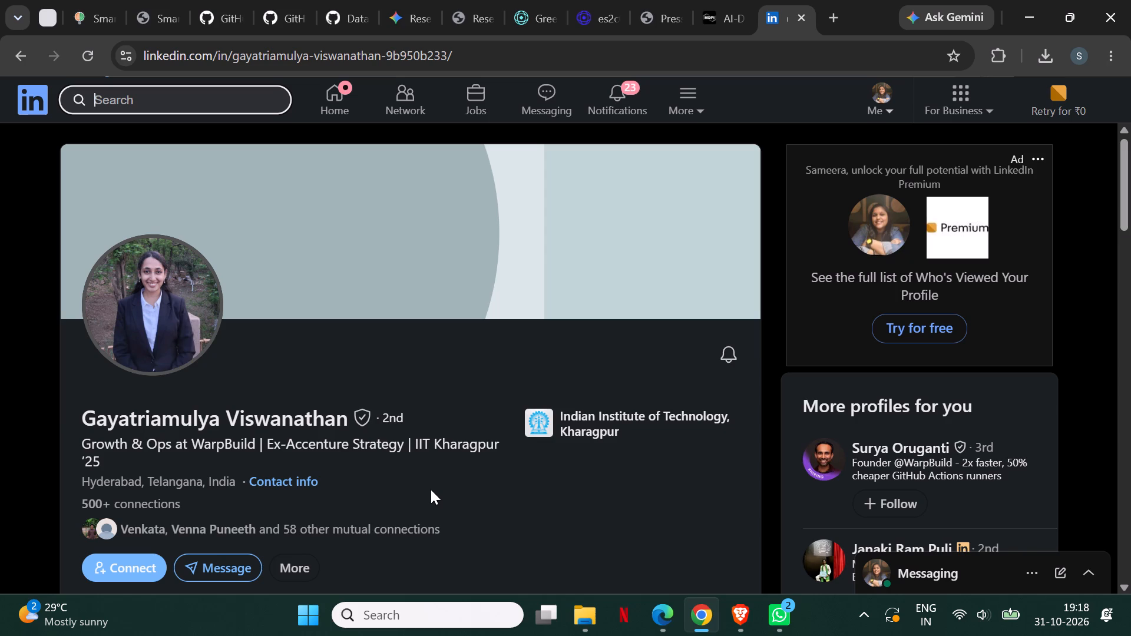
pyautogui.click(667, 609)
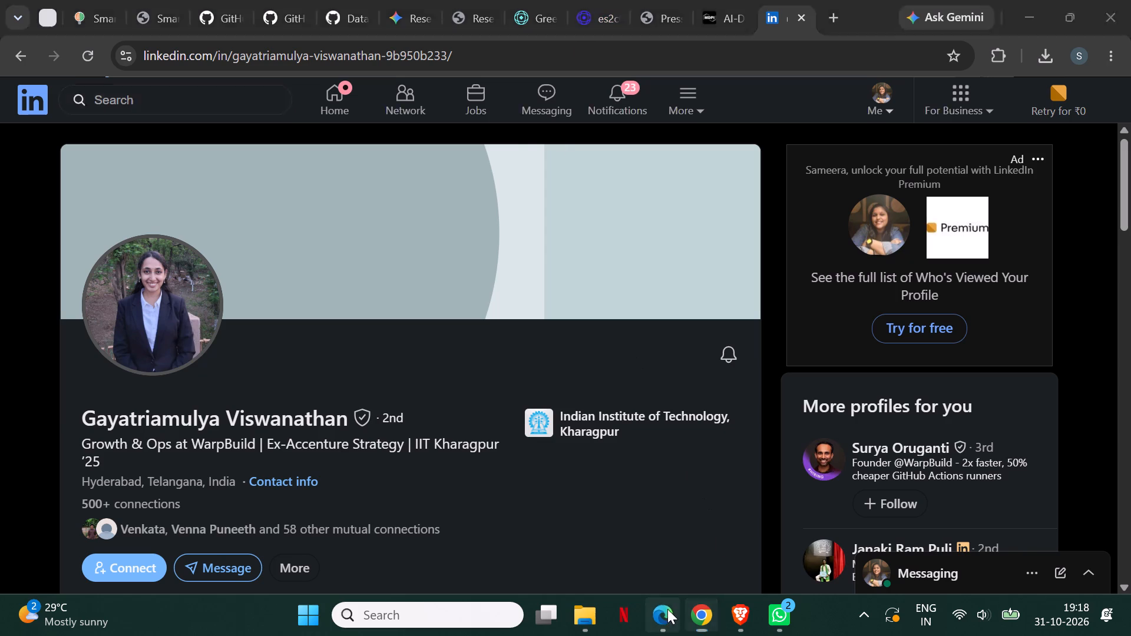
pyautogui.click(462, 357)
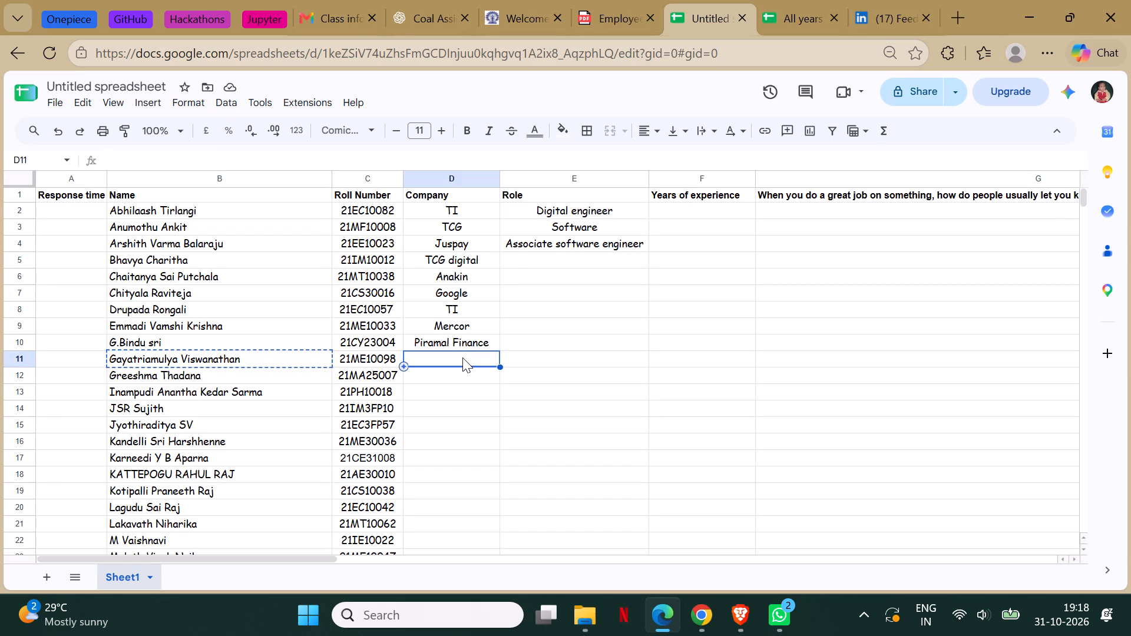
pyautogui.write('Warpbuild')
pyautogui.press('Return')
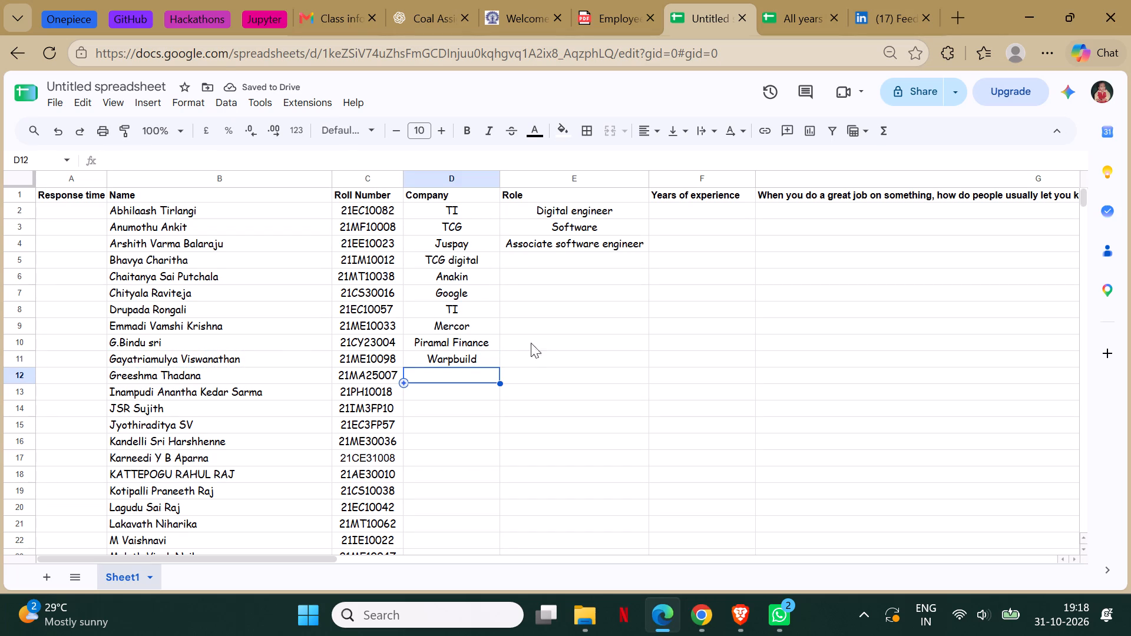
# Look up the member in cell B12 on LinkedIn in Chrome and enter Axtria as the Company in cell D12.
pyautogui.click(709, 622)
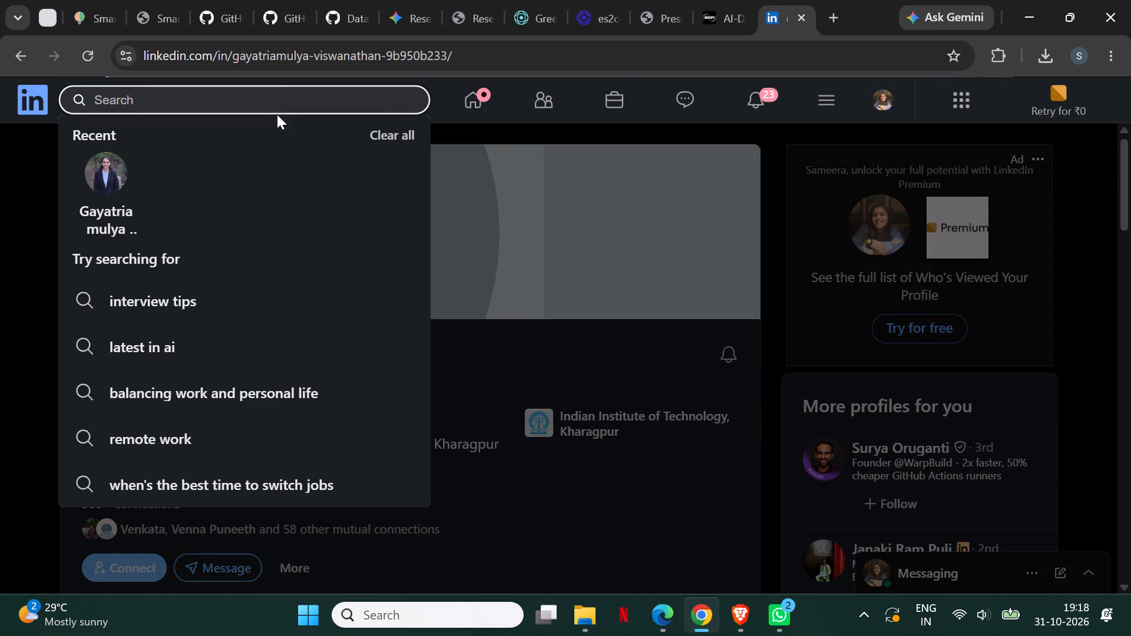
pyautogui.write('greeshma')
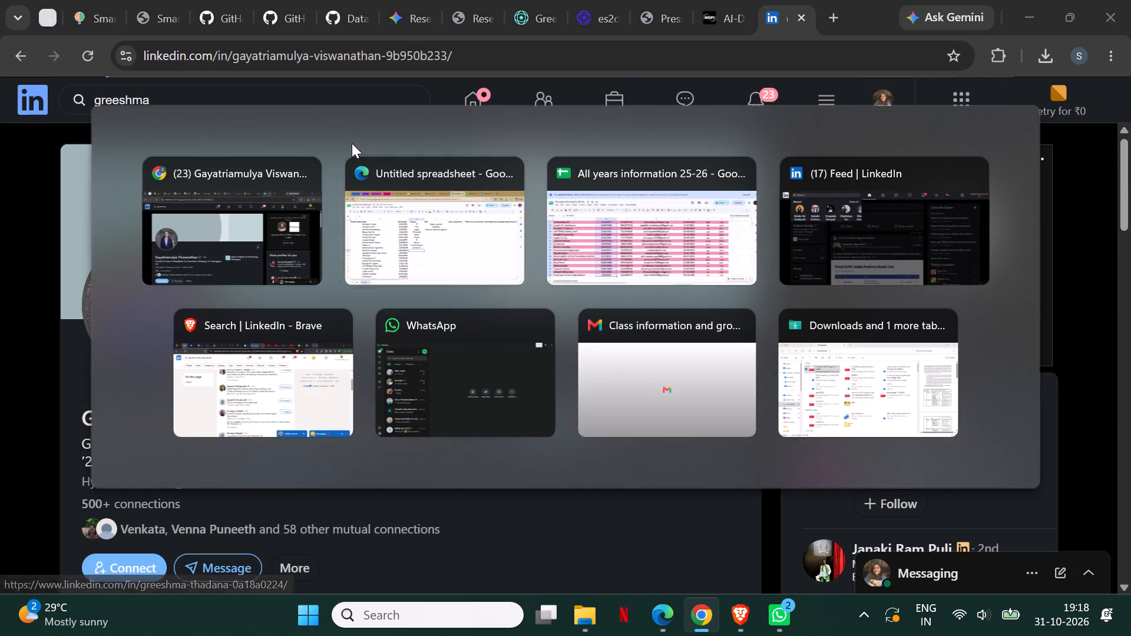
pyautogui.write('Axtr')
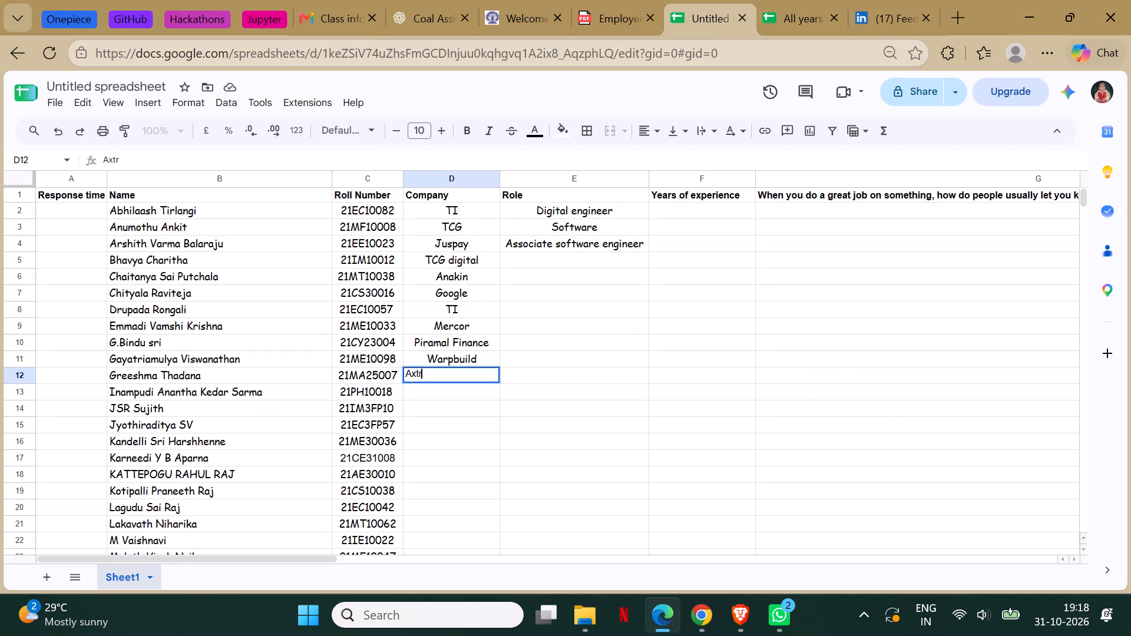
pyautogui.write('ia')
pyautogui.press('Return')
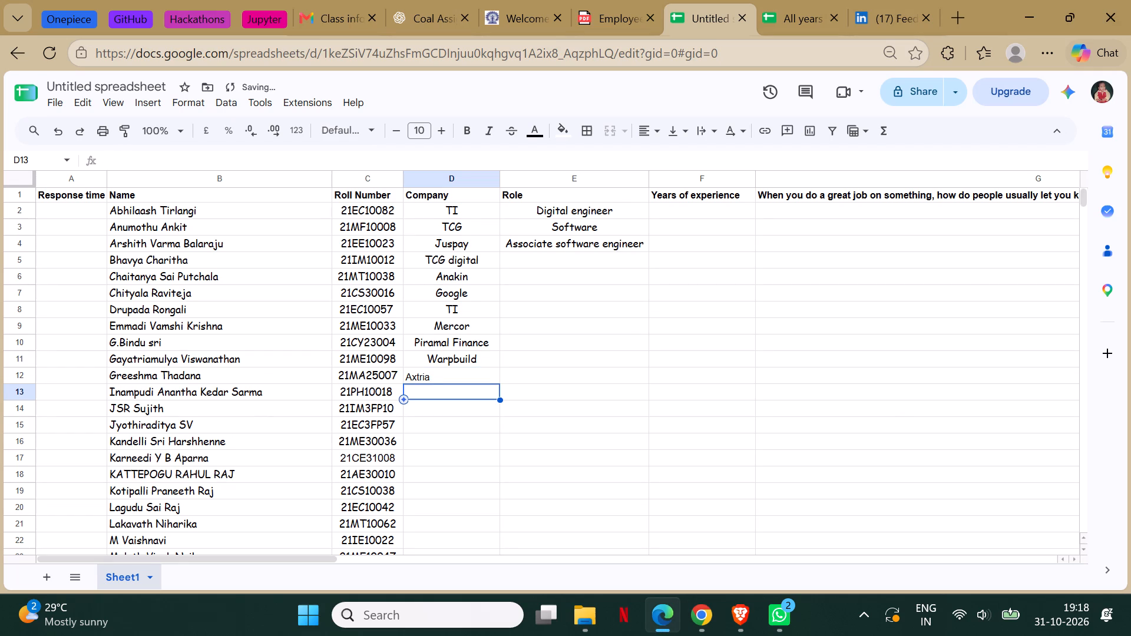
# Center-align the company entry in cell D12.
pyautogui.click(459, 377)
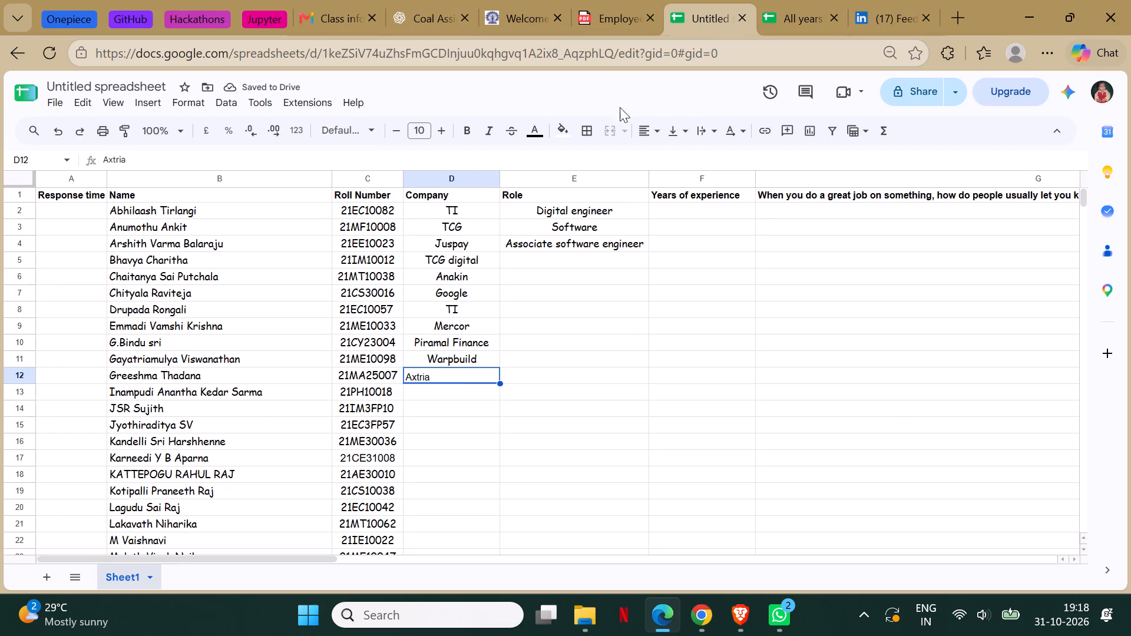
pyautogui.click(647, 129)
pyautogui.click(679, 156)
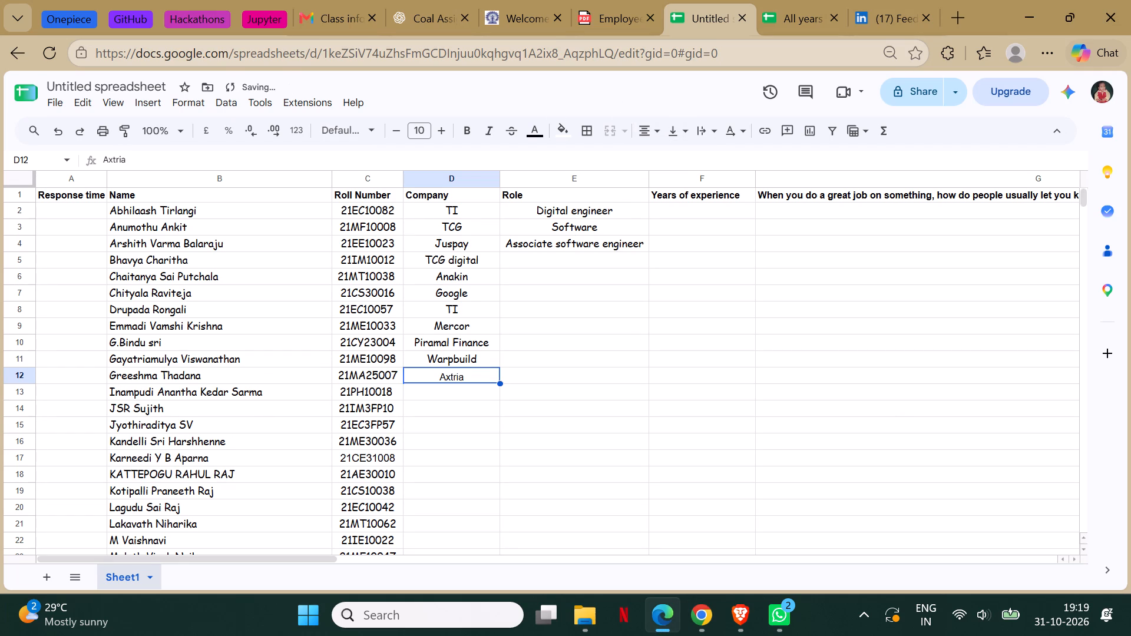
# Center-align the whole Company column D and select cell D13.
pyautogui.click(471, 397)
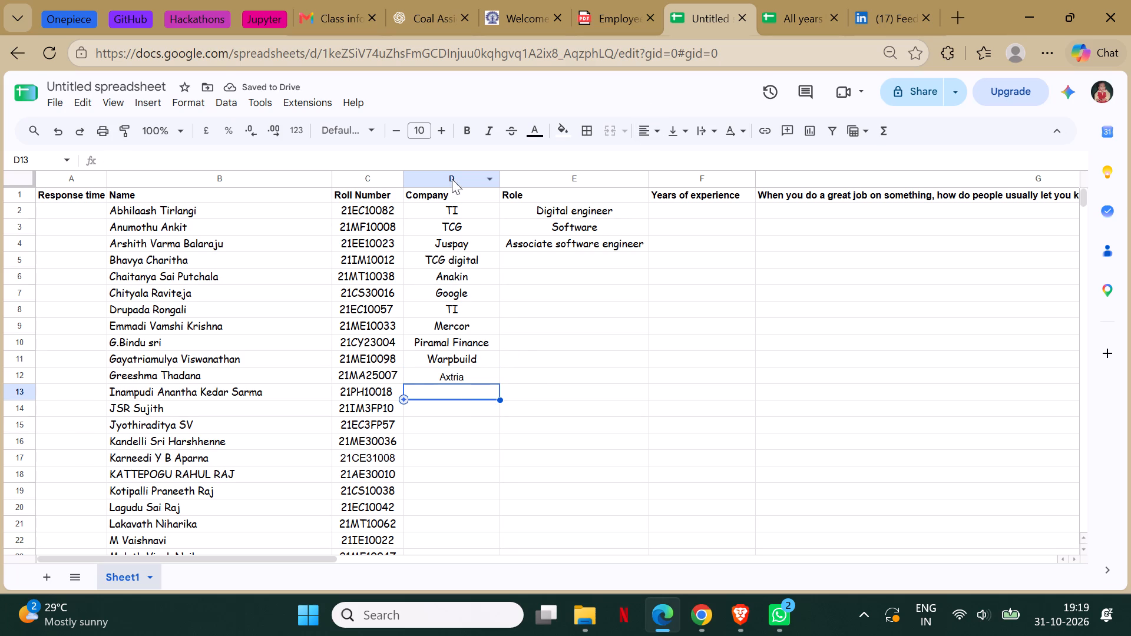
pyautogui.click(452, 179)
pyautogui.click(645, 121)
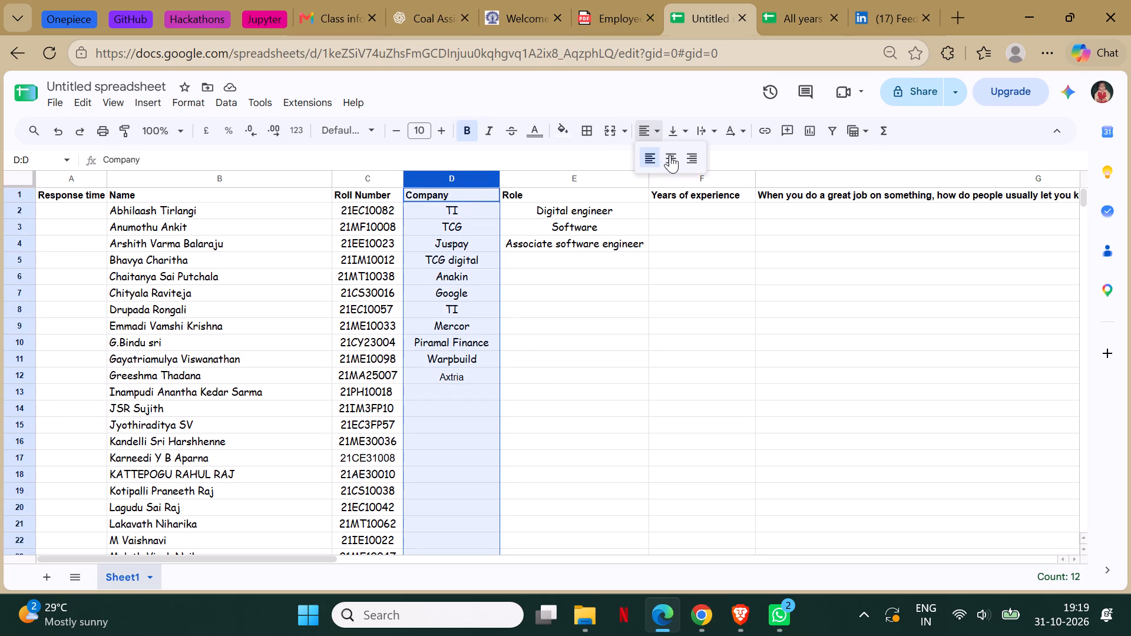
pyautogui.click(670, 155)
pyautogui.click(465, 389)
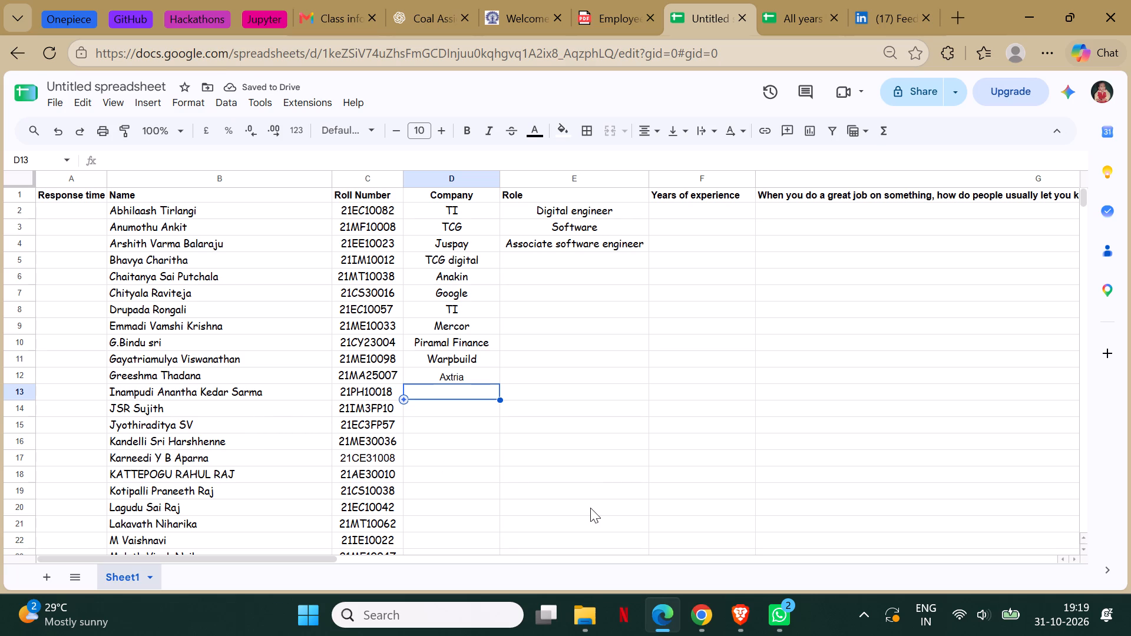
# Look up the member in cell B13 on LinkedIn in Chrome and enter amPICQ as the Company in cell D13.
pyautogui.click(703, 607)
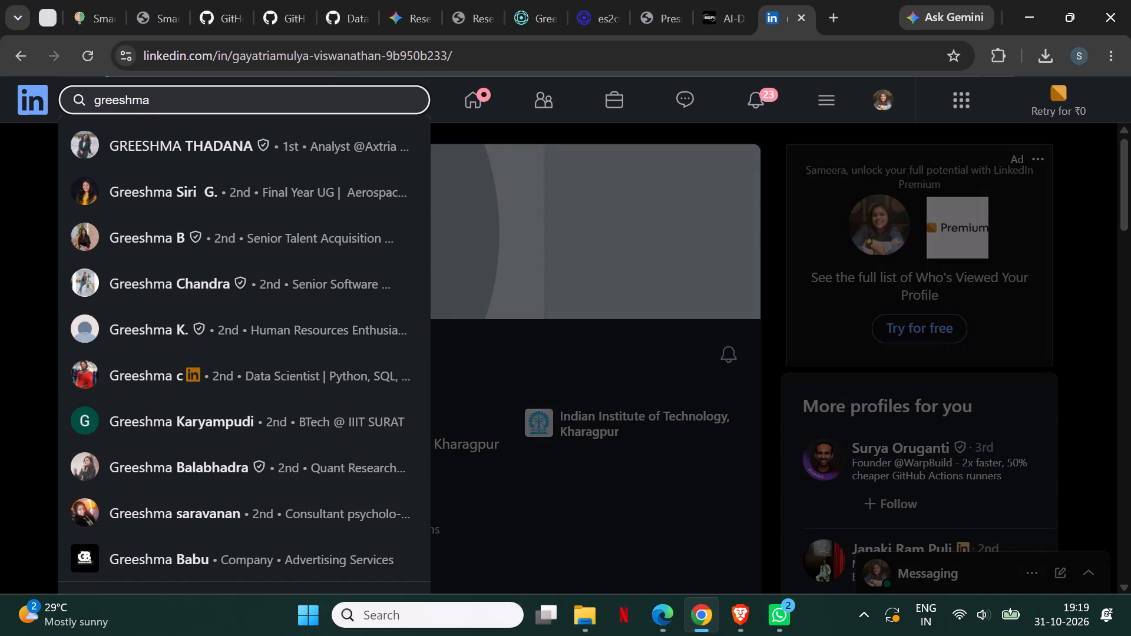
pyautogui.press('BackSpace')
pyautogui.press('BackSpace')
pyautogui.press('BackSpace')
pyautogui.press('BackSpace')
pyautogui.press('BackSpace')
pyautogui.press('BackSpace')
pyautogui.press('BackSpace')
pyautogui.press('BackSpace')
pyautogui.press('BackSpace')
pyautogui.press('BackSpace')
pyautogui.press('BackSpace')
pyautogui.press('BackSpace')
pyautogui.press('BackSpace')
pyautogui.press('BackSpace')
pyautogui.press('BackSpace')
pyautogui.press('BackSpace')
pyautogui.press('BackSpace')
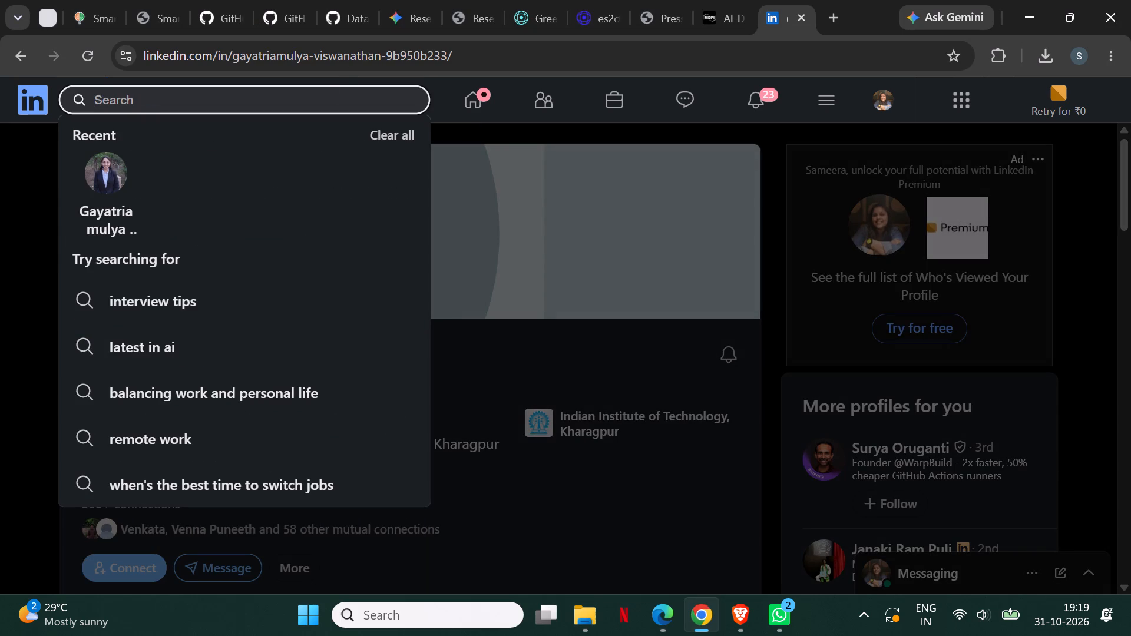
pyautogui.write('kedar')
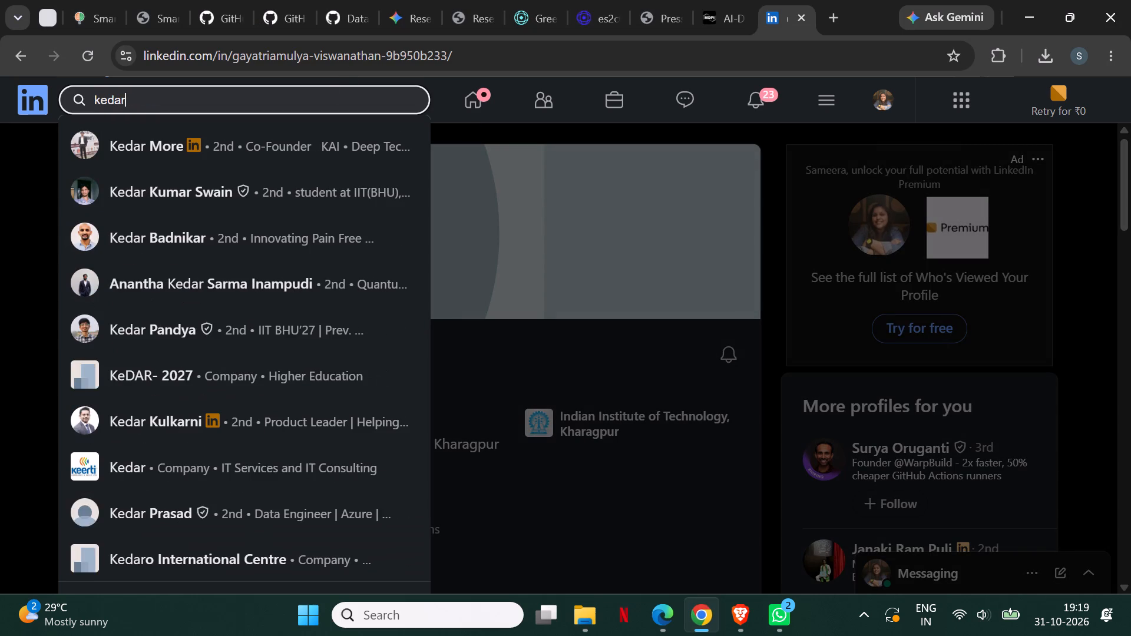
pyautogui.click(267, 288)
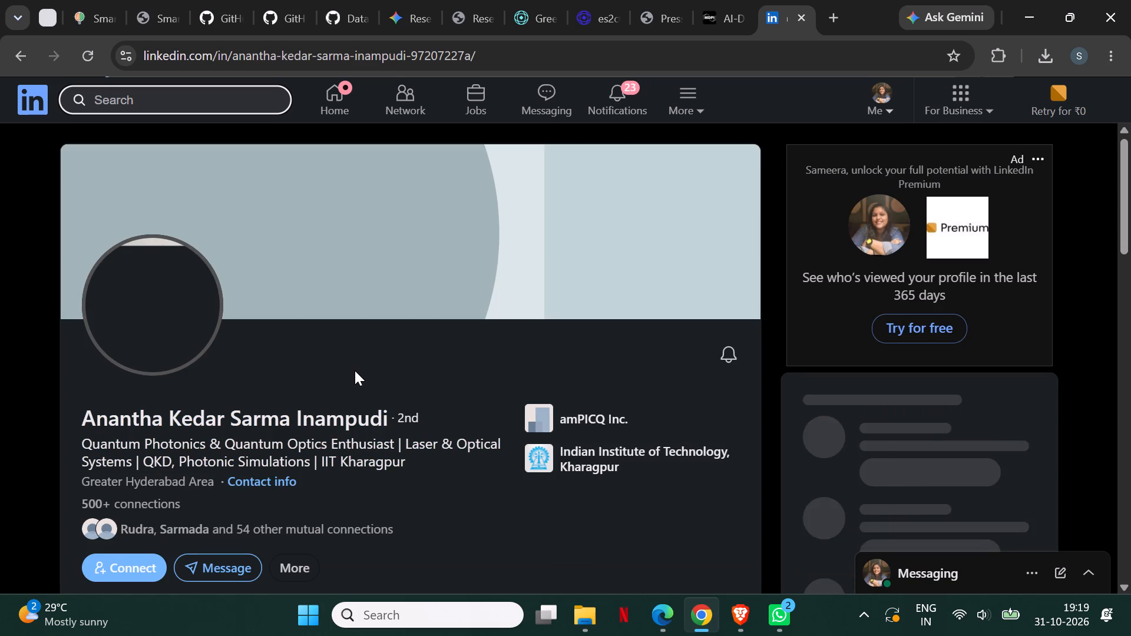
pyautogui.scroll(-1, 355, 370)
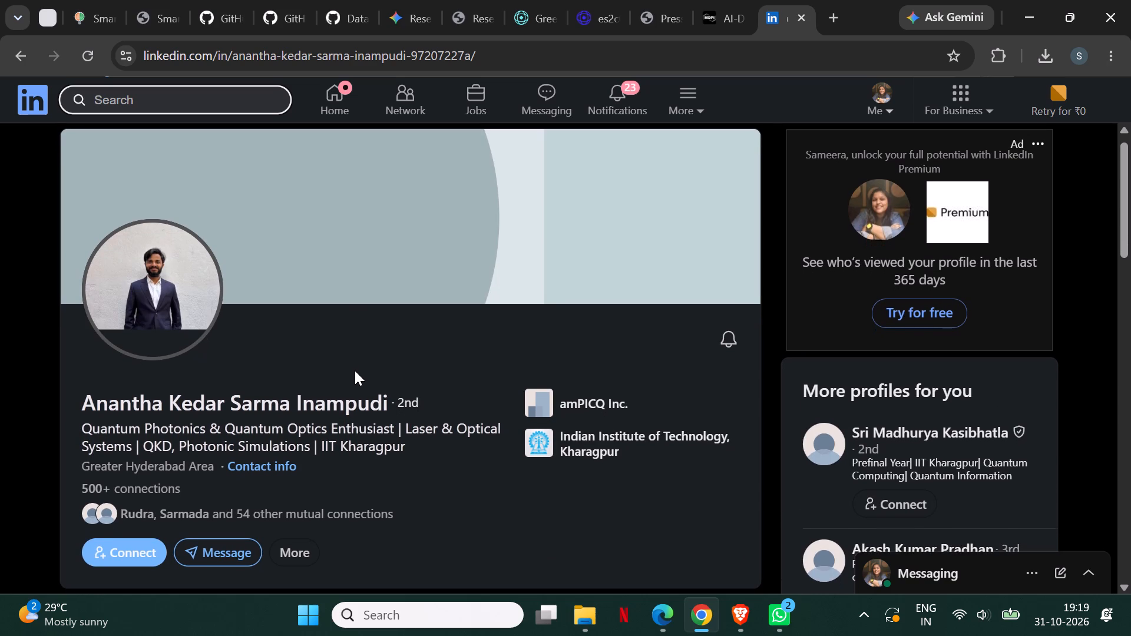
pyautogui.scroll(-1, 355, 370)
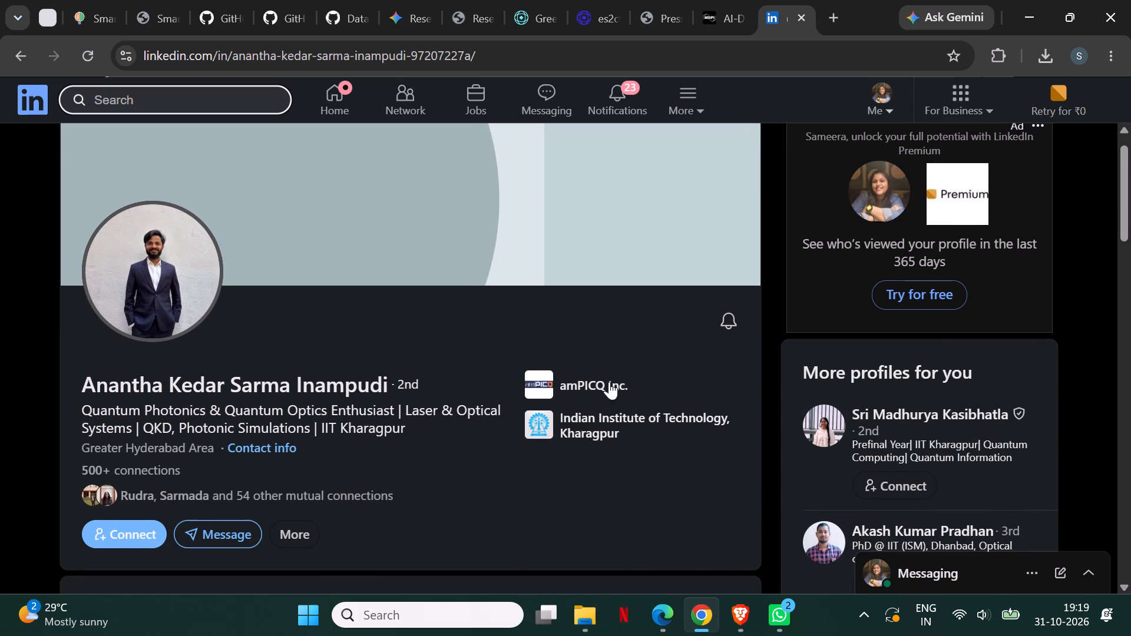
pyautogui.click(664, 607)
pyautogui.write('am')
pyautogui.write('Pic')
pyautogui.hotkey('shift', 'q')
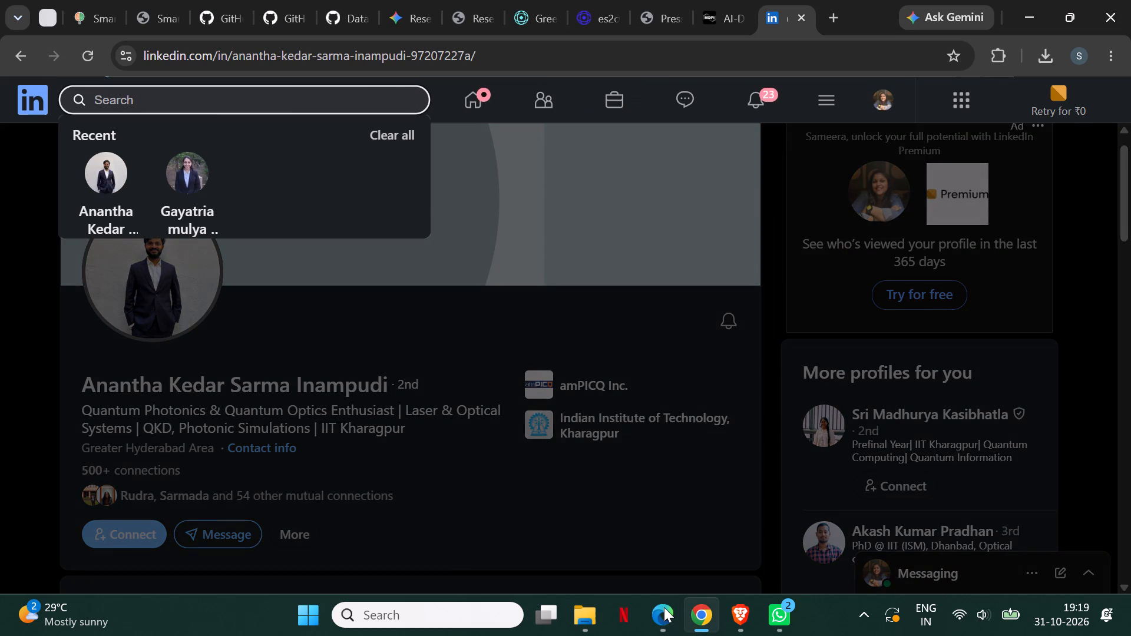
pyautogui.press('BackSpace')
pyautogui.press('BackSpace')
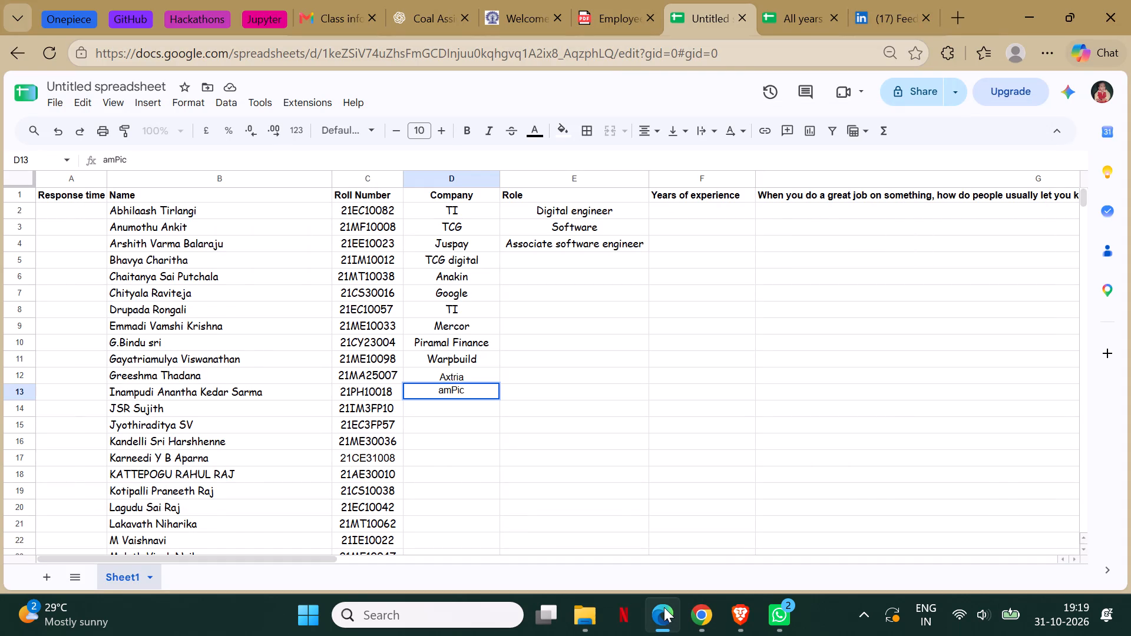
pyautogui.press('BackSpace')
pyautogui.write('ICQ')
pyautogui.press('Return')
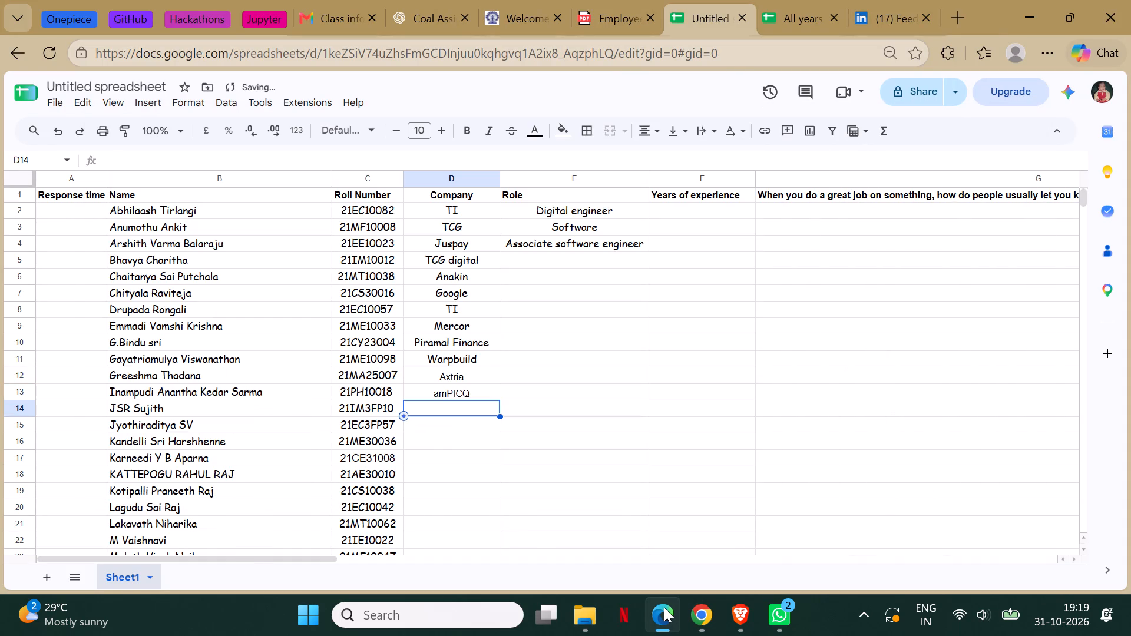
# Fill in the Company column with BCG in cell D14 and Urban company in cell D15.
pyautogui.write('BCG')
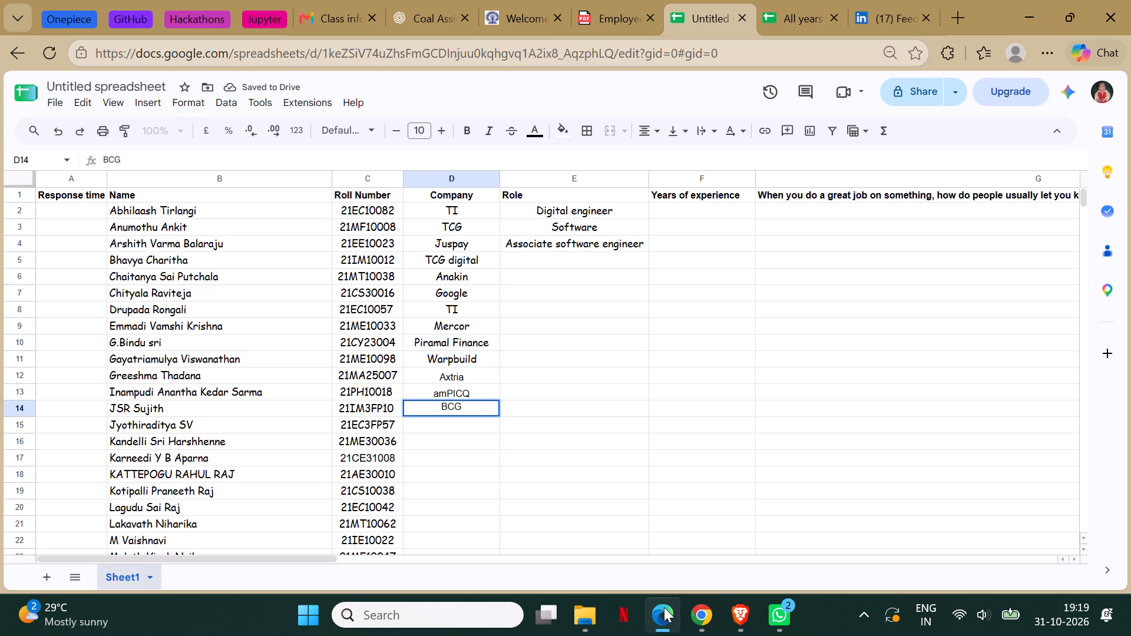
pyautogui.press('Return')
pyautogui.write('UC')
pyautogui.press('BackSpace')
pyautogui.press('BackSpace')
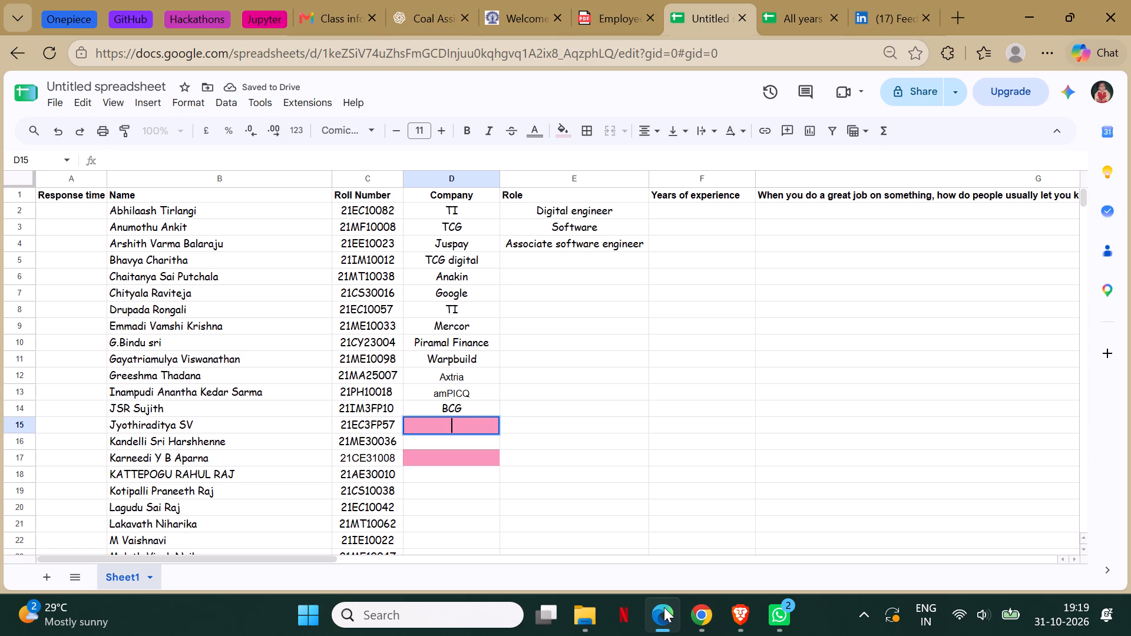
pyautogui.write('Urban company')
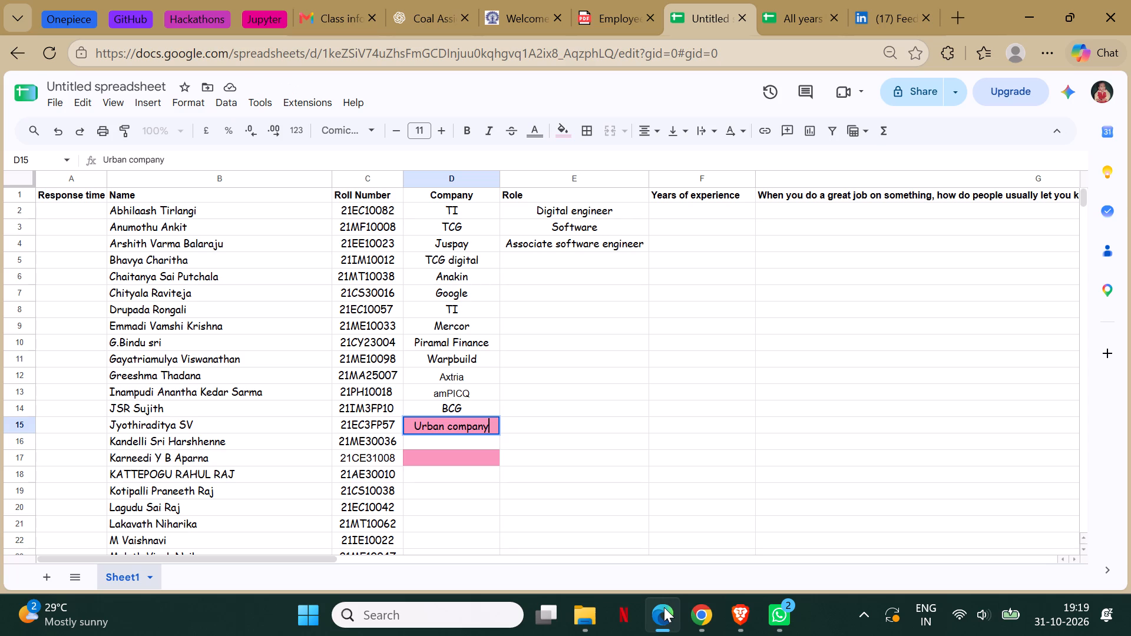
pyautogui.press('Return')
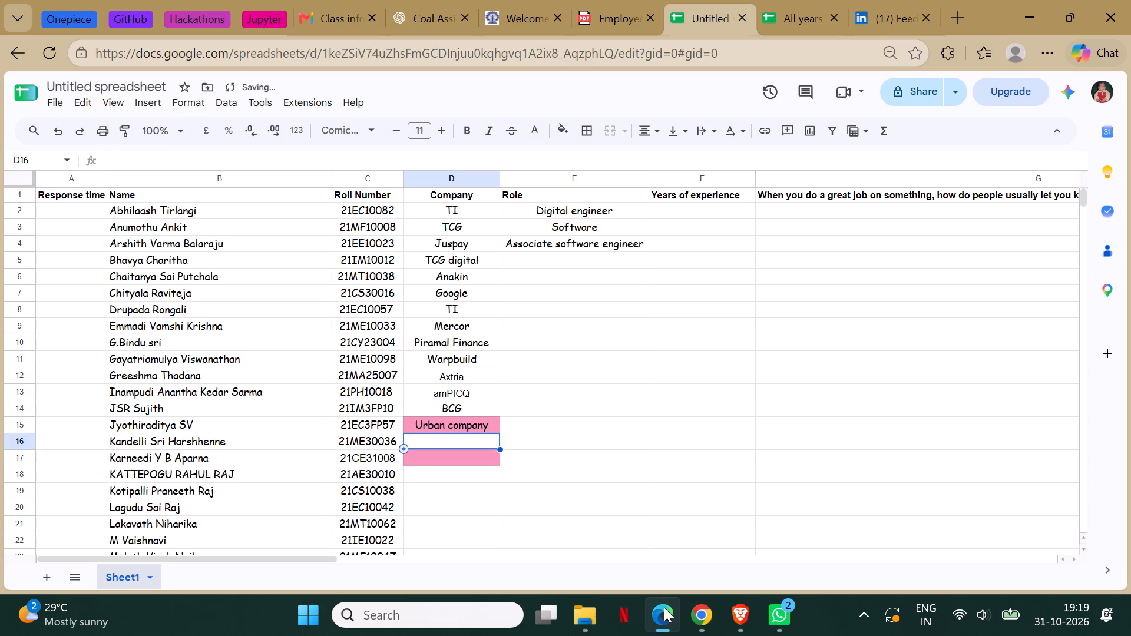
# Search LinkedIn in Chrome for the member in cell B16 and enter Infeninon Technologies as the Company in cell D16.
pyautogui.click(698, 619)
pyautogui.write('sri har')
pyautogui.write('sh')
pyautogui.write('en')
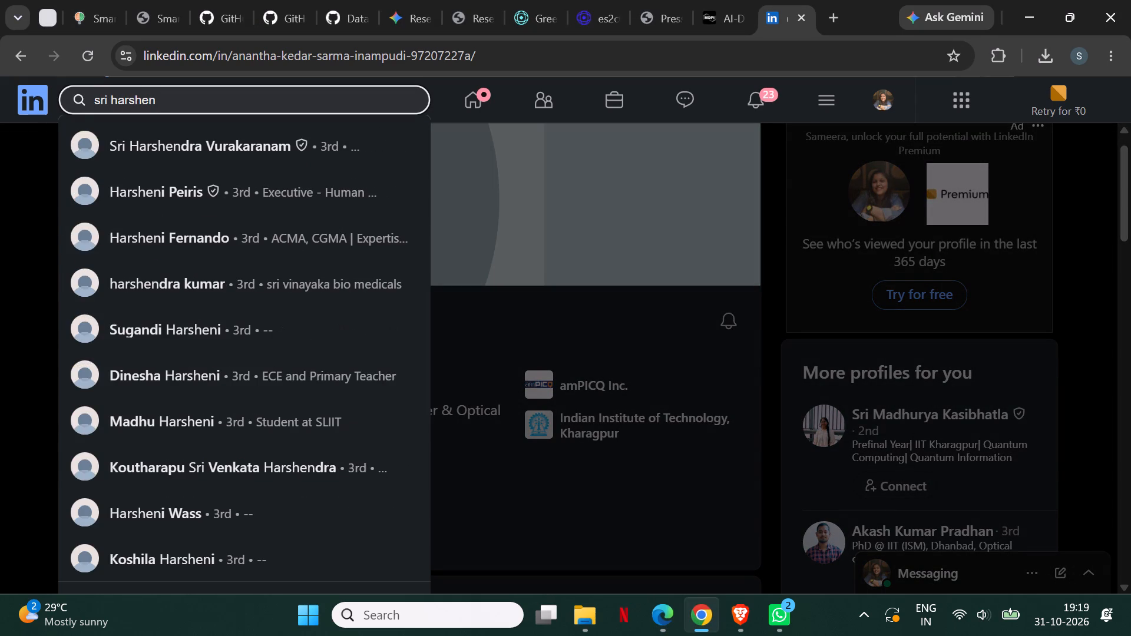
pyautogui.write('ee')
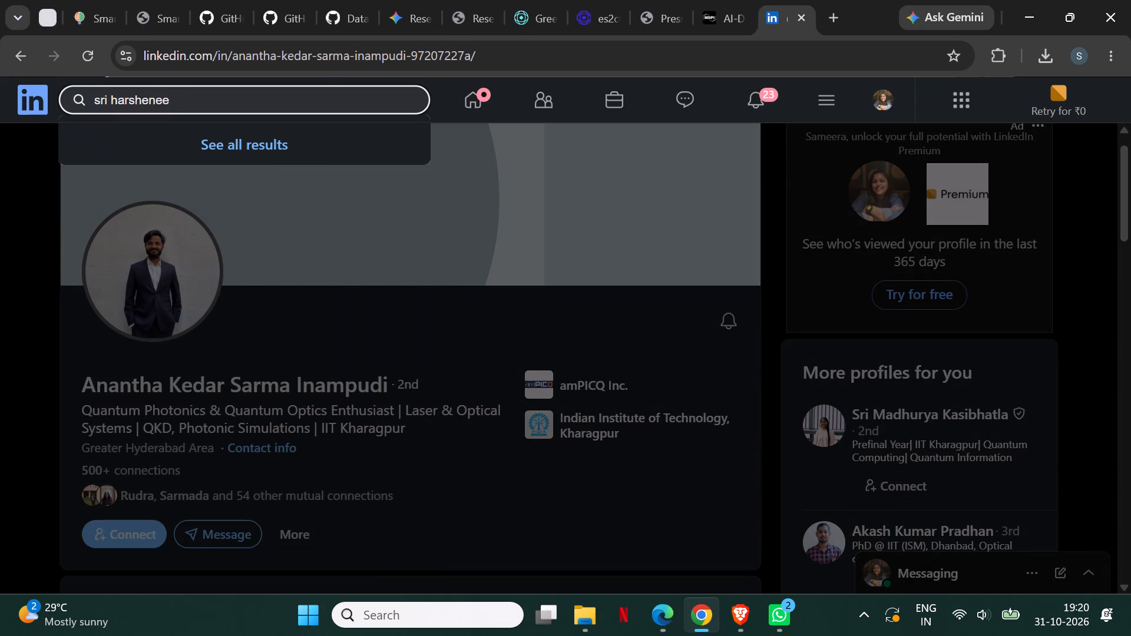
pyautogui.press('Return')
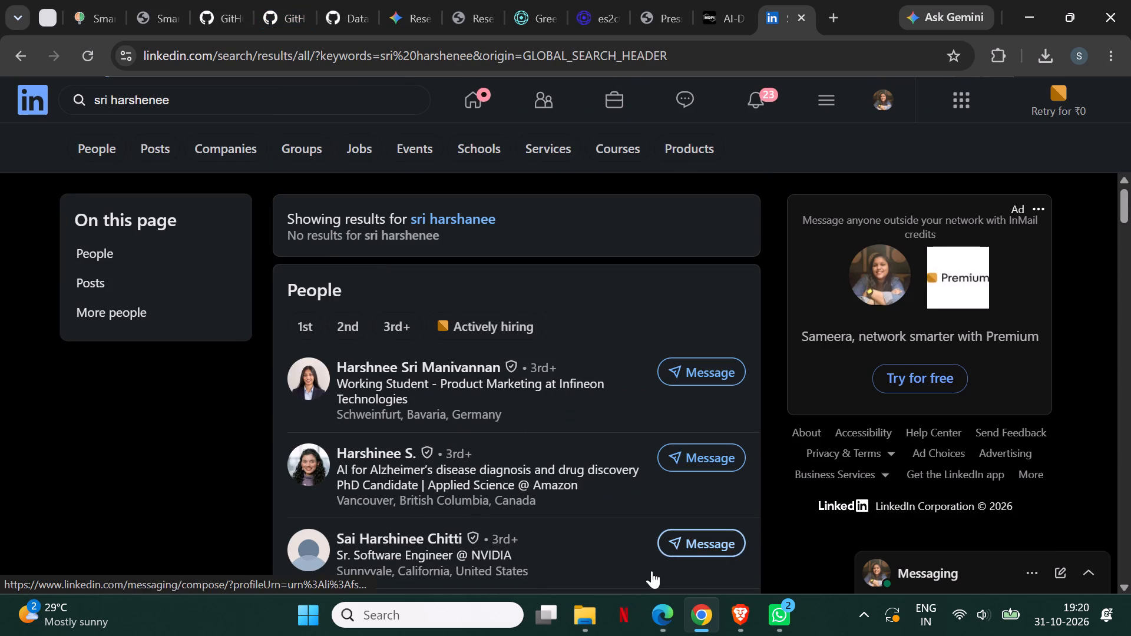
pyautogui.click(657, 617)
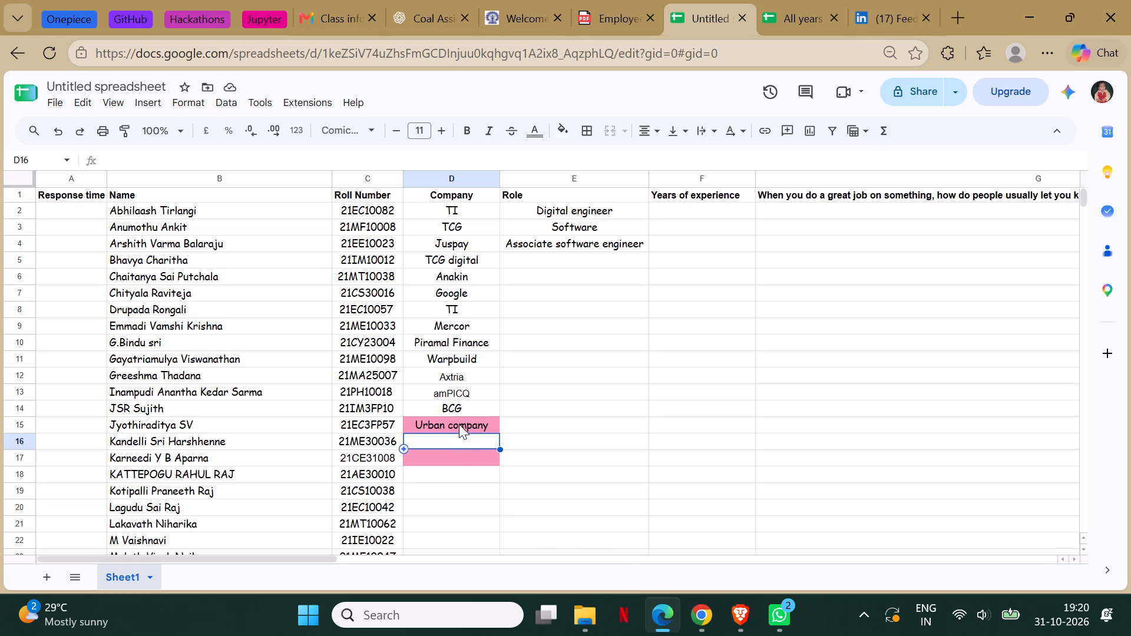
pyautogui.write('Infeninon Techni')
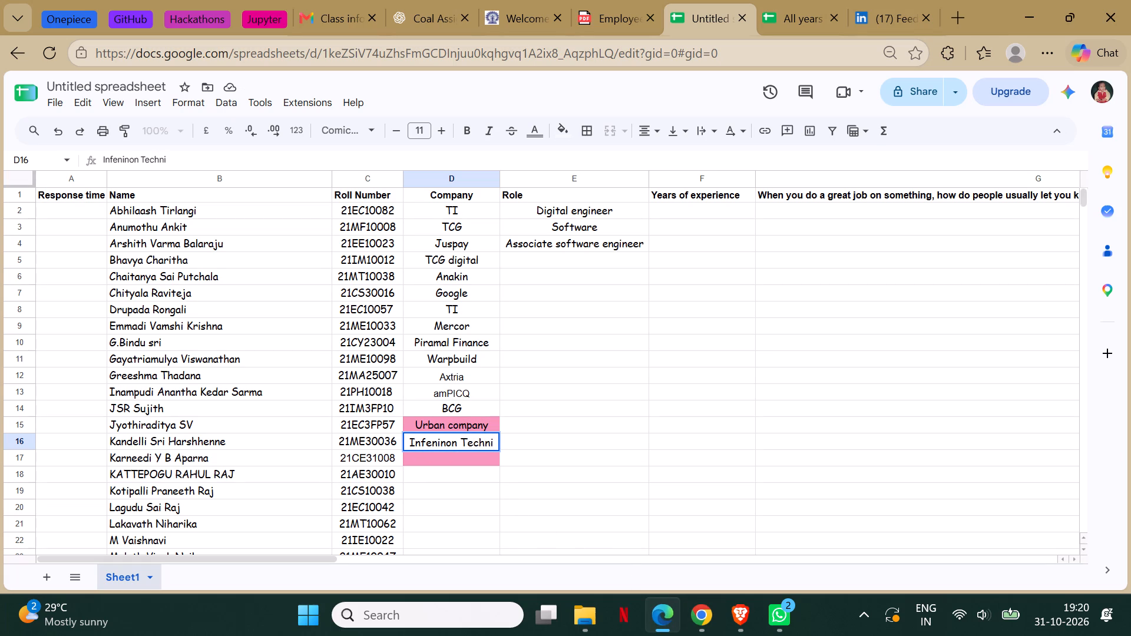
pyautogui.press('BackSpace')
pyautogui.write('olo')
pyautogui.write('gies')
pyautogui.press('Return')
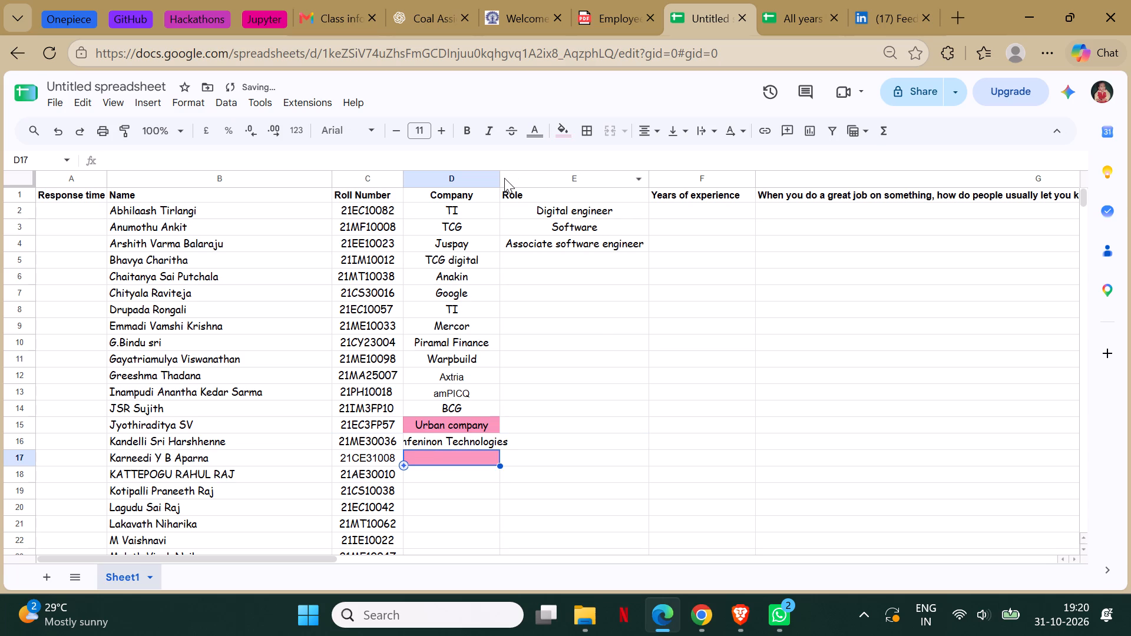
# Widen Company column D so the entry in cell D16 fits inside it.
pyautogui.moveTo(500, 178); pyautogui.dragTo(553, 183)
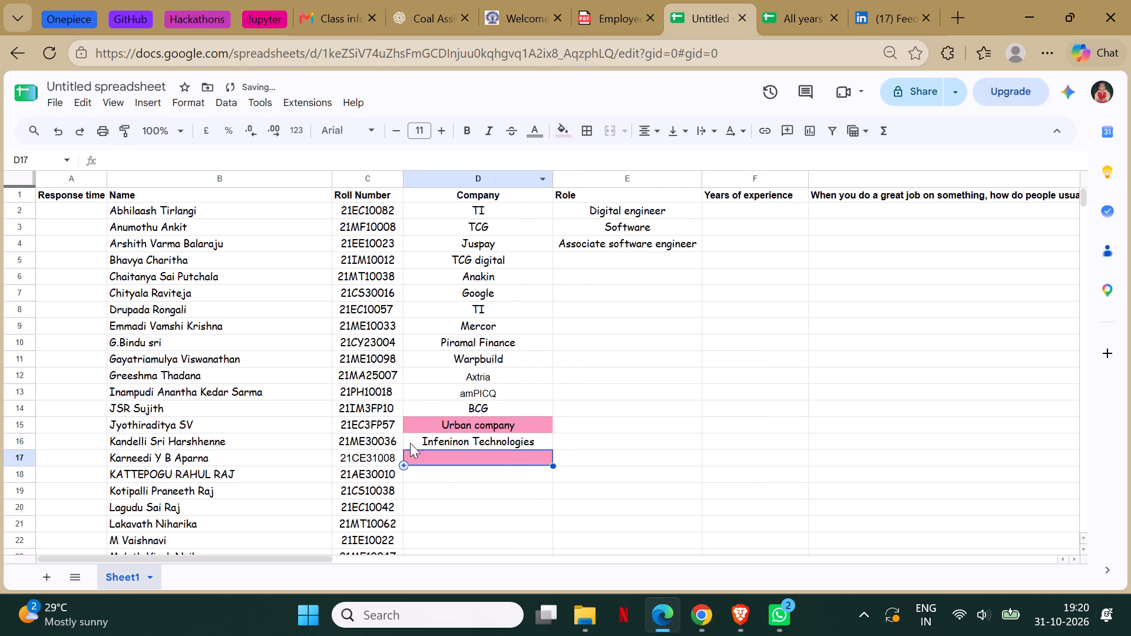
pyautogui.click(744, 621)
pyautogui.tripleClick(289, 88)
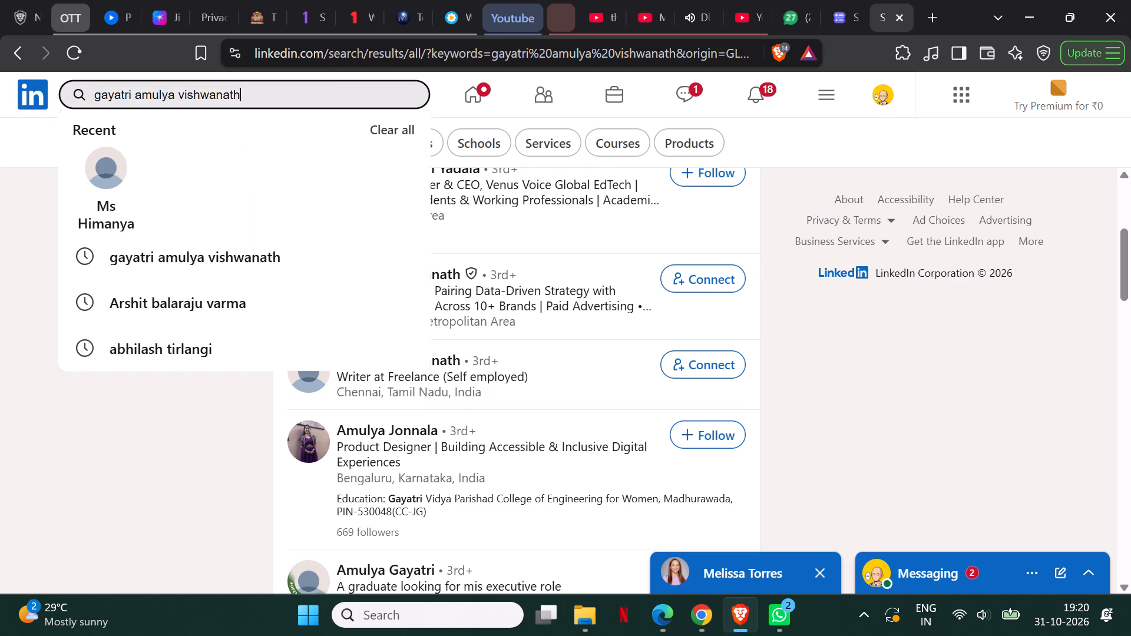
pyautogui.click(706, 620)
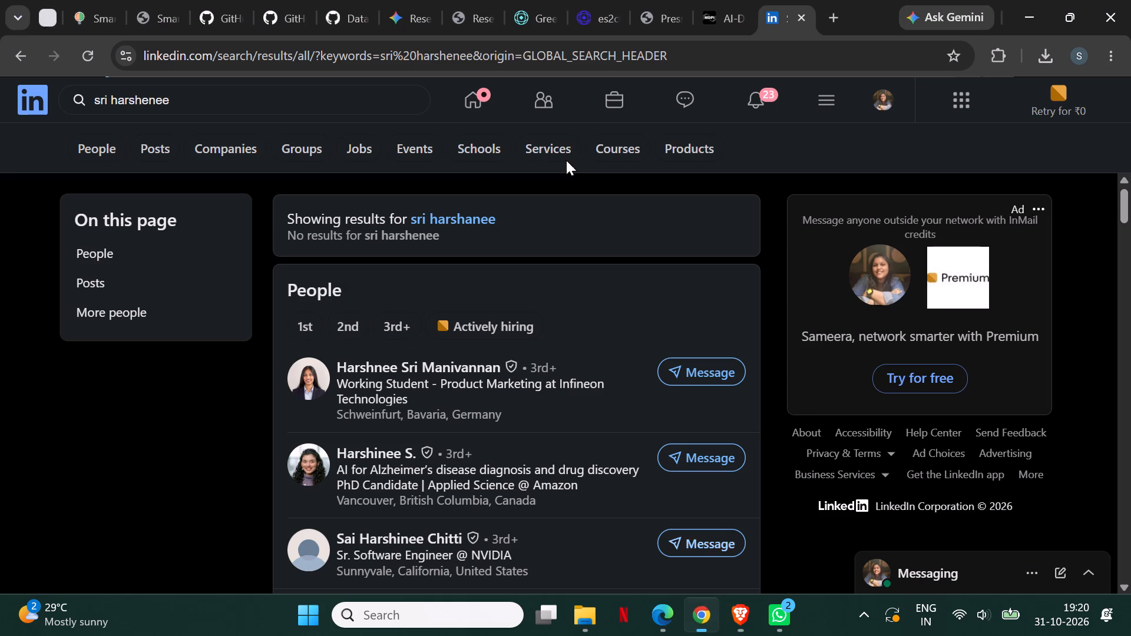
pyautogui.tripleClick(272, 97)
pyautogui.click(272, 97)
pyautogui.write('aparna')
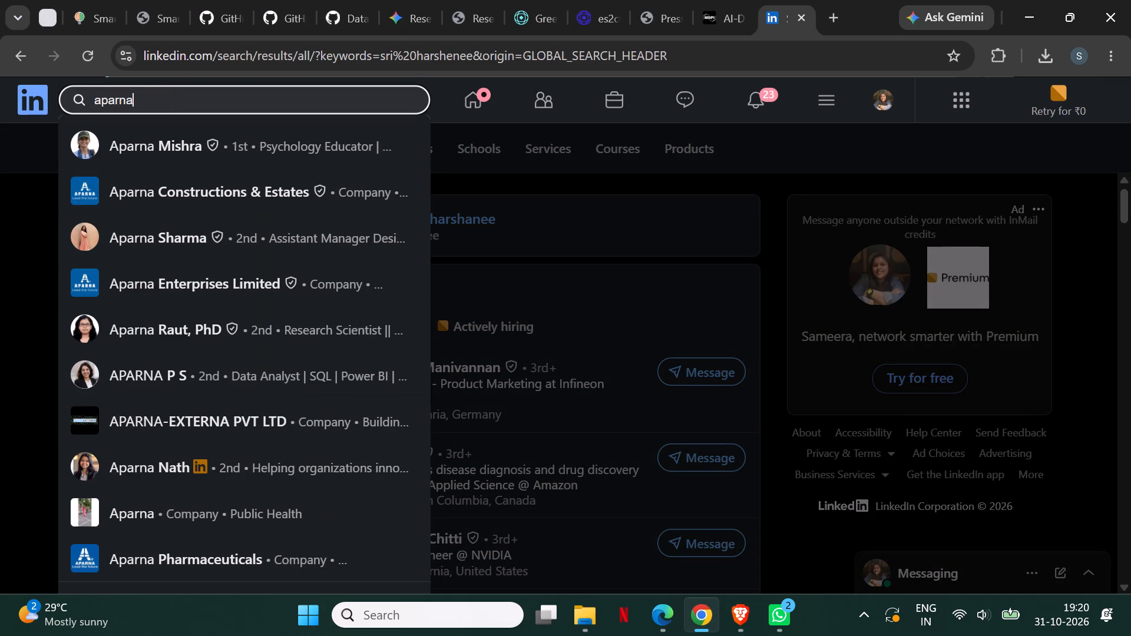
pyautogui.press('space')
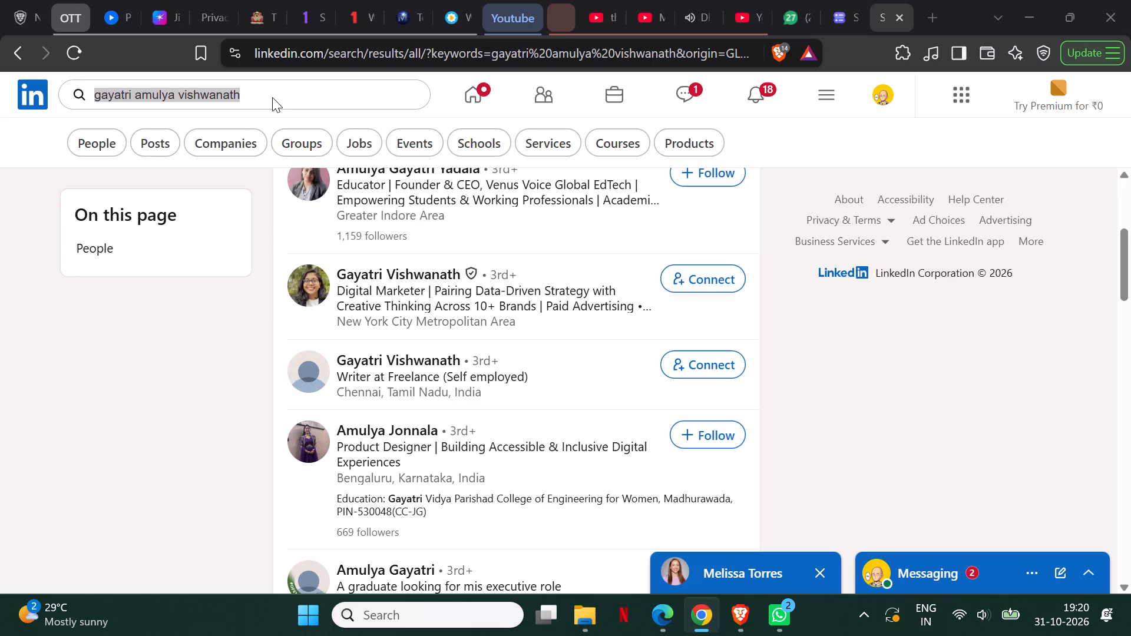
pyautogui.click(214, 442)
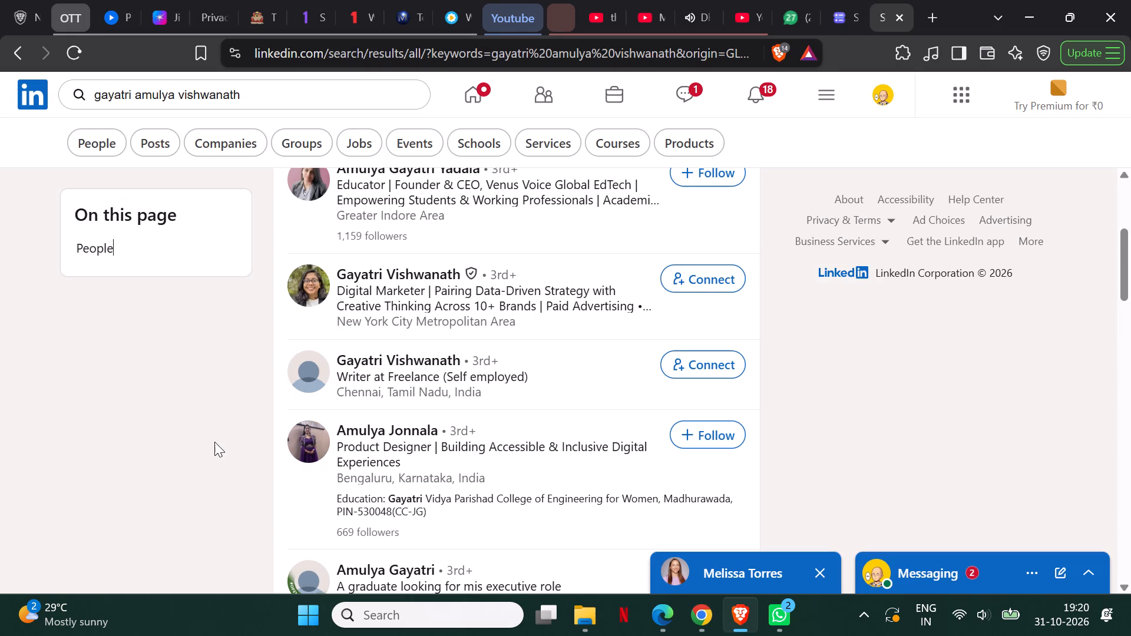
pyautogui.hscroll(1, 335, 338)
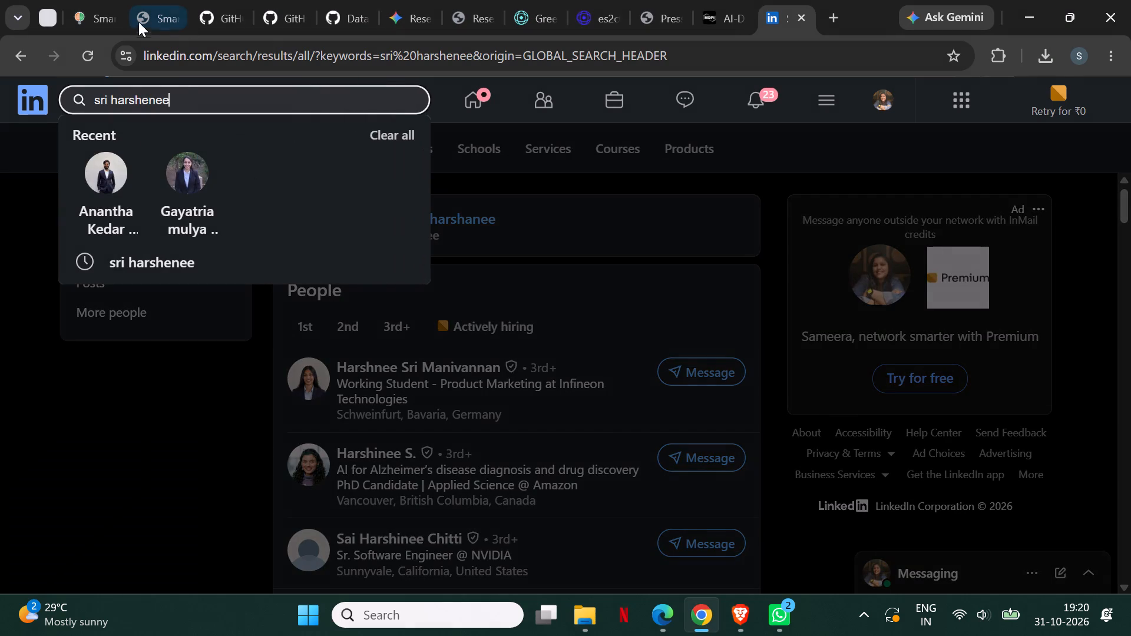
# Look up the member in cell B17 on LinkedIn in Chrome and enter L & T as the Company in cell D17.
pyautogui.tripleClick(182, 95)
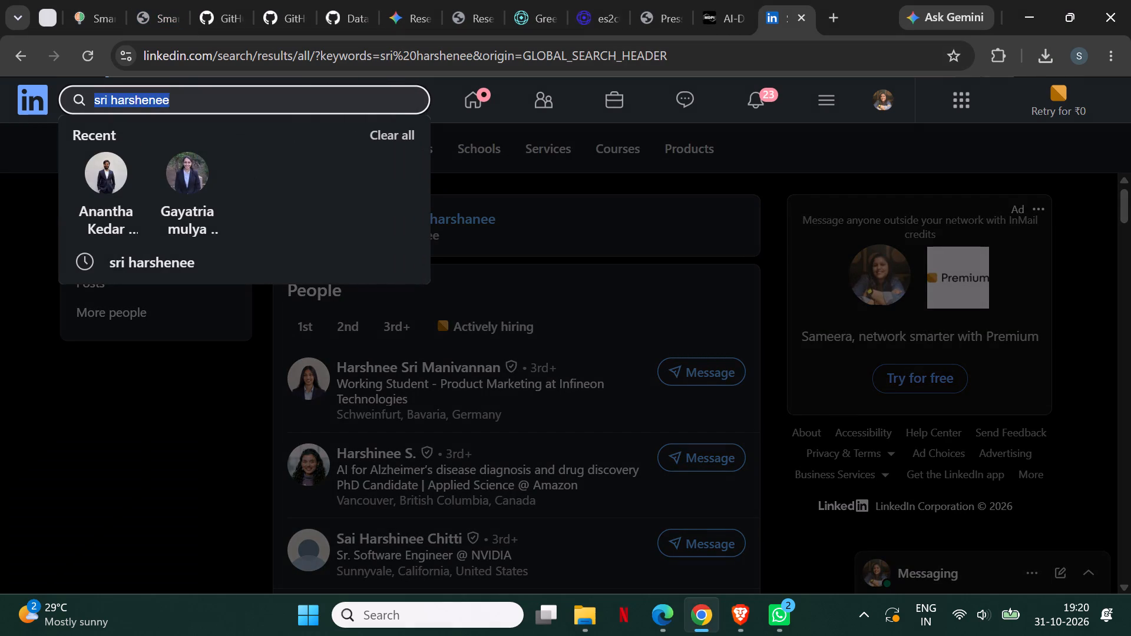
pyautogui.doubleClick(182, 95)
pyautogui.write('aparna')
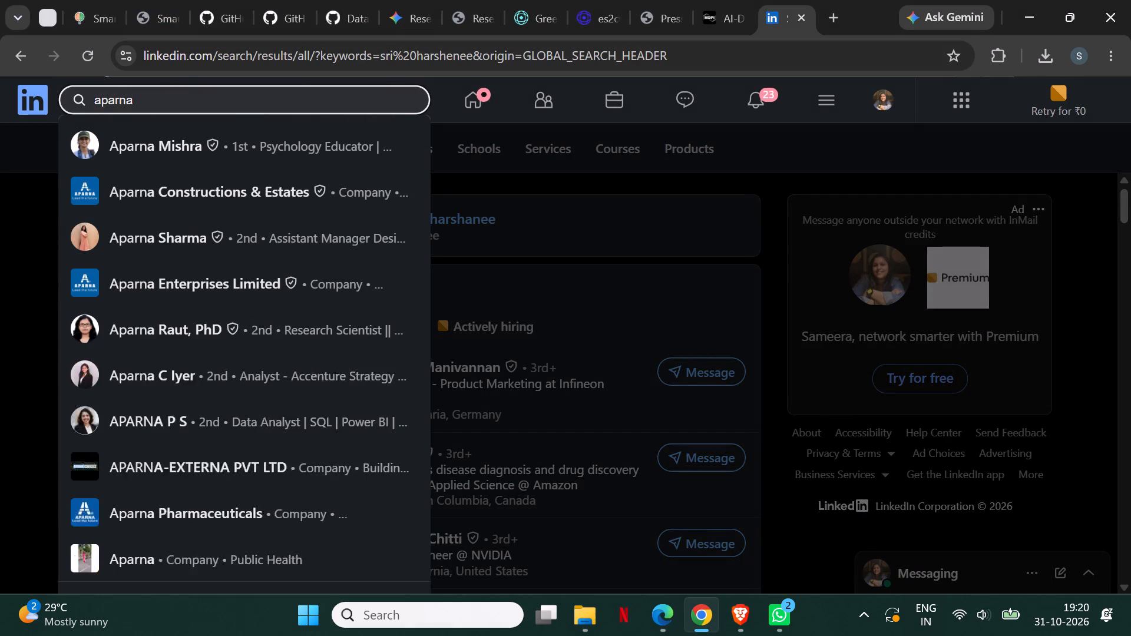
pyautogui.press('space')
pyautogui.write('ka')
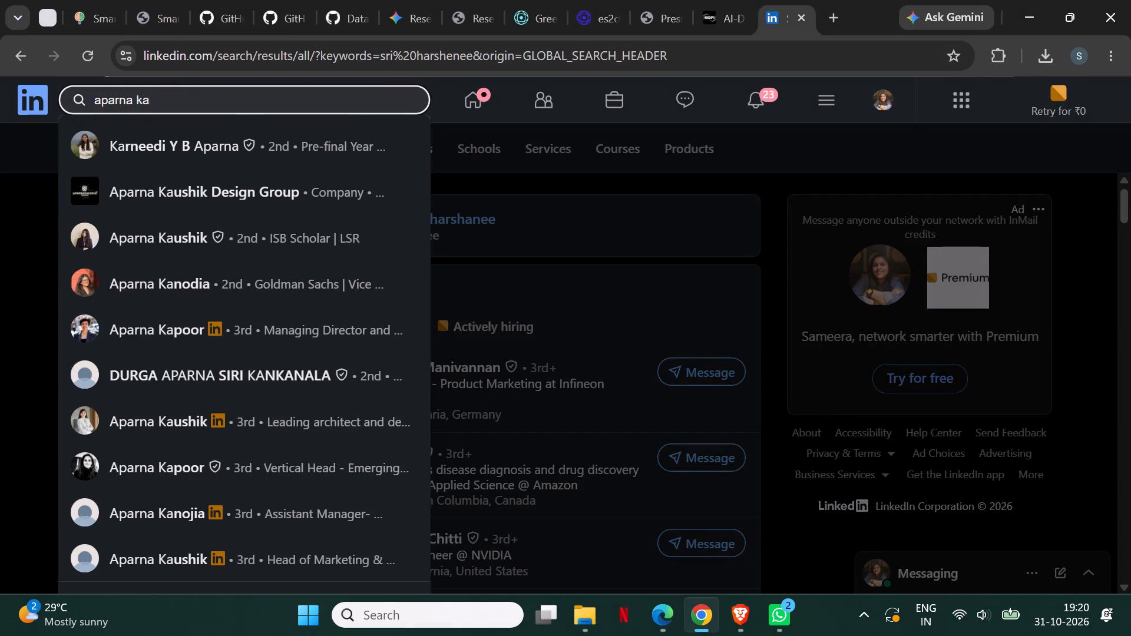
pyautogui.click(309, 145)
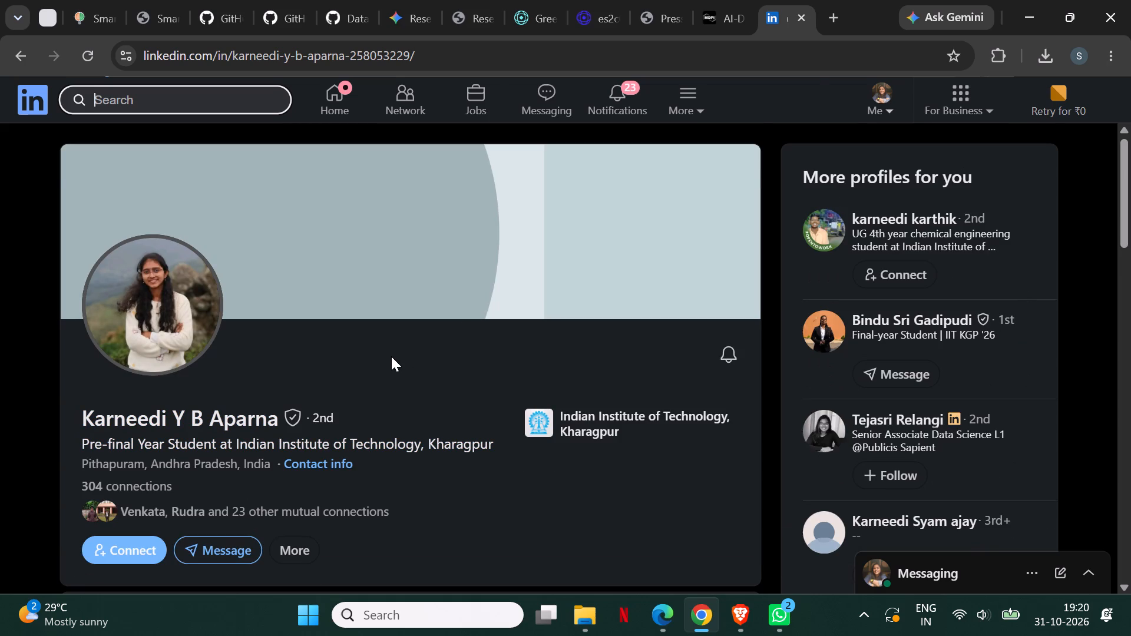
pyautogui.scroll(-8, 391, 356)
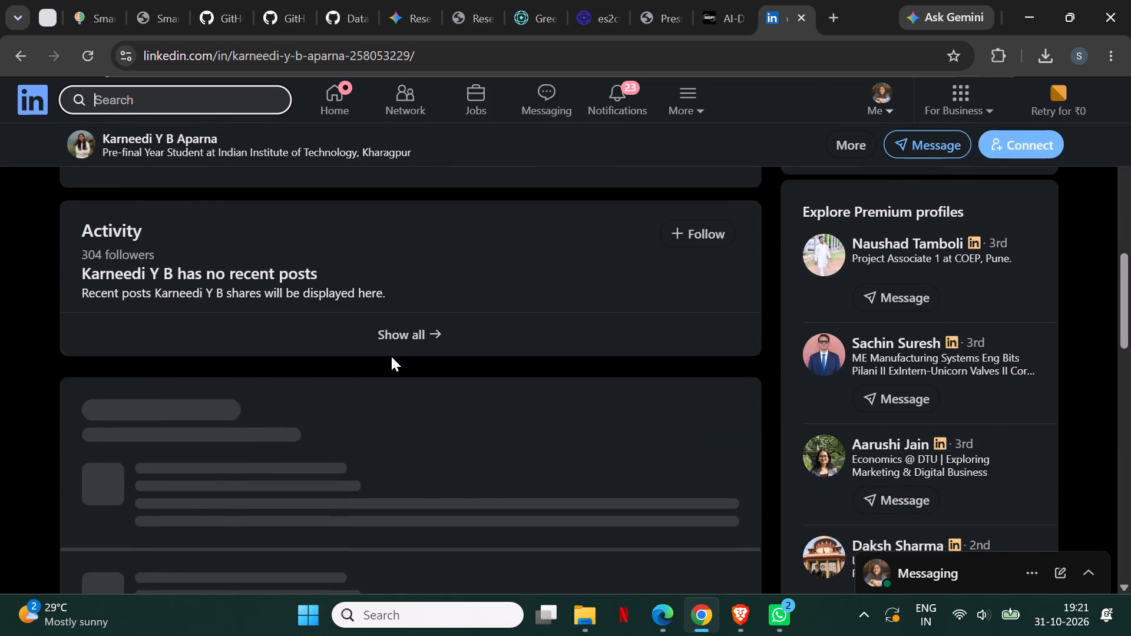
pyautogui.scroll(-1, 391, 356)
pyautogui.scroll(2, 391, 356)
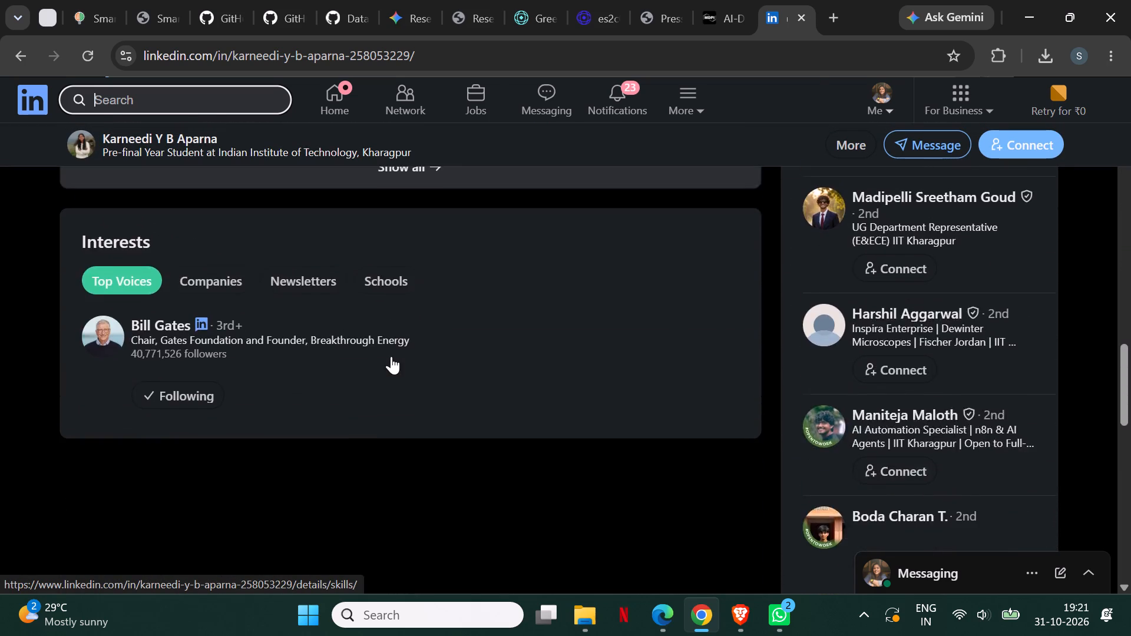
pyautogui.scroll(4, 391, 356)
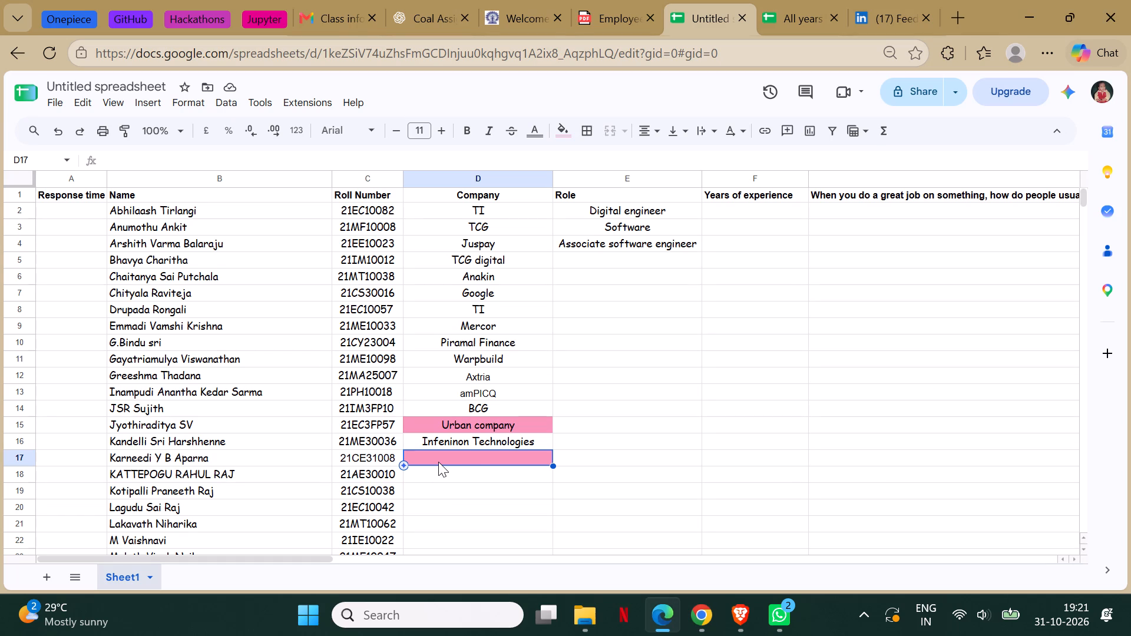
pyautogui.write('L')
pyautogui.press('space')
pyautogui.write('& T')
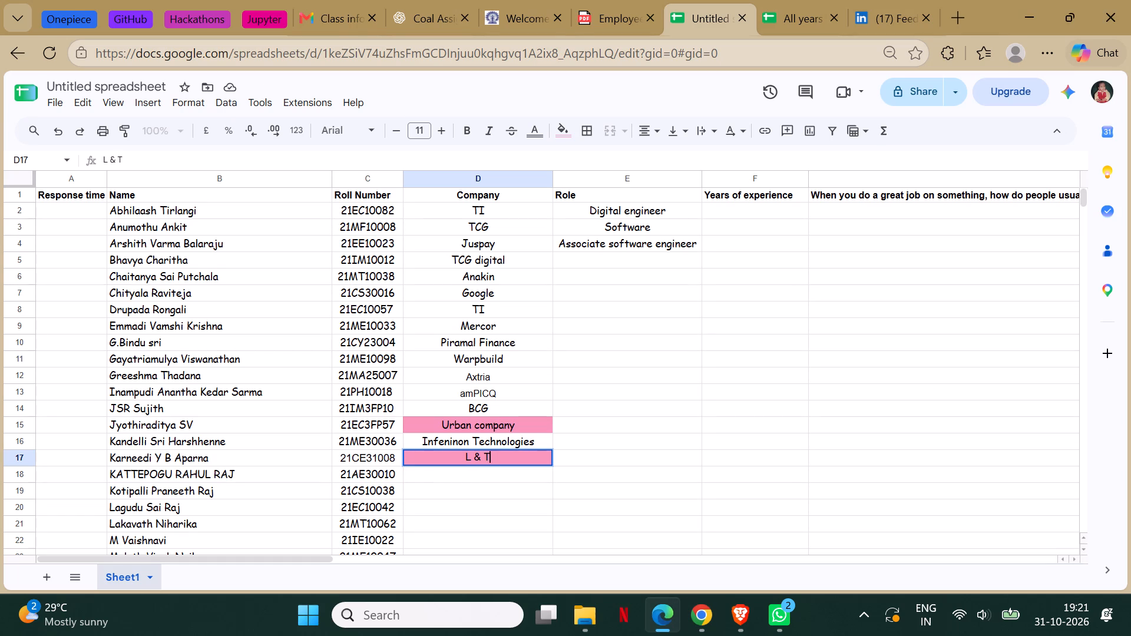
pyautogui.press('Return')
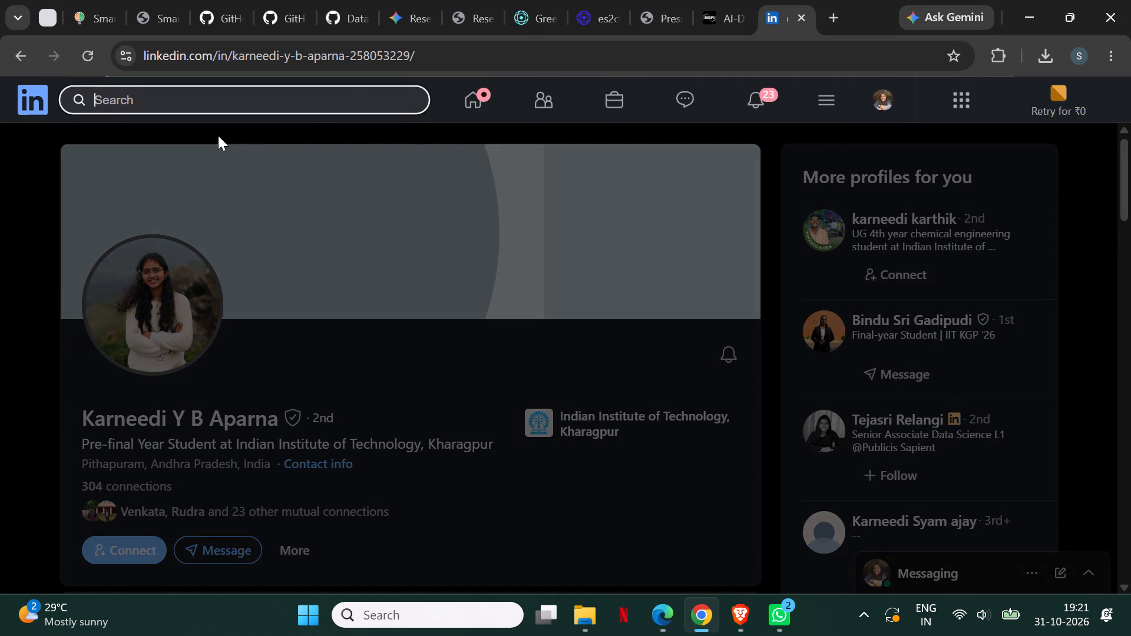
# Search LinkedIn in Chrome for the full name of the member in cell B18.
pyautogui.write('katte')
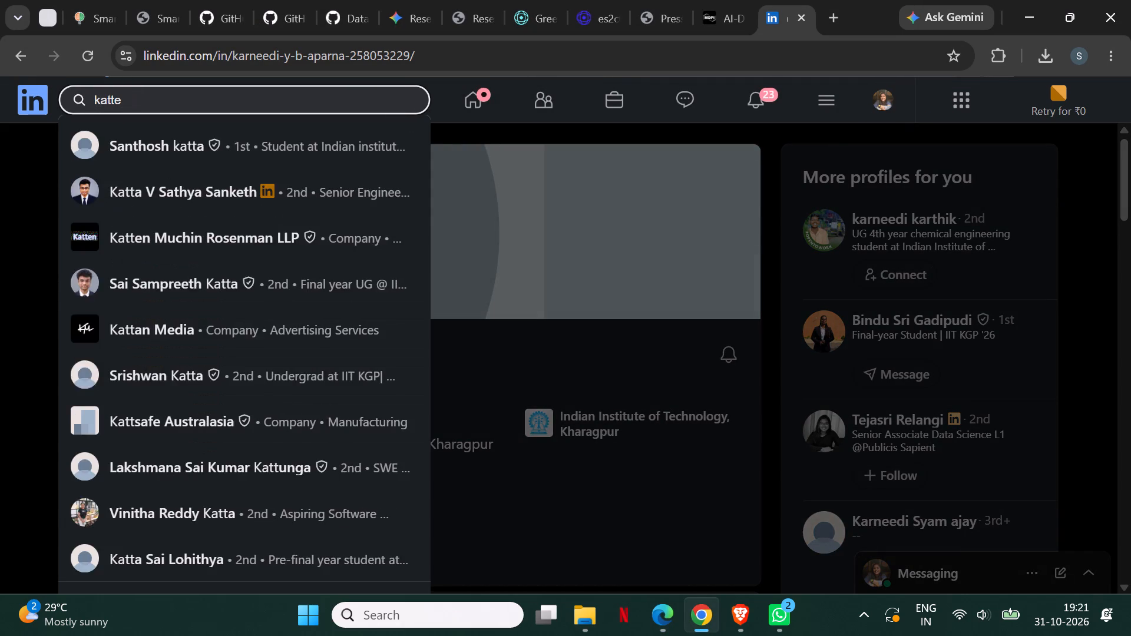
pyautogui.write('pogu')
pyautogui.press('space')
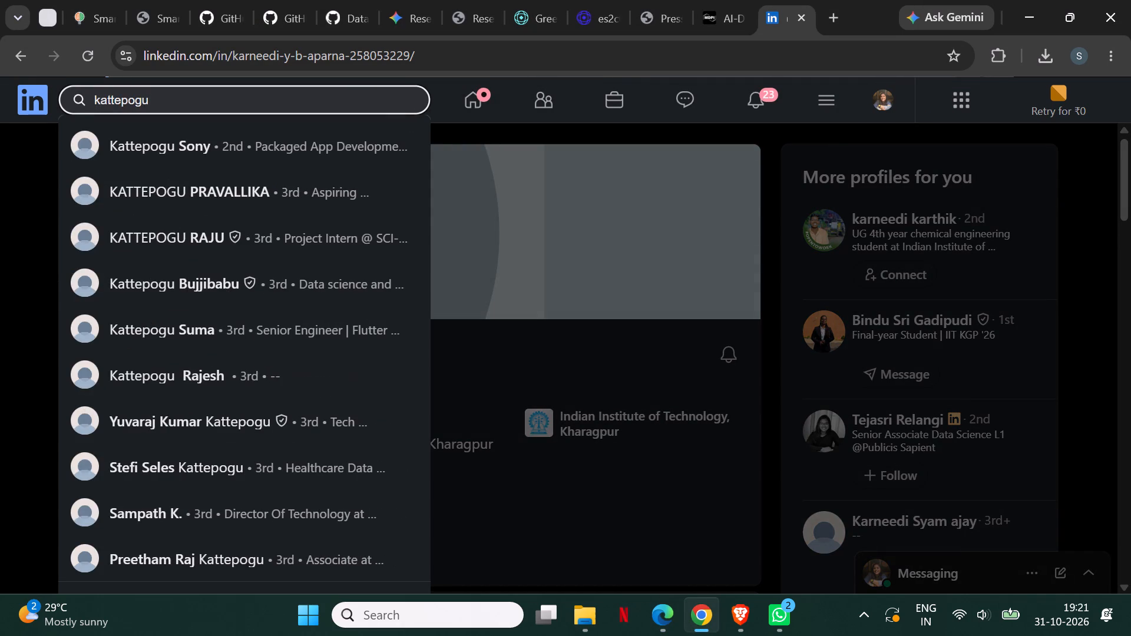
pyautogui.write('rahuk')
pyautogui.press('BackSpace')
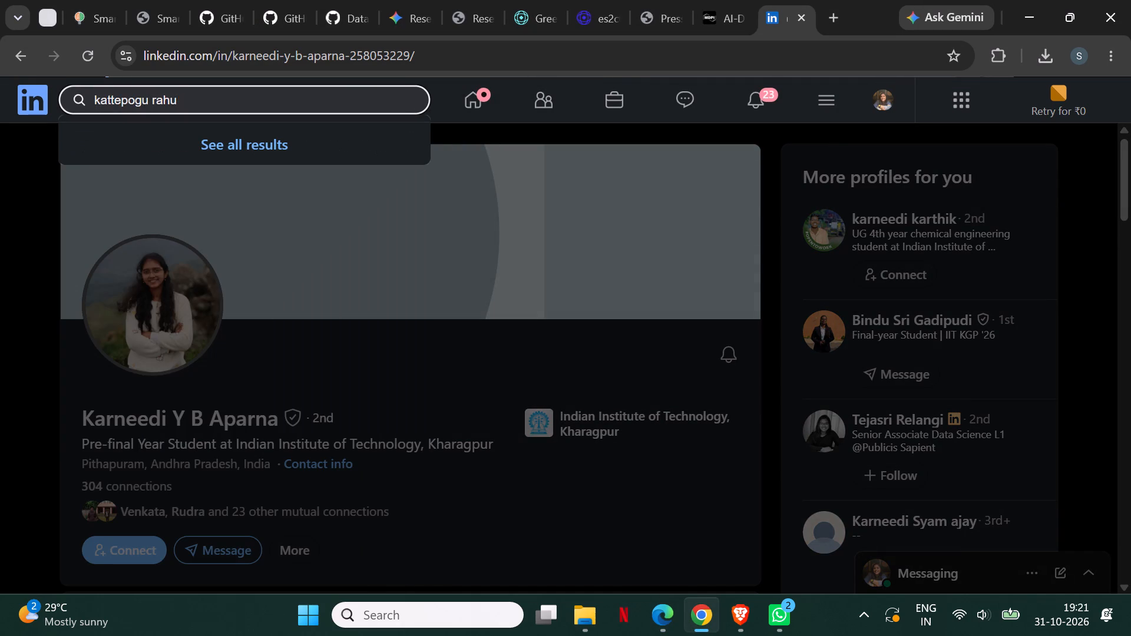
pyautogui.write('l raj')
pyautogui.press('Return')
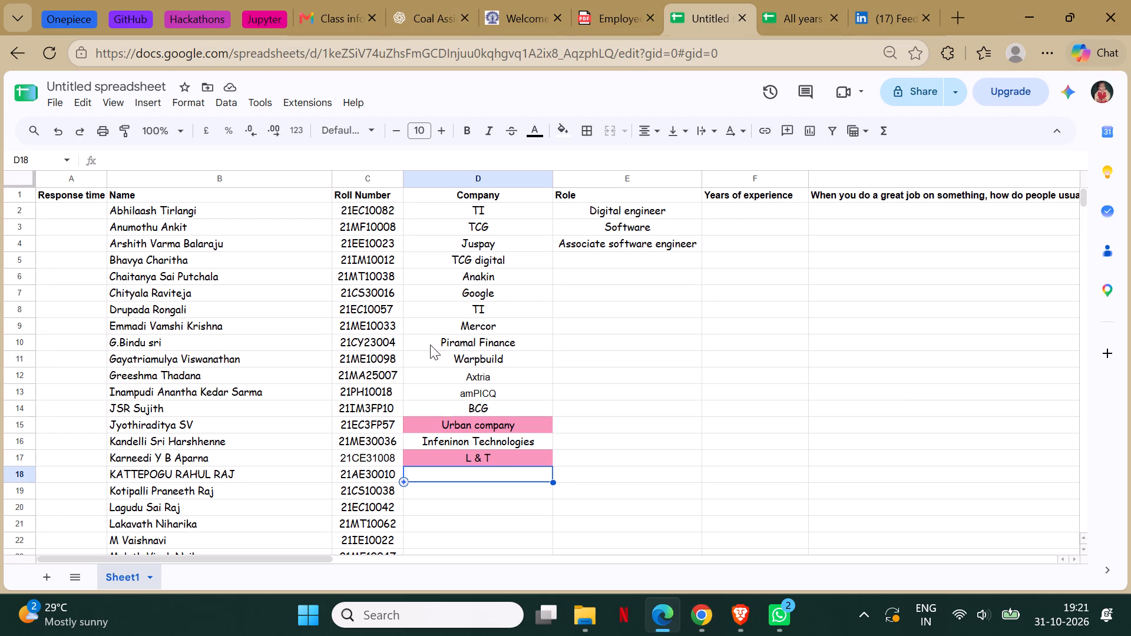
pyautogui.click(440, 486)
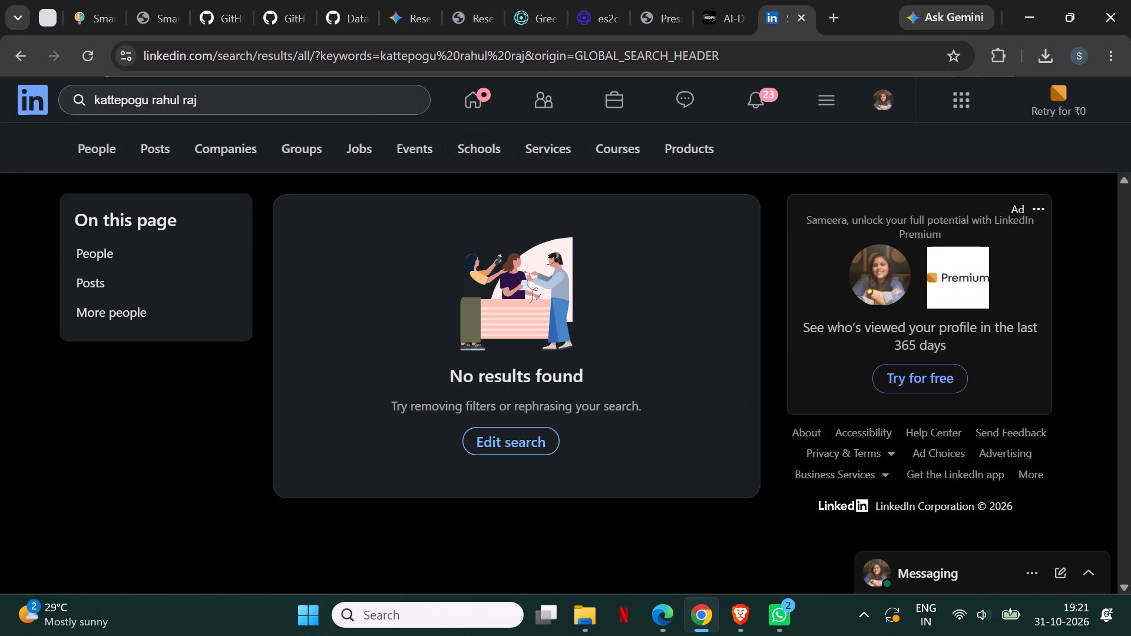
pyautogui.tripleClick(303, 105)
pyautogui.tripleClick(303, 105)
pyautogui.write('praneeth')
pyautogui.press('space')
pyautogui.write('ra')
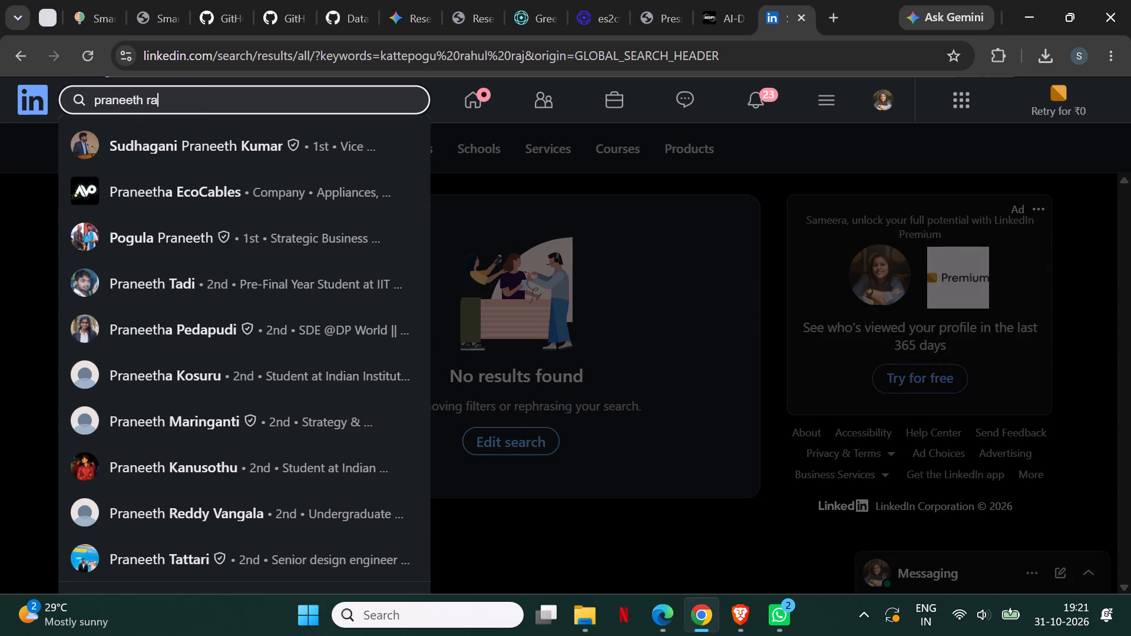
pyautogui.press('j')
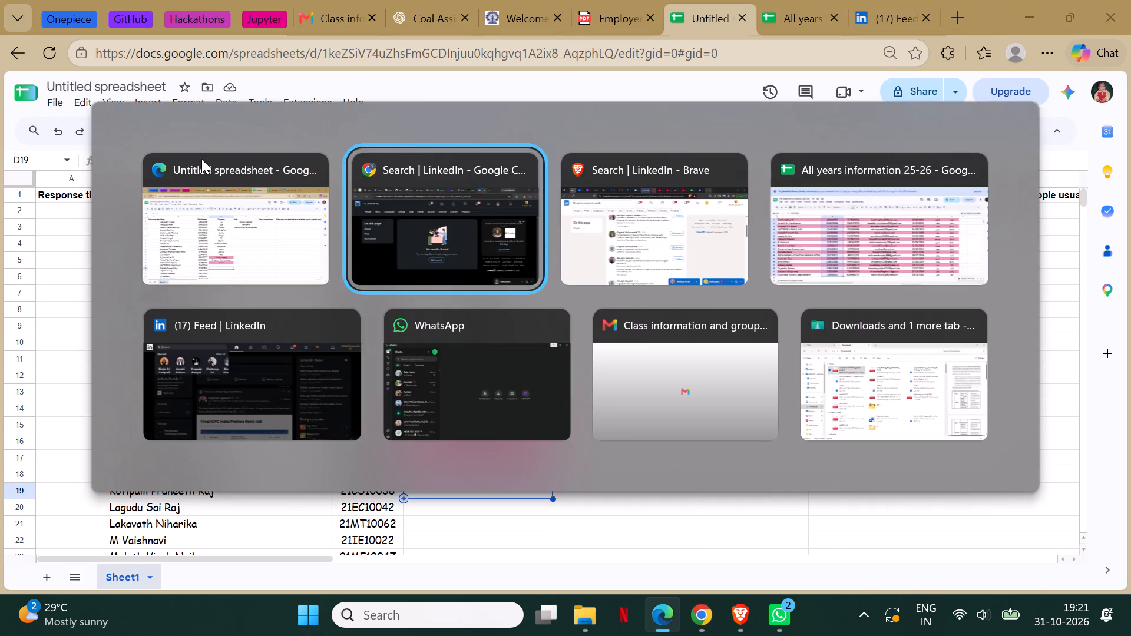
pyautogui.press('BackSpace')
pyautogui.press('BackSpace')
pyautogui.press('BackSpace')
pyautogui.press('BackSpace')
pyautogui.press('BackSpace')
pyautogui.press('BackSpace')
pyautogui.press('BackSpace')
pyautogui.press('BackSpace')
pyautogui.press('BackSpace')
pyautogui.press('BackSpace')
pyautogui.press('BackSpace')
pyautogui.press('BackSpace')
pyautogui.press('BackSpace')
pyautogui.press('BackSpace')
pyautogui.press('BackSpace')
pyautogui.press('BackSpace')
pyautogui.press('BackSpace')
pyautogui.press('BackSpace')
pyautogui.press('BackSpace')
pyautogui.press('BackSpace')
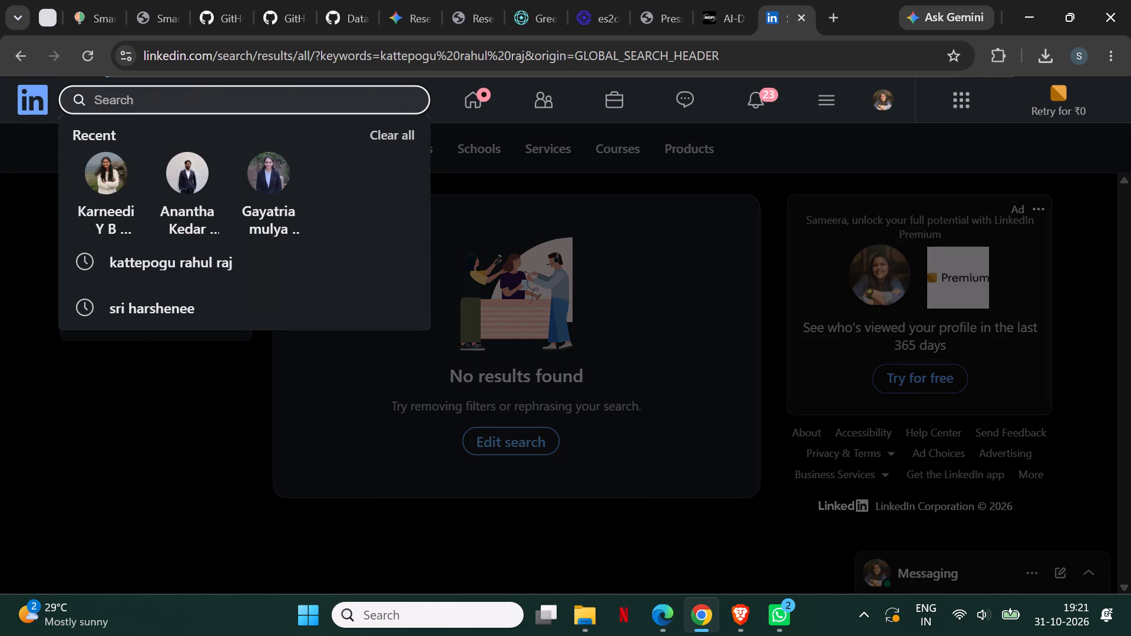
# Search LinkedIn for the member in cell B19 by surname and first name, and examine the matching profile for a company.
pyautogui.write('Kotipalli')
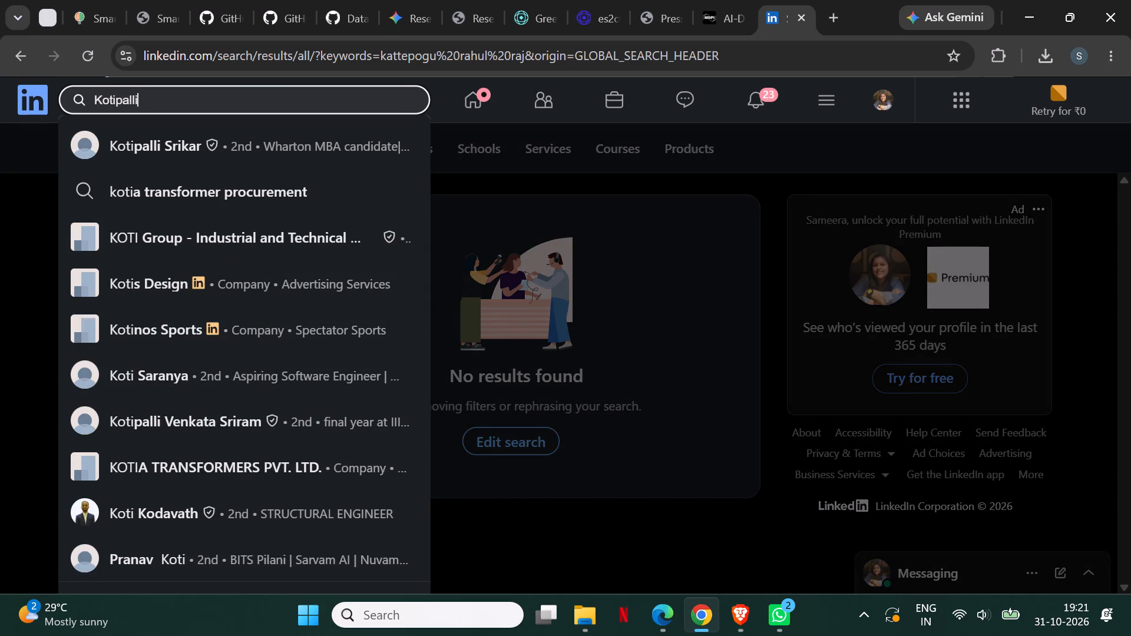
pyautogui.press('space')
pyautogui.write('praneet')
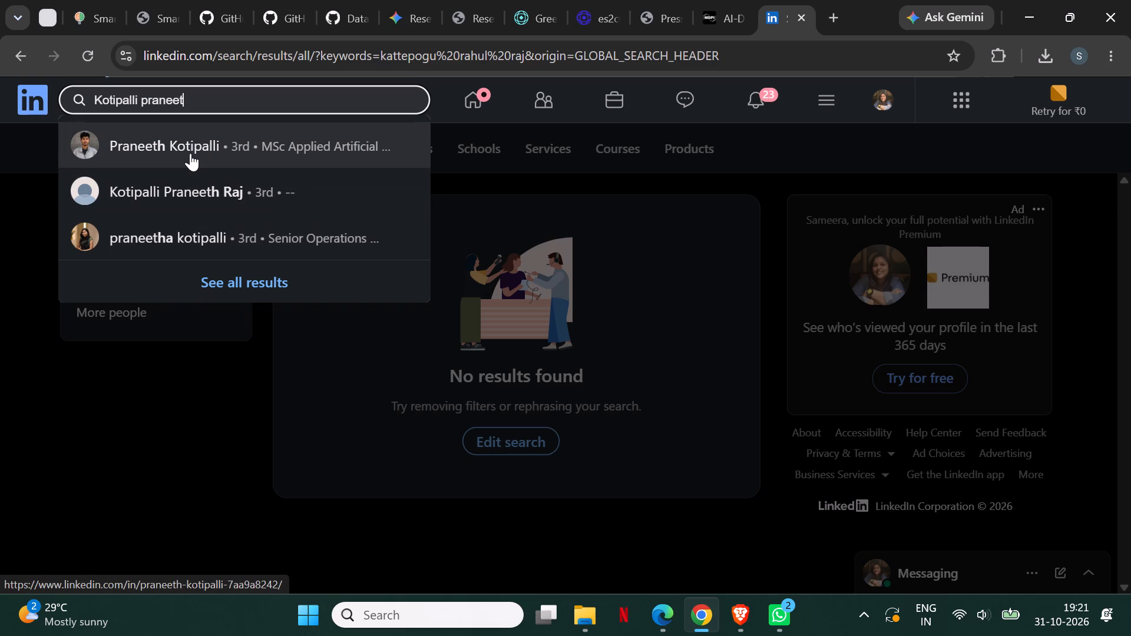
pyautogui.click(190, 180)
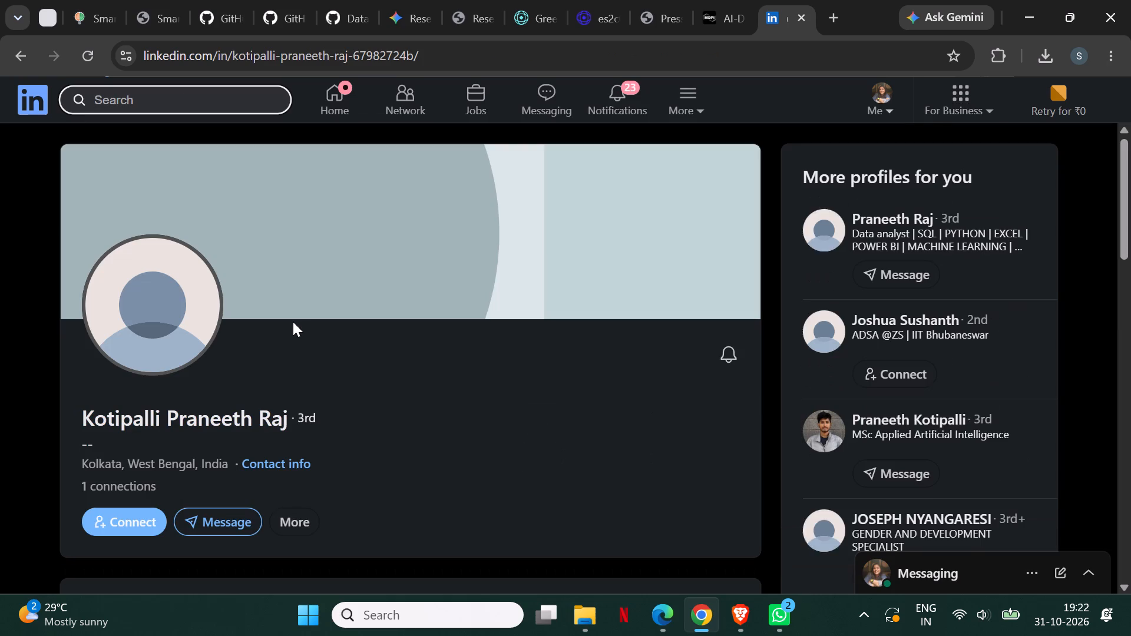
pyautogui.scroll(-5, 293, 322)
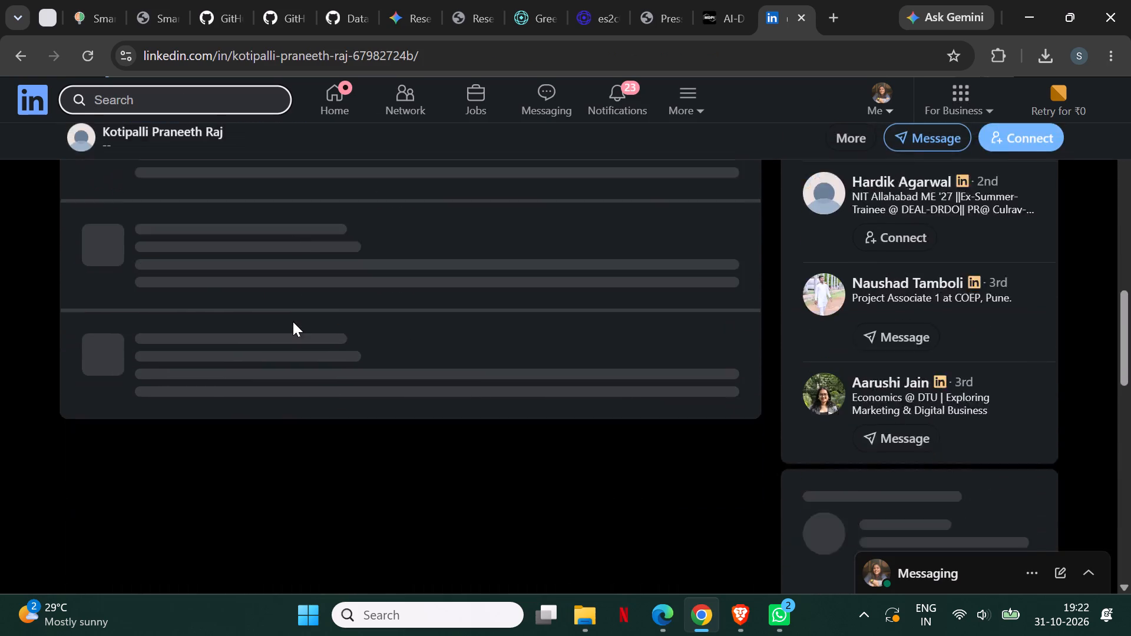
pyautogui.scroll(1, 293, 322)
pyautogui.scroll(-4, 293, 322)
pyautogui.scroll(1, 293, 322)
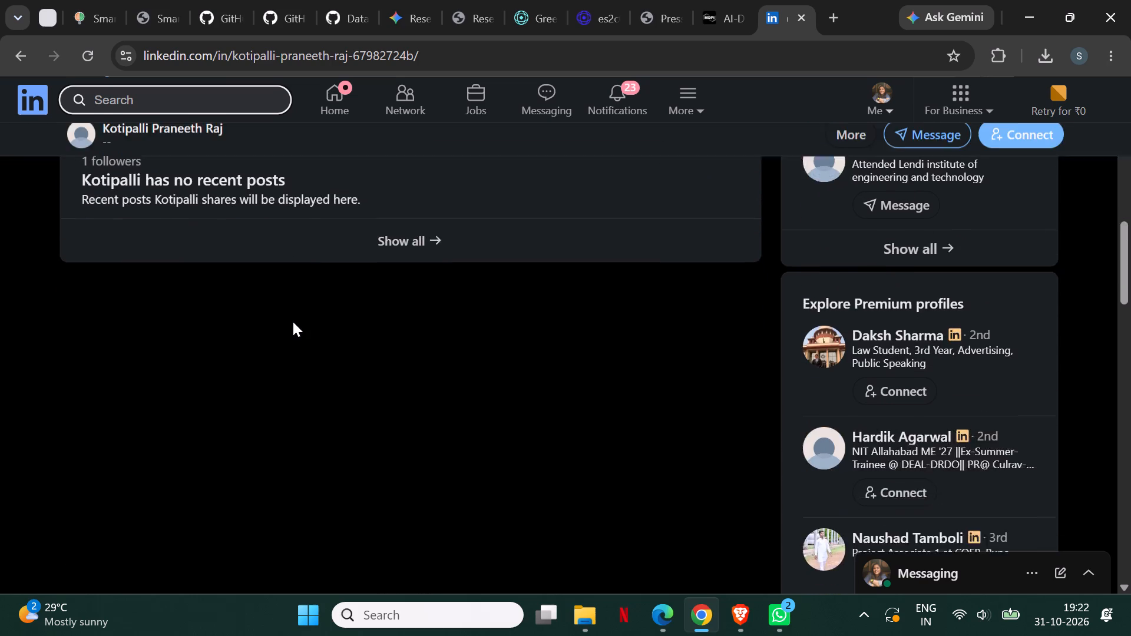
pyautogui.scroll(2, 293, 322)
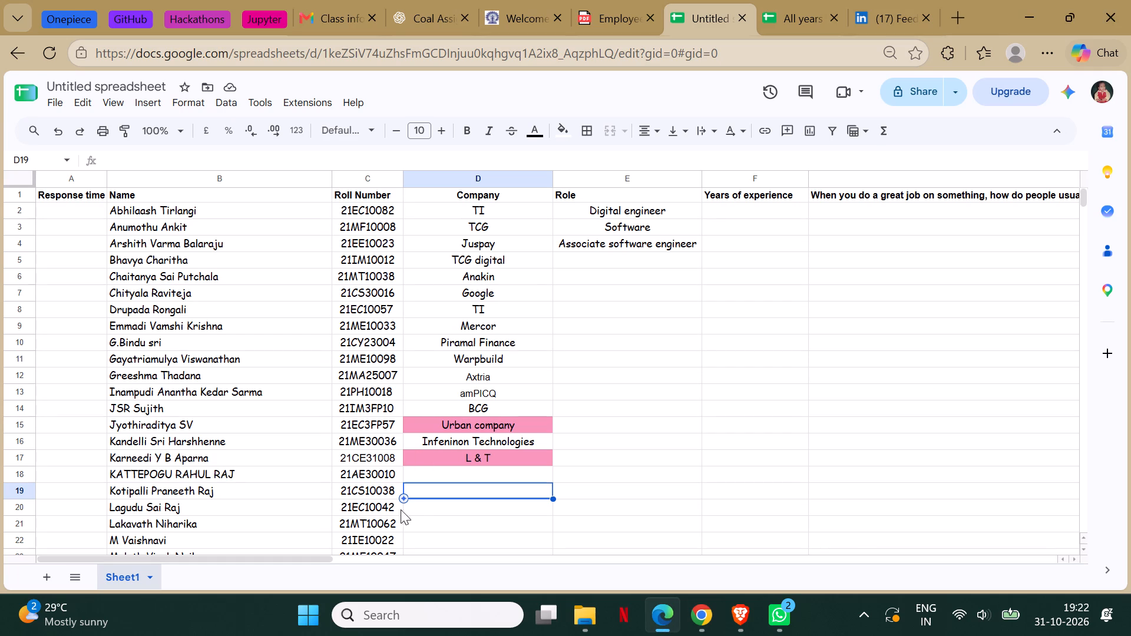
# Back in the Edge spreadsheet, enter TI as the Company in cell D20.
pyautogui.click(430, 509)
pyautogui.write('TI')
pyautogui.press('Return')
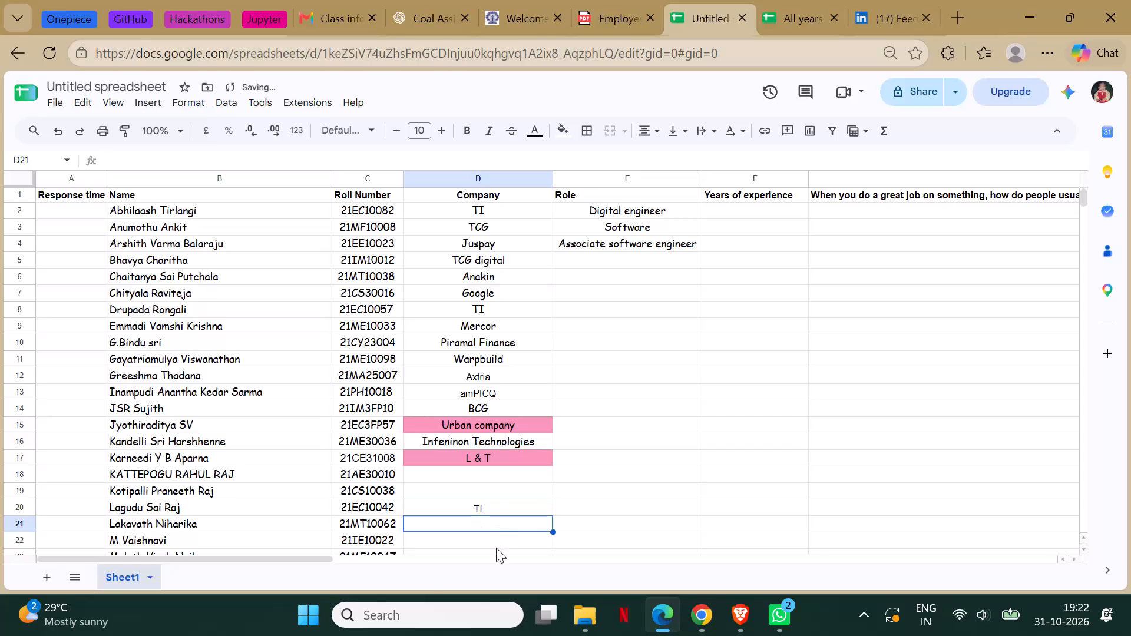
# Search LinkedIn in Chrome for the member in cell B21 using only the given name.
pyautogui.scroll(-1, 361, 460)
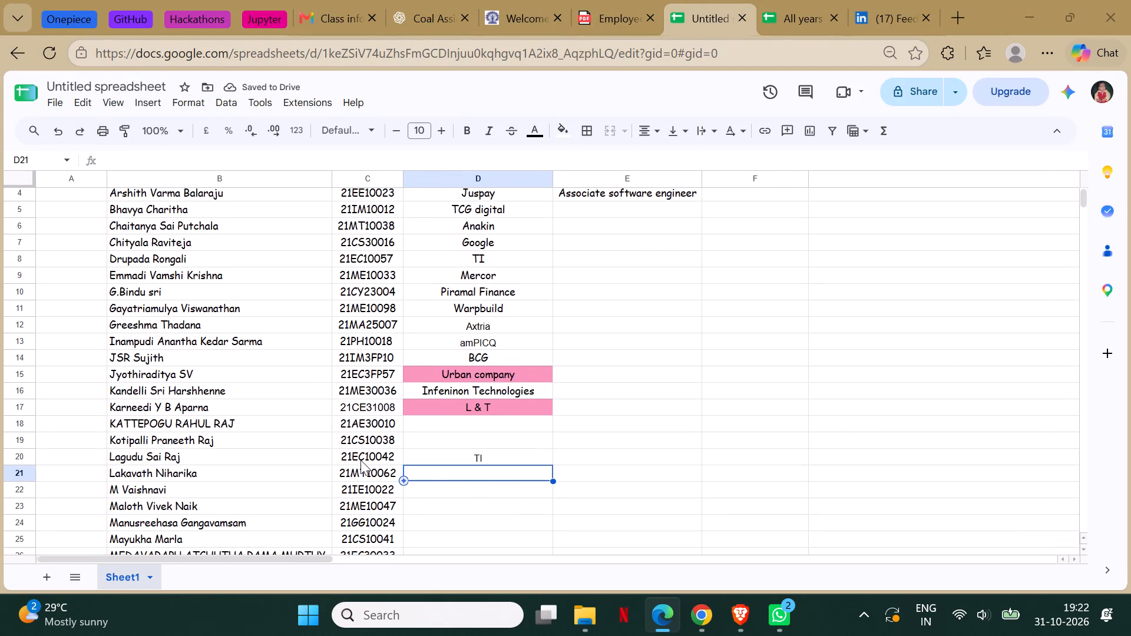
pyautogui.click(313, 100)
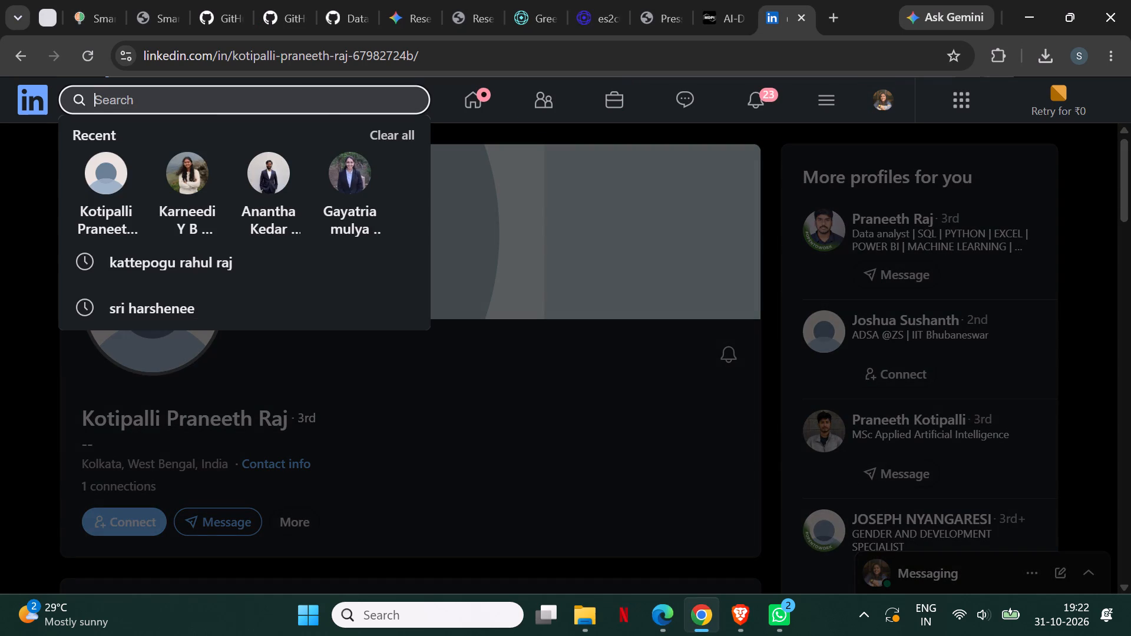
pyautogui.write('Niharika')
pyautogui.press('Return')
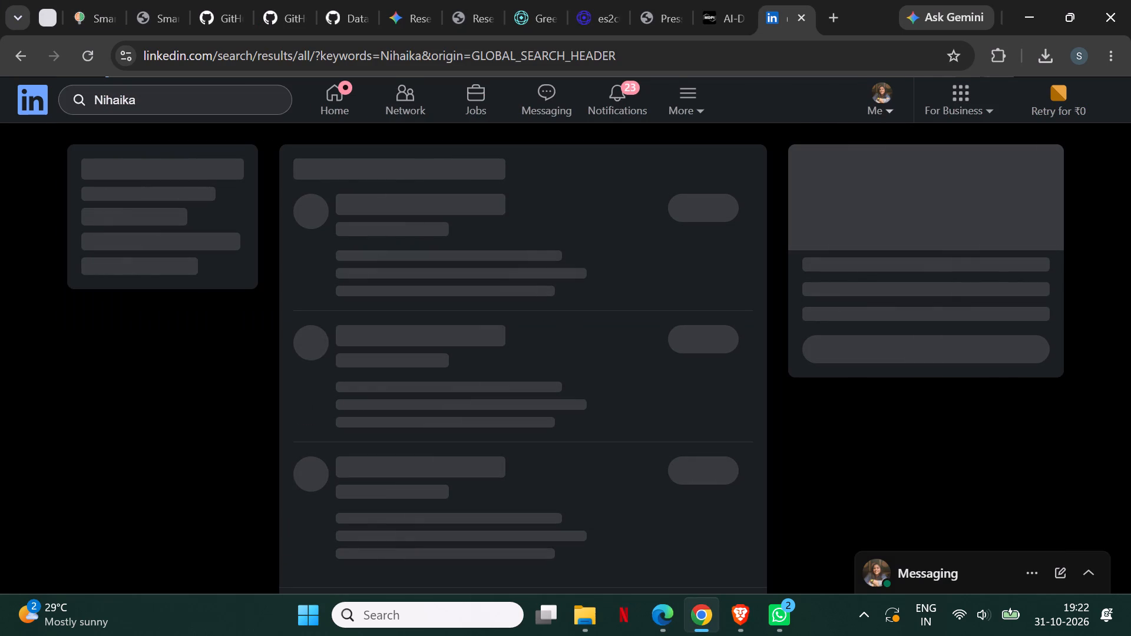
pyautogui.click(124, 103)
pyautogui.press('BackSpace')
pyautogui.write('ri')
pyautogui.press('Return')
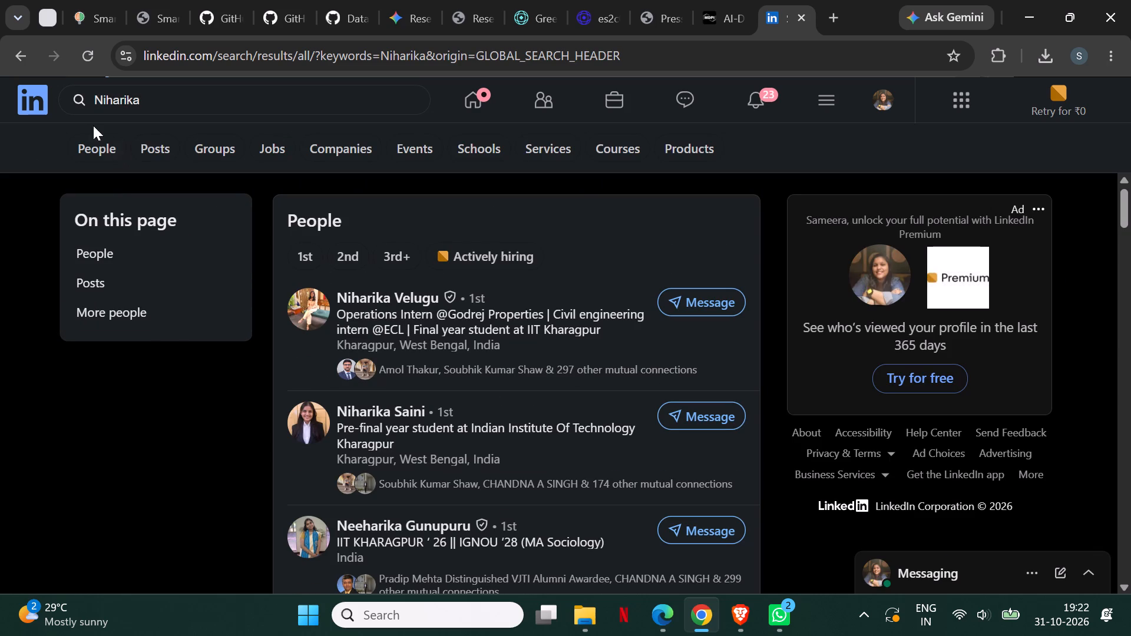
# Refine the LinkedIn search to the full name in cell B21, examine that member's profile for a company, and return to the spreadsheet.
pyautogui.click(94, 106)
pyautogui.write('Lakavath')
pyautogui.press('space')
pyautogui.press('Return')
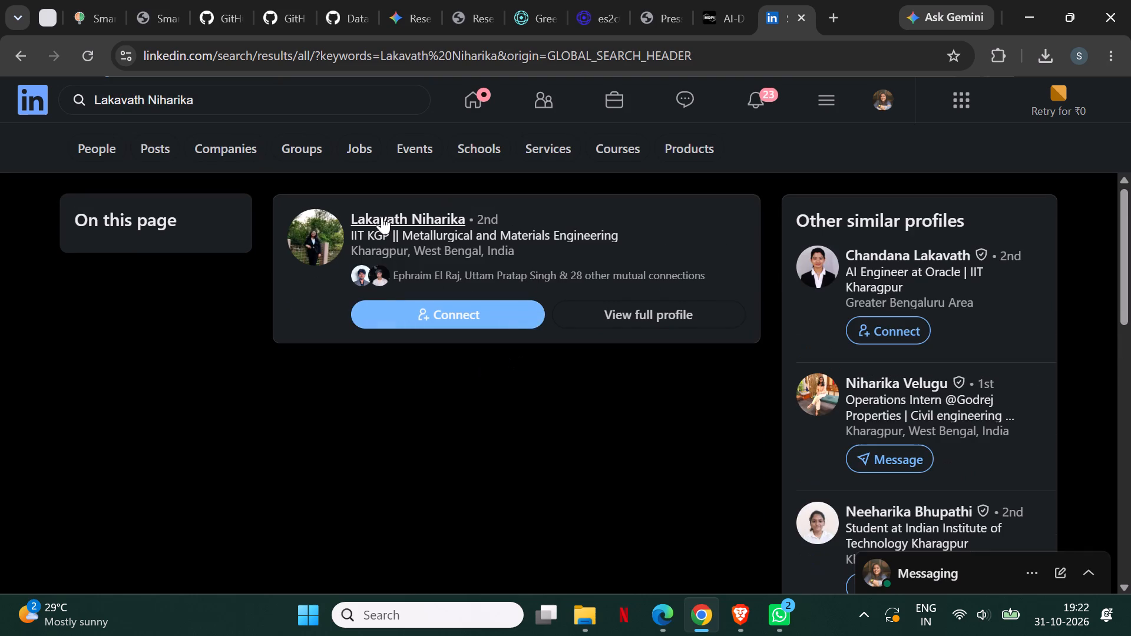
pyautogui.click(375, 220)
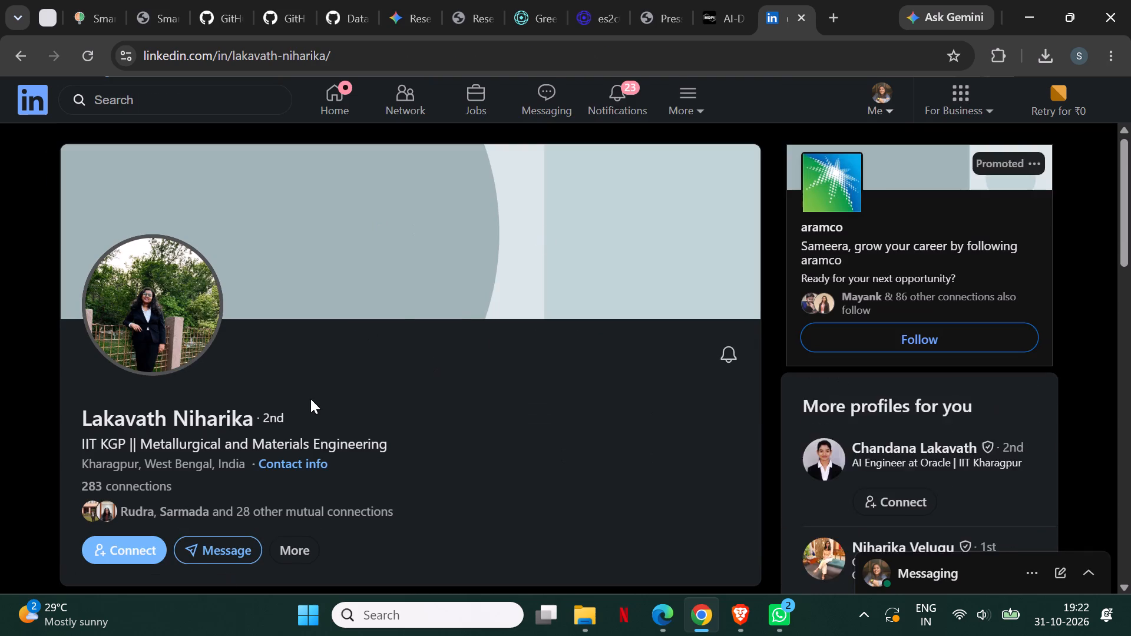
pyautogui.scroll(-5, 310, 399)
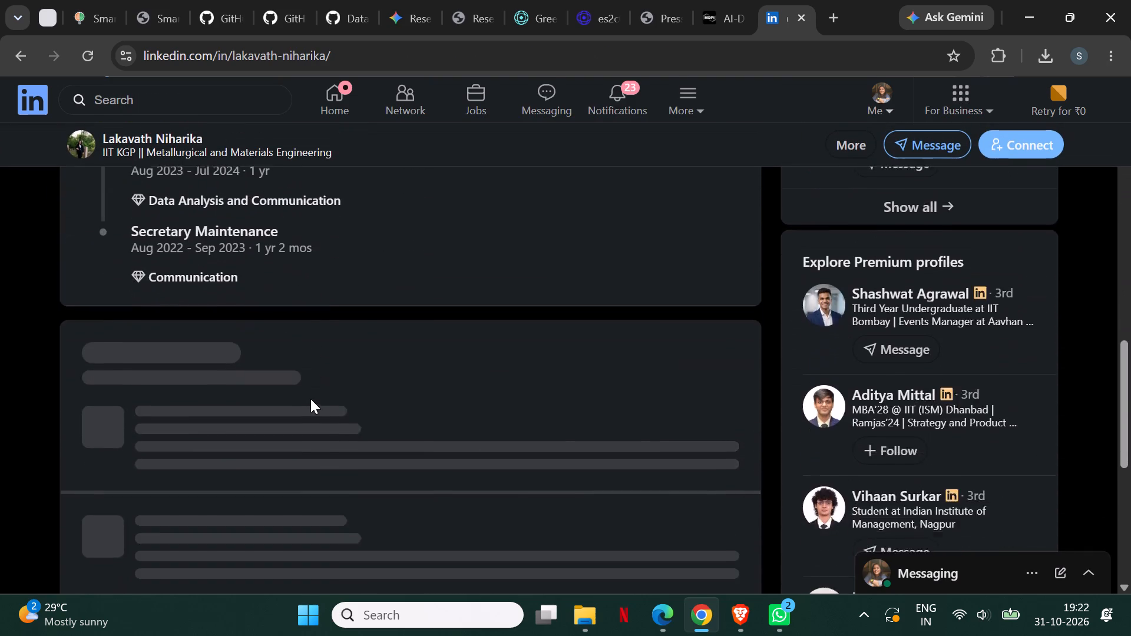
pyautogui.scroll(-2, 310, 399)
pyautogui.scroll(2, 310, 399)
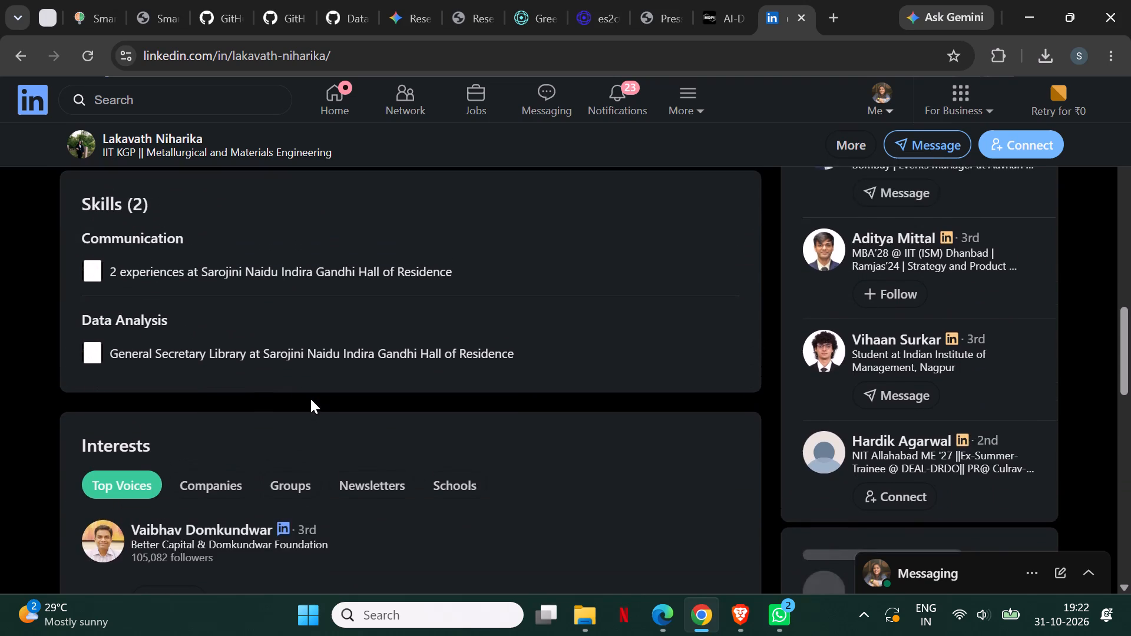
pyautogui.scroll(3, 310, 399)
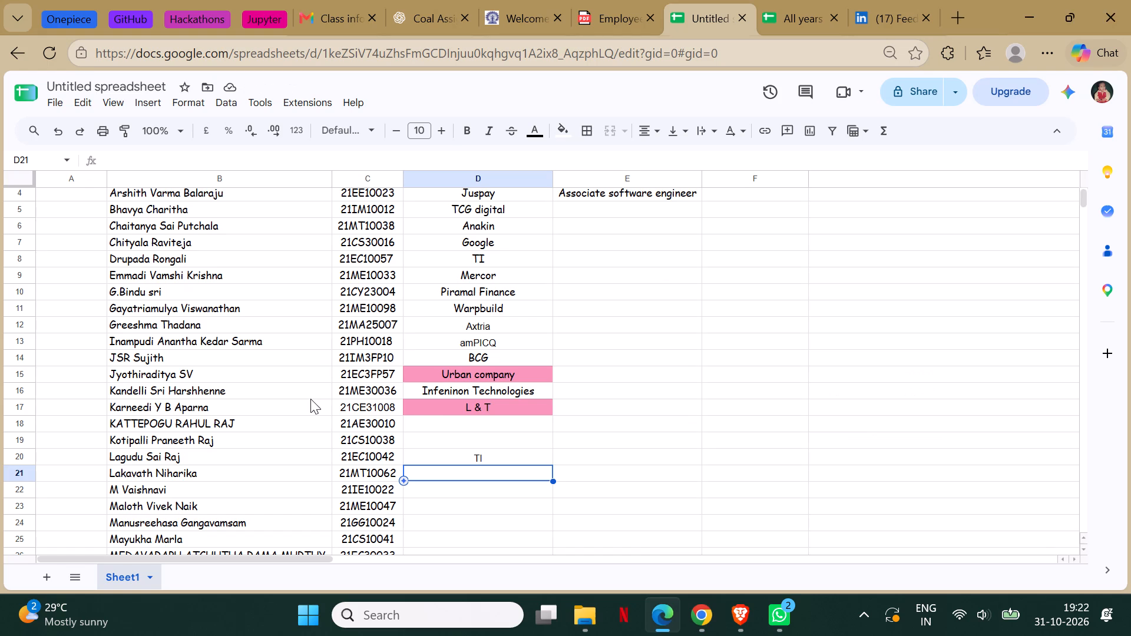
pyautogui.scroll(-1, 256, 473)
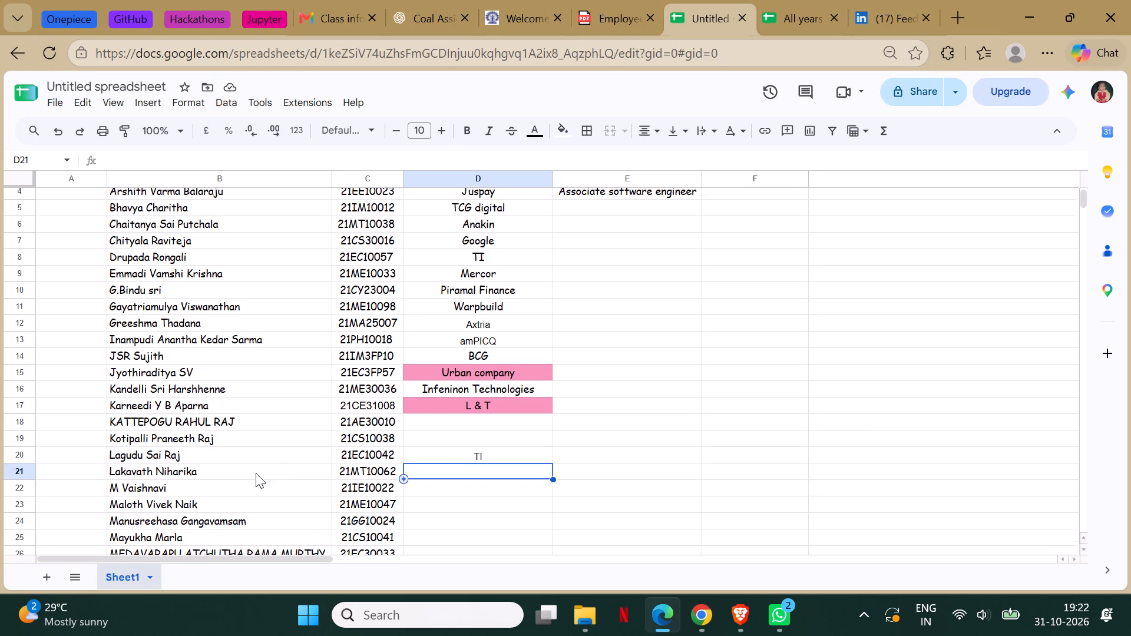
pyautogui.scroll(-1, 256, 473)
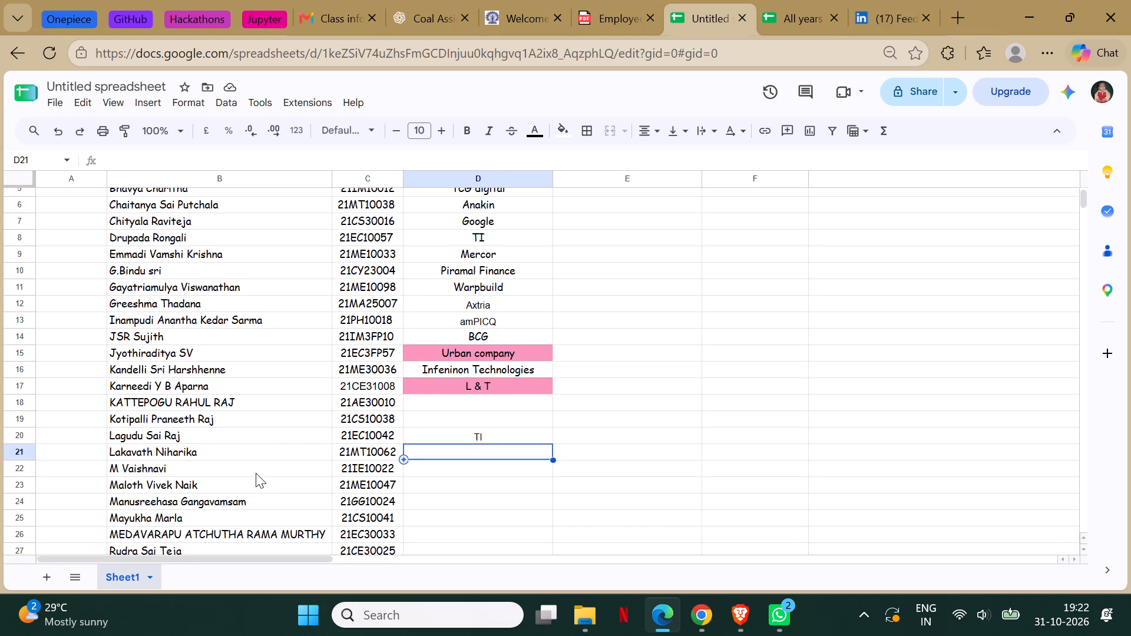
# Search LinkedIn in Chrome for the member in cell B22 by given name and check the suggestions for a company.
pyautogui.click(206, 101)
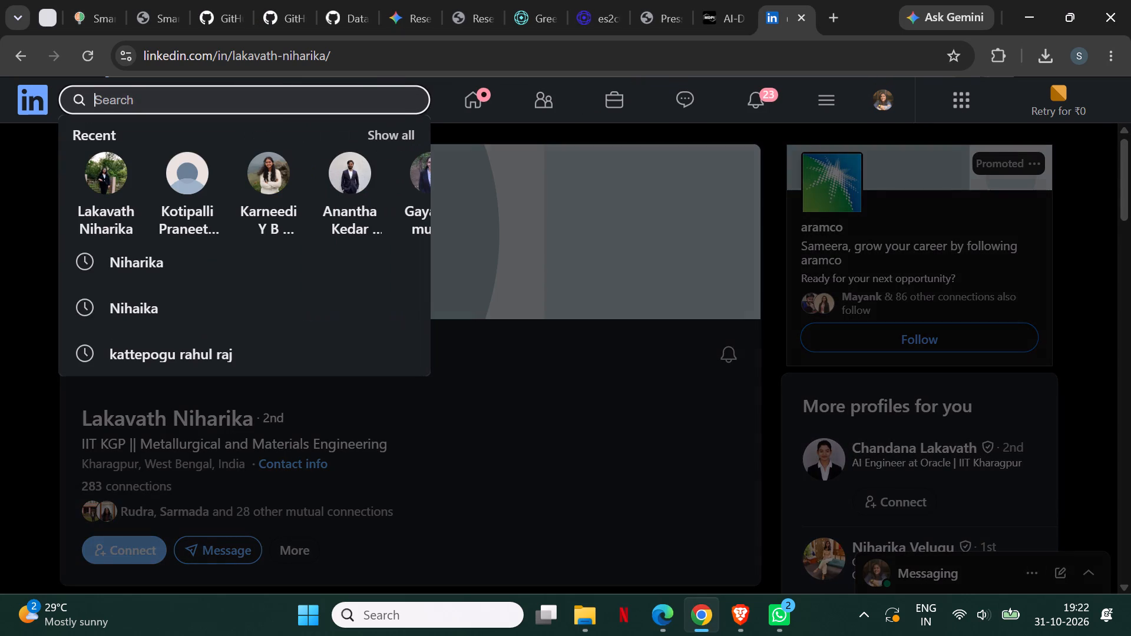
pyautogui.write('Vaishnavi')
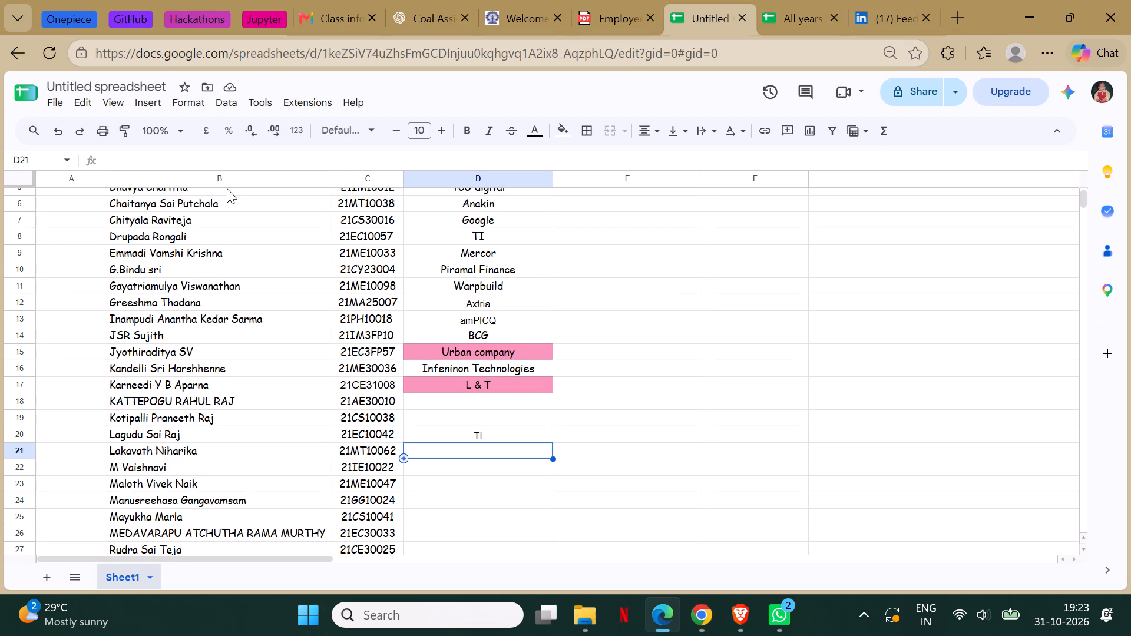
# Back in the Edge spreadsheet, enter Mastercard as the Company in cell D22.
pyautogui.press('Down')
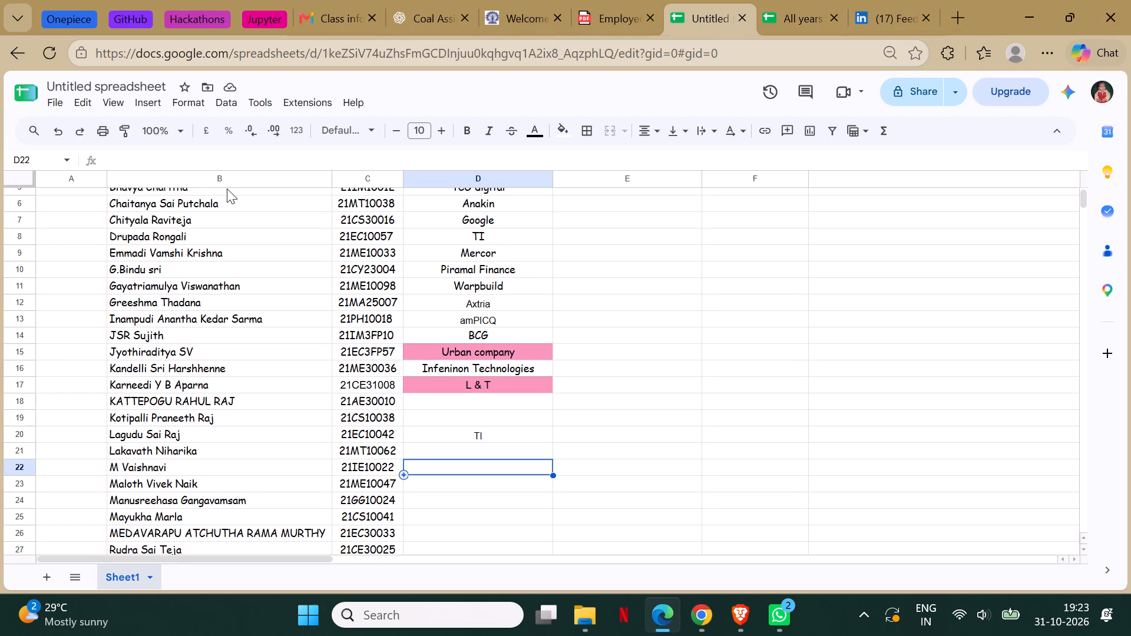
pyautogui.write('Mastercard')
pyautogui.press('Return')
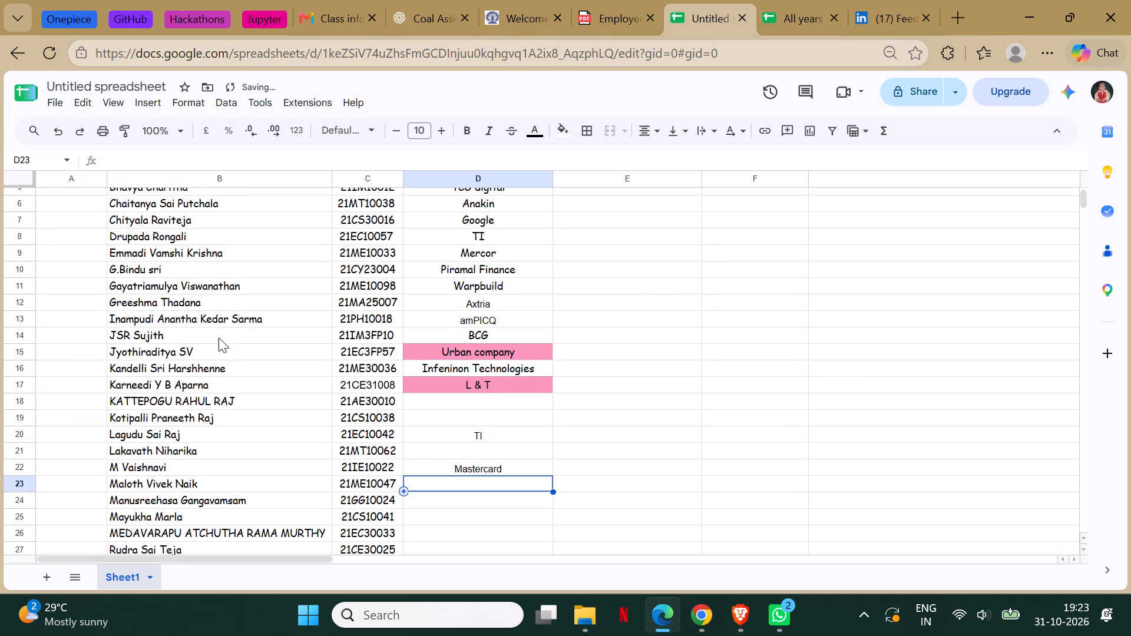
# Search LinkedIn in Chrome for the member in cell B23 by the middle name, adding an alternative spelling of the last name.
pyautogui.scroll(-1, 219, 337)
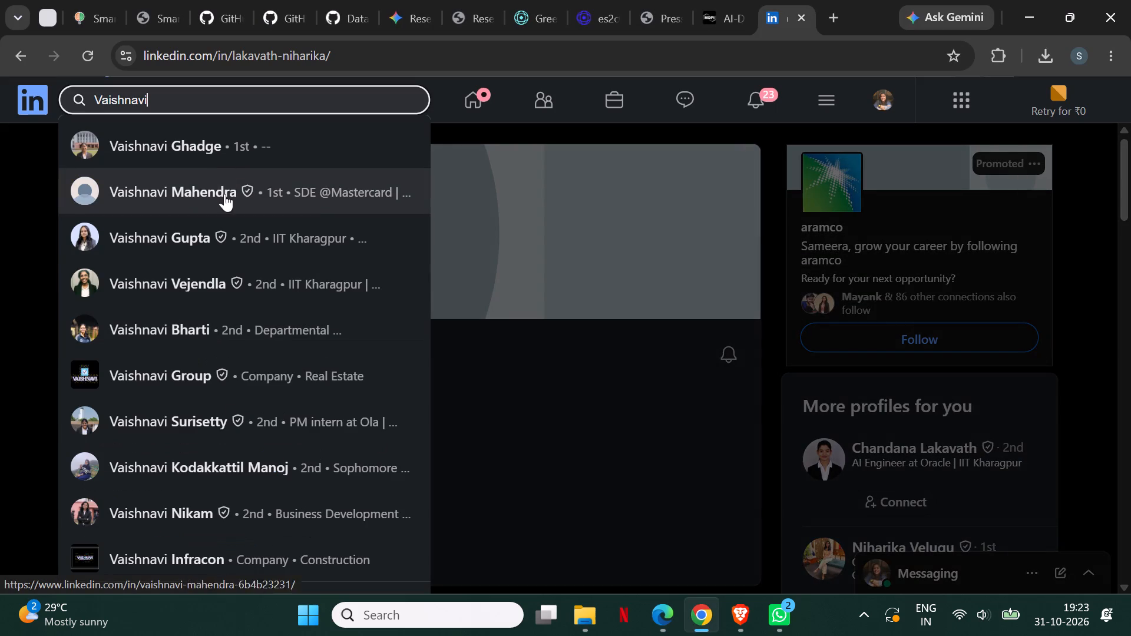
pyautogui.hotkey('shift', 'Up')
pyautogui.press('BackSpace')
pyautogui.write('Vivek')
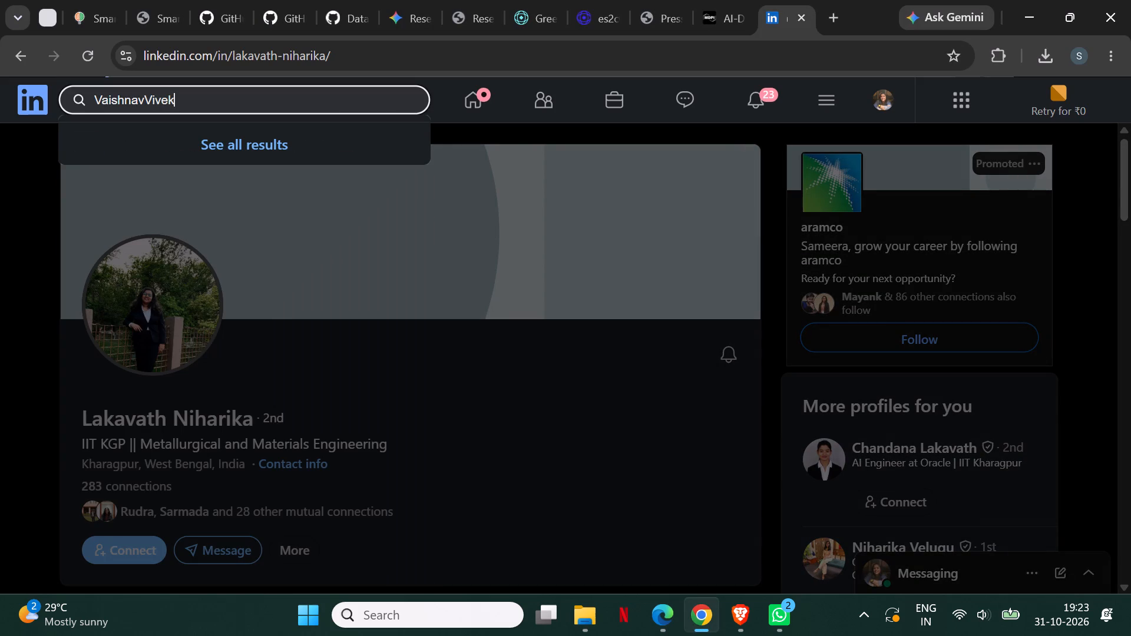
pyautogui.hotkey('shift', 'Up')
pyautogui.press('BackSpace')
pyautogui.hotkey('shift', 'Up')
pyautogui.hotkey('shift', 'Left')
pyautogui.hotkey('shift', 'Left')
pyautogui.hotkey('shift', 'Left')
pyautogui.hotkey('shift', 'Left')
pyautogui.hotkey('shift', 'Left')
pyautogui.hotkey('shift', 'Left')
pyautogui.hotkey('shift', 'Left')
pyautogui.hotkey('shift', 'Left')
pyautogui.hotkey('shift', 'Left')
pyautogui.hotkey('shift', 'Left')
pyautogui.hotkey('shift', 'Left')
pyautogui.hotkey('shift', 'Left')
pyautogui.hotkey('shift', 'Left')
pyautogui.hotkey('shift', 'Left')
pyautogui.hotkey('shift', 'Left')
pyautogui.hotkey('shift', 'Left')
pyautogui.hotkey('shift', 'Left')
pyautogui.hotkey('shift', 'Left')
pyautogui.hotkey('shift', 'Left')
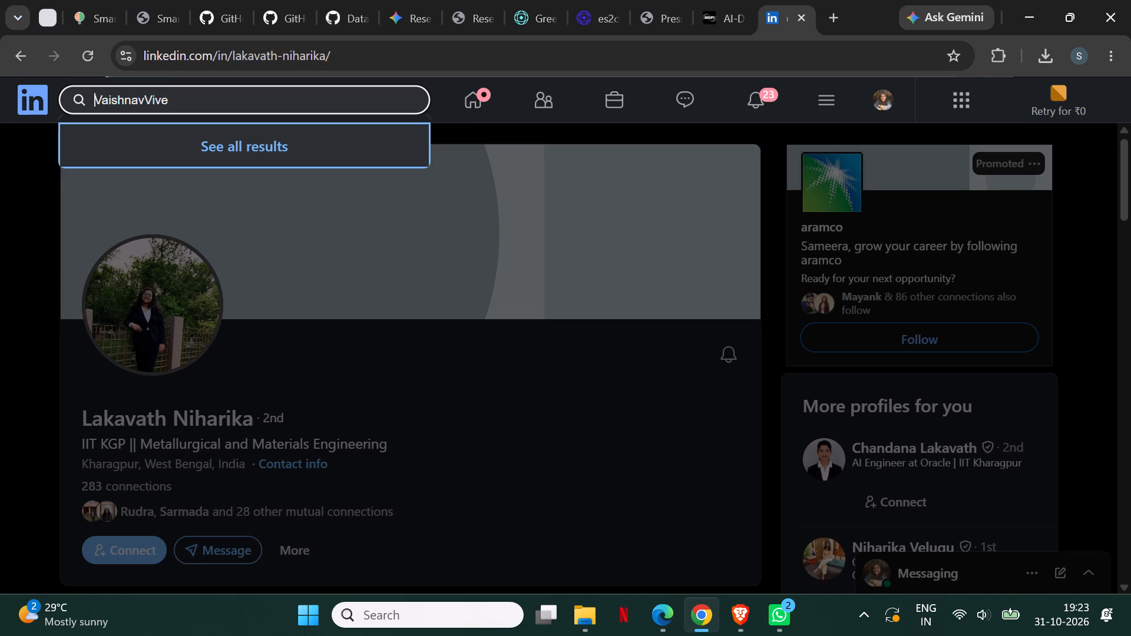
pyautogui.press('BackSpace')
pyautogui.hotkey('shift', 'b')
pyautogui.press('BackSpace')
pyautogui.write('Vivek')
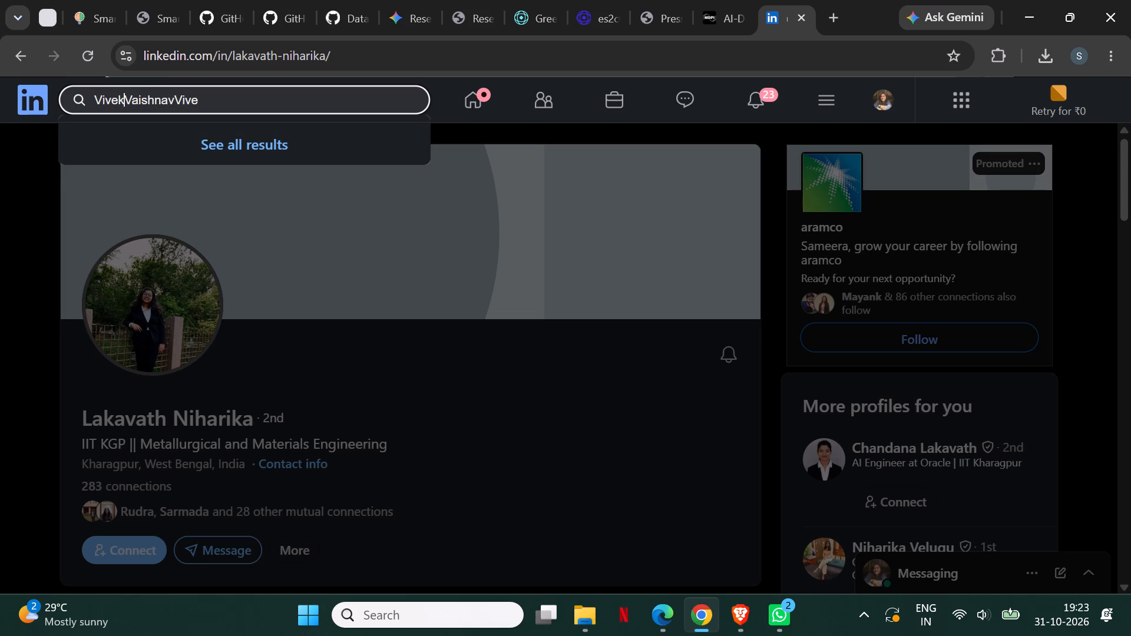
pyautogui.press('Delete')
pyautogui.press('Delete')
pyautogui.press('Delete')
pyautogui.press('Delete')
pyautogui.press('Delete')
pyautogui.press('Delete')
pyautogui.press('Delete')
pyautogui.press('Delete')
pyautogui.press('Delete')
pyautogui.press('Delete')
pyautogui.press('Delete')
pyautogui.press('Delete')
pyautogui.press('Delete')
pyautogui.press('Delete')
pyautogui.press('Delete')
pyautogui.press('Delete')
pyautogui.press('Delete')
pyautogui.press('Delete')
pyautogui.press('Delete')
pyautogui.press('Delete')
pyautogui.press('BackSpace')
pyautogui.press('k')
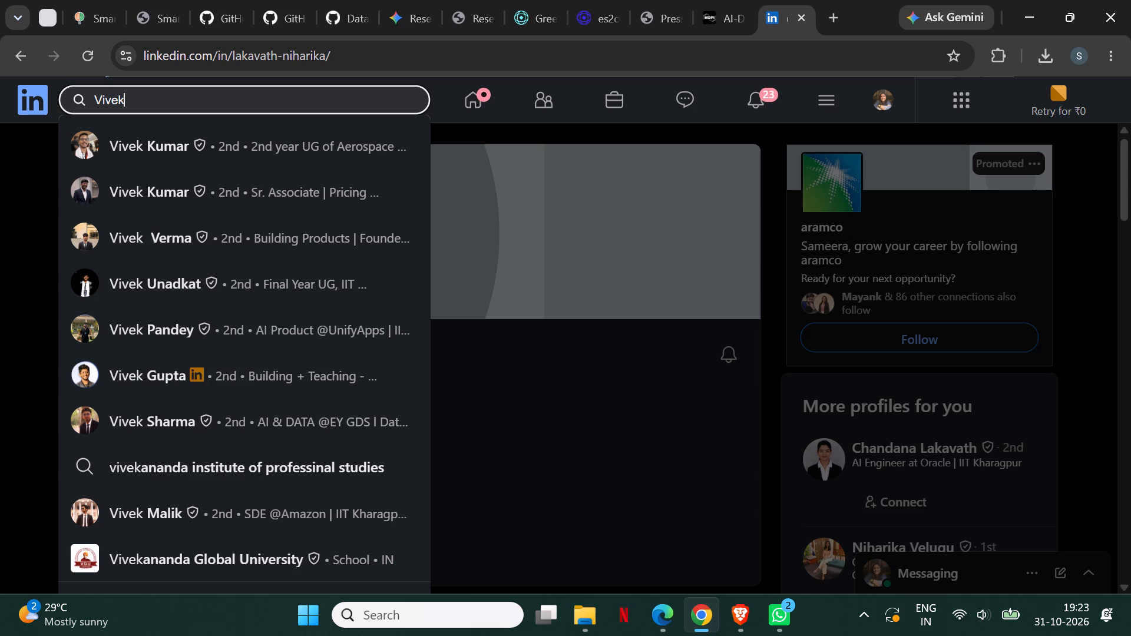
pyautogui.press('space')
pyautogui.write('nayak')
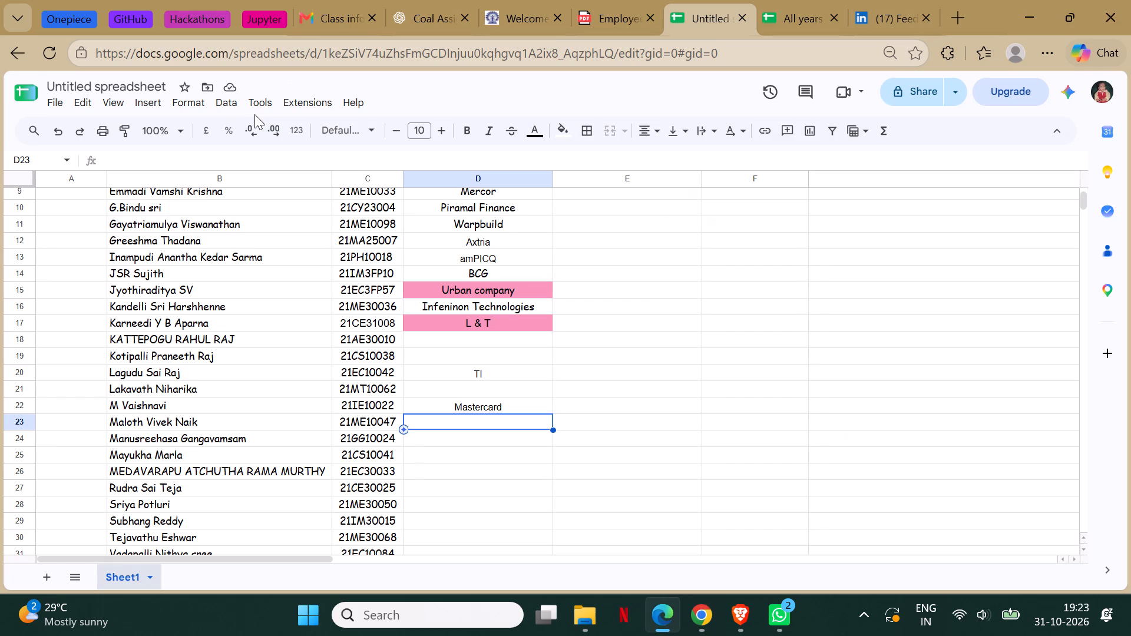
# Refine the LinkedIn search to the full name exactly as spelled in cell B23 and run it.
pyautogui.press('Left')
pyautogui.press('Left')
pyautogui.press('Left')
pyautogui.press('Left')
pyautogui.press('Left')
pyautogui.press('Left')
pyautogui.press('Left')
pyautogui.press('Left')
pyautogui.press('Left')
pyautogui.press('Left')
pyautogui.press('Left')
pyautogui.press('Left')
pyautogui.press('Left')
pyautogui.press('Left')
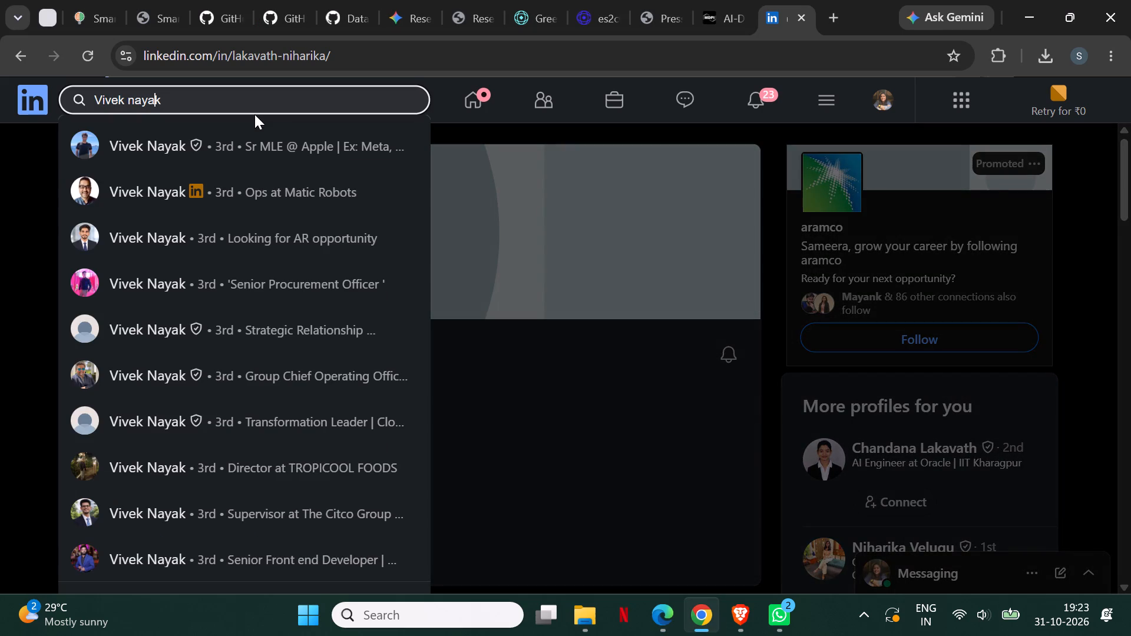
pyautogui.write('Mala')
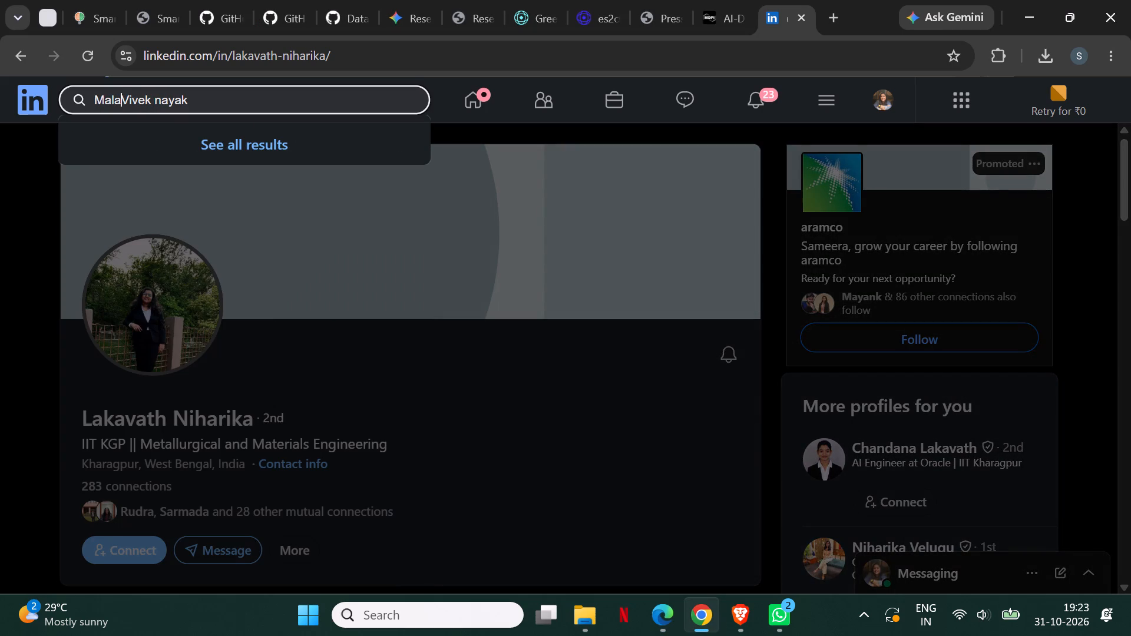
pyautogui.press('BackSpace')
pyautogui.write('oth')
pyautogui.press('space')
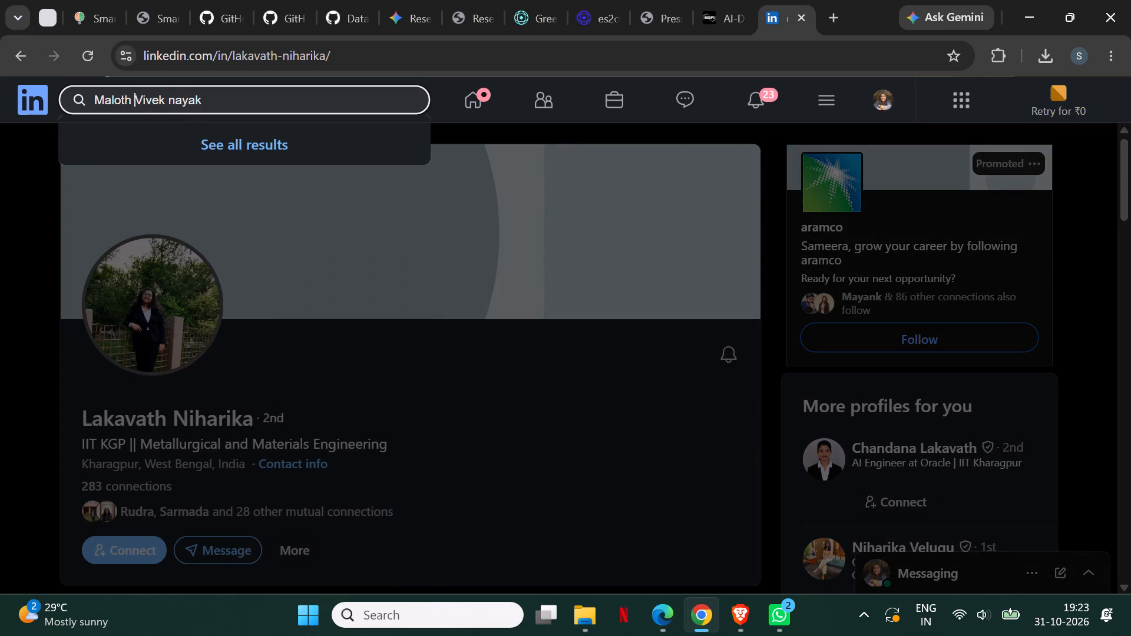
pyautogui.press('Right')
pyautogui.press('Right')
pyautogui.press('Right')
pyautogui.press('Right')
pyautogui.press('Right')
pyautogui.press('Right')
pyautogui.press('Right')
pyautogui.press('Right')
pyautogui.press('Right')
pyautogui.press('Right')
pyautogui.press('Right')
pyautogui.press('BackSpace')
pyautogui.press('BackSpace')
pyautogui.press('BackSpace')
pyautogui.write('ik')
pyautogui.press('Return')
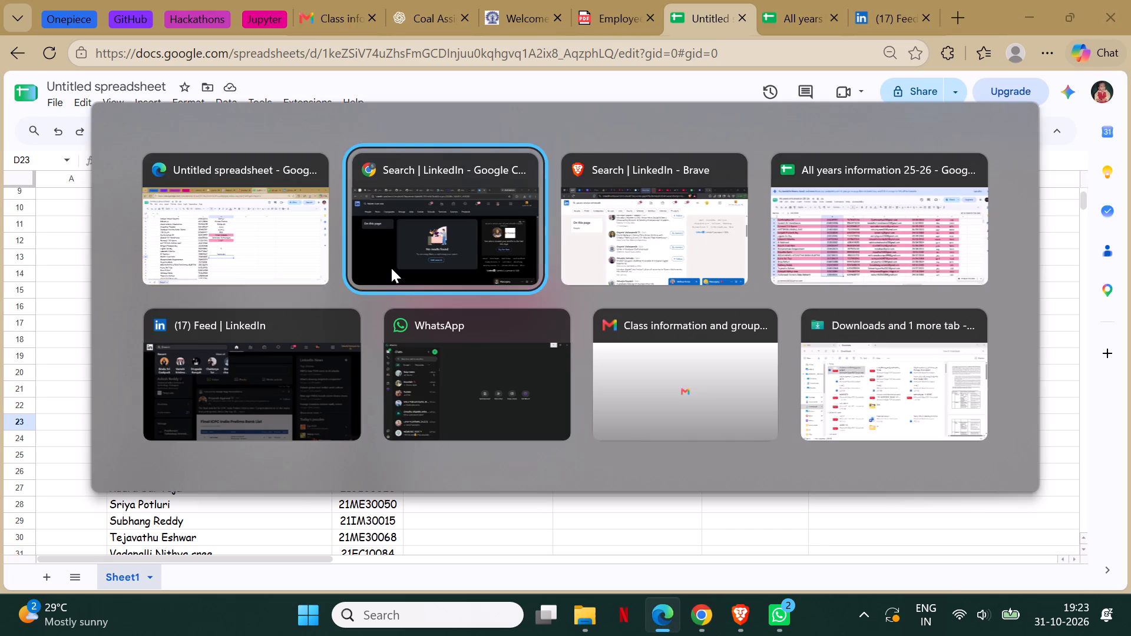
# Search LinkedIn again without the last part of the name in B23, and examine all people results for the member.
pyautogui.click(297, 108)
pyautogui.press('BackSpace')
pyautogui.press('BackSpace')
pyautogui.press('BackSpace')
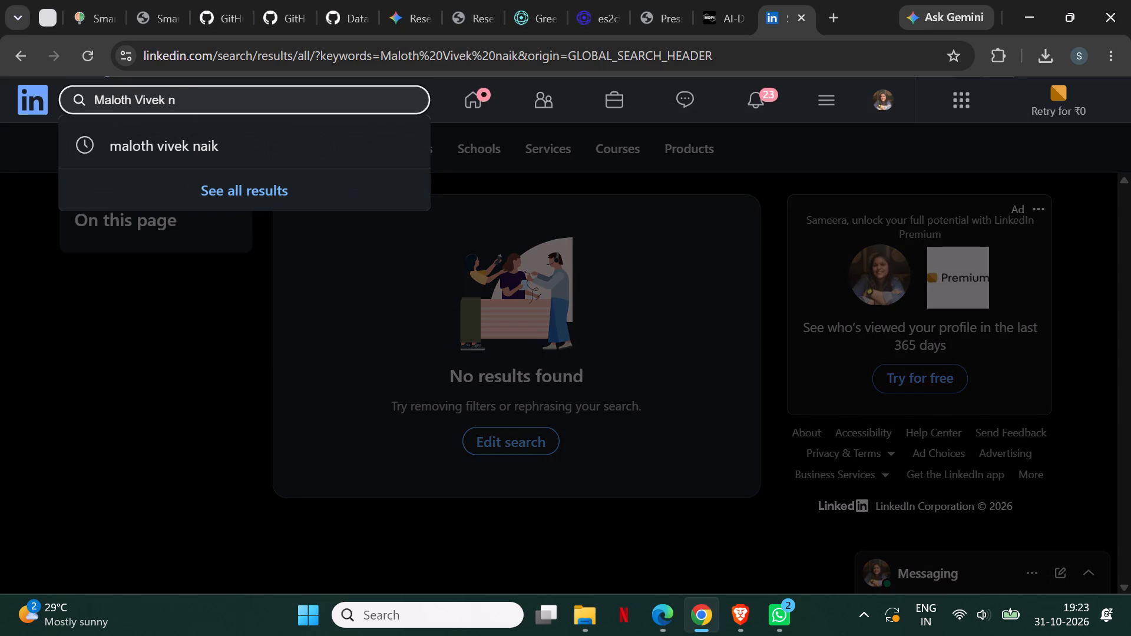
pyautogui.press('BackSpace')
pyautogui.press('Return')
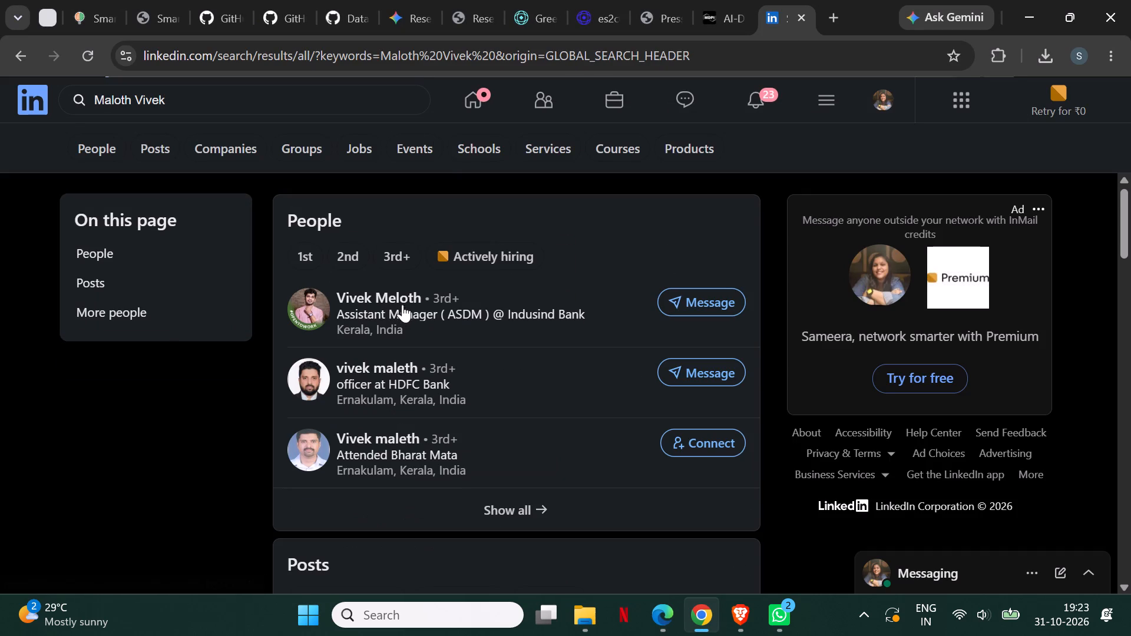
pyautogui.click(488, 515)
pyautogui.scroll(-1, 322, 452)
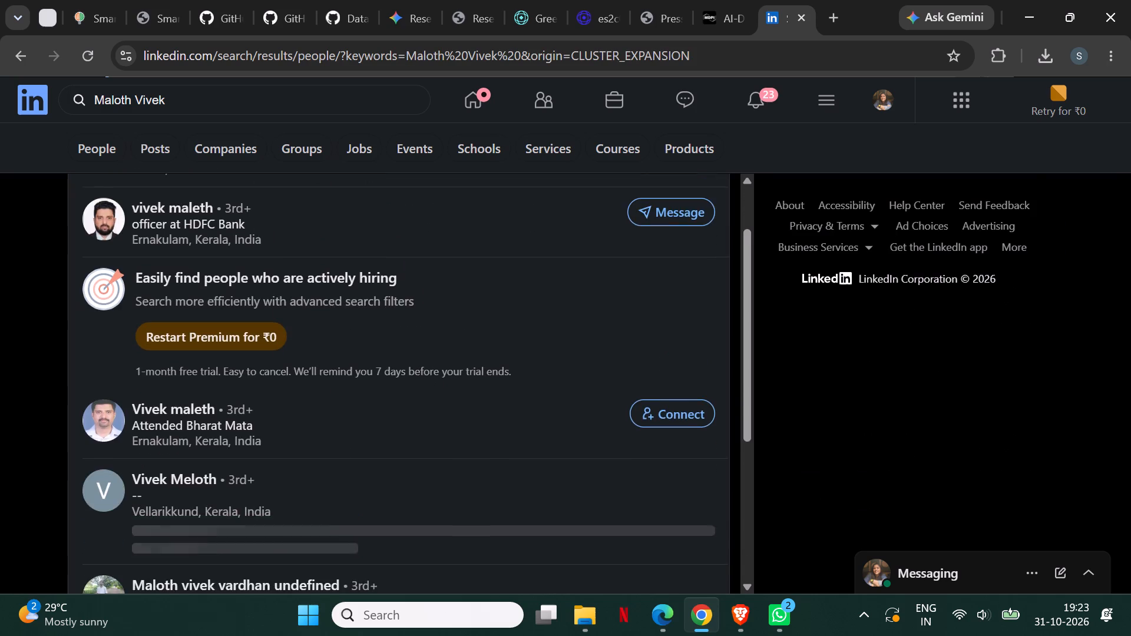
pyautogui.scroll(-2, 322, 452)
pyautogui.scroll(2, 322, 452)
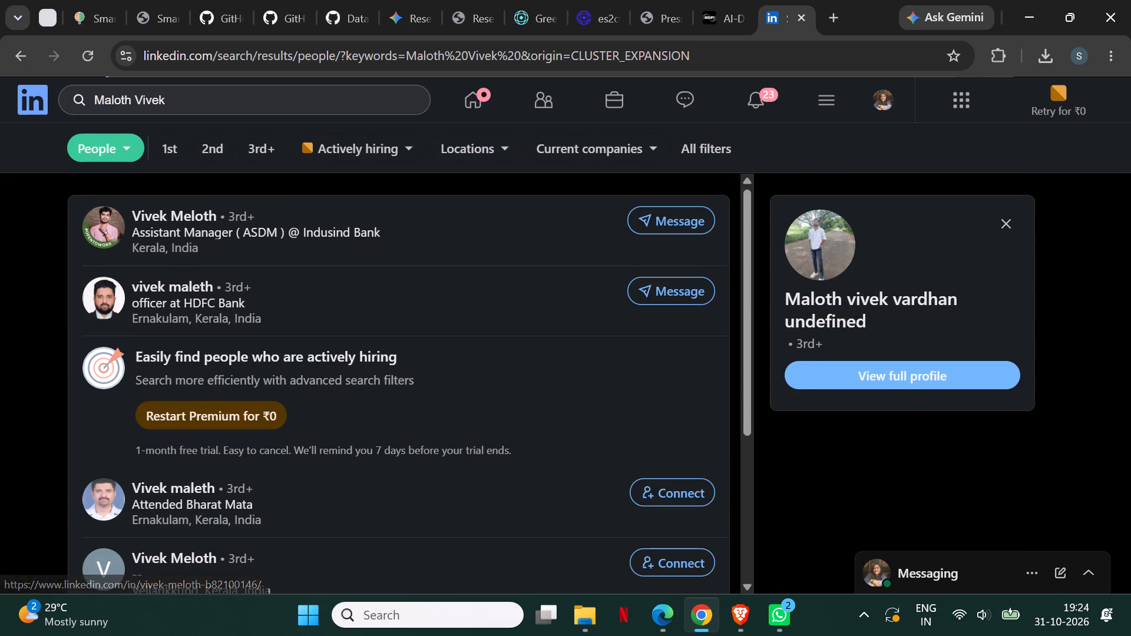
# Search LinkedIn people using only the middle name from cell B23, and examine the results for the matching member.
pyautogui.tripleClick(176, 98)
pyautogui.doubleClick(176, 98)
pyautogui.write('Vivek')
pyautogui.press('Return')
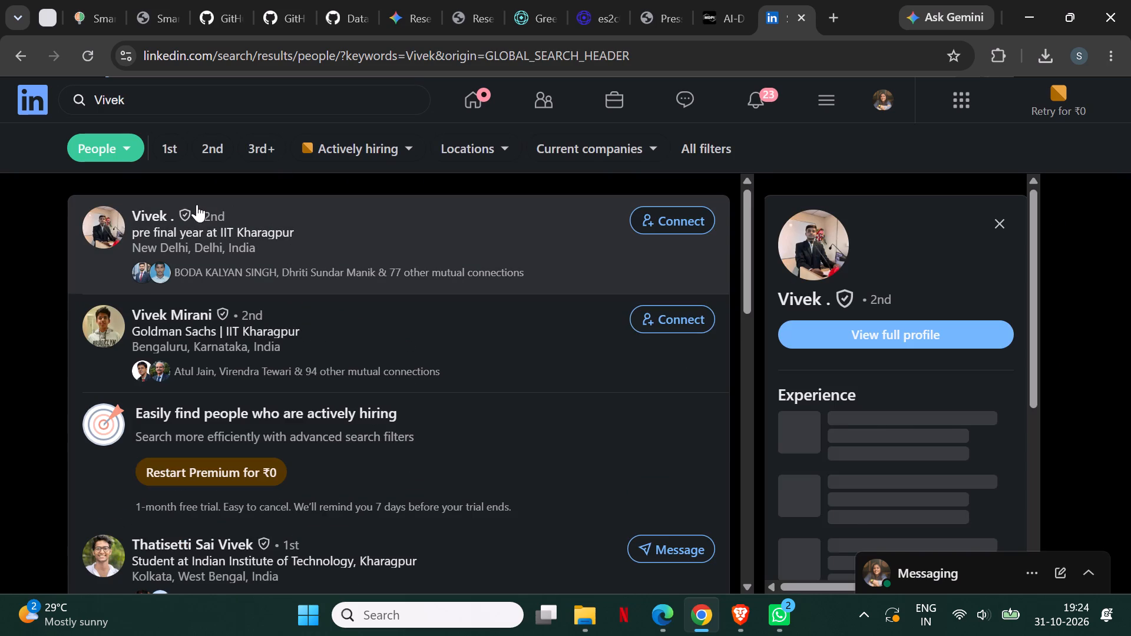
pyautogui.scroll(-4, 204, 287)
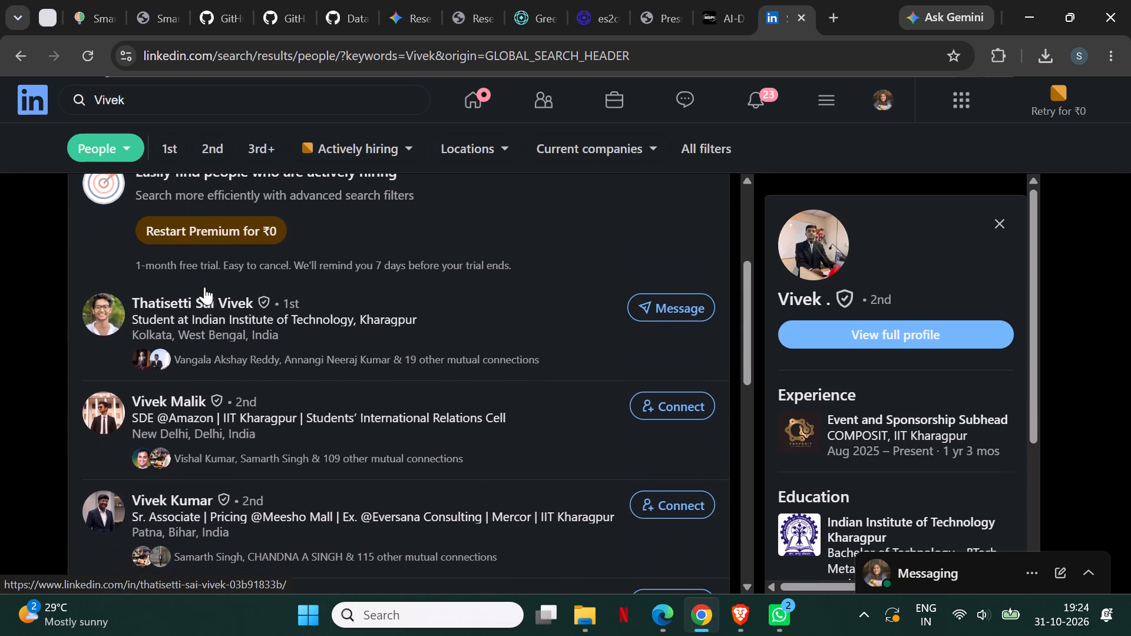
pyautogui.scroll(-2, 204, 287)
pyautogui.scroll(4, 204, 287)
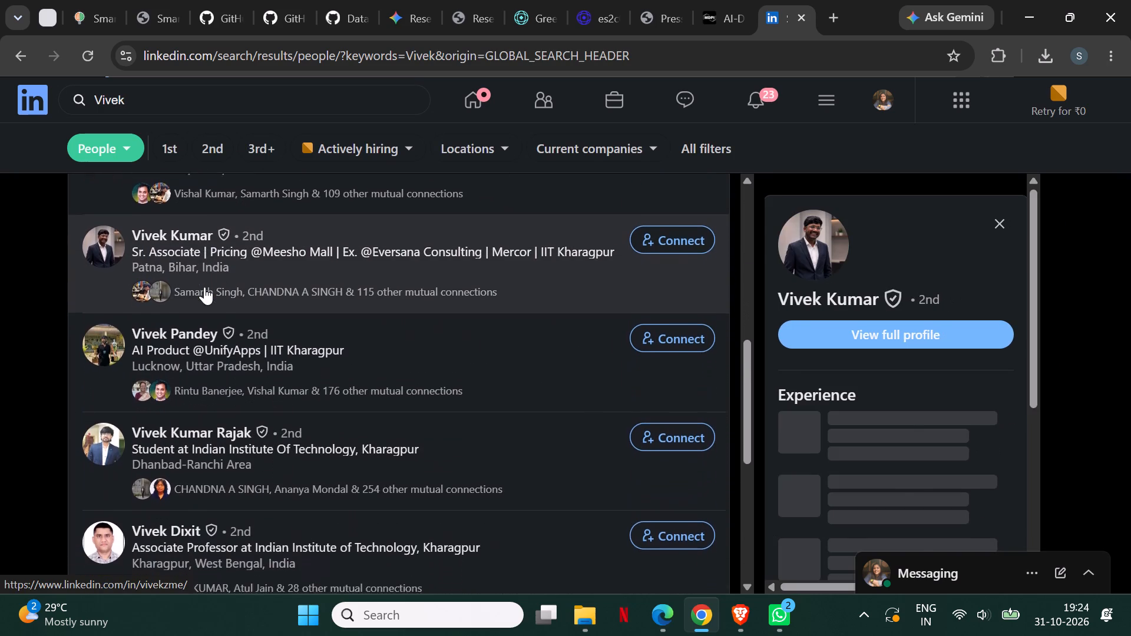
pyautogui.scroll(1, 204, 287)
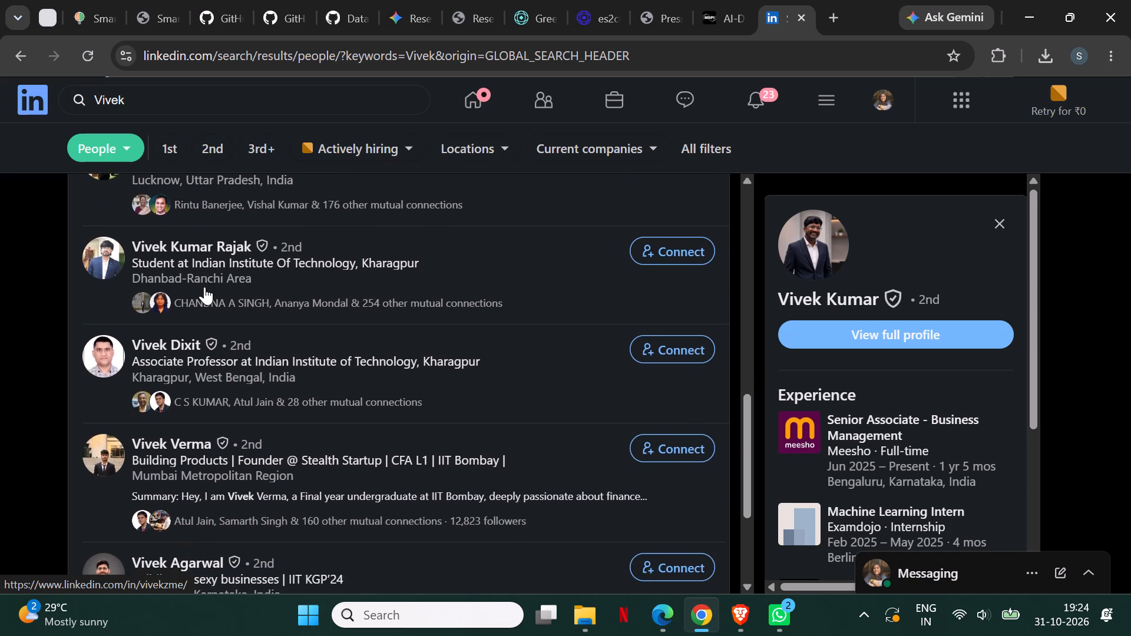
pyautogui.scroll(5, 204, 287)
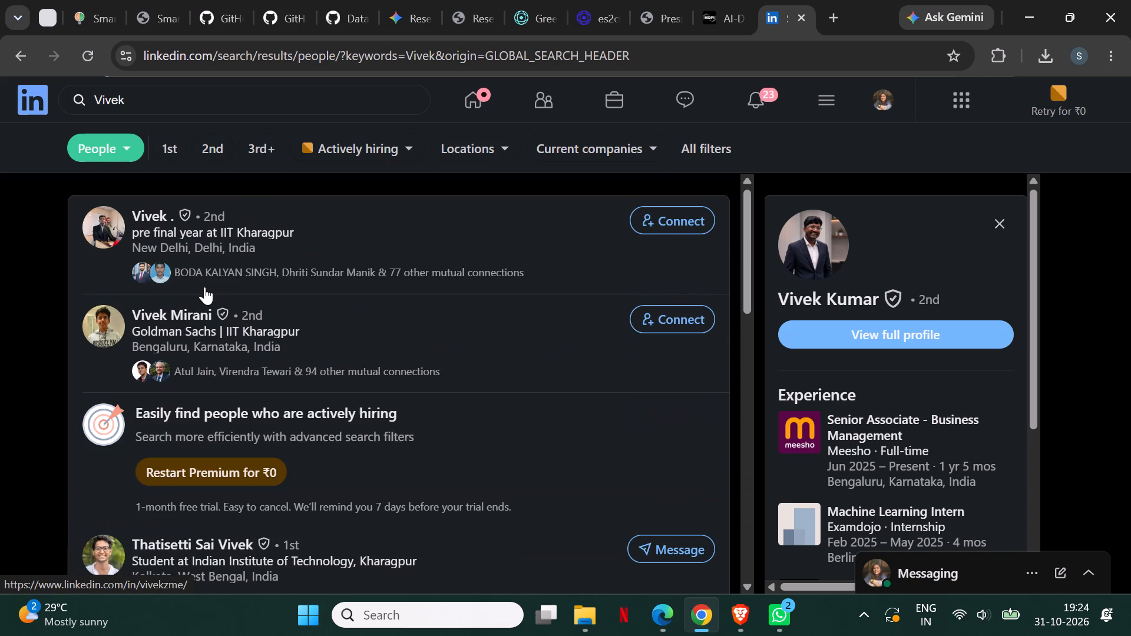
pyautogui.scroll(1, 204, 287)
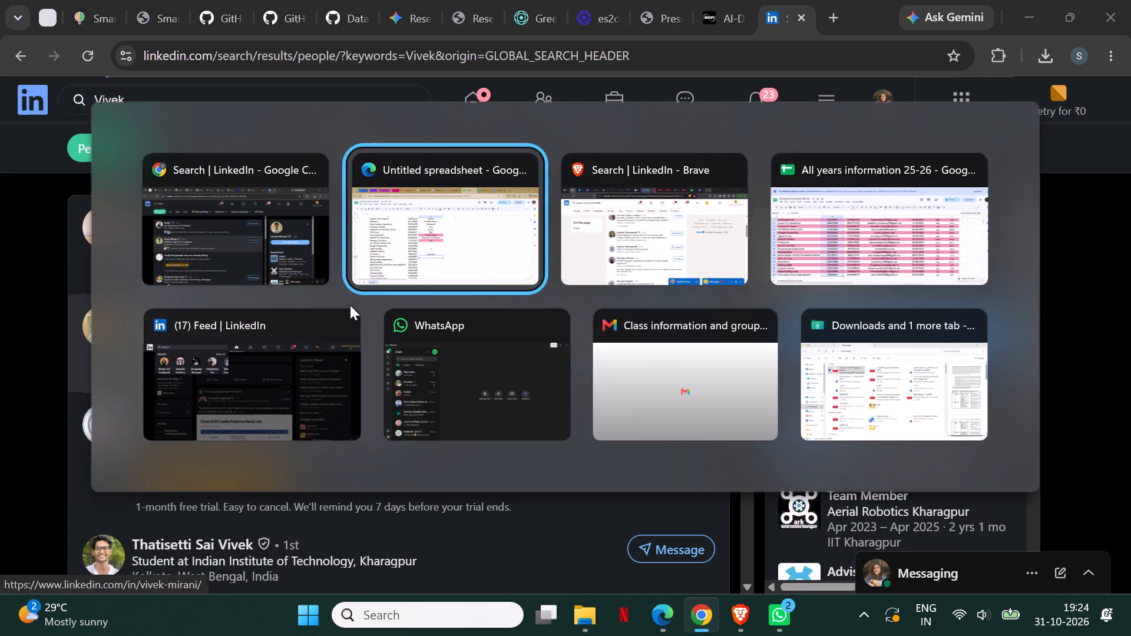
# Return to the Edge spreadsheet and select the member's name in cell B23.
pyautogui.scroll(-1, 290, 416)
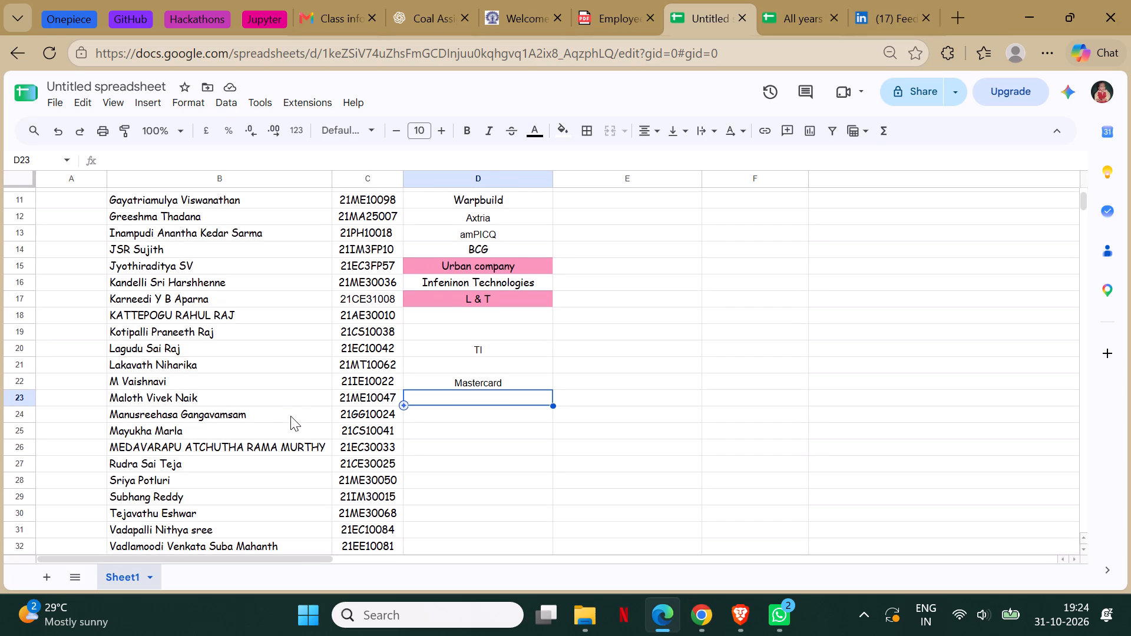
pyautogui.click(278, 407)
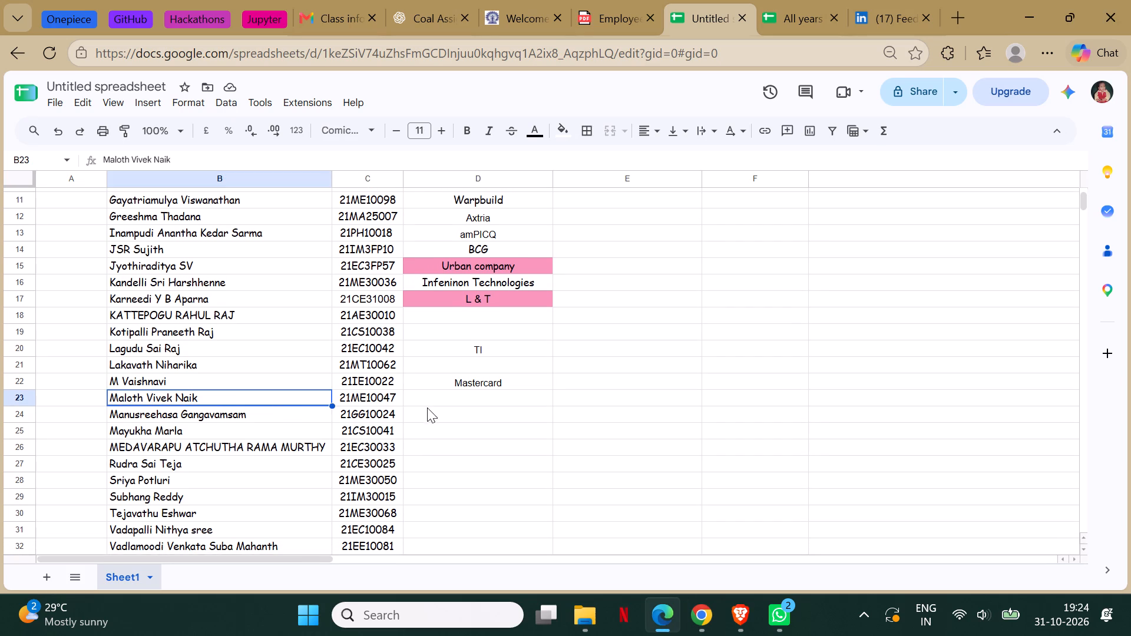
# Search LinkedIn in Chrome for "manus", open the profile matching the member in cell B24, and examine its experience and education sections.
pyautogui.click(427, 417)
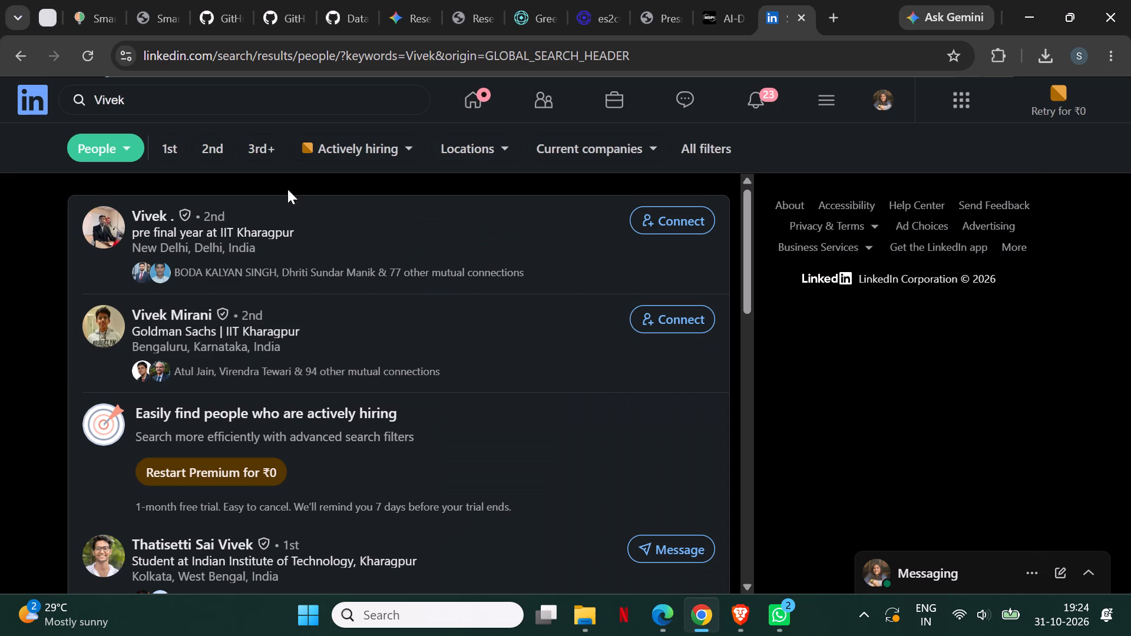
pyautogui.tripleClick(322, 91)
pyautogui.click(322, 91)
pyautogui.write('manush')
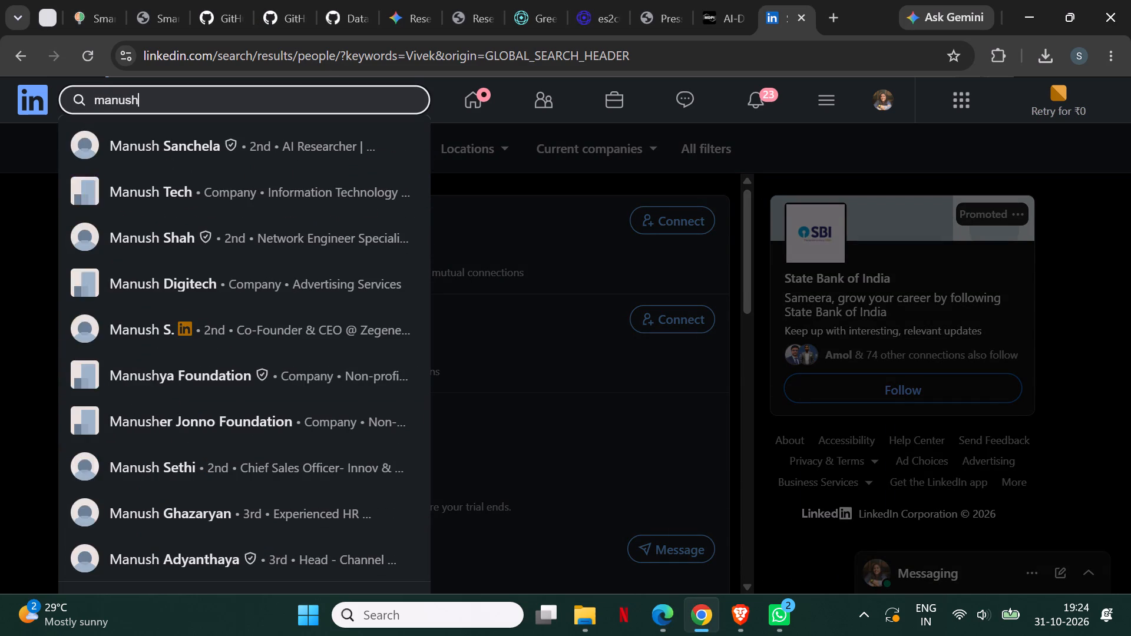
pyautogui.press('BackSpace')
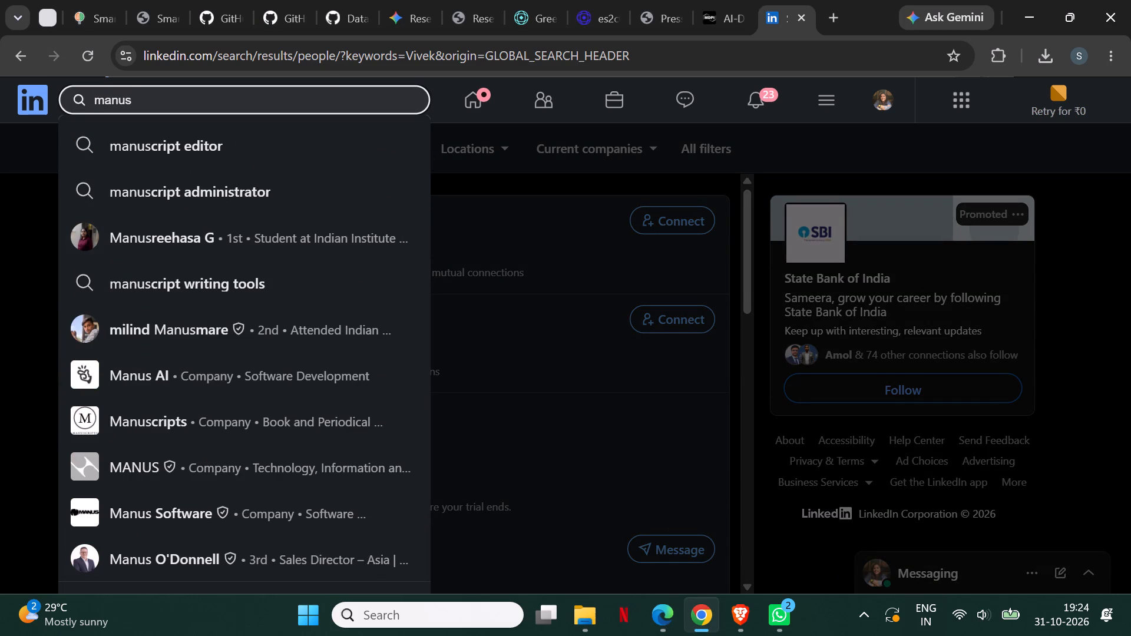
pyautogui.click(150, 238)
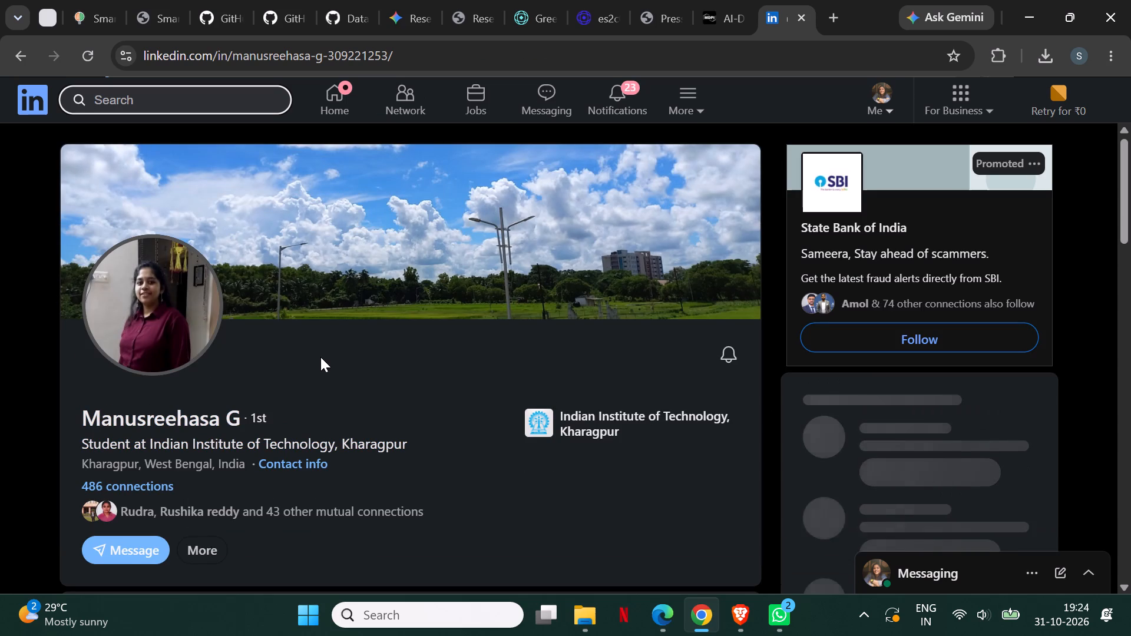
pyautogui.scroll(-4, 320, 357)
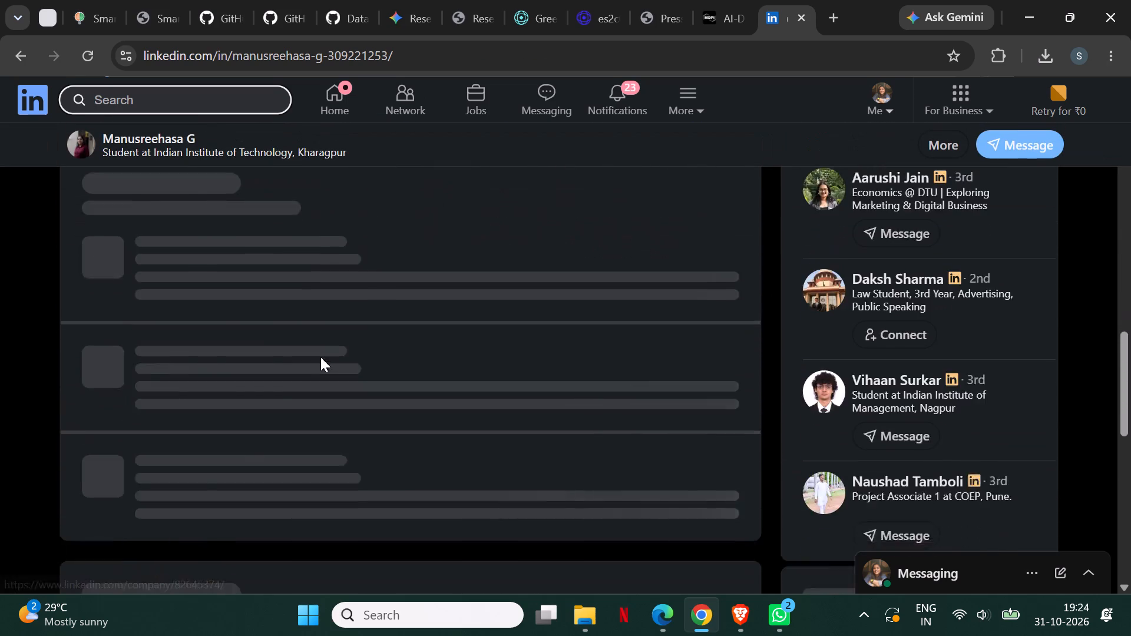
pyautogui.scroll(-2, 320, 357)
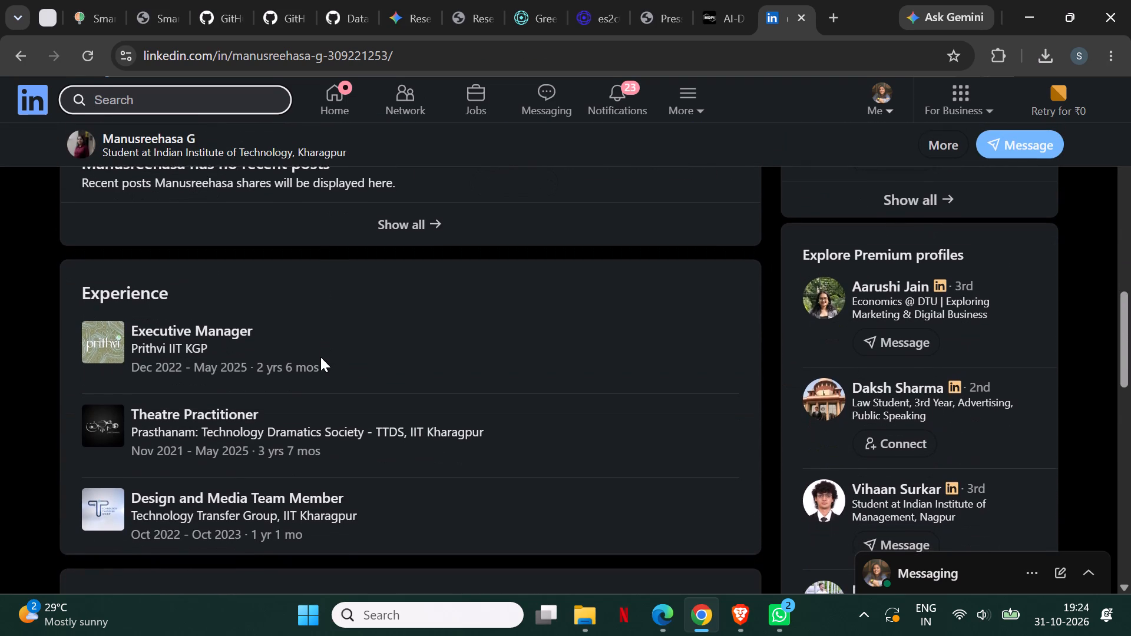
pyautogui.scroll(-2, 320, 357)
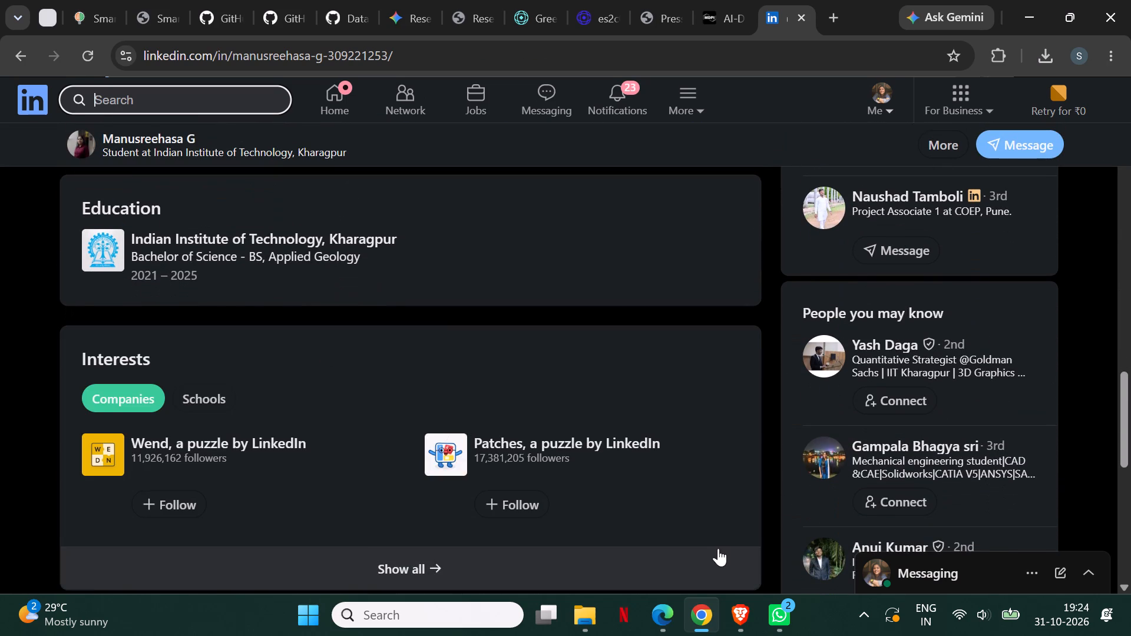
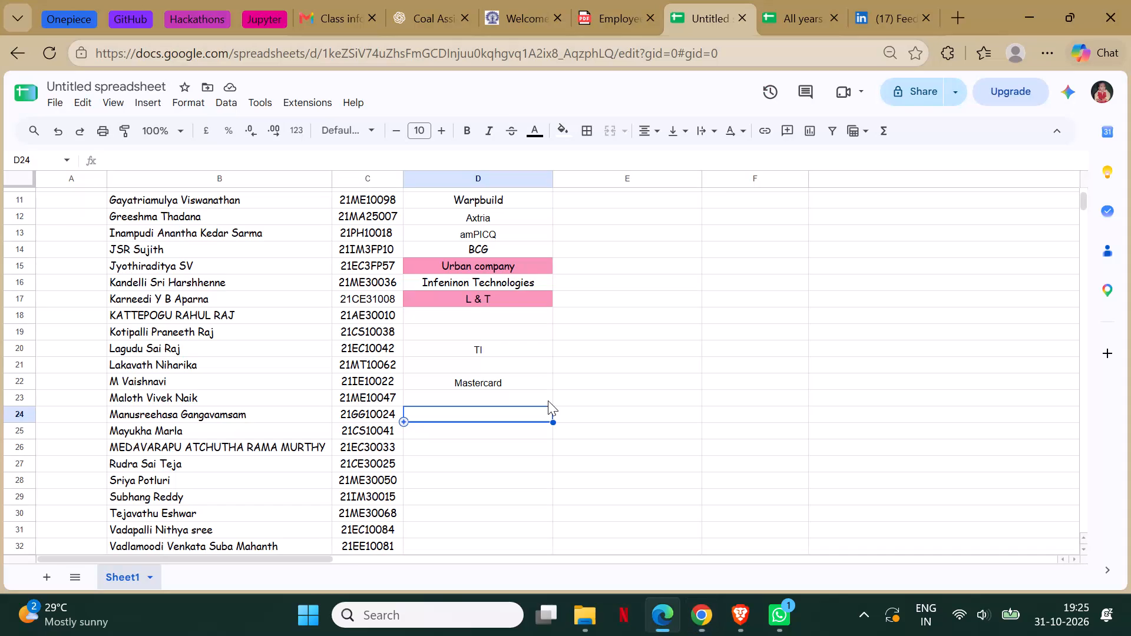
# For company cell D25, switch to Chrome, search LinkedIn for "mayukha" and open the suggested profile that matches the full name in B25.
pyautogui.click(419, 434)
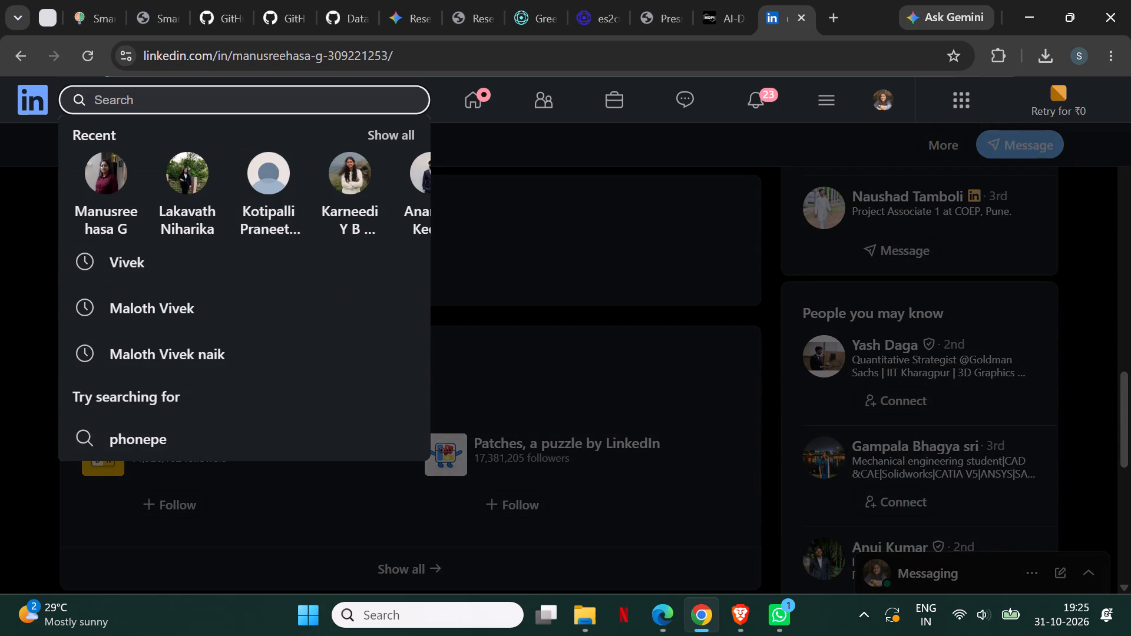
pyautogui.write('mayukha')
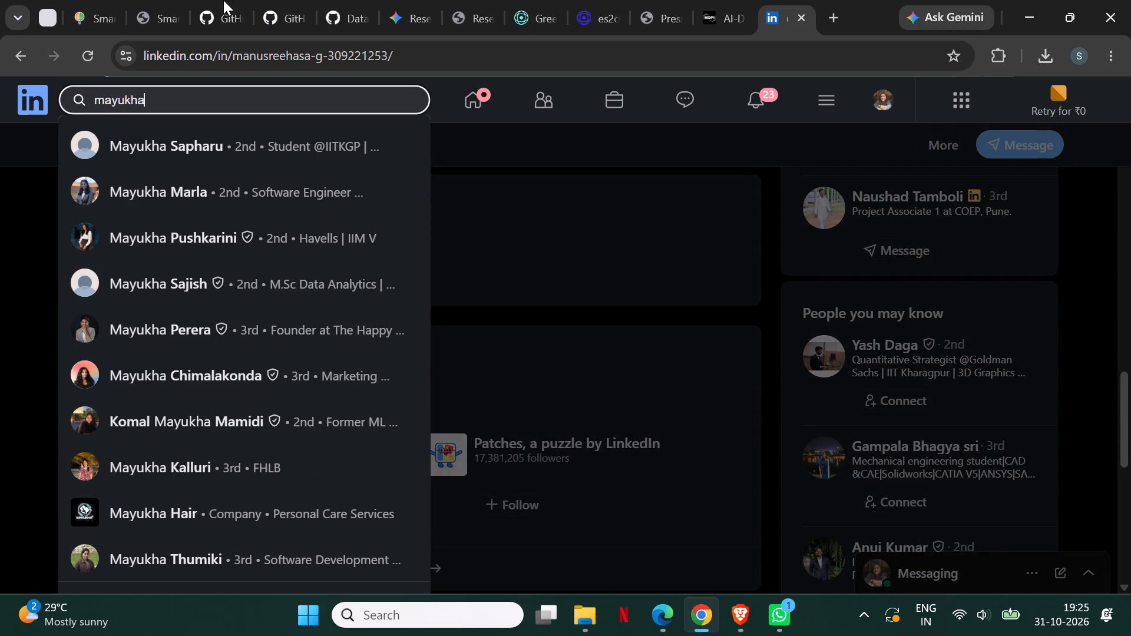
pyautogui.click(210, 192)
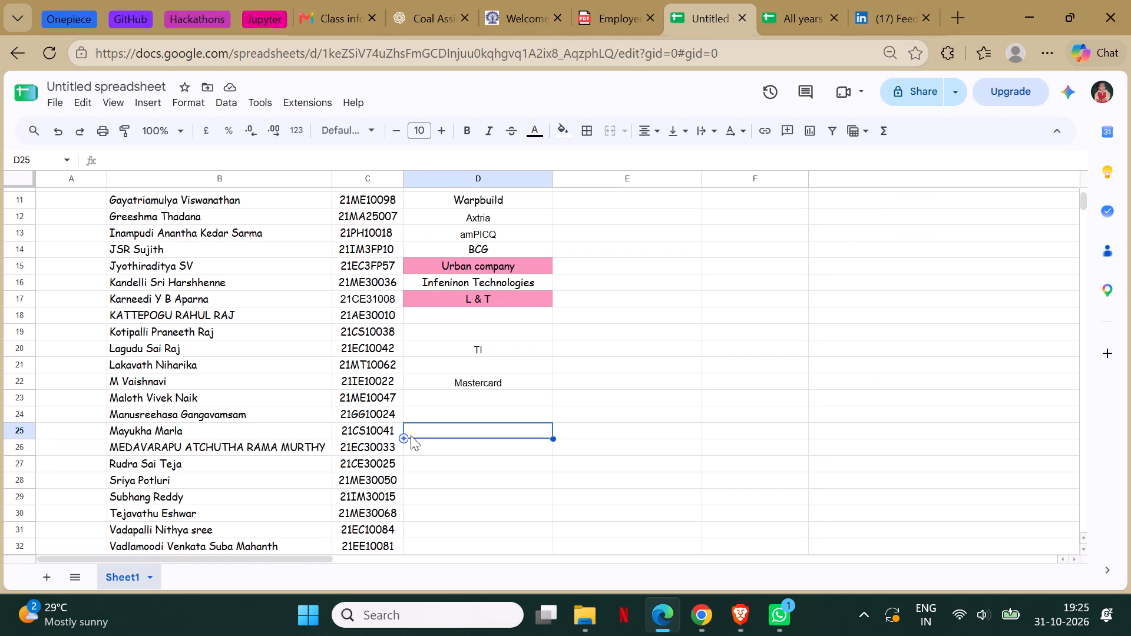
# Enter Databricks as the company in cell D25 and Blackrock in cell D26.
pyautogui.write('Databi')
pyautogui.press('BackSpace')
pyautogui.write('ricks')
pyautogui.press('Return')
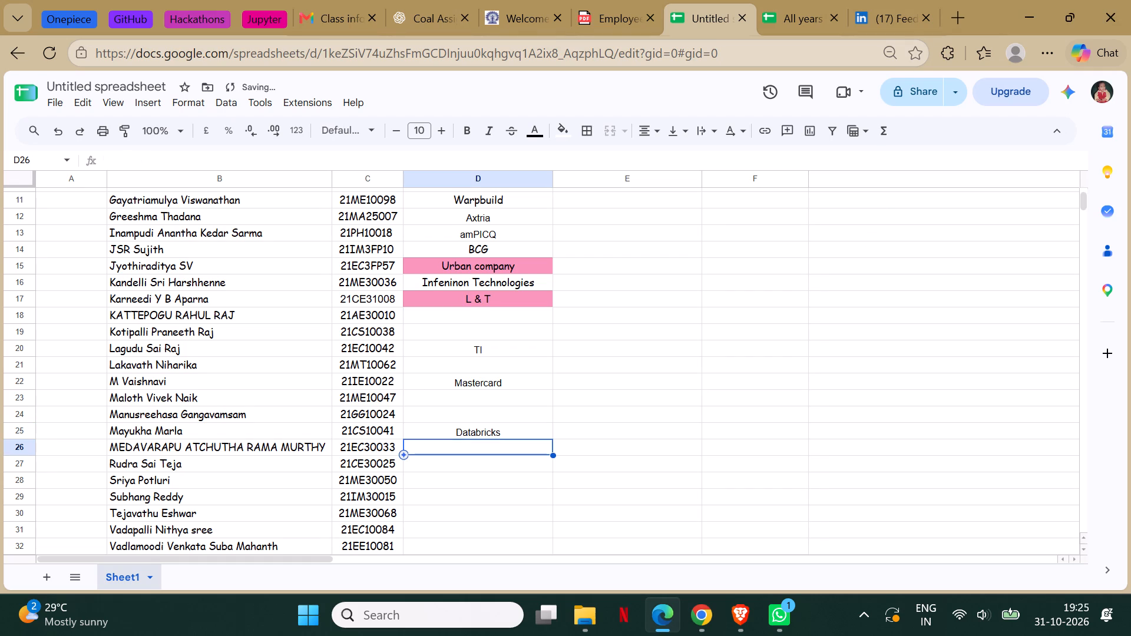
pyautogui.write('Blackrock')
pyautogui.press('Return')
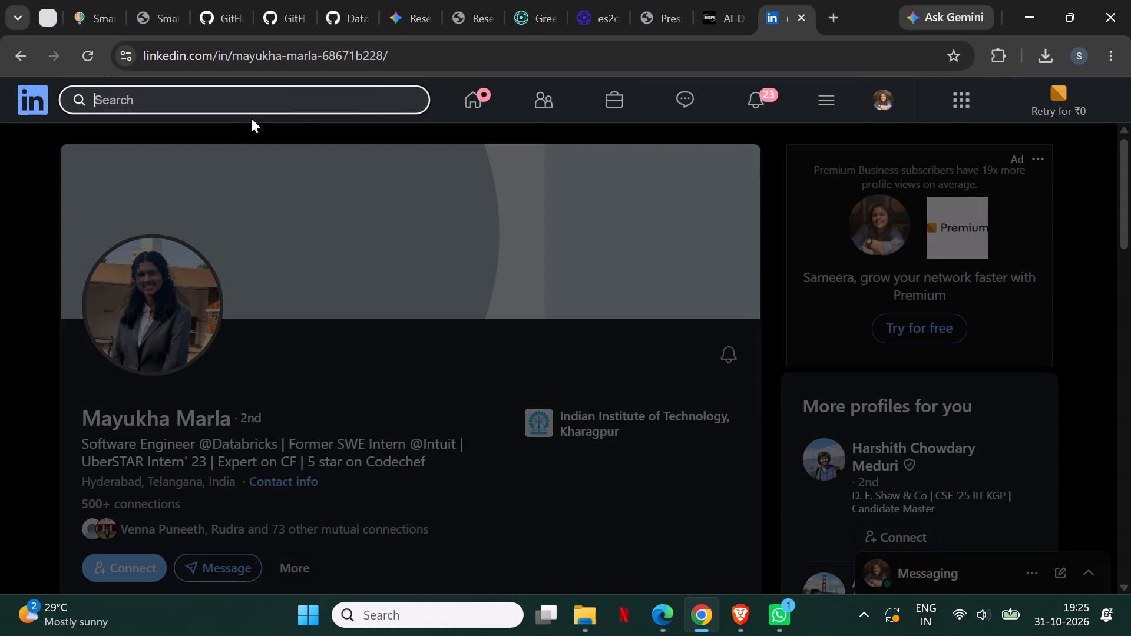
# In Chrome, search LinkedIn for "rudra", open the profile matching the member in row 27, and examine its experience for a company.
pyautogui.write('rudra')
pyautogui.press('Return')
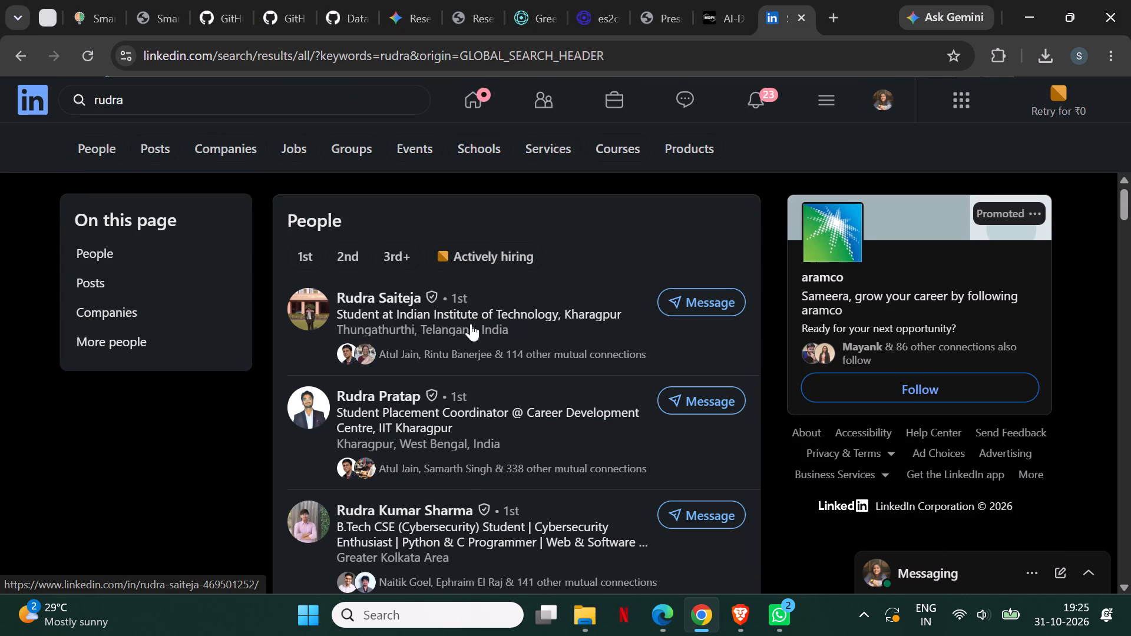
pyautogui.click(373, 306)
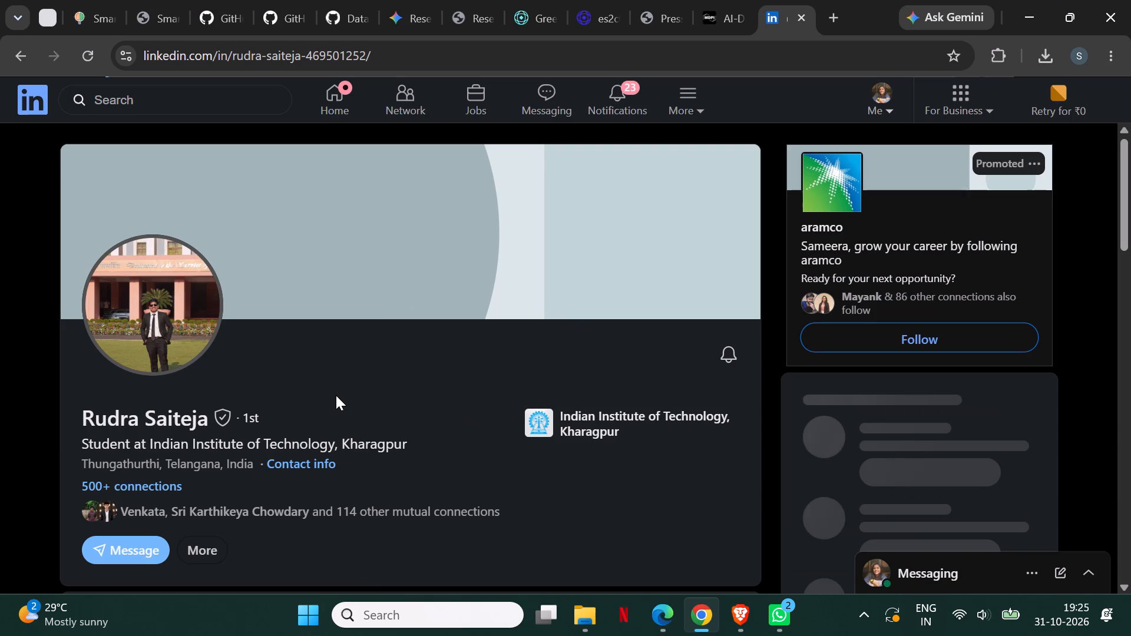
pyautogui.scroll(-4, 336, 395)
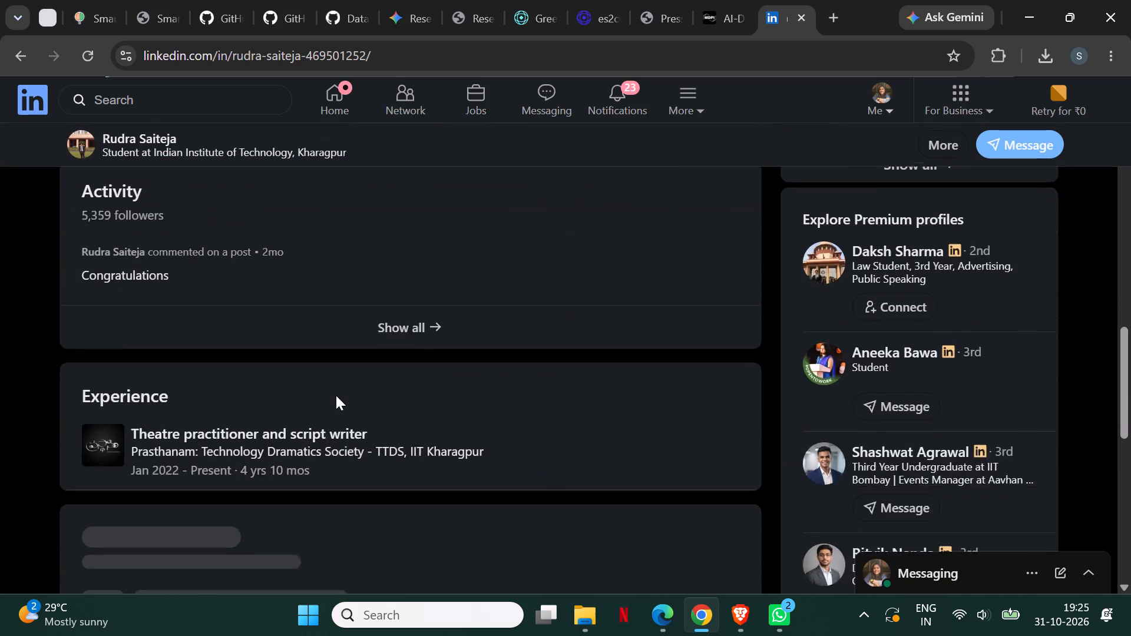
pyautogui.scroll(-6, 336, 395)
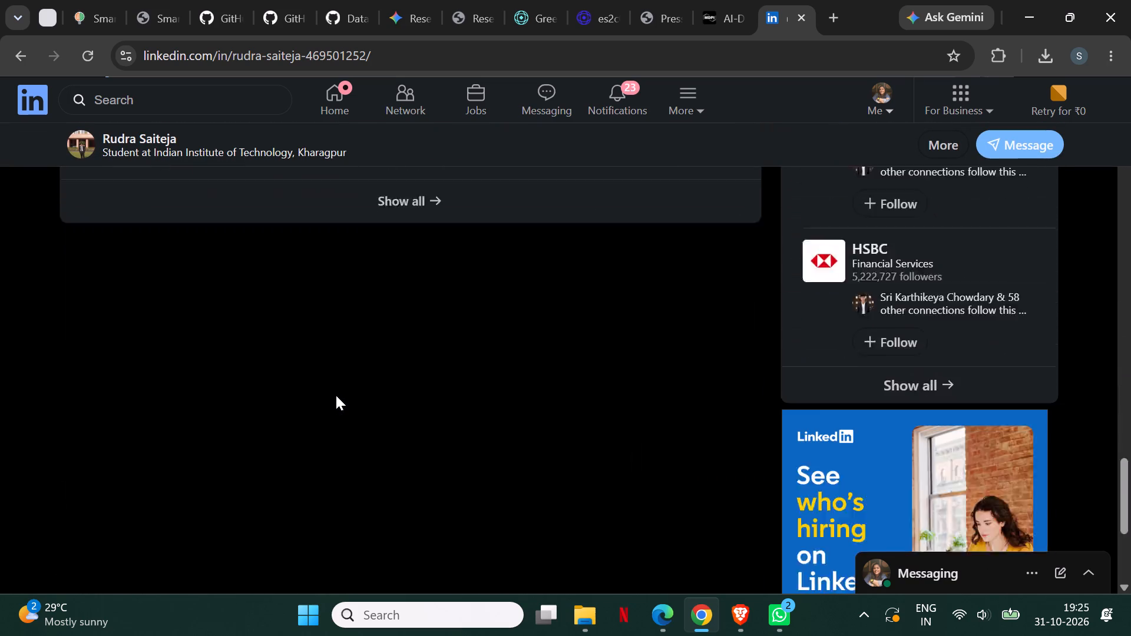
pyautogui.scroll(-1, 336, 395)
pyautogui.scroll(9, 336, 395)
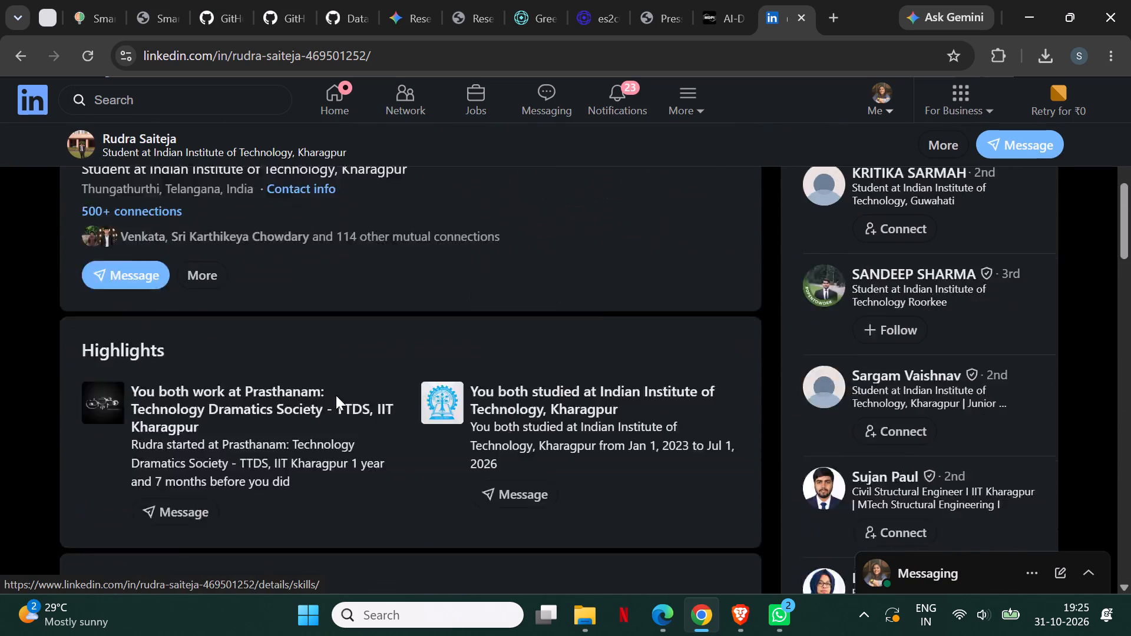
pyautogui.scroll(3, 336, 395)
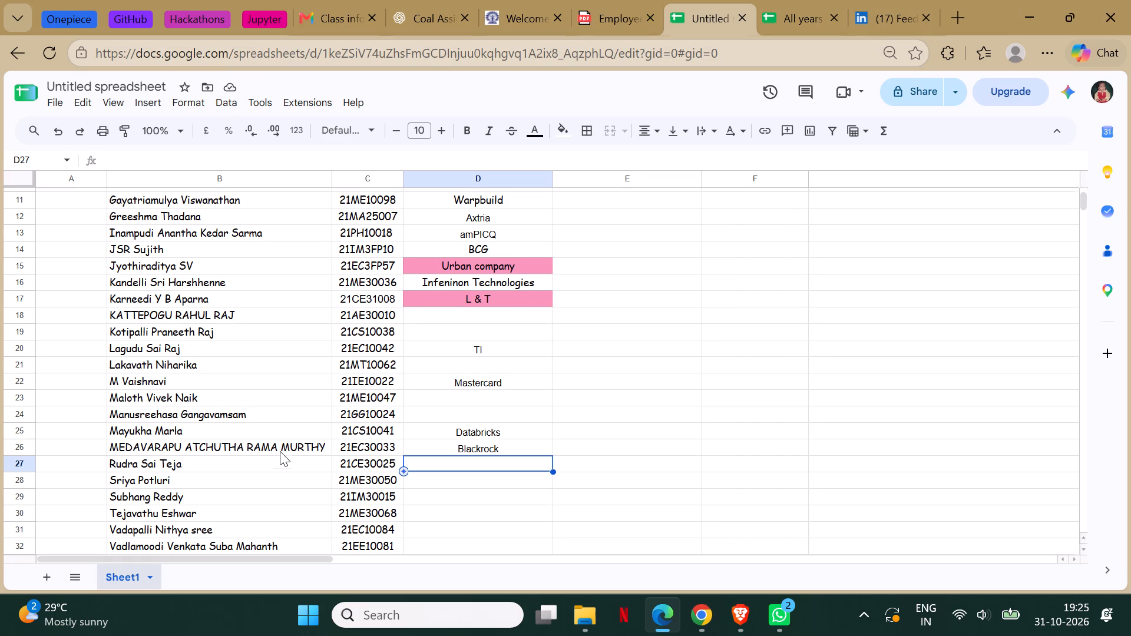
# Check the remaining members in the Edge spreadsheet, then search LinkedIn in Chrome for "subhang" and open the row 29 member's profile.
pyautogui.scroll(-1, 280, 451)
pyautogui.click(224, 108)
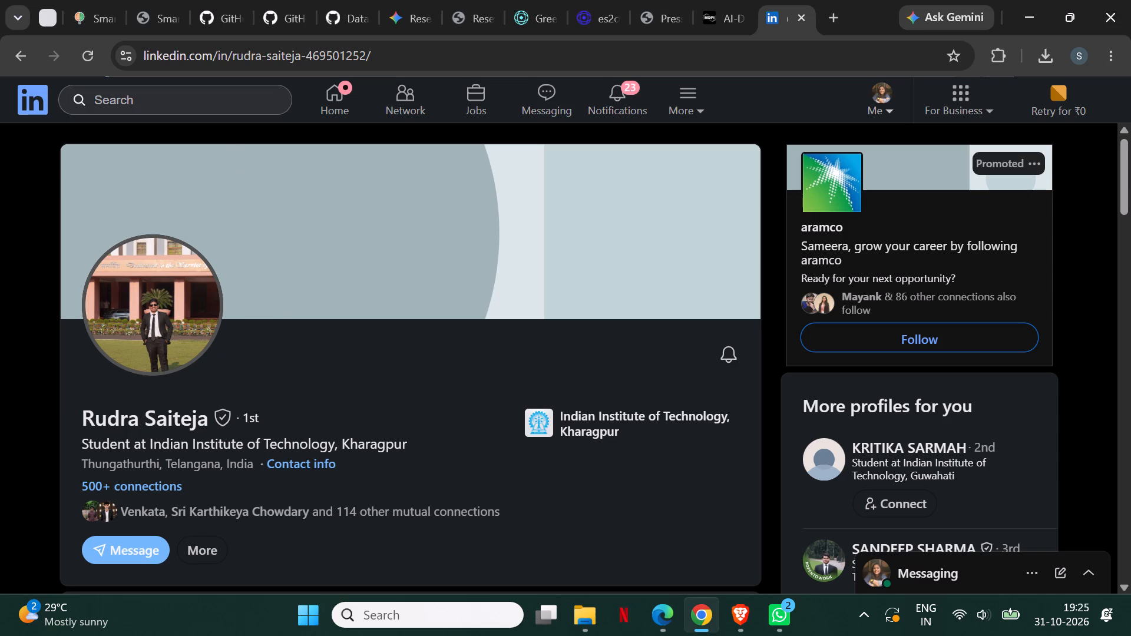
pyautogui.write('subhab=')
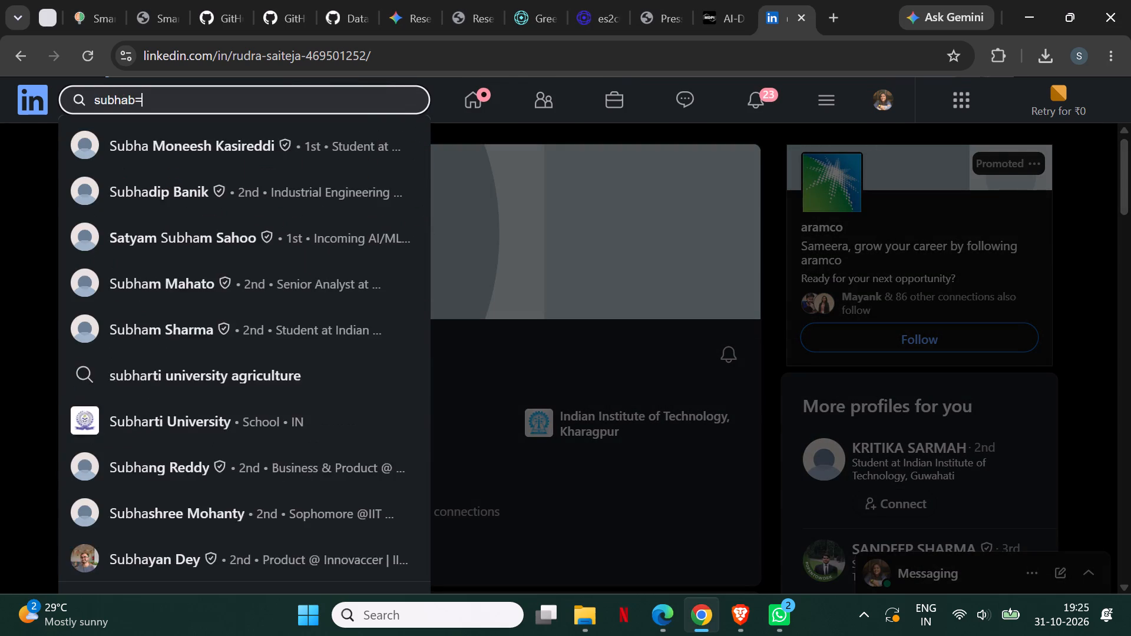
pyautogui.press('BackSpace')
pyautogui.press('BackSpace')
pyautogui.write('ng')
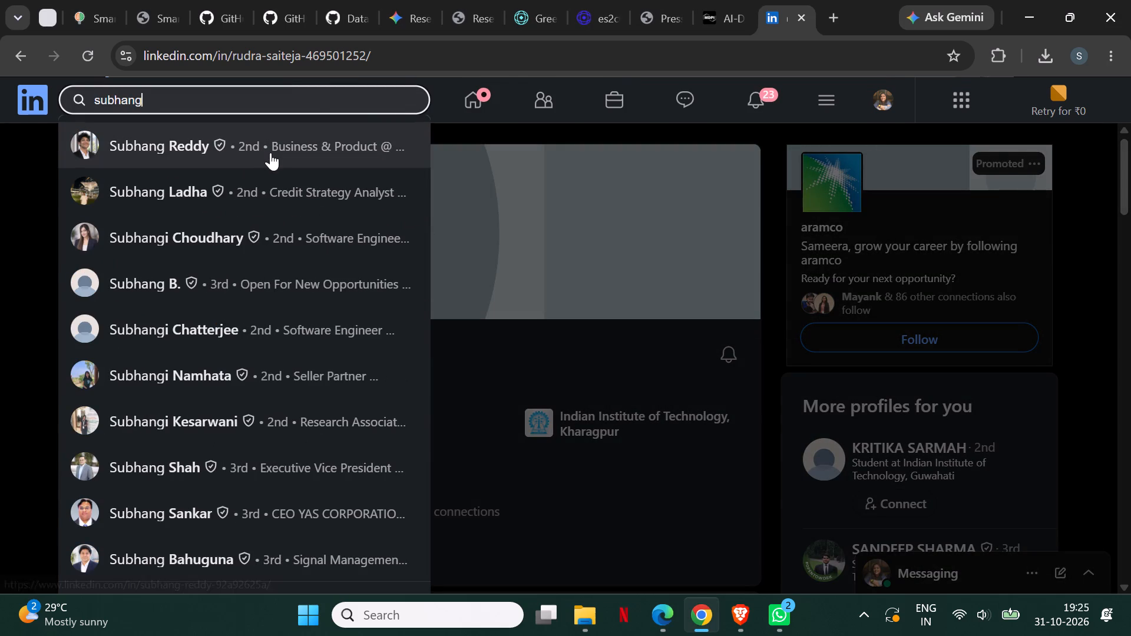
pyautogui.click(270, 153)
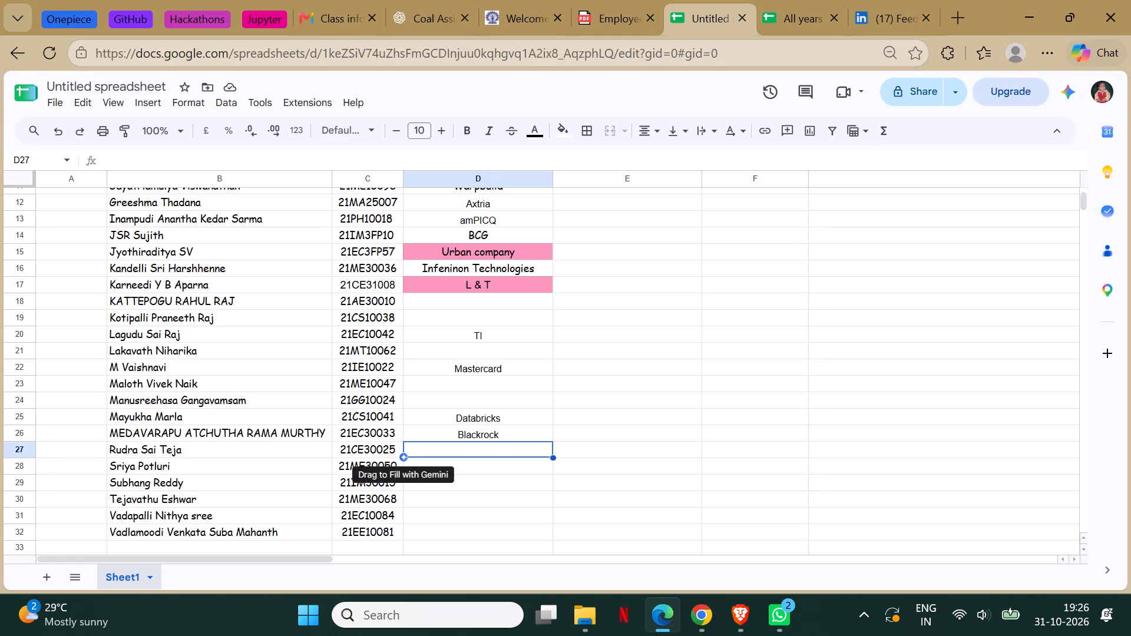
# Back in the Edge spreadsheet, enter Urban company in cell D29 for that member.
pyautogui.press('Down')
pyautogui.press('Down')
pyautogui.write('Urban company')
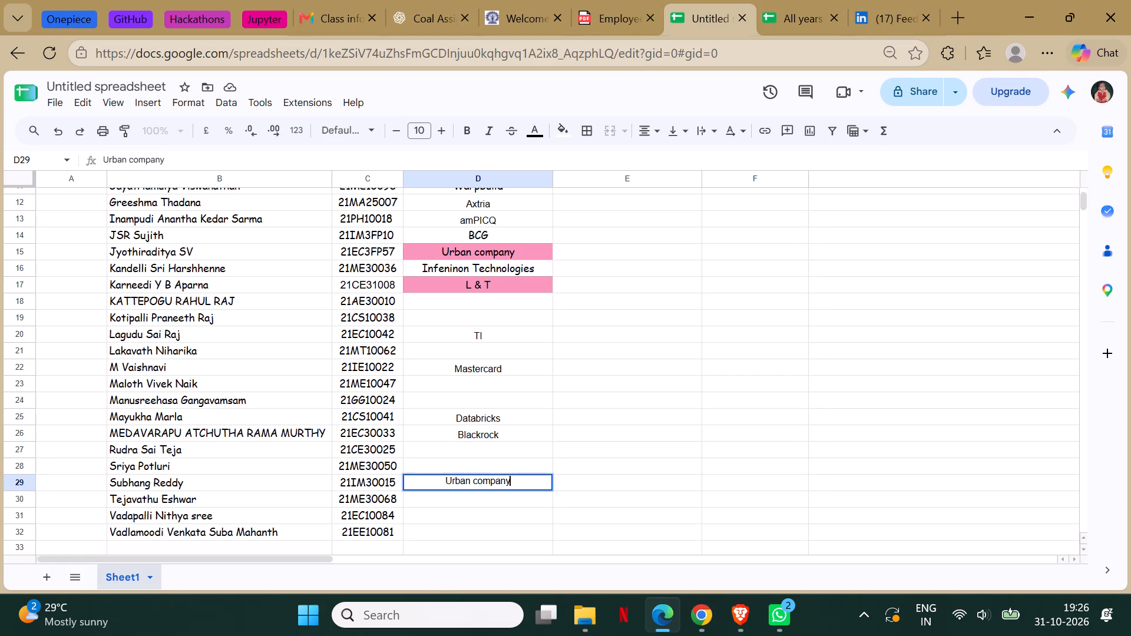
pyautogui.press('Return')
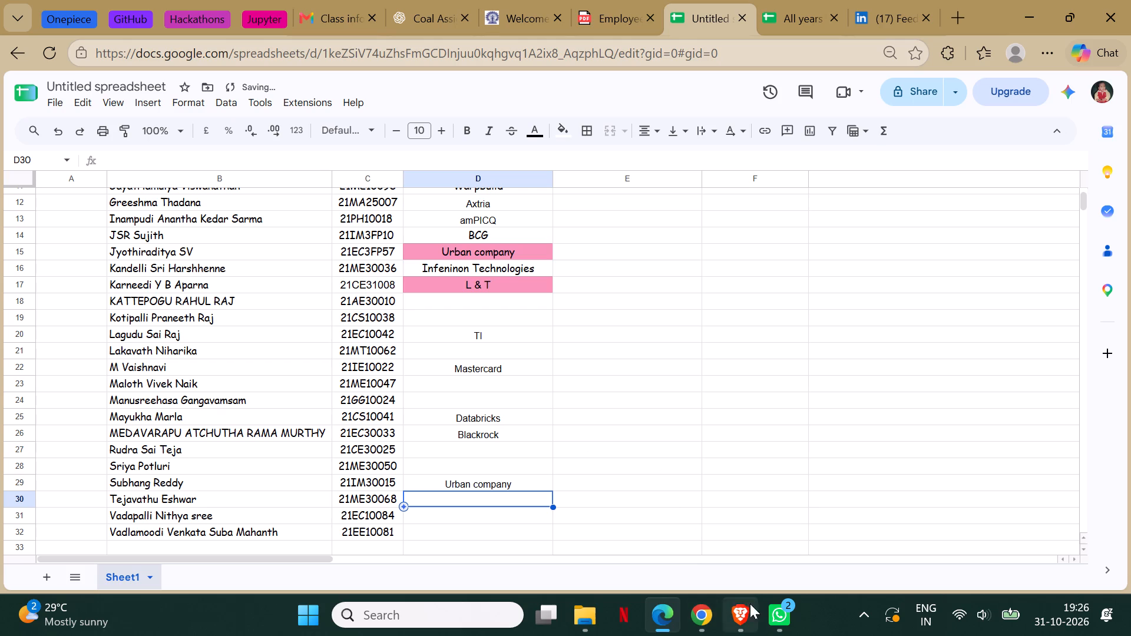
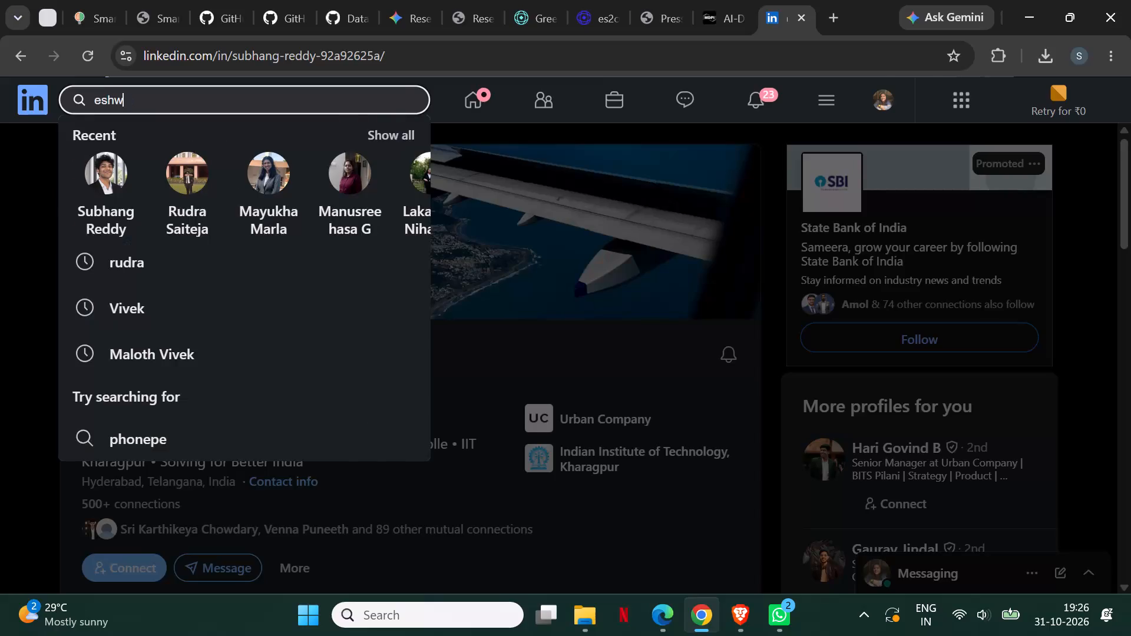
# Search LinkedIn for "eshwar" and look through the people results for the member from the spreadsheet.
pyautogui.press('Return')
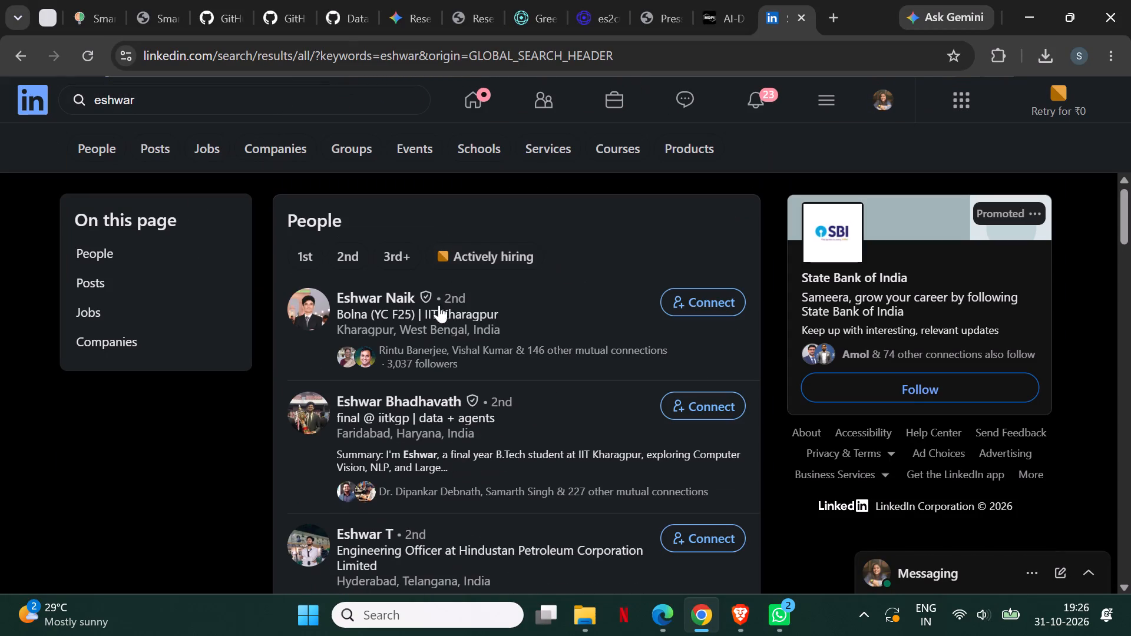
pyautogui.scroll(-1, 408, 352)
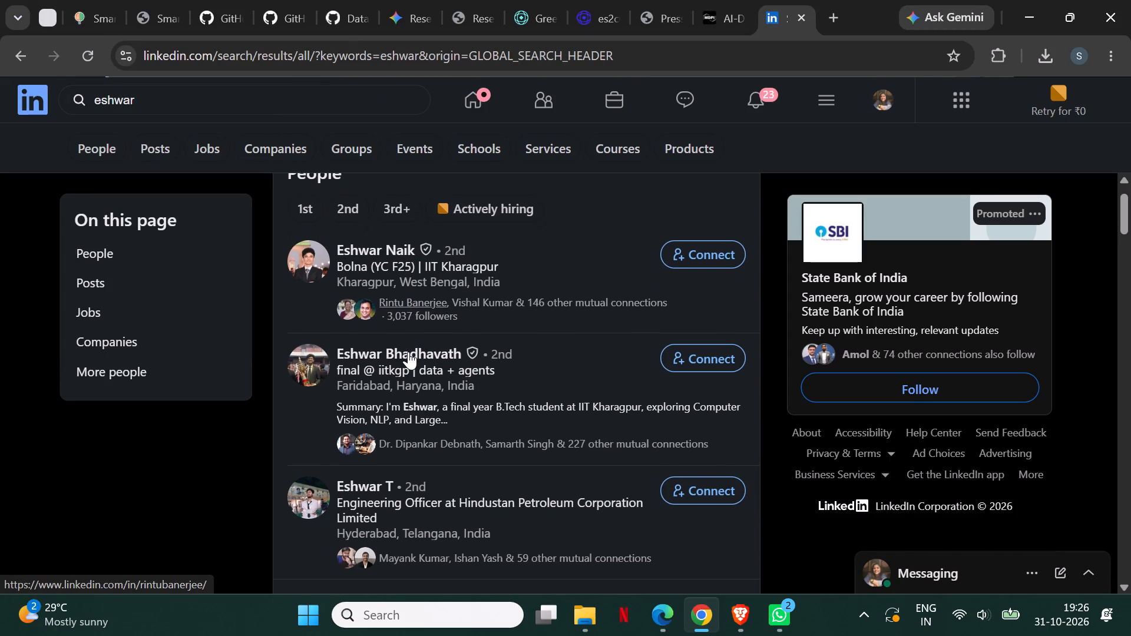
pyautogui.scroll(-2, 408, 352)
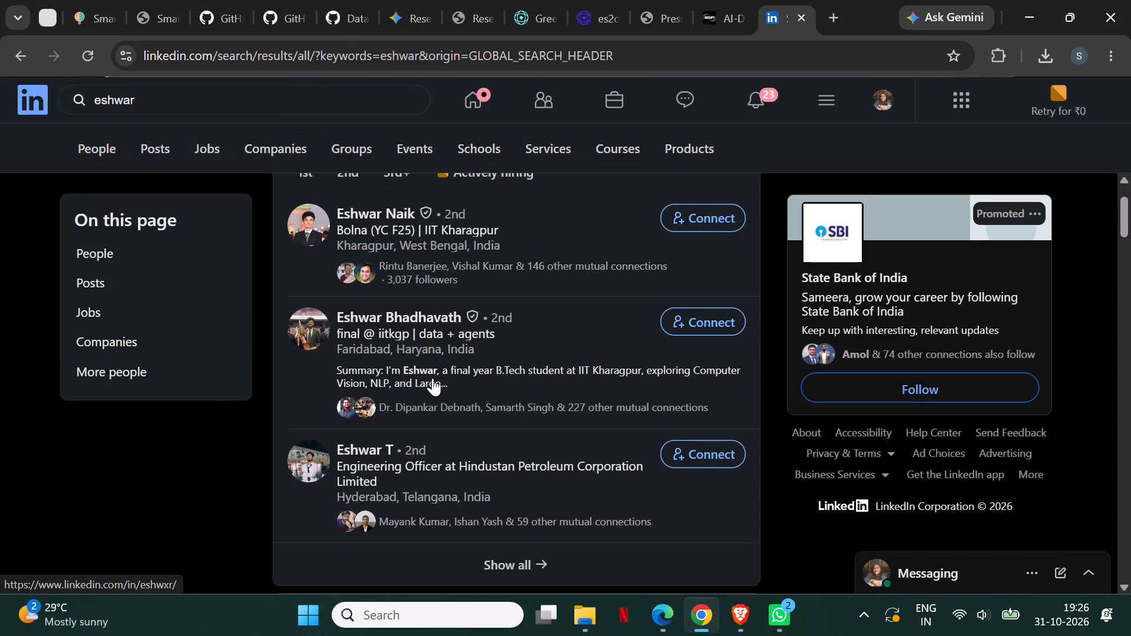
pyautogui.scroll(-1, 432, 378)
# Narrow the LinkedIn search by adding the start of the member's surname, check the first suggested profile, and return to the results.
pyautogui.click(211, 95)
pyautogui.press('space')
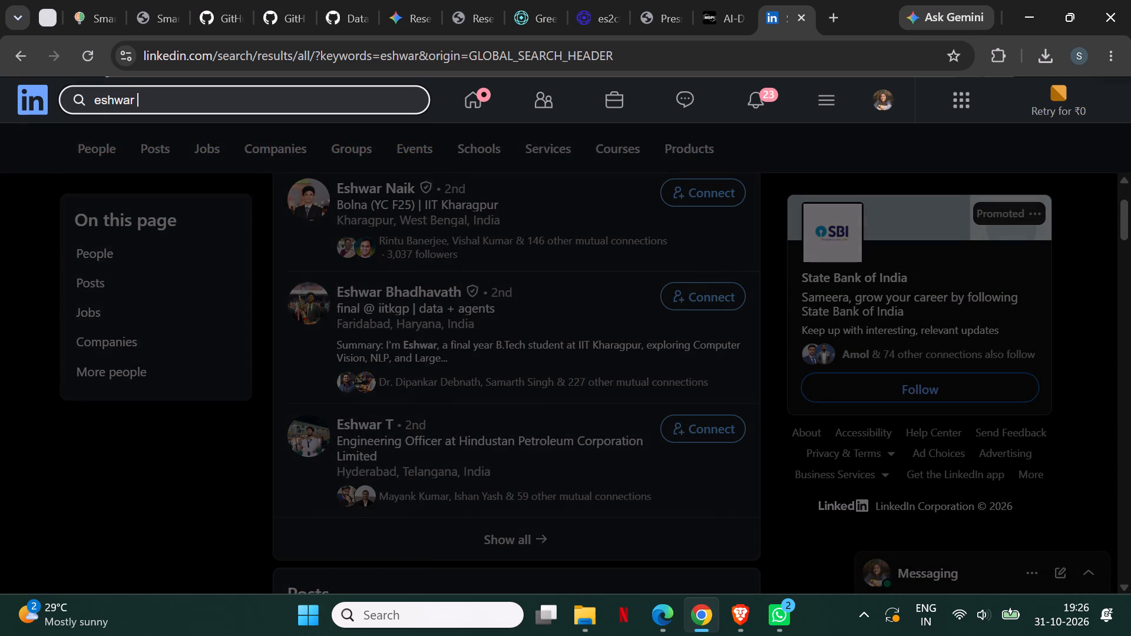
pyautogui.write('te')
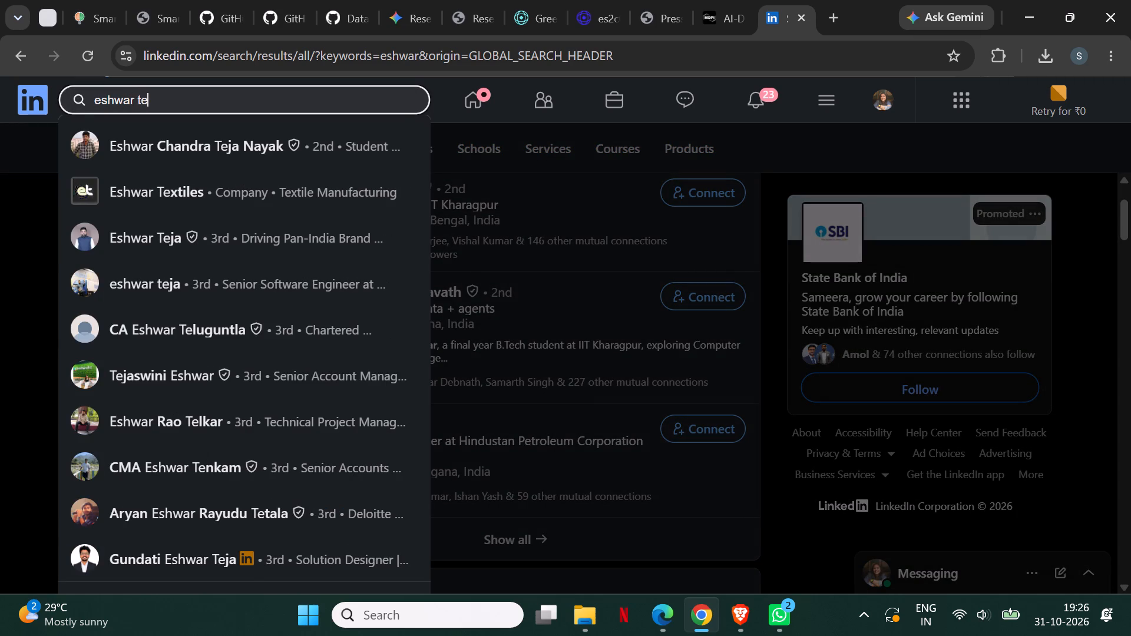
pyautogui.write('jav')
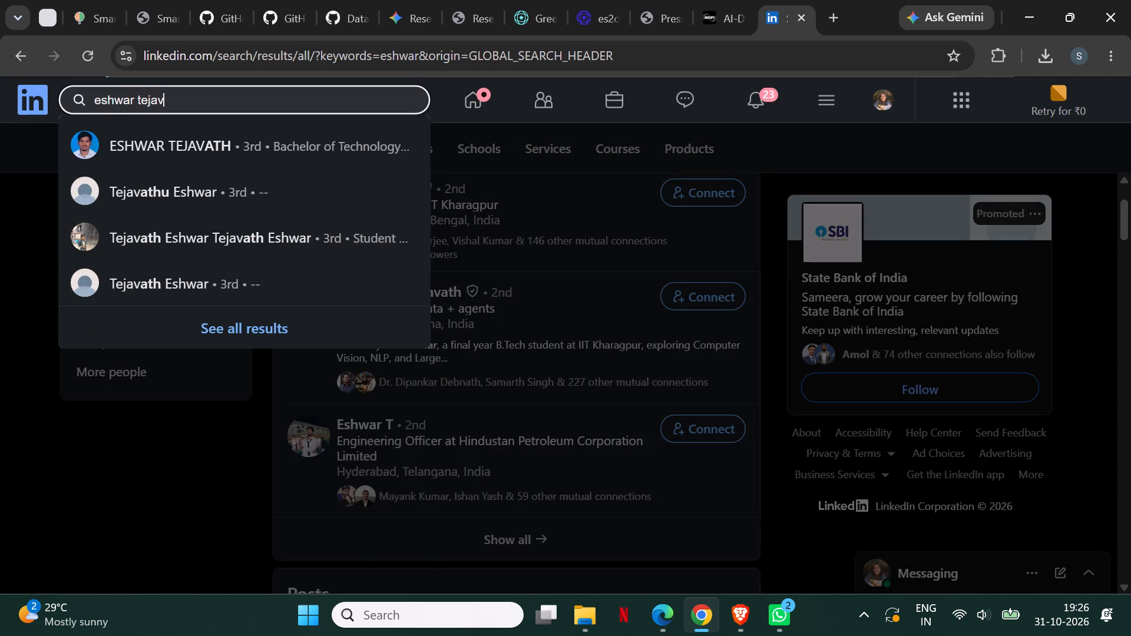
pyautogui.click(207, 142)
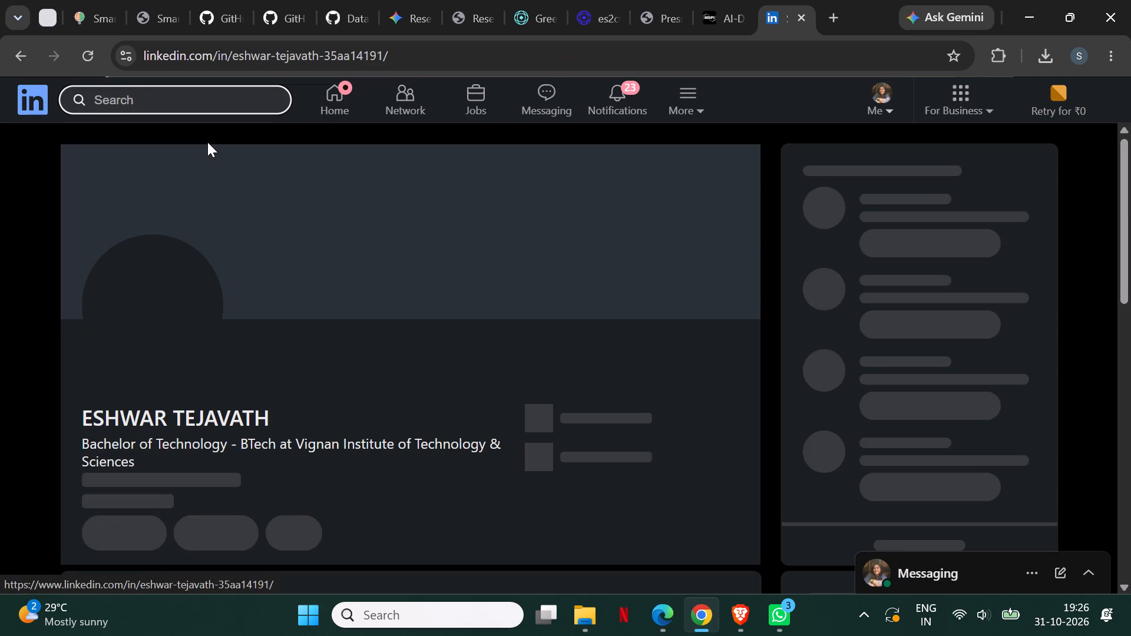
pyautogui.hscroll(5, 266, 300)
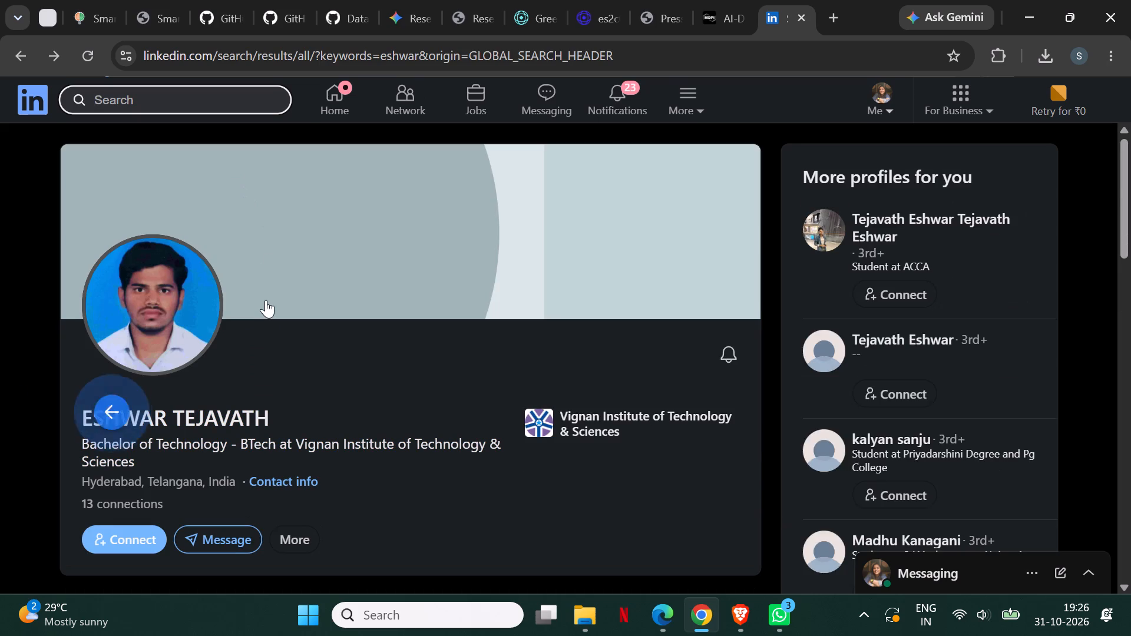
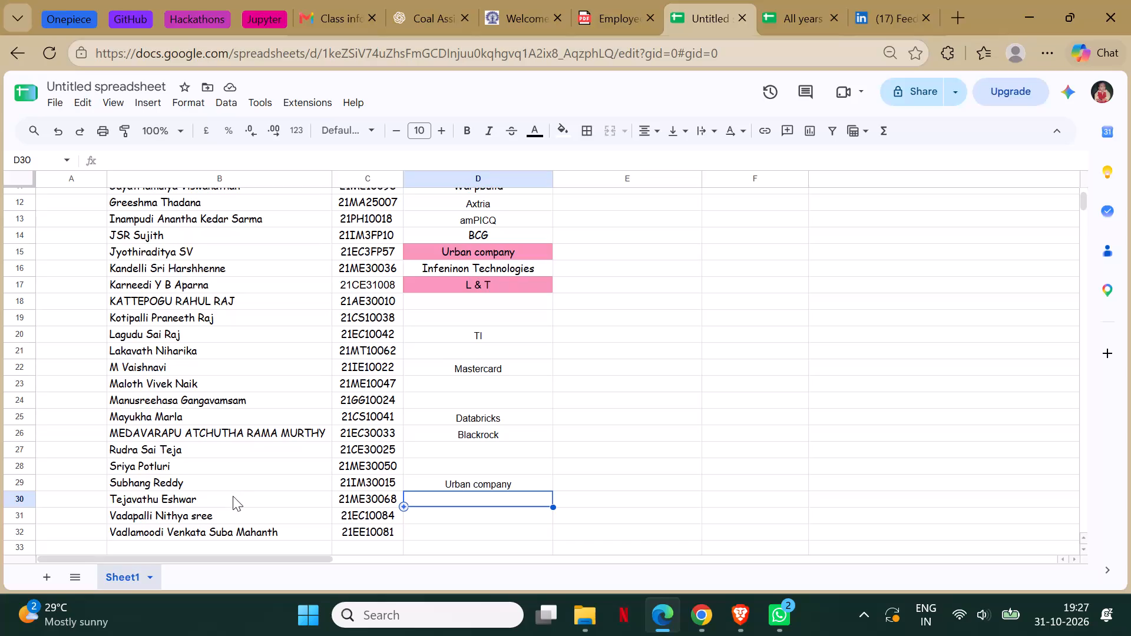
# Copy the member's name from row 30 of the spreadsheet and empty the LinkedIn search box.
pyautogui.click(233, 496)
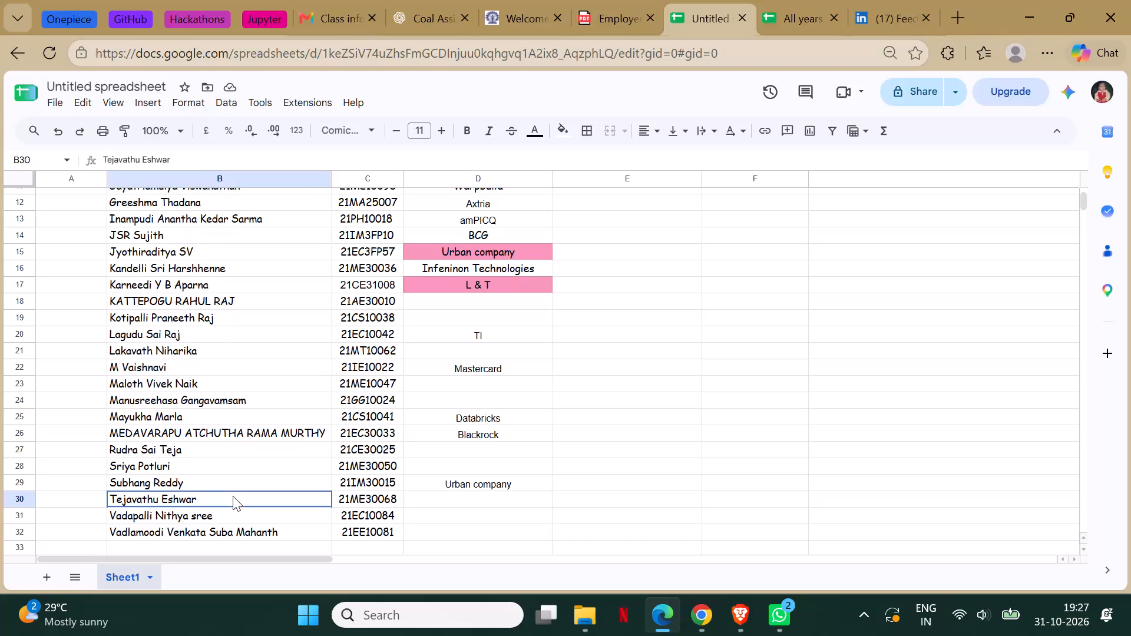
pyautogui.hotkey('ctrl', 'c')
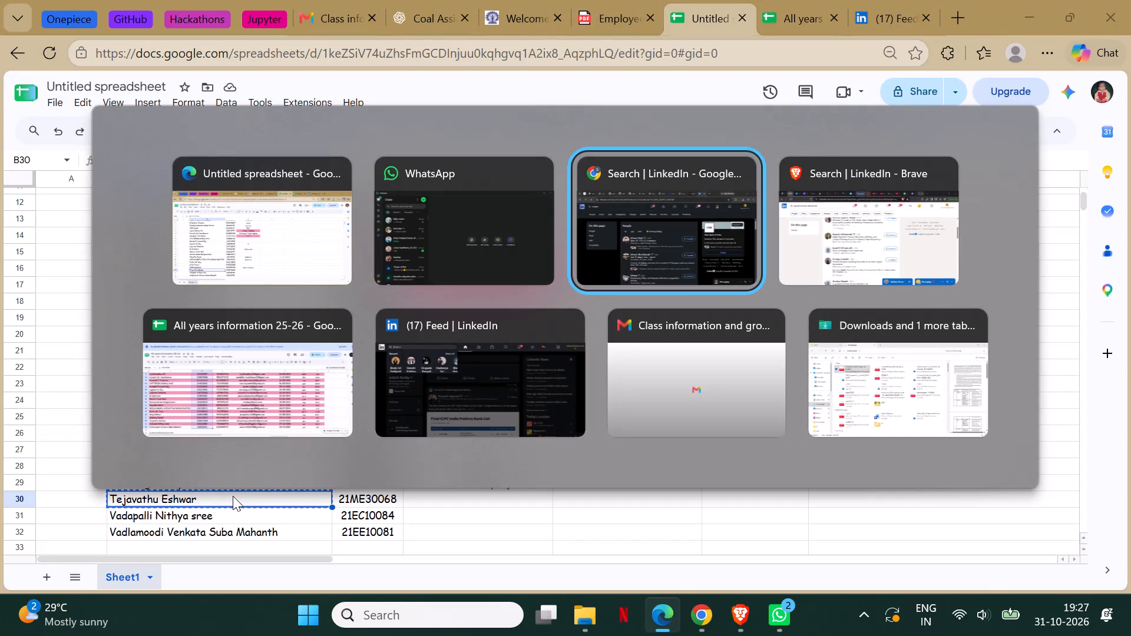
pyautogui.hotkey('shift', 'Up')
pyautogui.press('BackSpace')
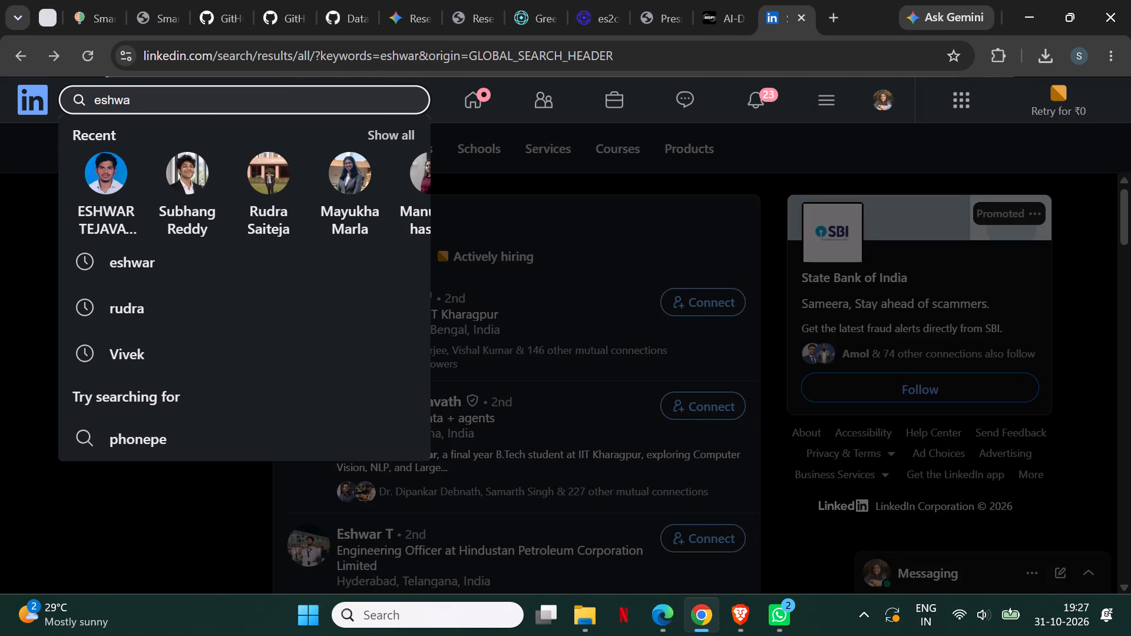
pyautogui.press('BackSpace')
pyautogui.press('BackSpace')
pyautogui.press('BackSpace')
pyautogui.press('BackSpace')
pyautogui.press('BackSpace')
pyautogui.press('BackSpace')
pyautogui.press('BackSpace')
pyautogui.press('BackSpace')
pyautogui.press('BackSpace')
pyautogui.press('BackSpace')
pyautogui.press('BackSpace')
pyautogui.press('BackSpace')
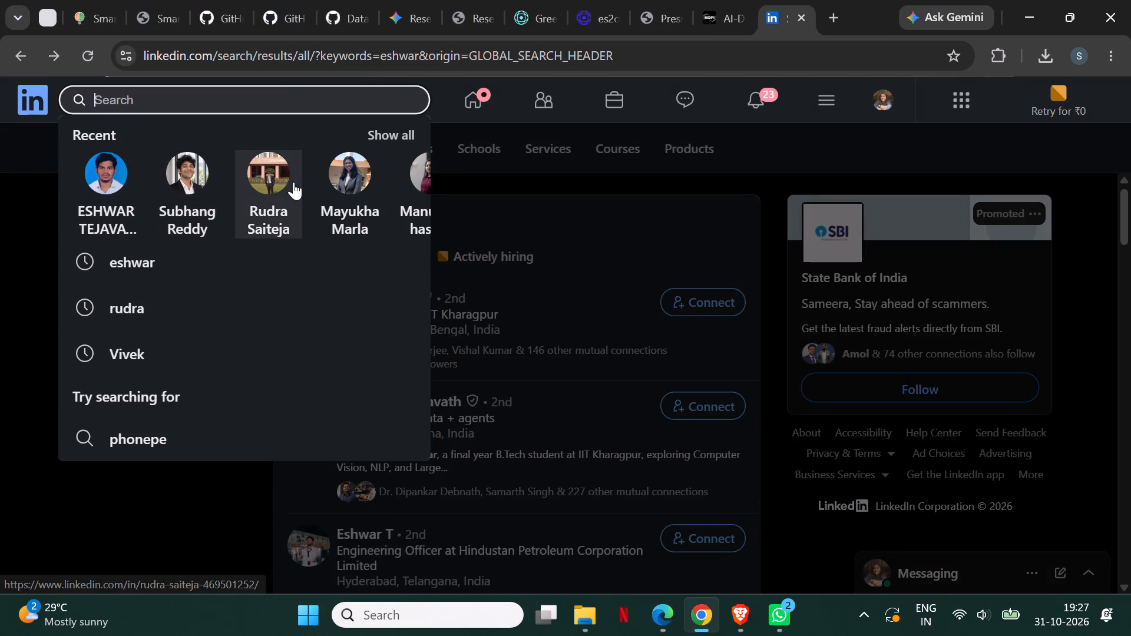
# Clear the entire LinkedIn recent search history.
pyautogui.click(401, 132)
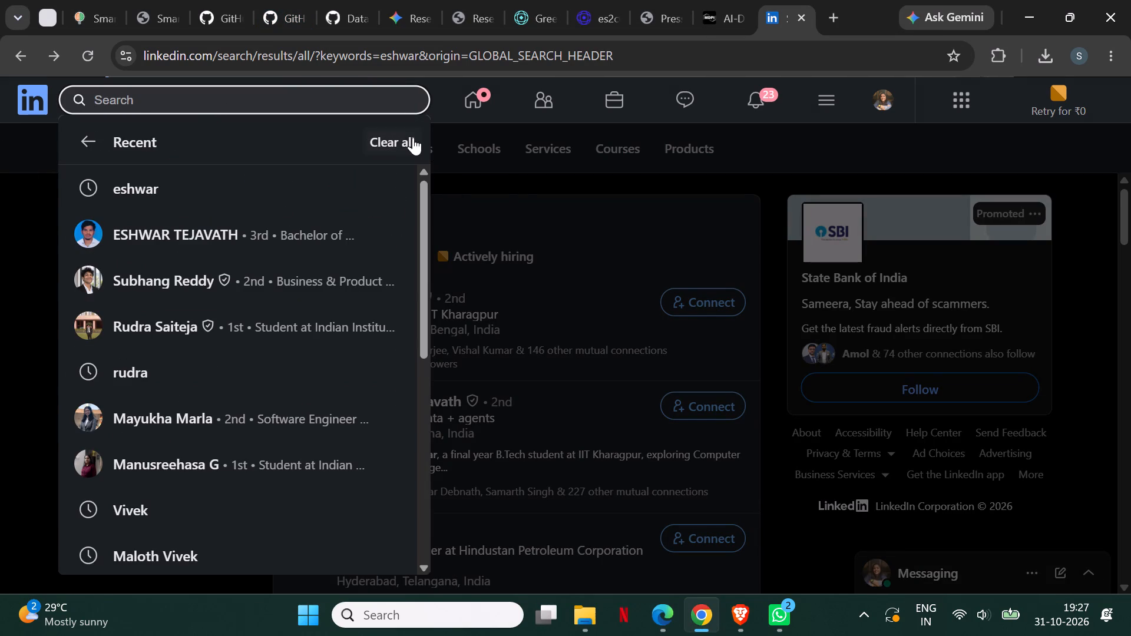
pyautogui.click(409, 137)
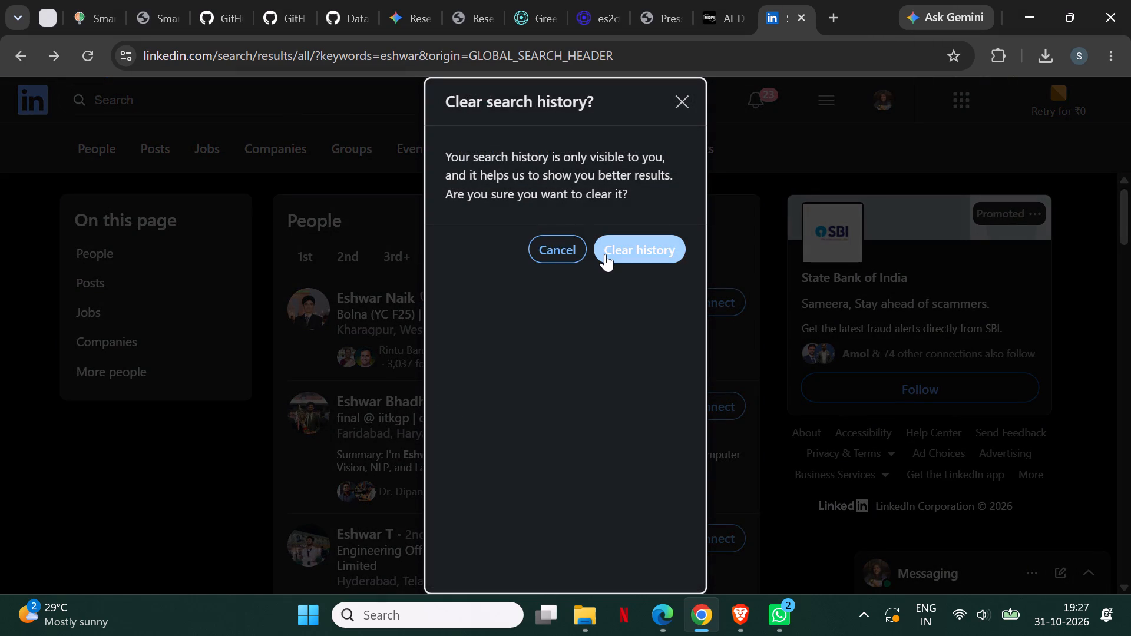
pyautogui.click(611, 255)
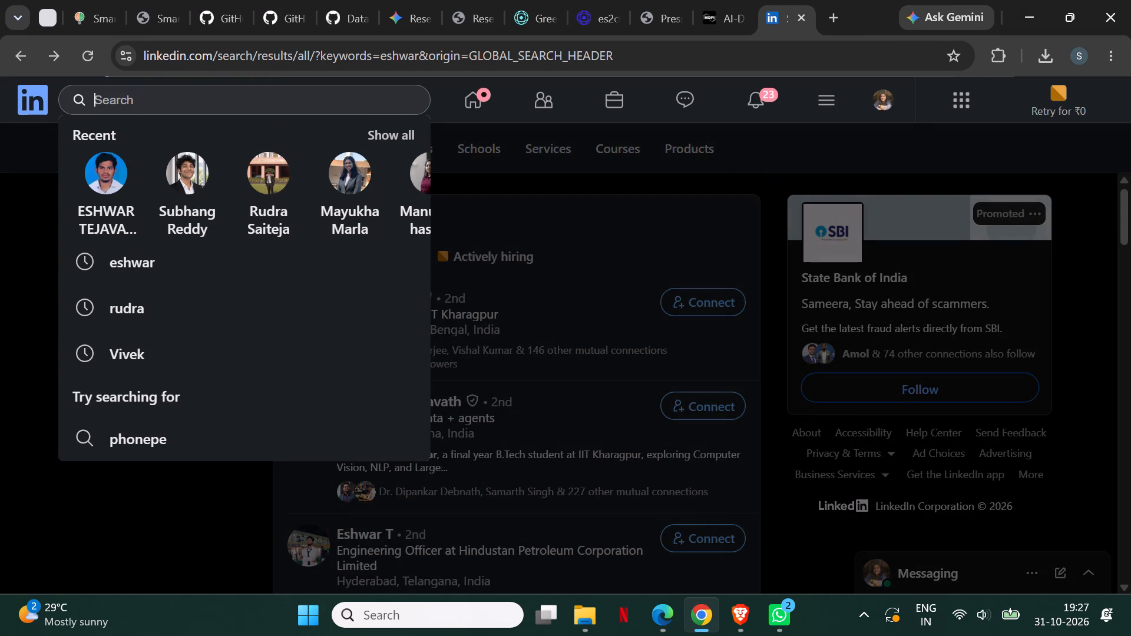
# Search LinkedIn for the copied full name of the row 30 member, check the people results, and return to the earlier search.
pyautogui.click(283, 95)
pyautogui.hotkey('ctrl', 'v')
pyautogui.press('Return')
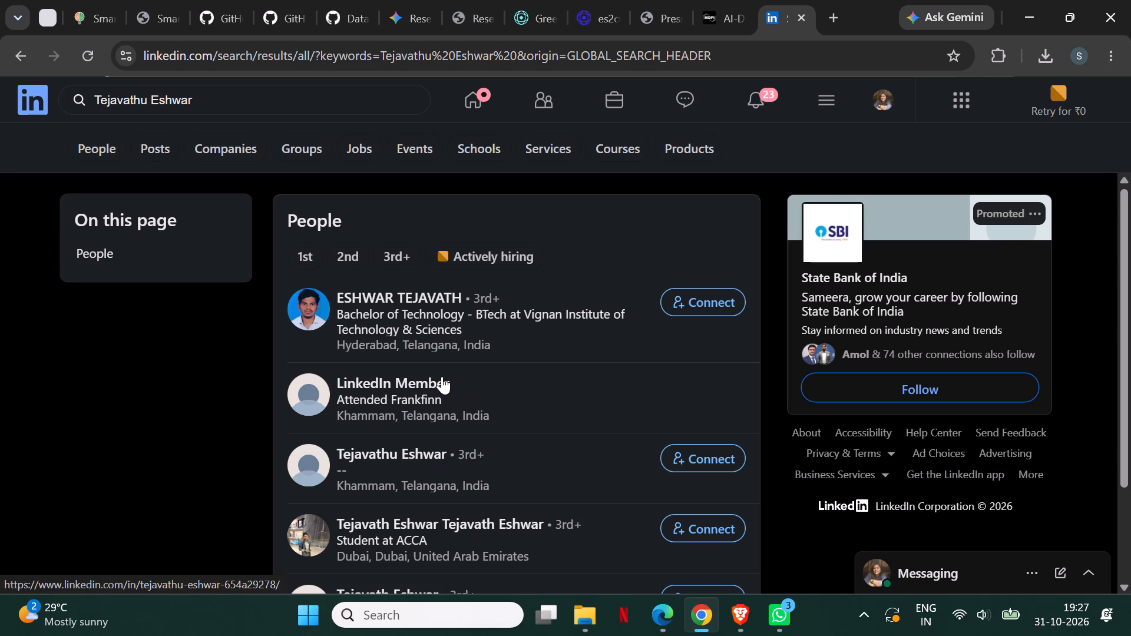
pyautogui.hscroll(4, 442, 376)
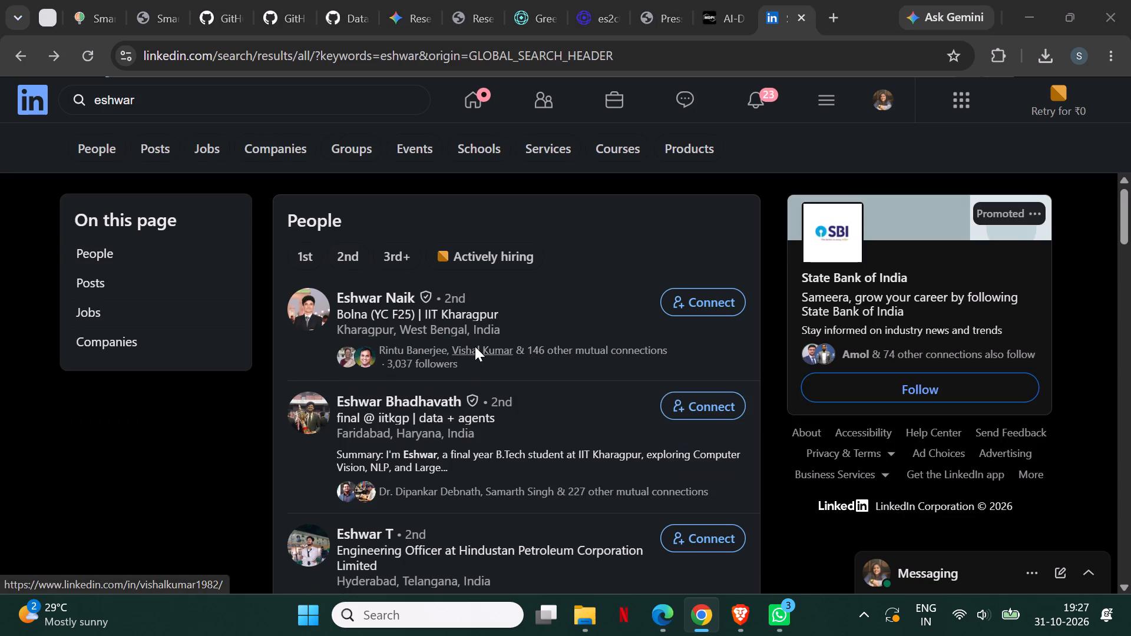
# Check the next member in the spreadsheet, search LinkedIn for "nithyasree", and open the profile matching the row 31 member.
pyautogui.scroll(-1, 339, 384)
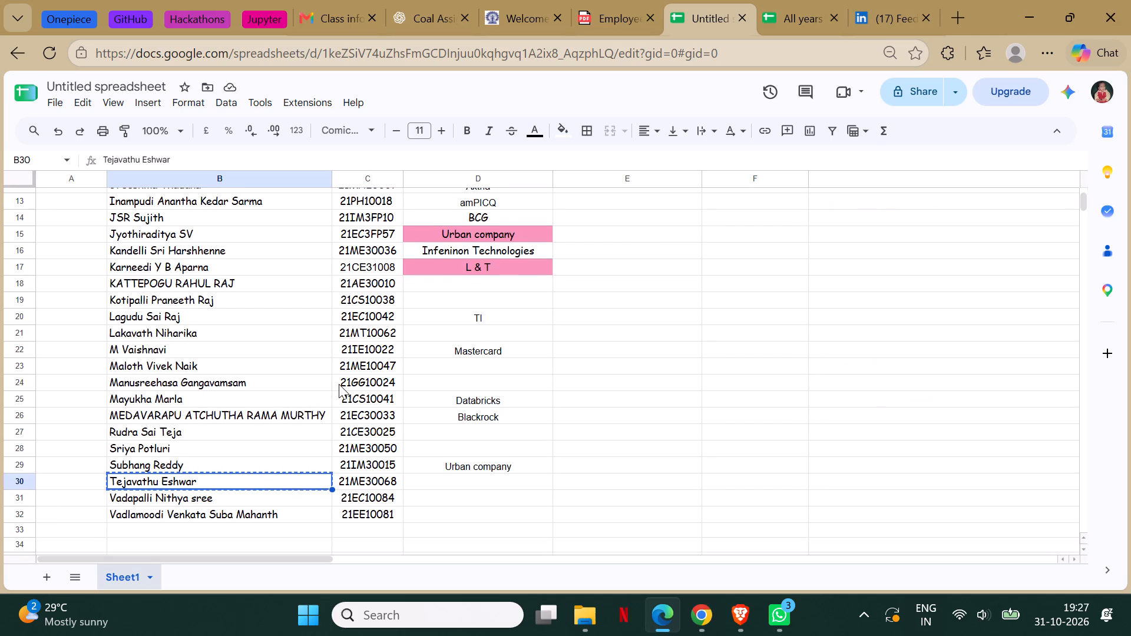
pyautogui.scroll(-1, 339, 384)
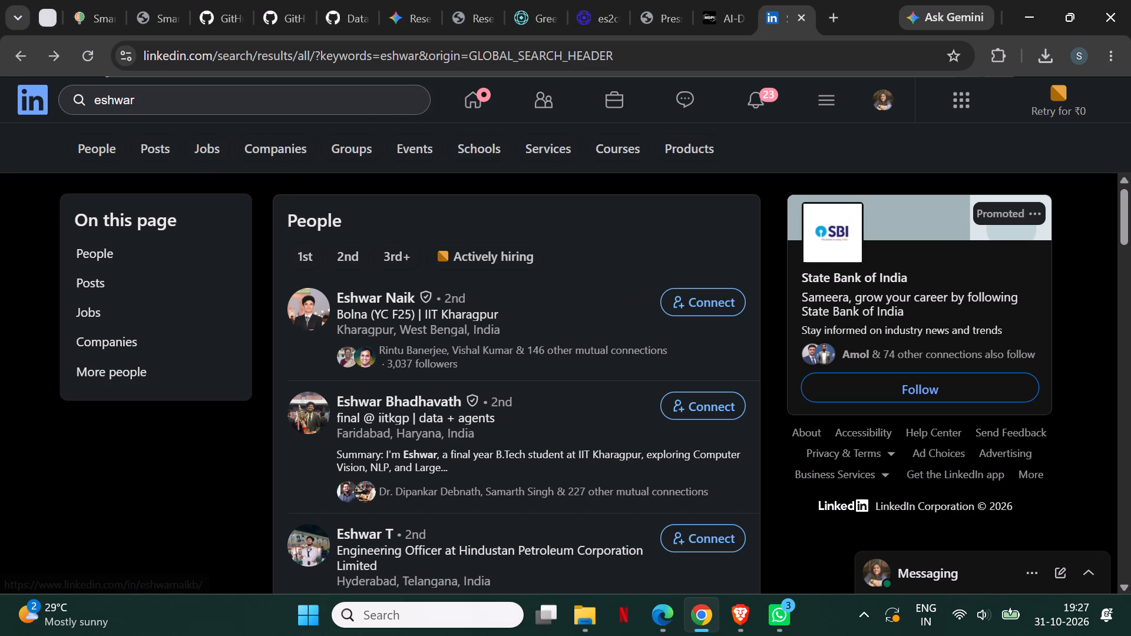
pyautogui.click(213, 94)
pyautogui.press('BackSpace')
pyautogui.press('BackSpace')
pyautogui.press('BackSpace')
pyautogui.press('BackSpace')
pyautogui.press('BackSpace')
pyautogui.press('BackSpace')
pyautogui.press('BackSpace')
pyautogui.press('BackSpace')
pyautogui.press('BackSpace')
pyautogui.press('BackSpace')
pyautogui.press('BackSpace')
pyautogui.press('BackSpace')
pyautogui.press('BackSpace')
pyautogui.press('BackSpace')
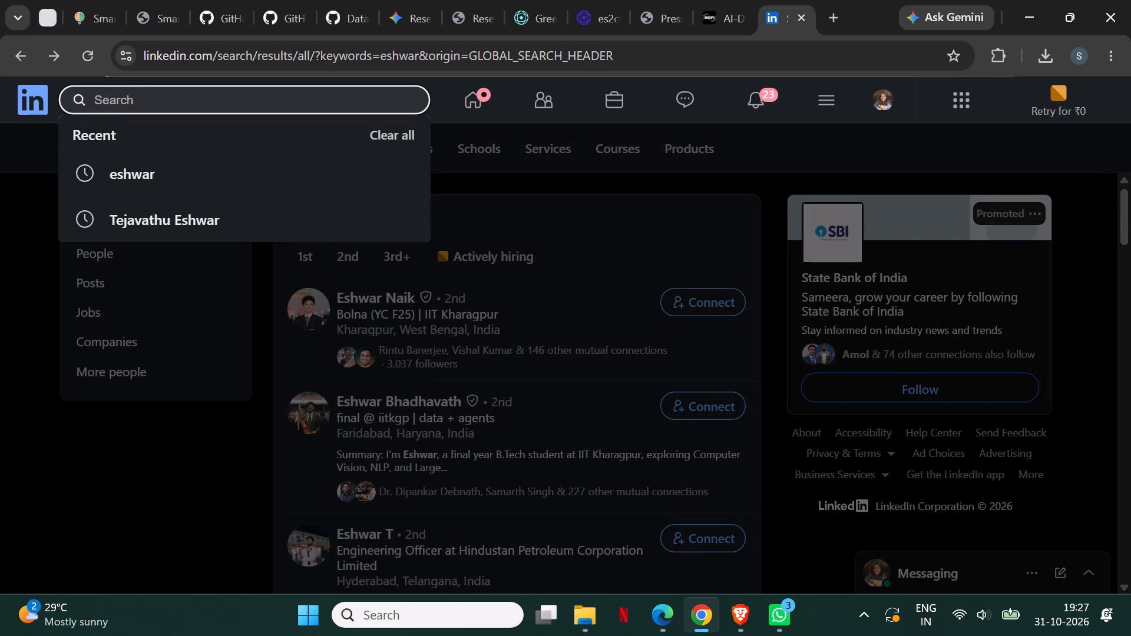
pyautogui.write('nithya')
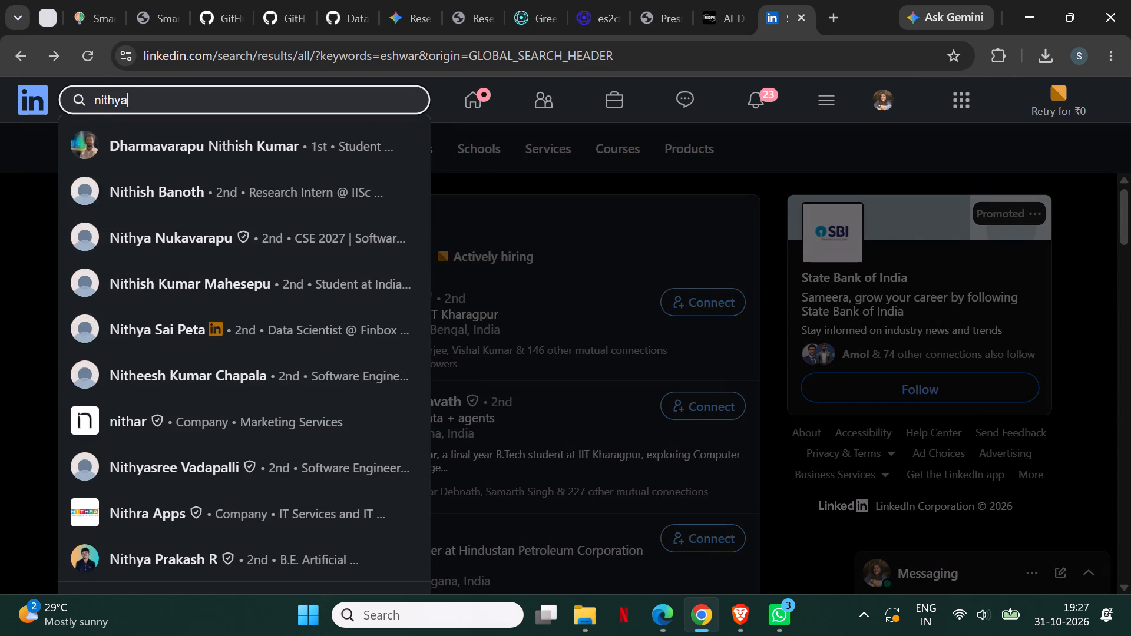
pyautogui.scroll(1, 204, 254)
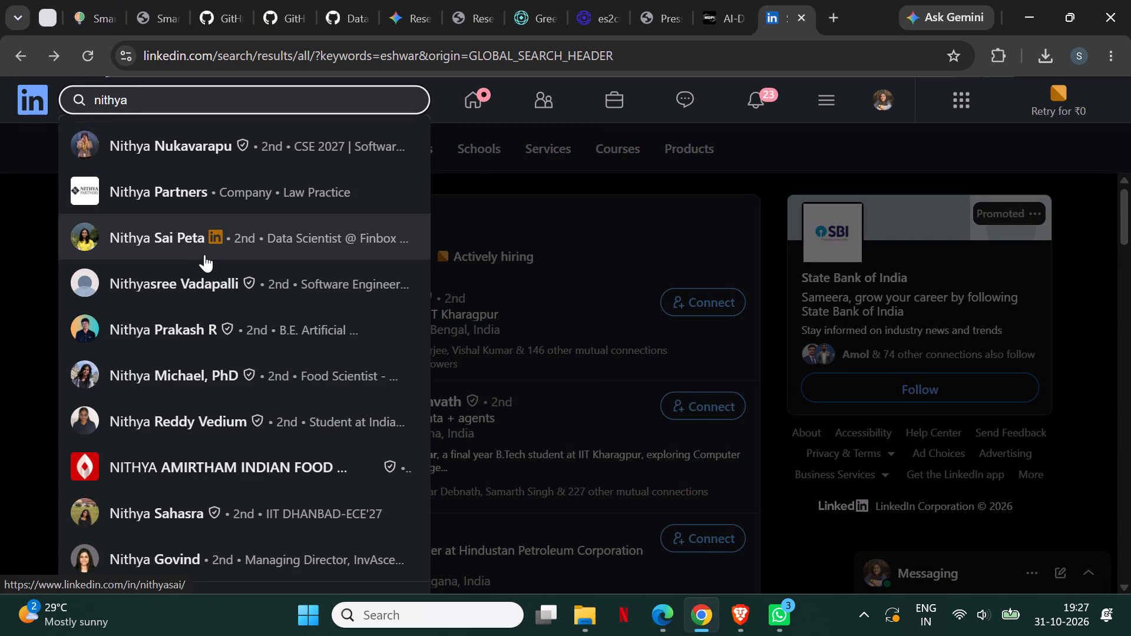
pyautogui.scroll(1, 204, 254)
pyautogui.write('sree')
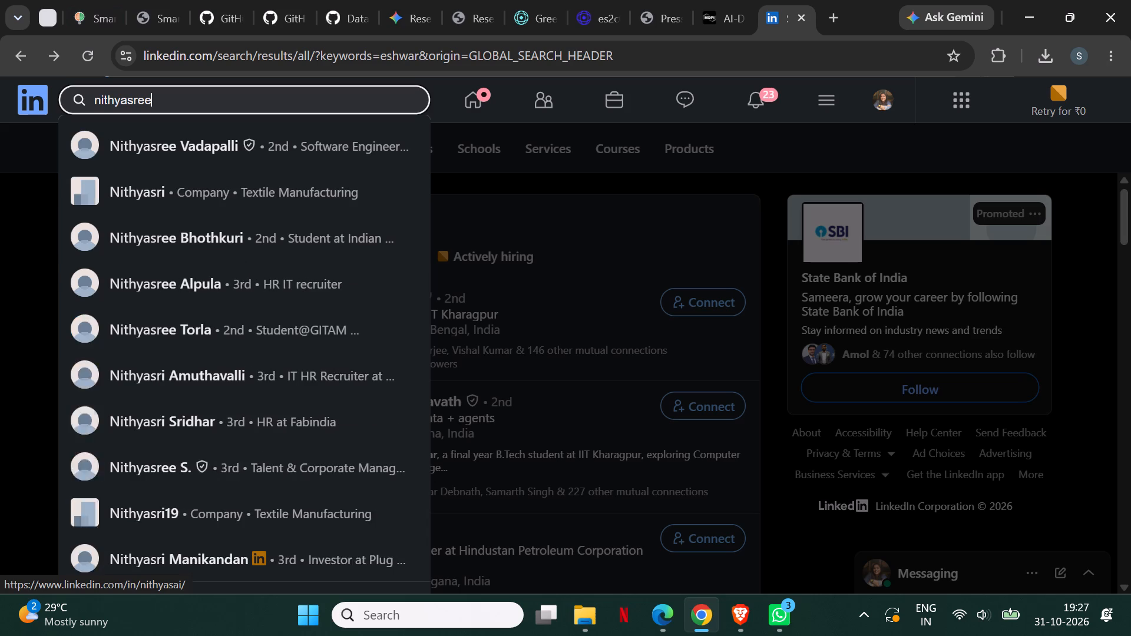
pyautogui.click(218, 138)
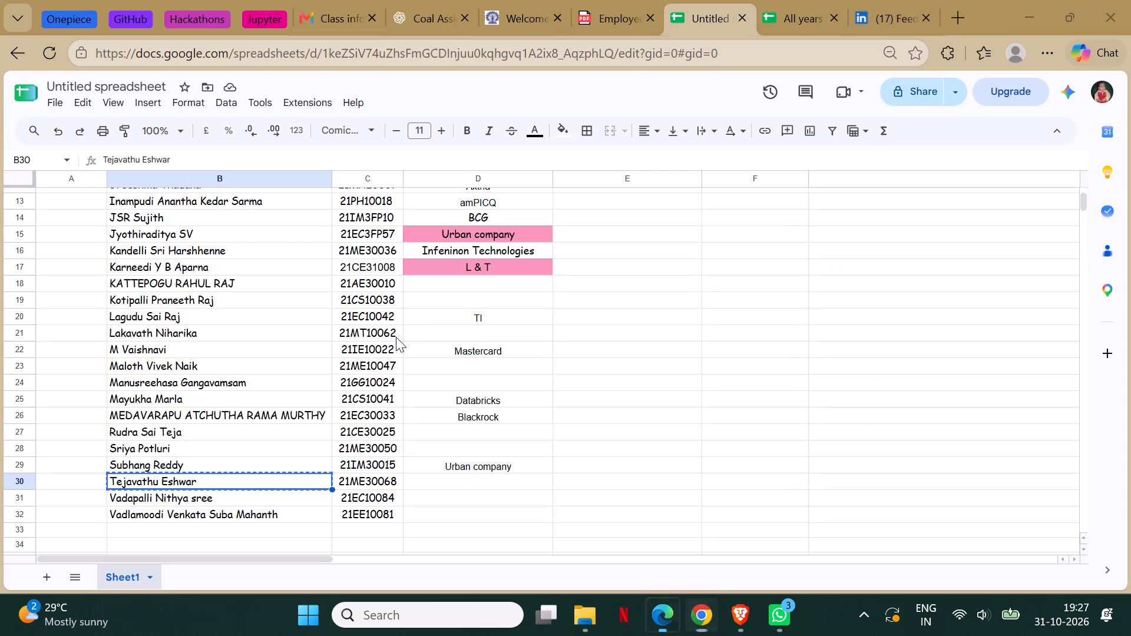
# Enter Apple as the company for the member in row 31.
pyautogui.press('Down')
pyautogui.press('Right')
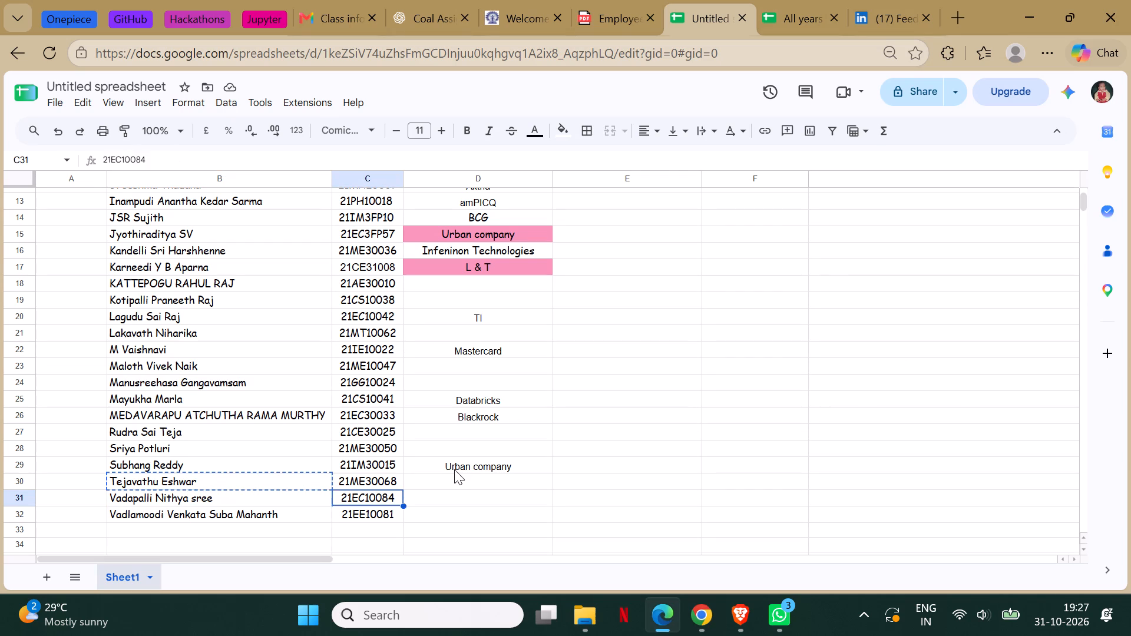
pyautogui.press('Right')
pyautogui.write('Appl')
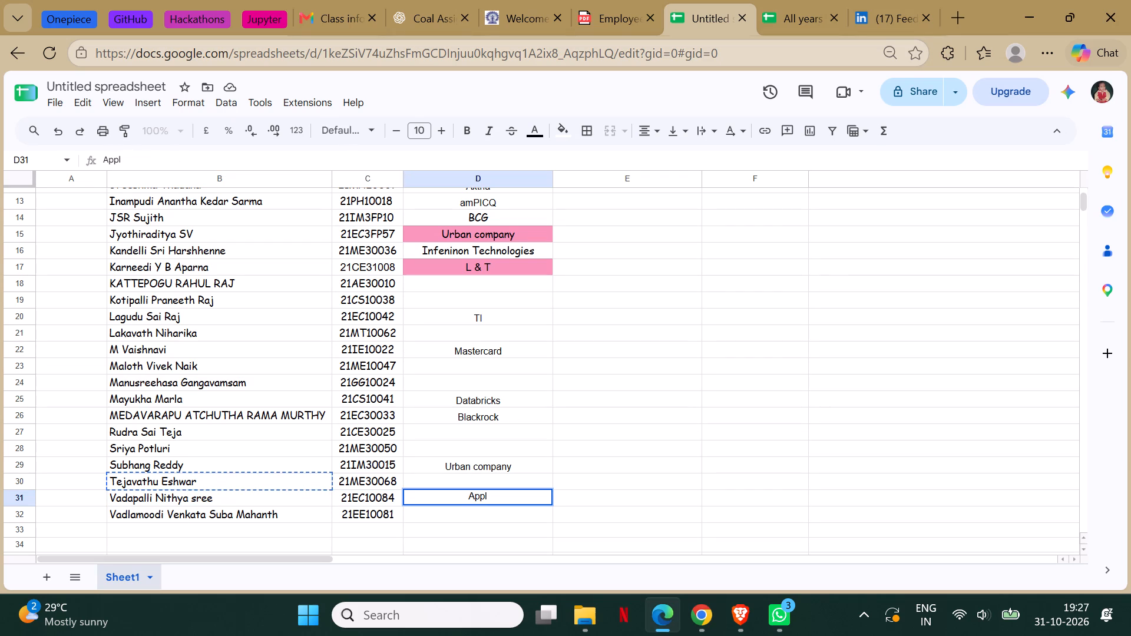
pyautogui.press('r')
pyautogui.press('BackSpace')
pyautogui.press('e')
pyautogui.press('Return')
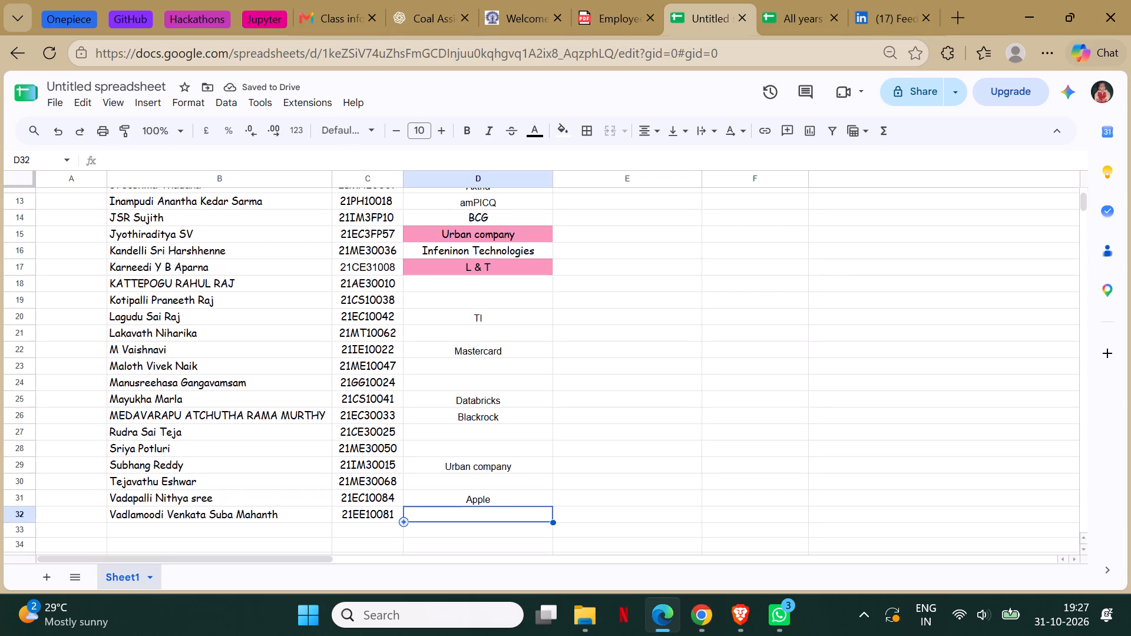
# Enter Wells Fargo as the company for the member in row 32.
pyautogui.write('Ww')
pyautogui.press('BackSpace')
pyautogui.write('ells Fargo')
pyautogui.press('Return')
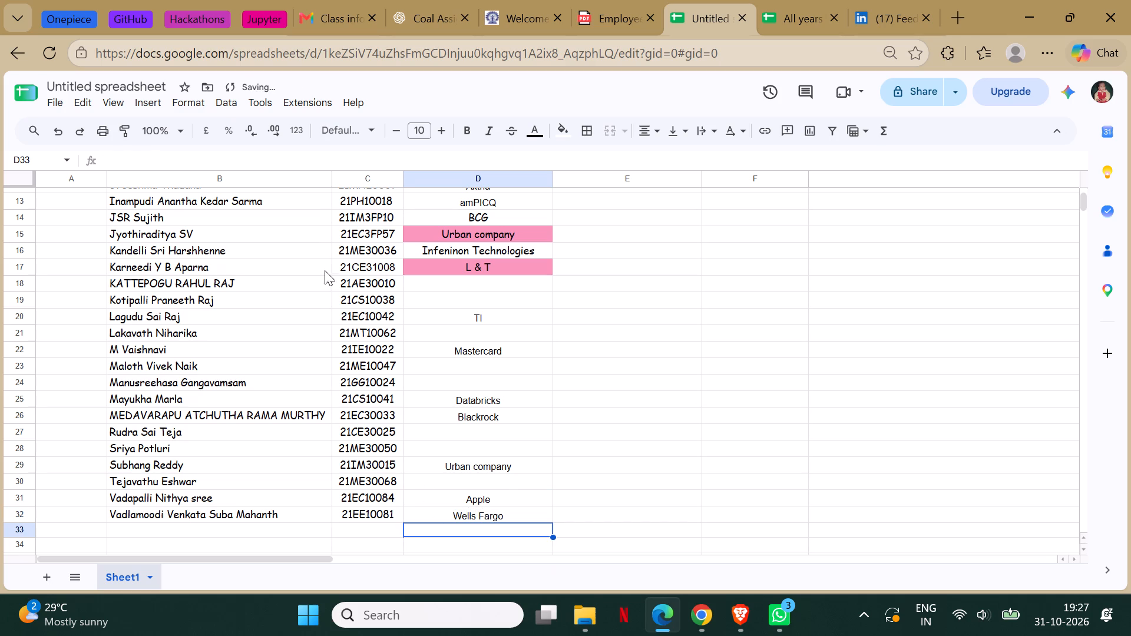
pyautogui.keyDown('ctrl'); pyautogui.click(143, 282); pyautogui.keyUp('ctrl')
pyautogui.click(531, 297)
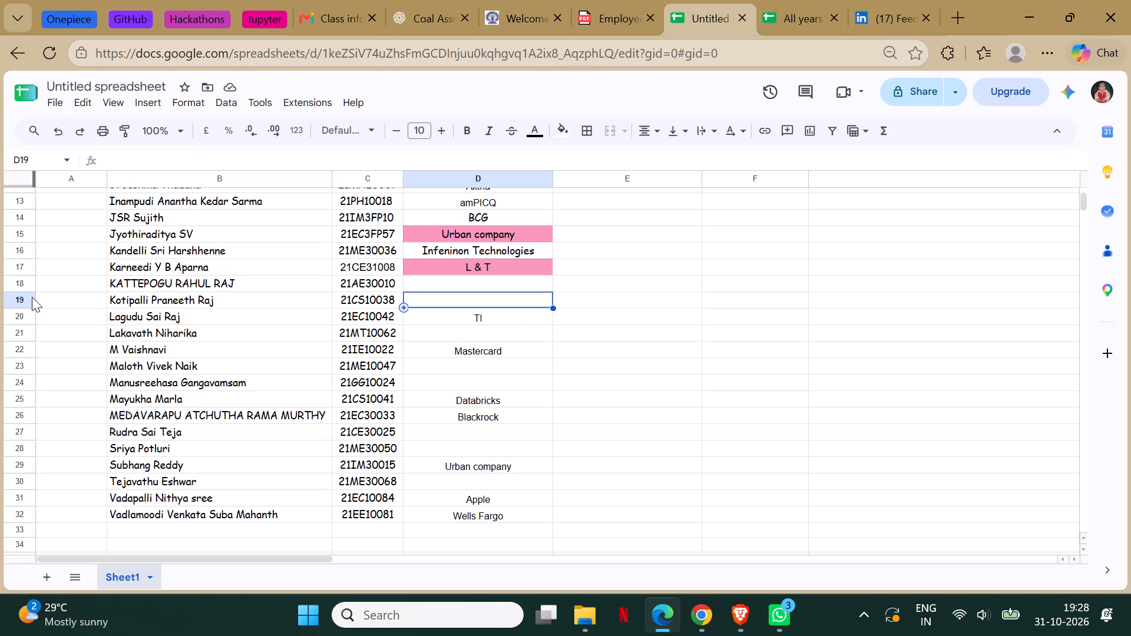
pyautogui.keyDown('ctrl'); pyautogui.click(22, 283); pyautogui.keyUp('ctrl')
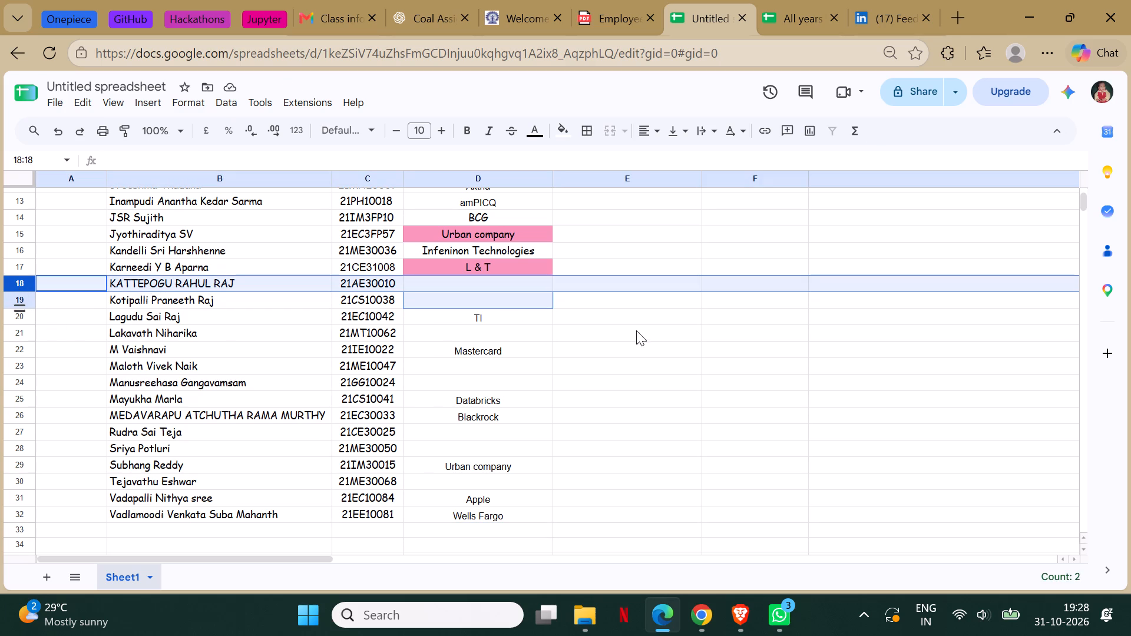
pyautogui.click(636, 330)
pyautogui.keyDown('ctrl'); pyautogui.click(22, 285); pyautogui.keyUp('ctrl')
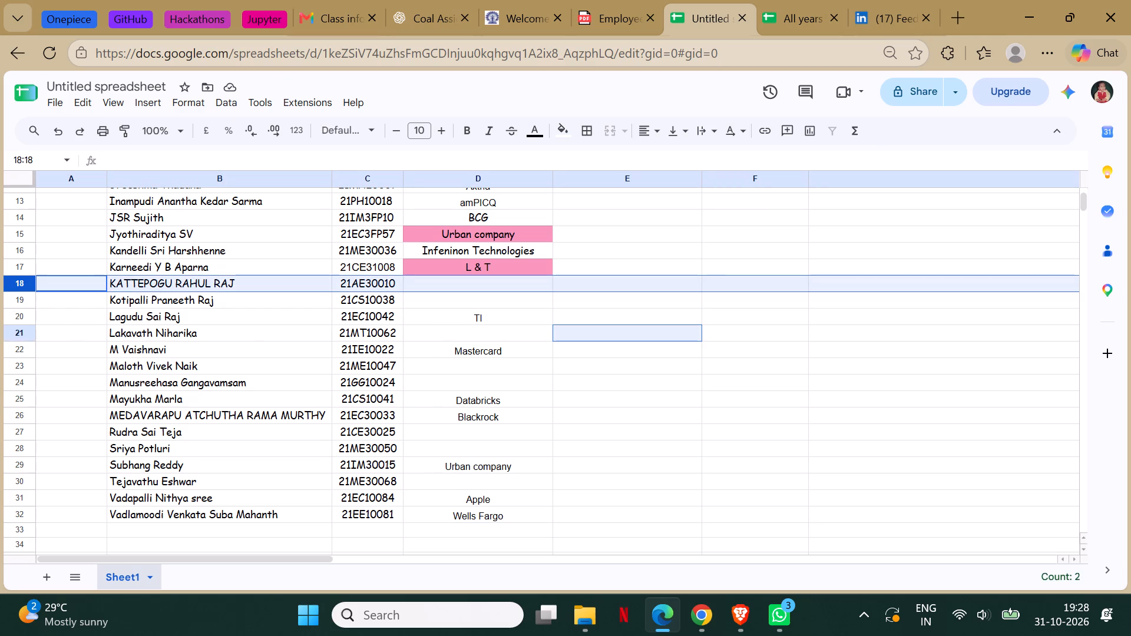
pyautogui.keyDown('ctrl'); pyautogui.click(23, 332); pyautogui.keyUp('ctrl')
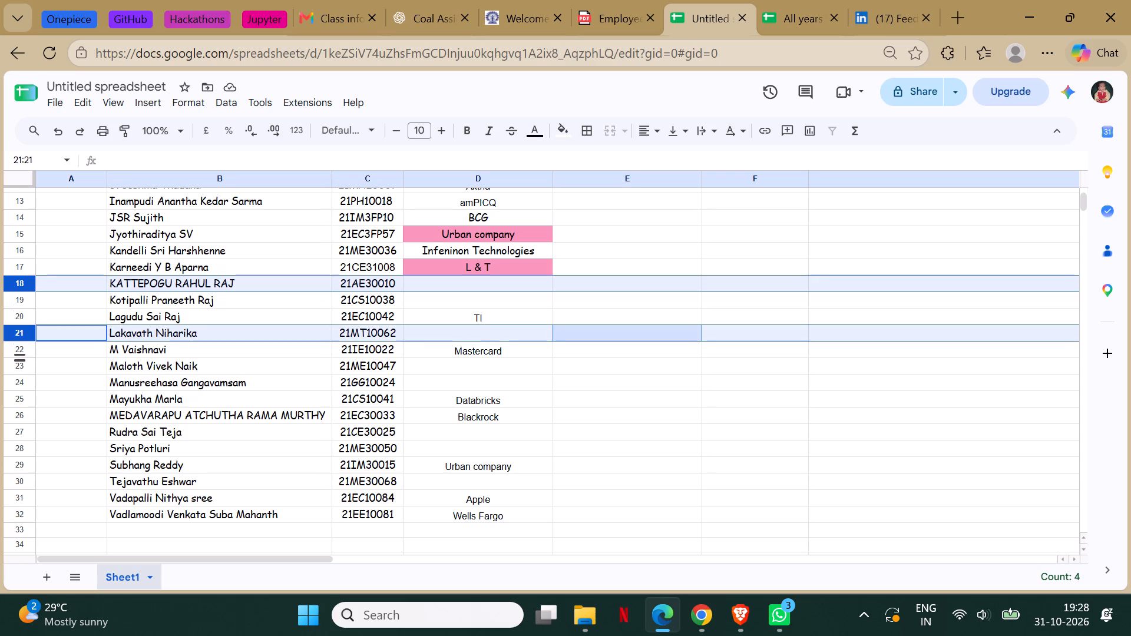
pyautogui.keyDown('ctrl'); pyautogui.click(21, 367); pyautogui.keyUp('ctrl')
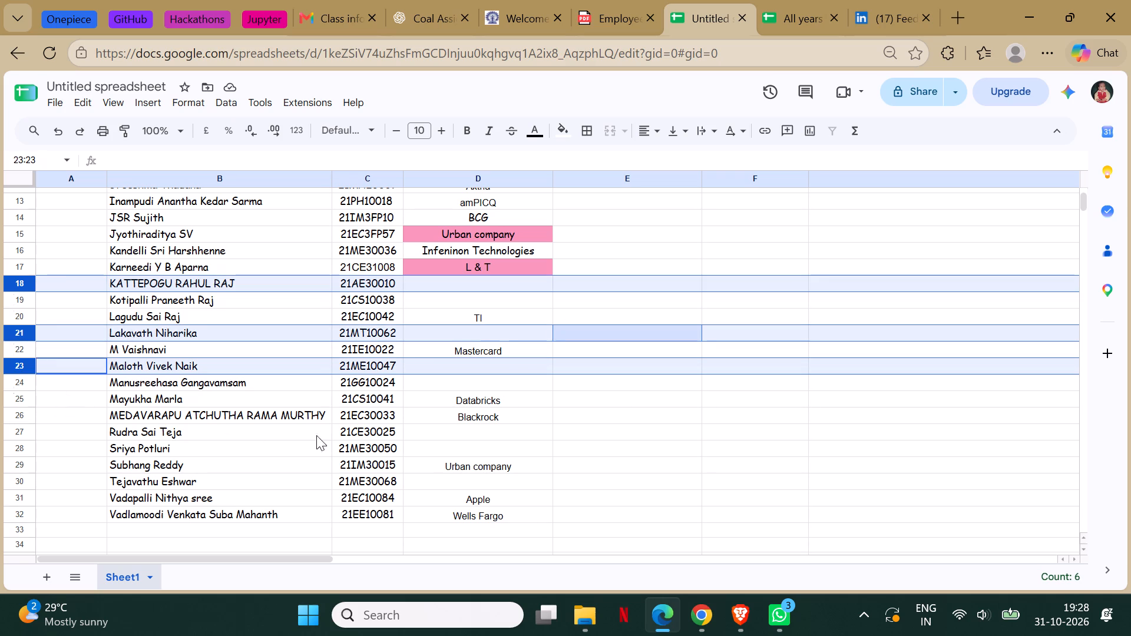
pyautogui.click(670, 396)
# Delete the Role column from the sheet.
pyautogui.scroll(7, 537, 395)
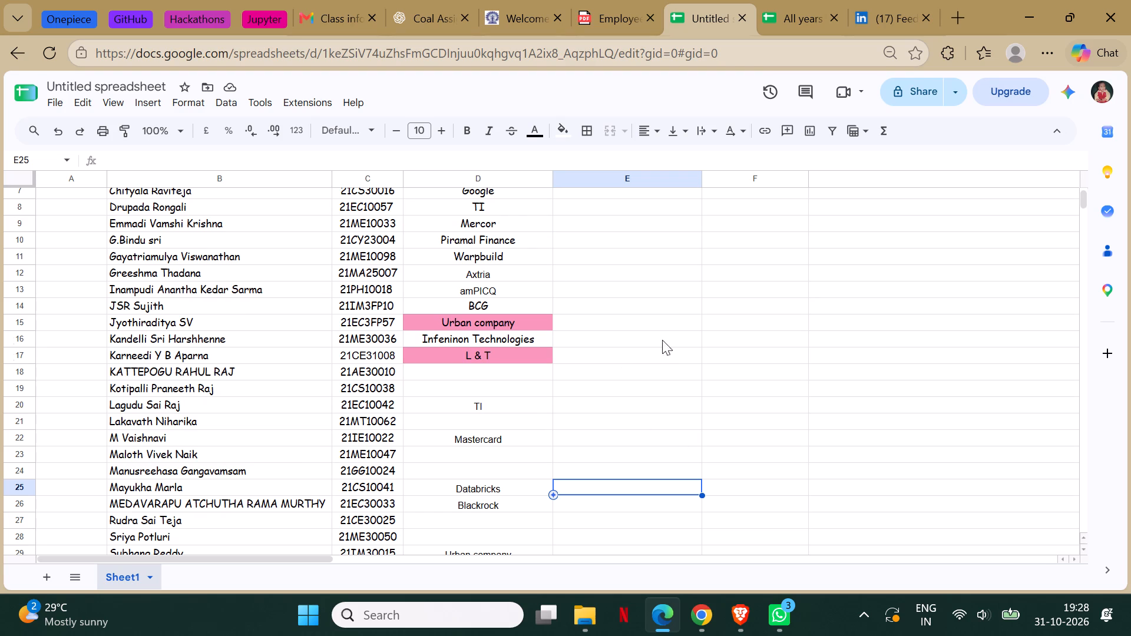
pyautogui.rightClick(617, 180)
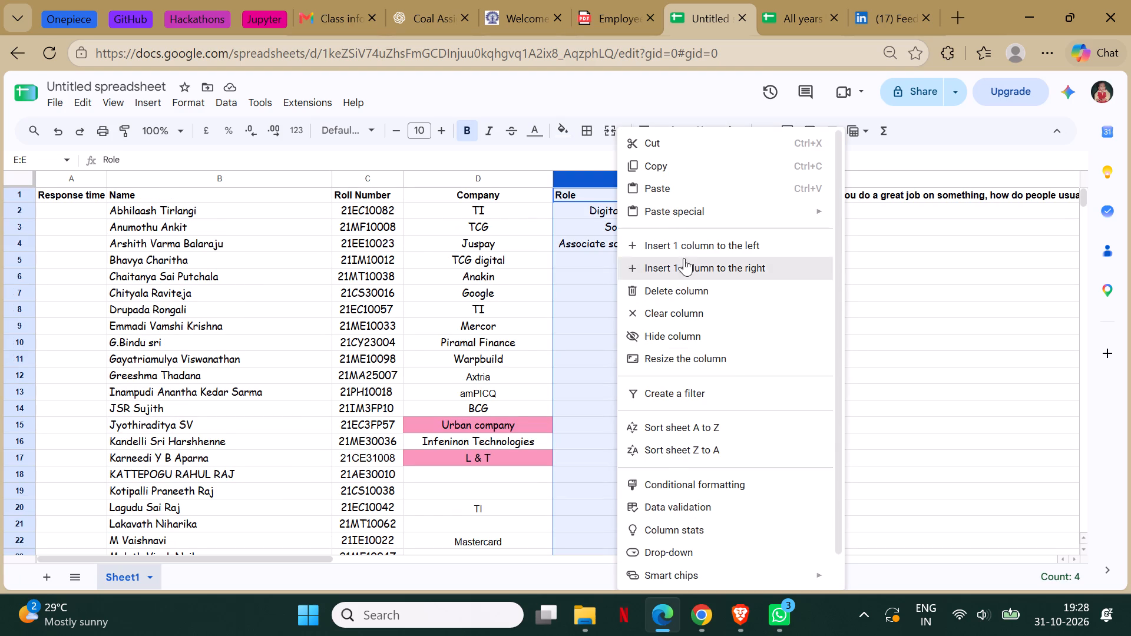
pyautogui.click(700, 286)
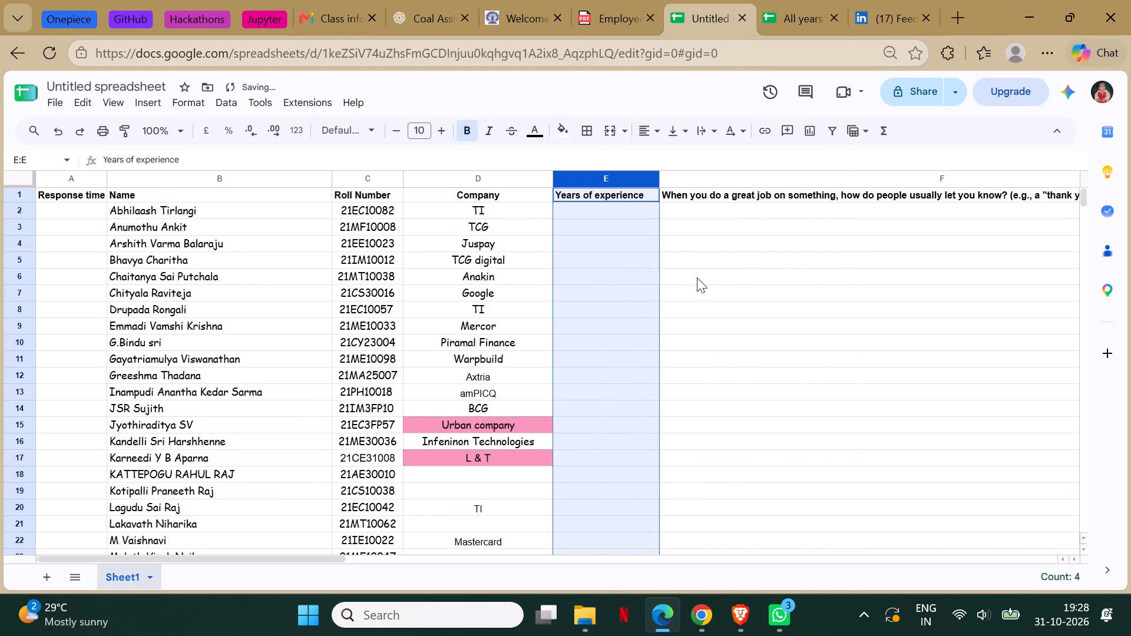
pyautogui.click(612, 210)
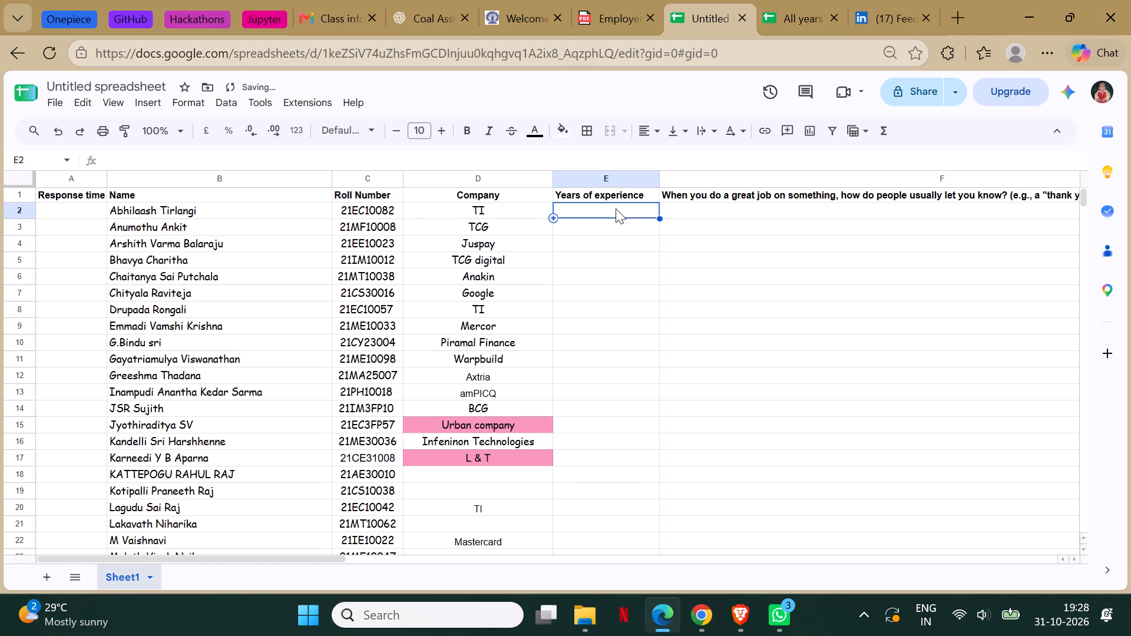
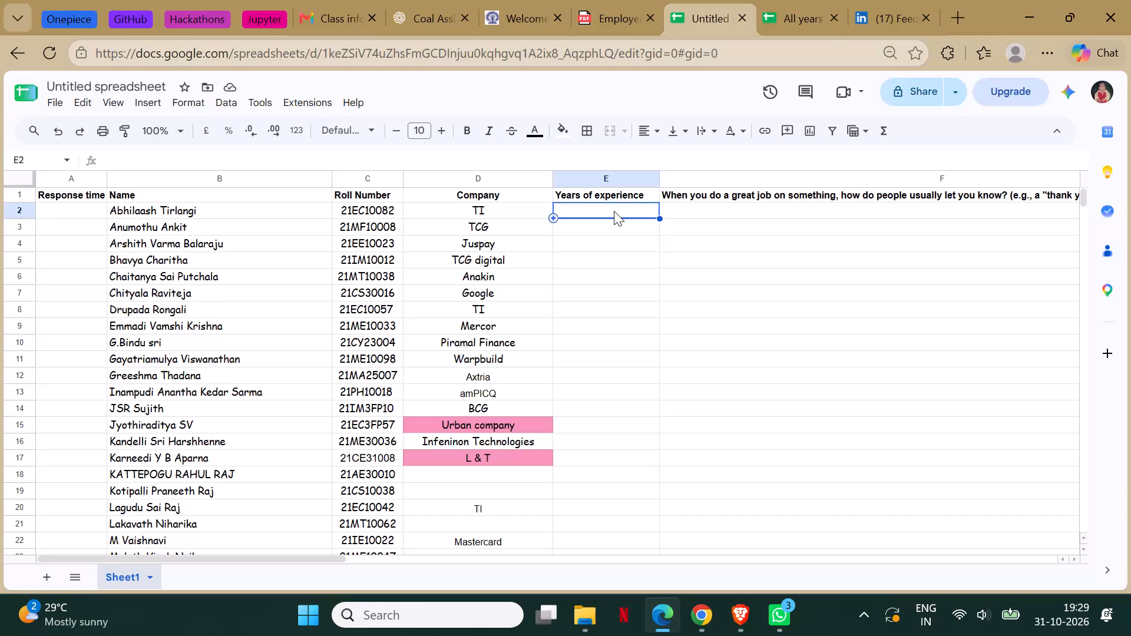
# Enter 2 as the years of experience for each member in rows 2 to 6.
pyautogui.press('2')
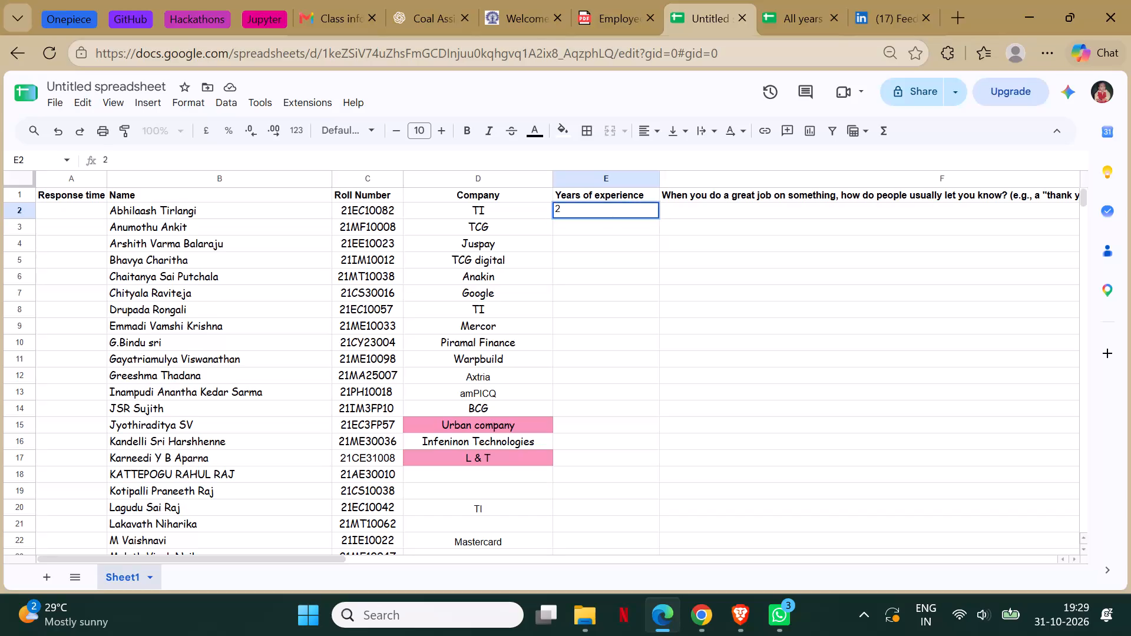
pyautogui.press('Down')
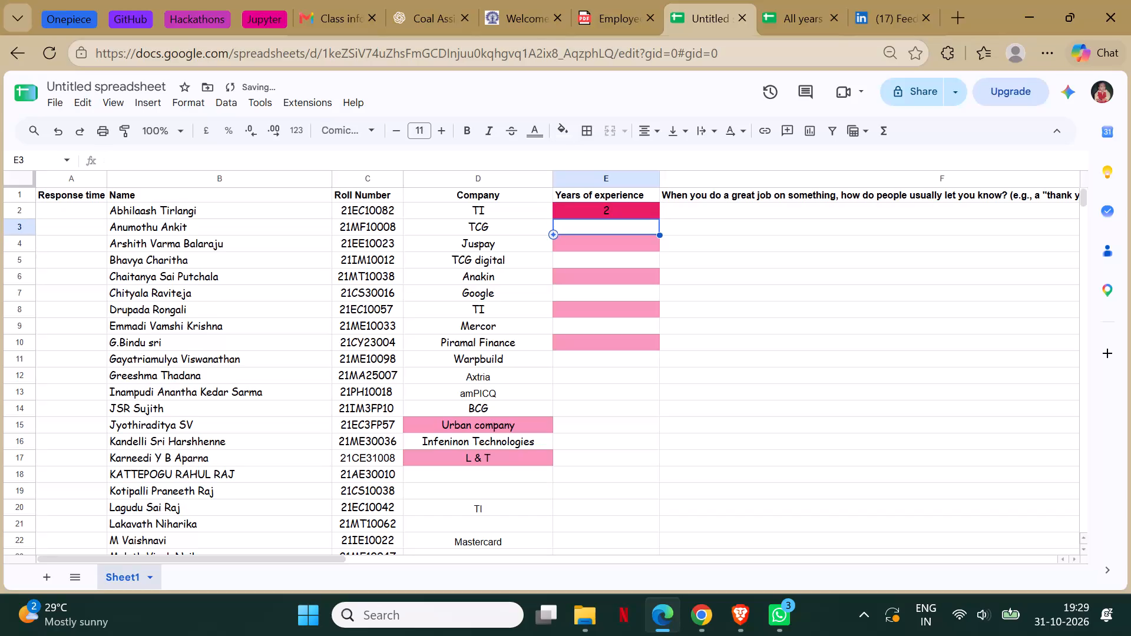
pyautogui.press('2')
pyautogui.press('Down')
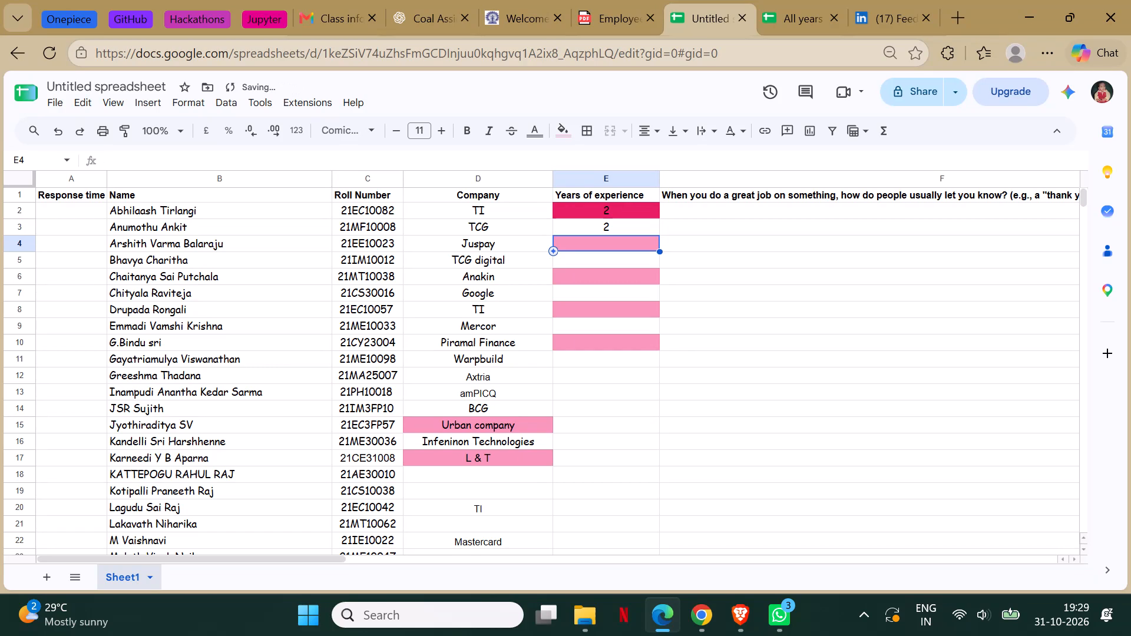
pyautogui.press('2')
pyautogui.press('Down')
pyautogui.press('2')
pyautogui.press('Down')
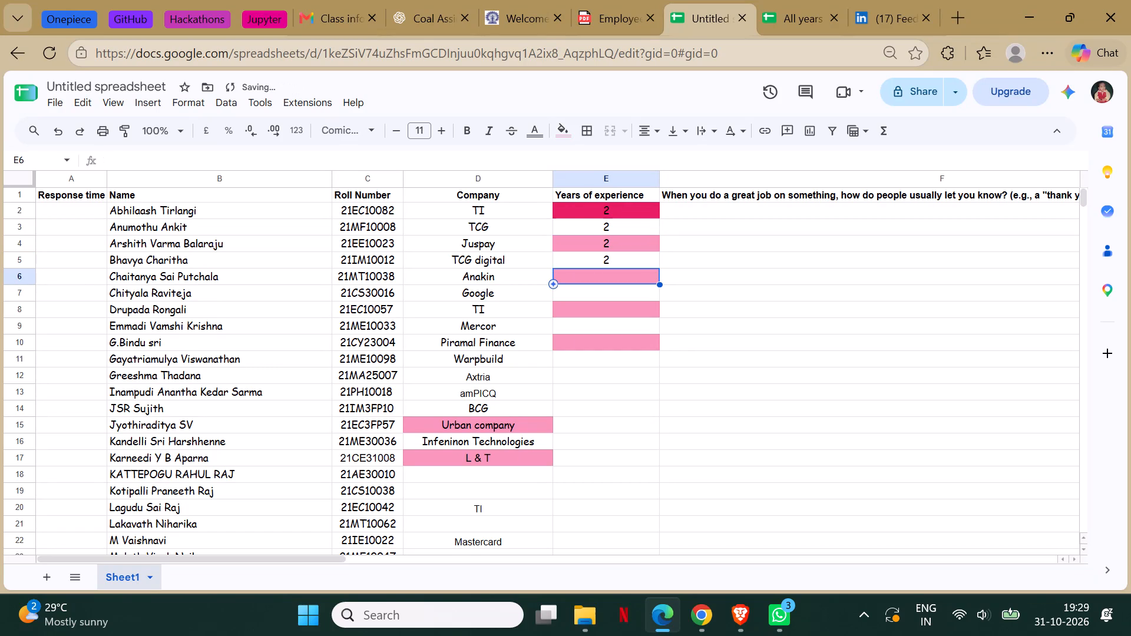
pyautogui.press('2')
pyautogui.press('Down')
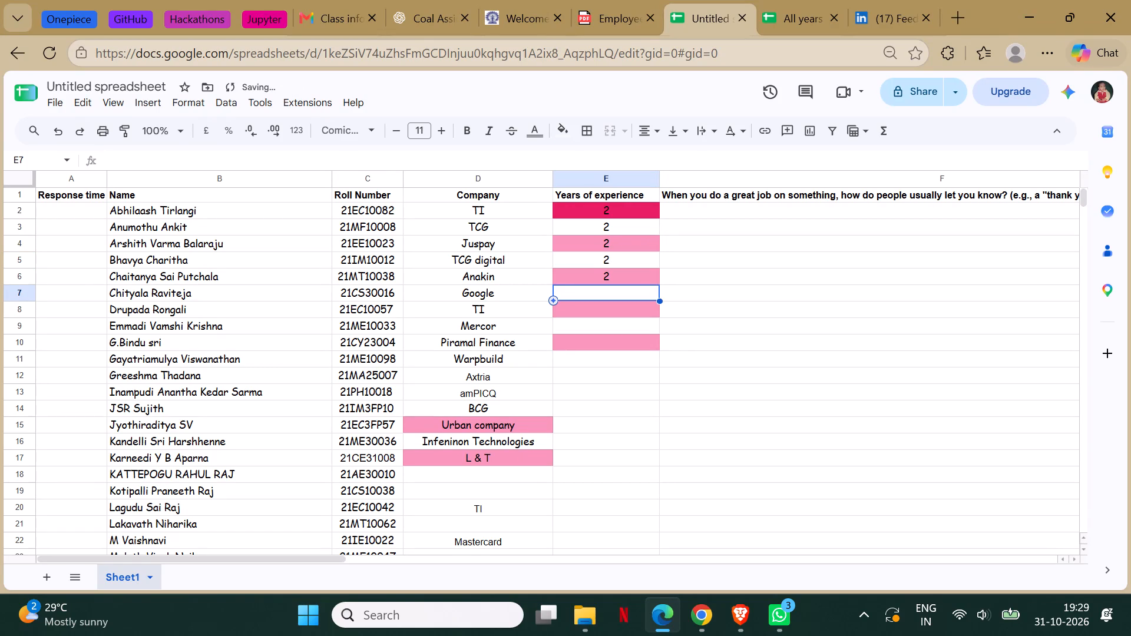
# Fill in the years of experience for rows 7 to 11 with 1, 2, 2, 1 and 2.
pyautogui.press('1')
pyautogui.press('Down')
pyautogui.press('2')
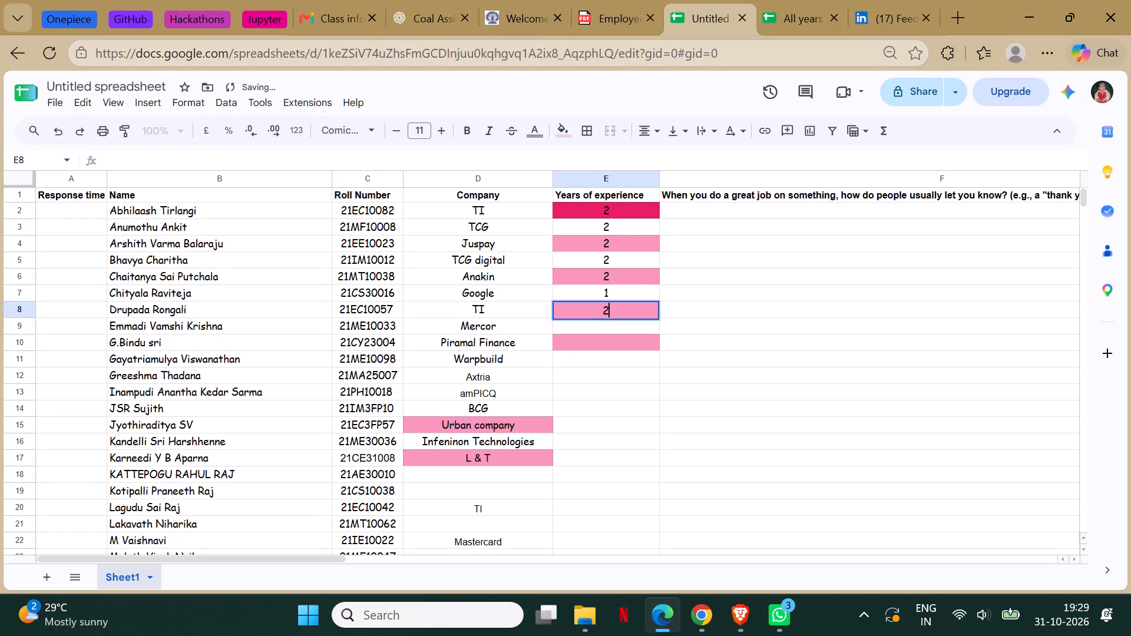
pyautogui.press('Down')
pyautogui.press('2')
pyautogui.press('Down')
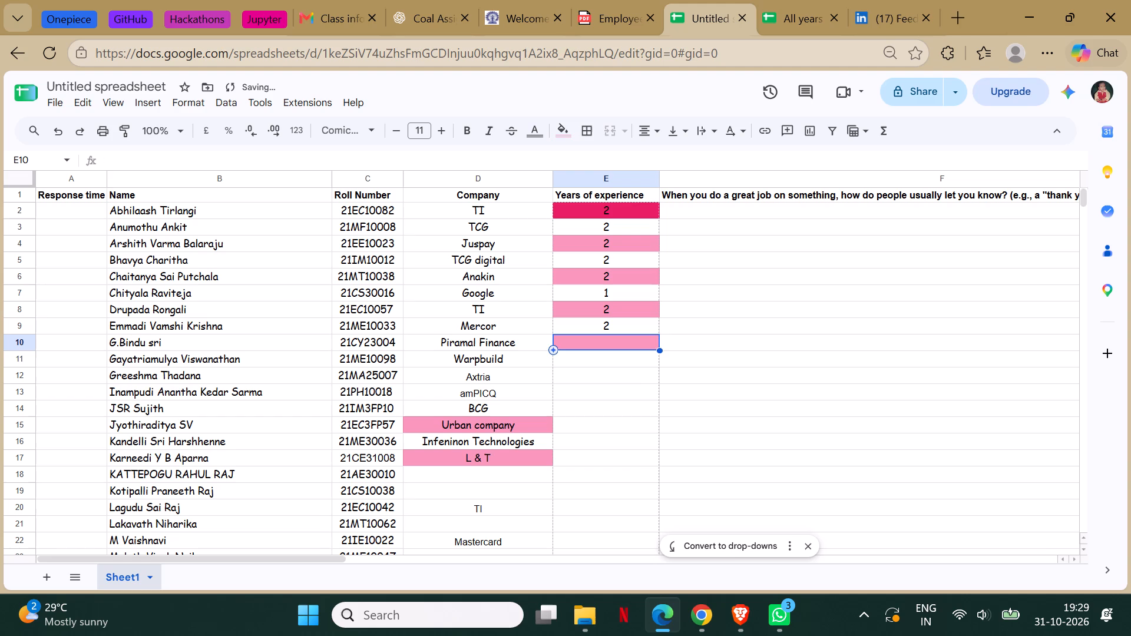
pyautogui.press('1')
pyautogui.press('Down')
pyautogui.press('2')
pyautogui.press('Down')
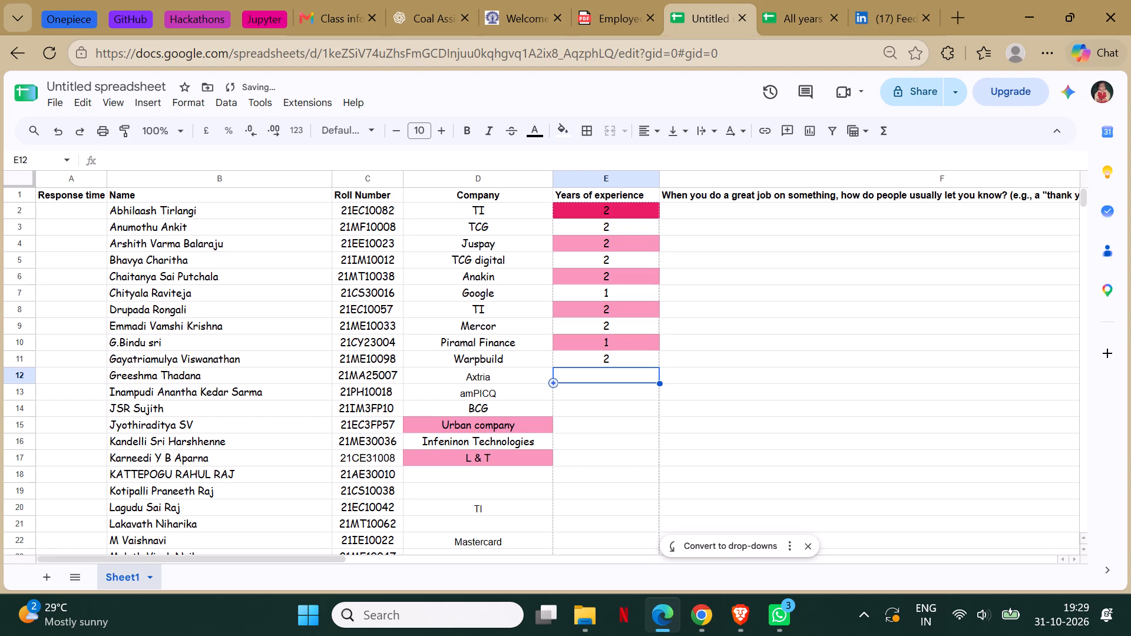
# Fill in the years of experience for rows 12 to 15 with 1, 2, 1 and 1.
pyautogui.press('1')
pyautogui.press('Down')
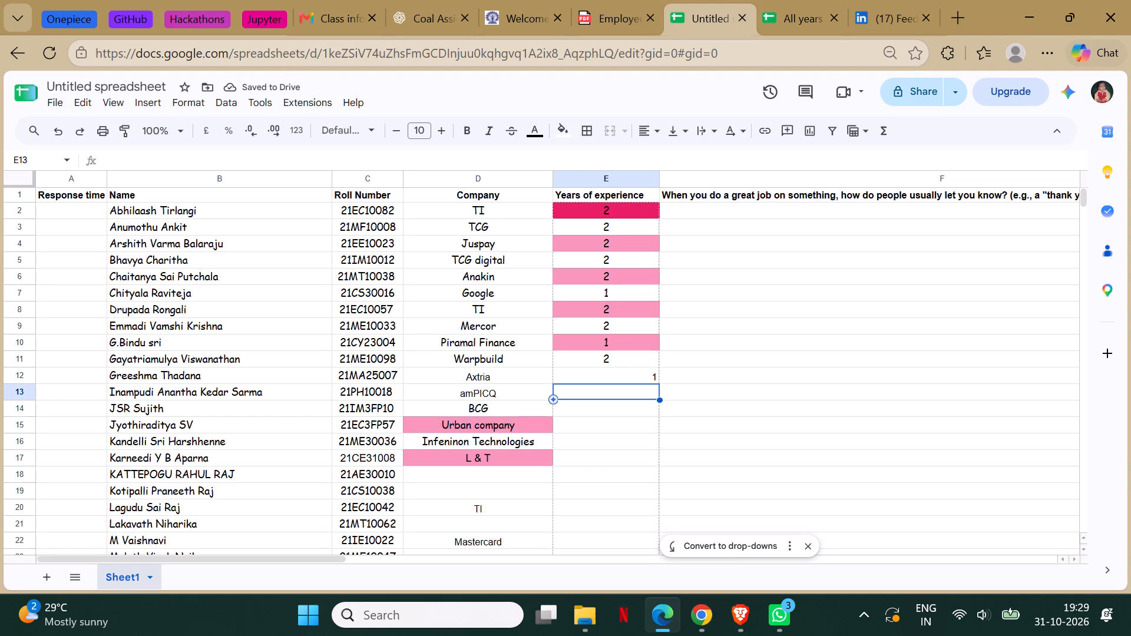
pyautogui.press('2')
pyautogui.press('Down')
pyautogui.press('1')
pyautogui.press('Down')
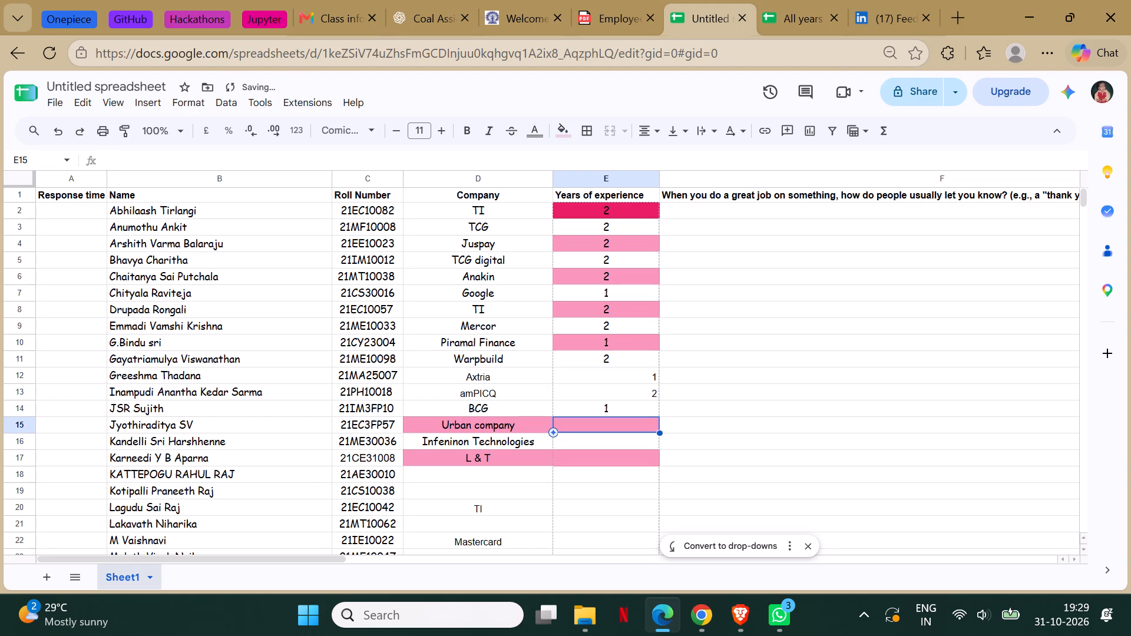
pyautogui.press('1')
pyautogui.press('Down')
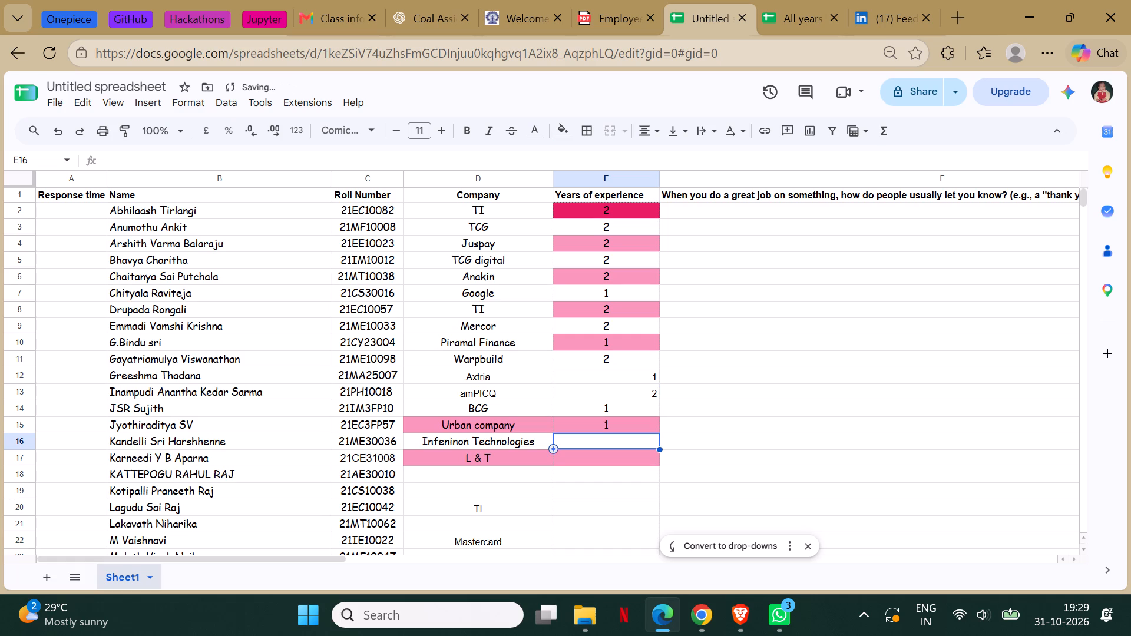
# Fill in the years of experience for rows 16, 17, 20 and 22 with 2, 1, 2 and 2.
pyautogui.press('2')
pyautogui.press('Down')
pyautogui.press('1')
pyautogui.press('Down')
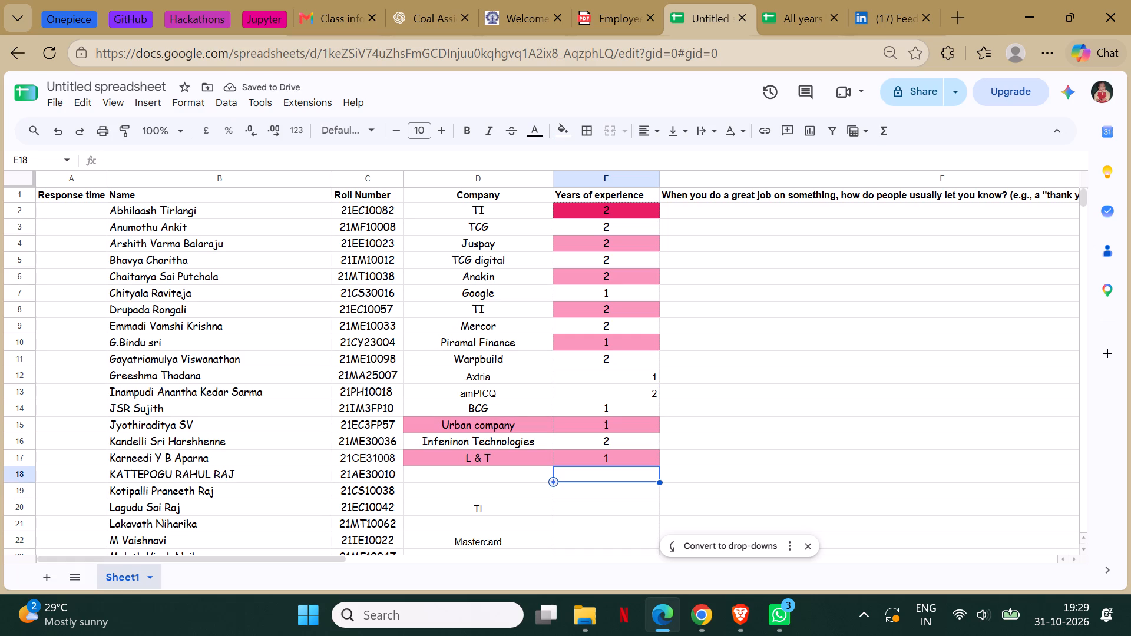
pyautogui.press('Down')
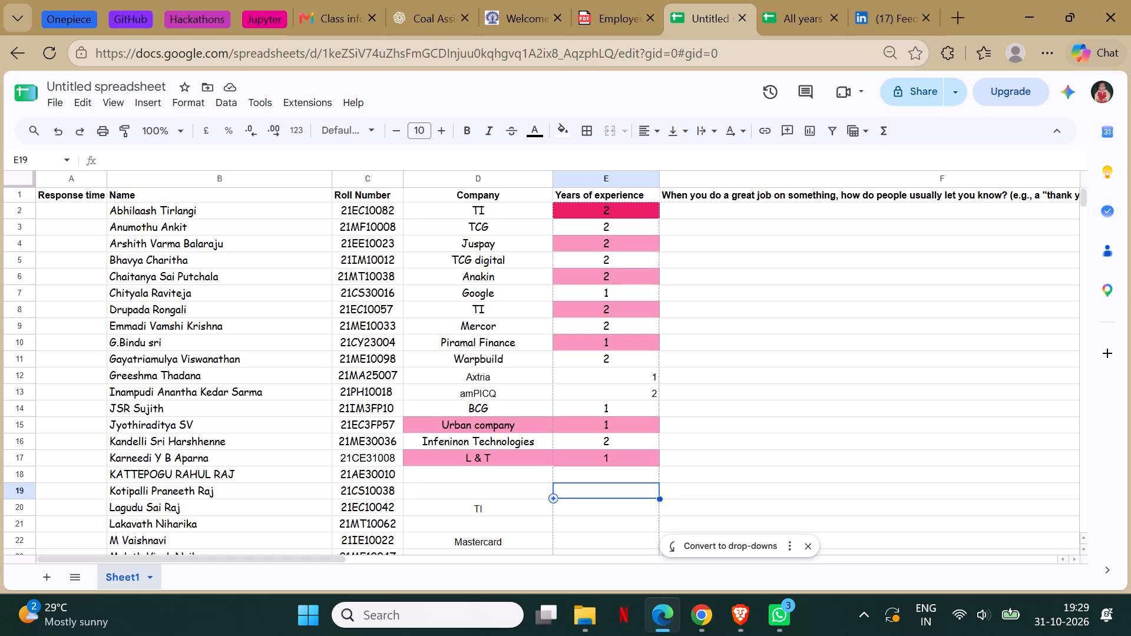
pyautogui.press('Down')
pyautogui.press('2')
pyautogui.press('Down')
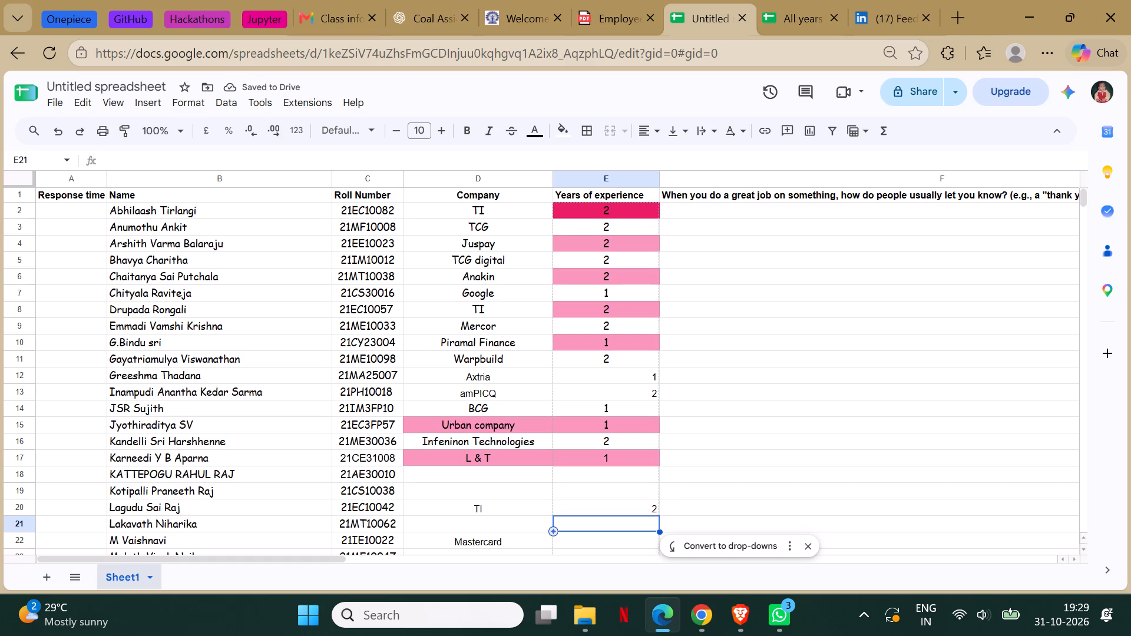
pyautogui.press('Down')
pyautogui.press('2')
pyautogui.press('Down')
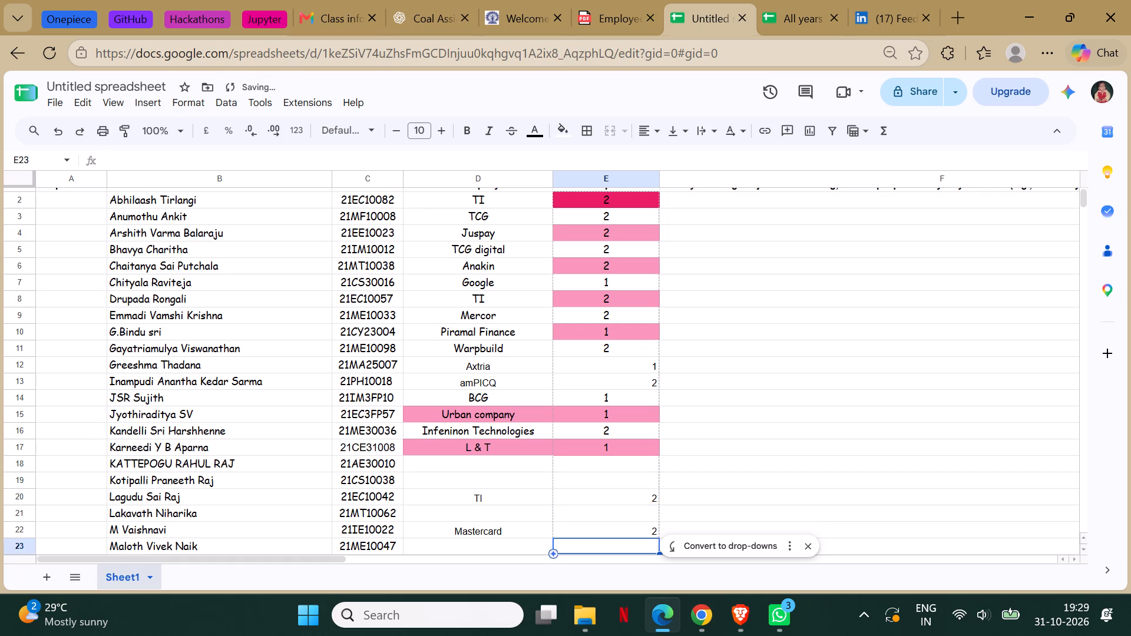
# Fill in the years of experience for rows 24 to 26 with 2, 2 and 1.
pyautogui.press('Down')
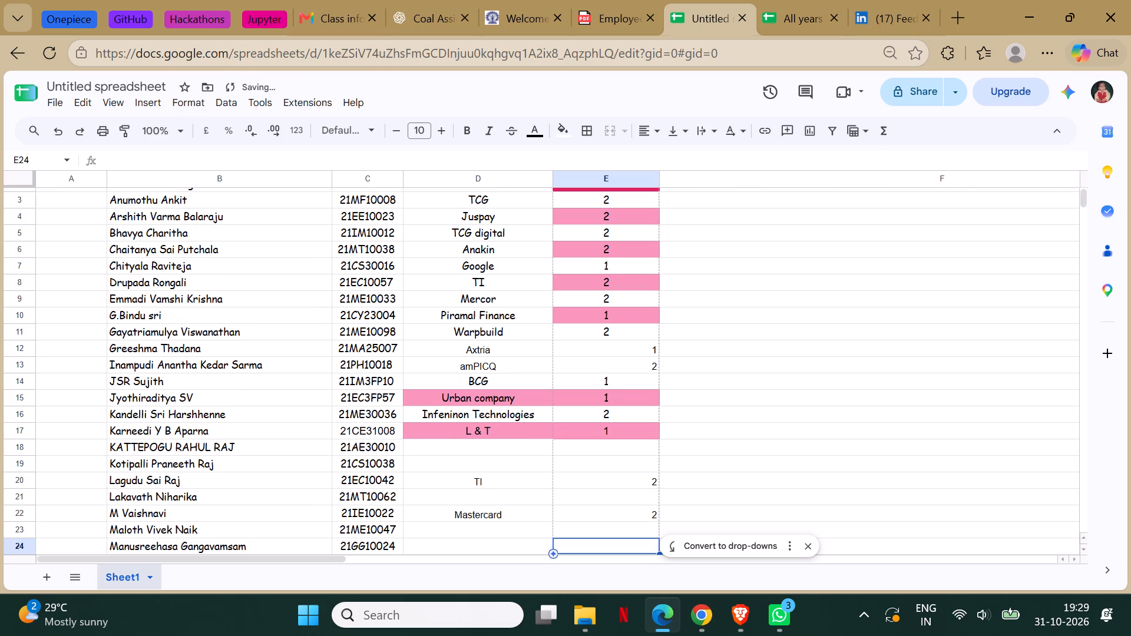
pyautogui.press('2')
pyautogui.press('Down')
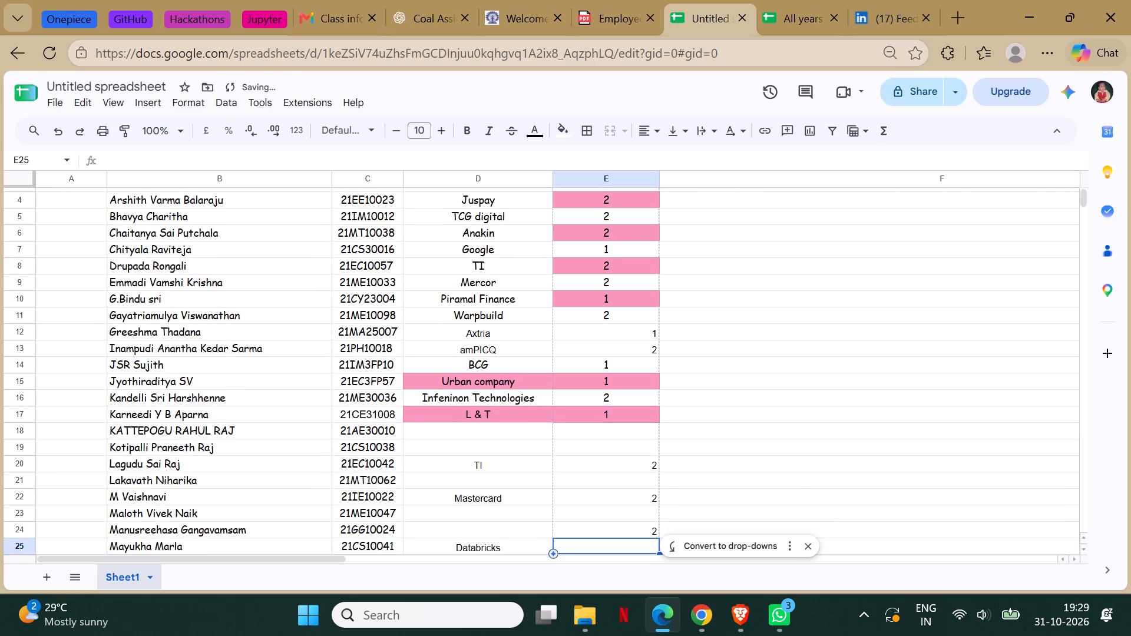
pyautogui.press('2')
pyautogui.press('Down')
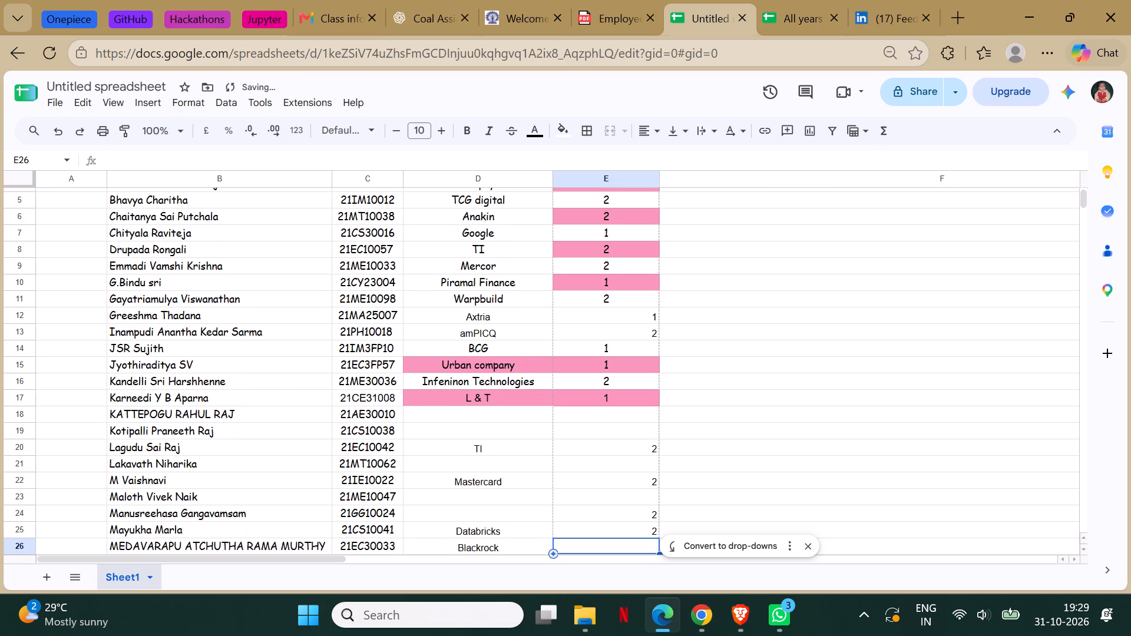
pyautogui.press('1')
pyautogui.press('Down')
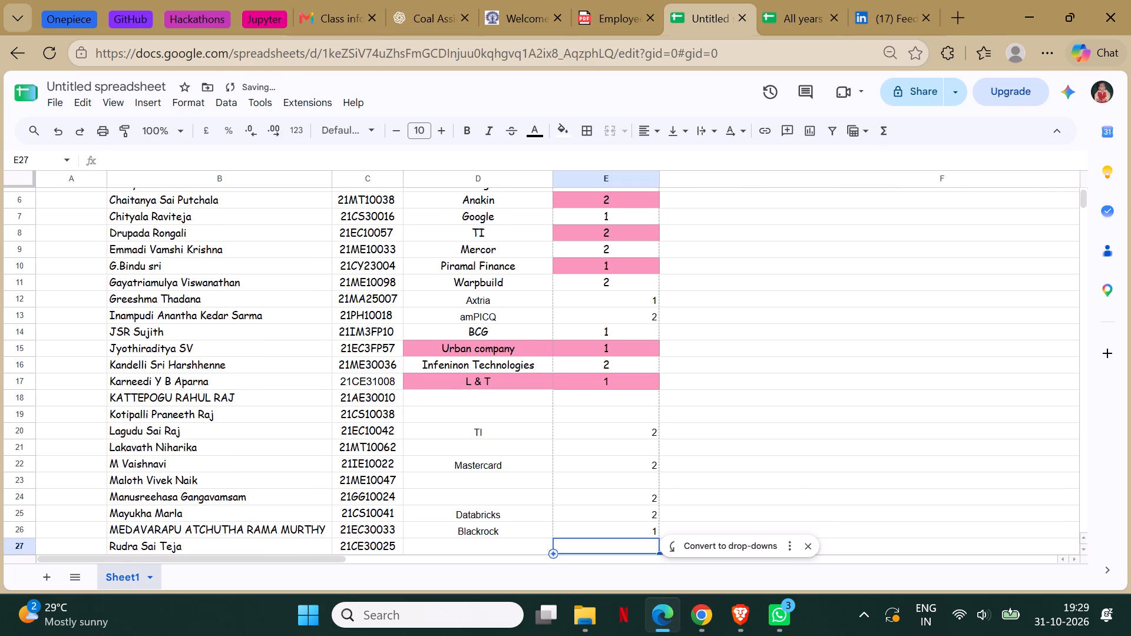
# Fill in the years of experience for rows 29, 31 and 32 with 1, 2 and 1.
pyautogui.press('Down')
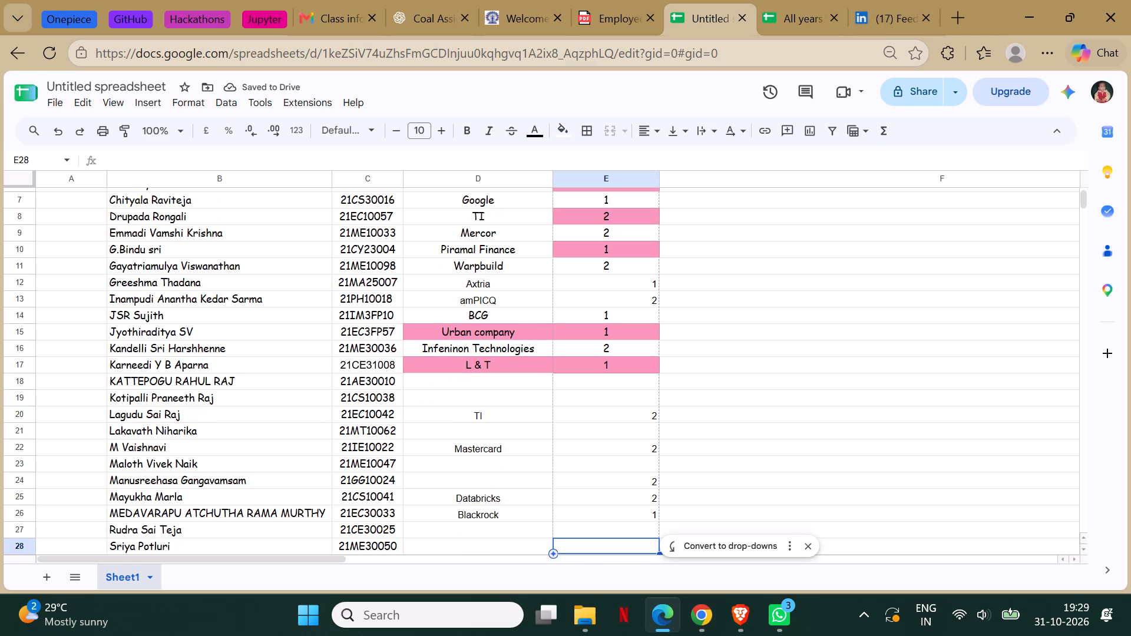
pyautogui.press('Down')
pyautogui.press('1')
pyautogui.press('Down')
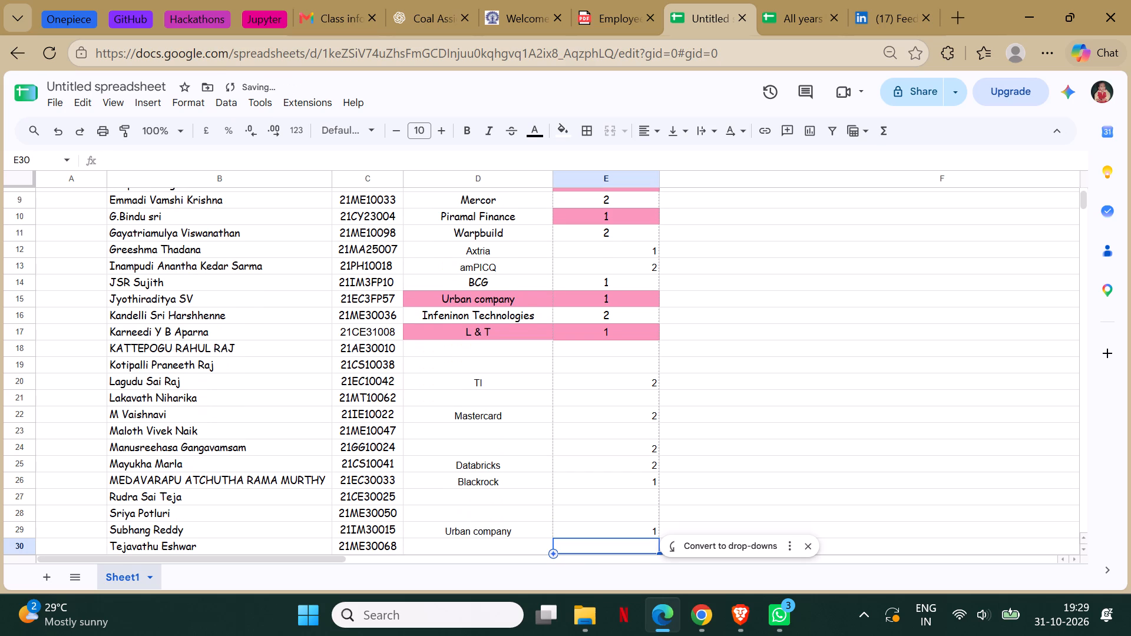
pyautogui.press('Down')
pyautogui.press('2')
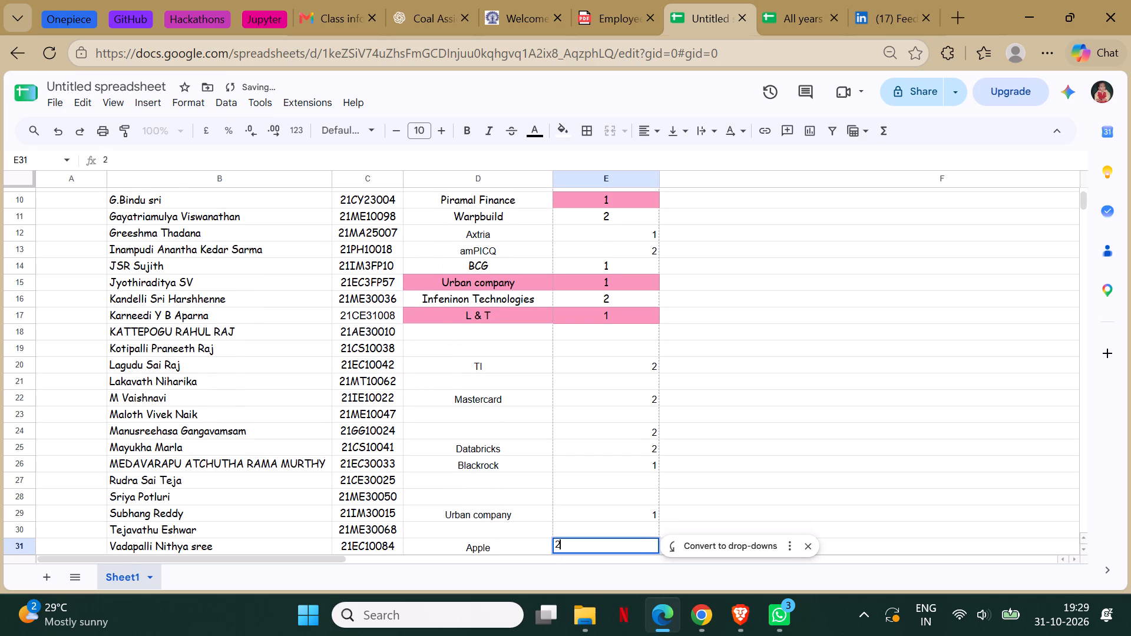
pyautogui.press('Down')
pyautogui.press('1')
pyautogui.press('Down')
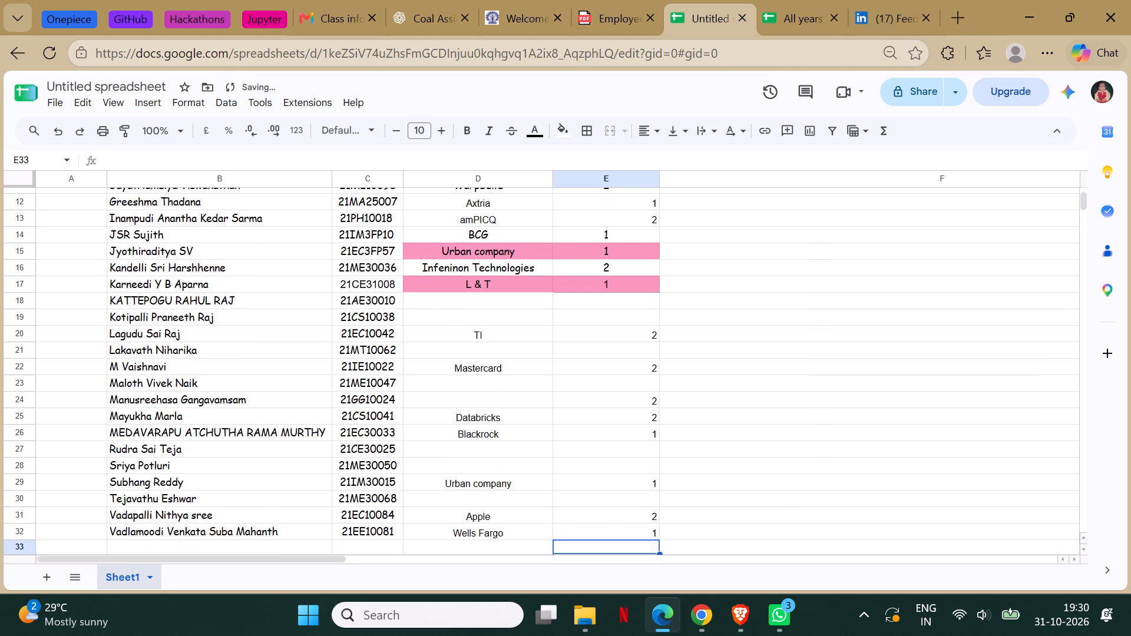
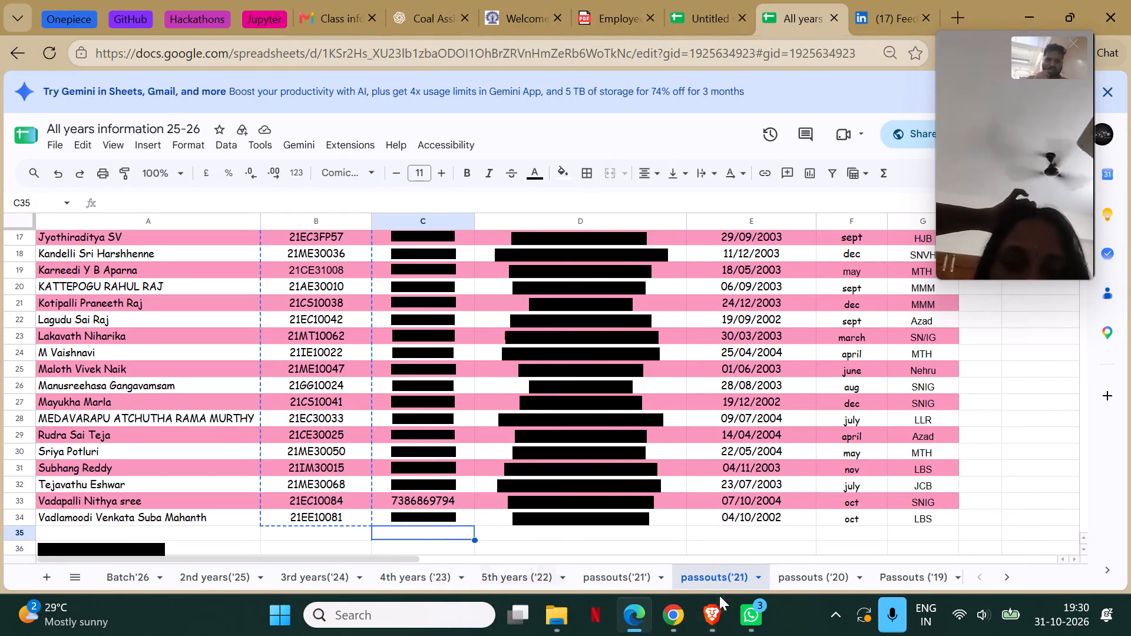
# Look through the member lists on the passouts ('20), passouts('21') and 5th years ('22) sheets.
pyautogui.click(781, 579)
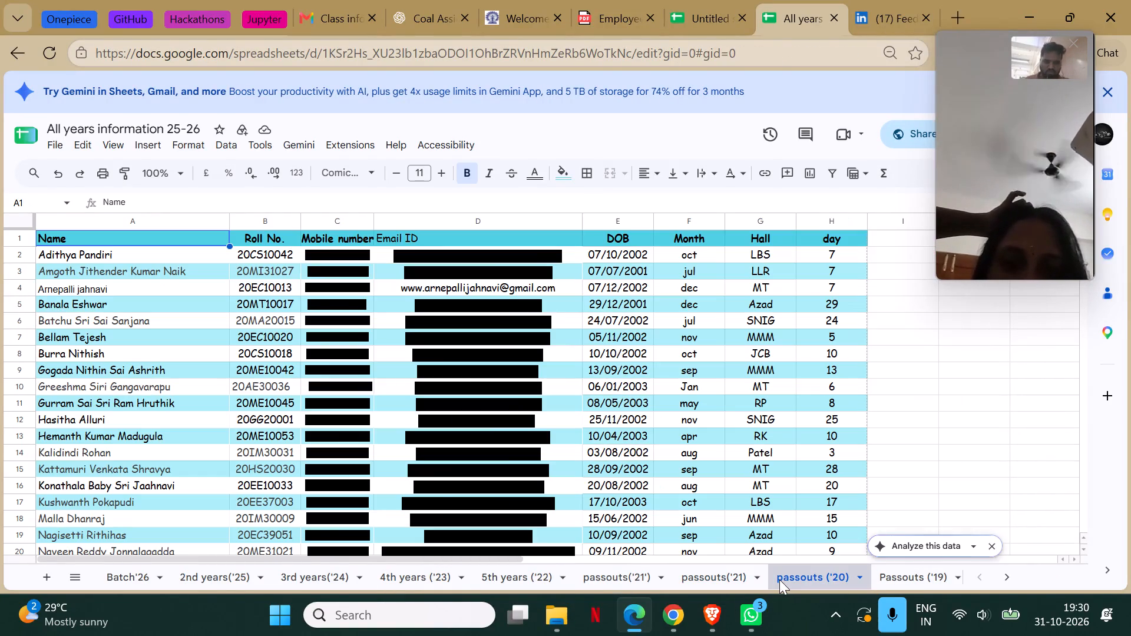
pyautogui.click(616, 585)
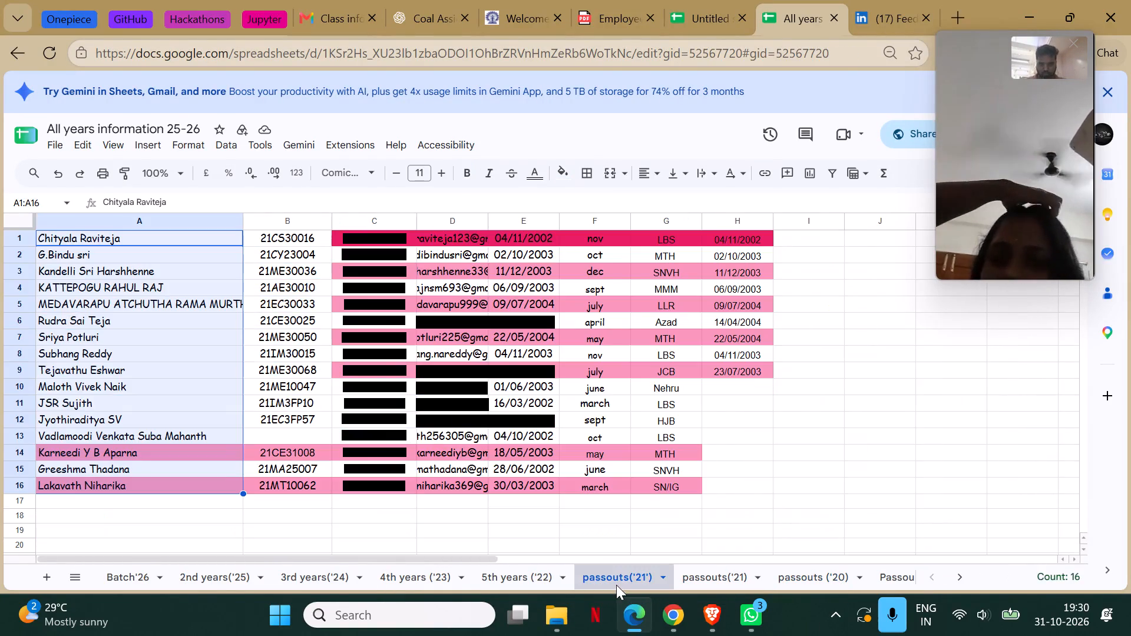
pyautogui.scroll(3, 369, 448)
pyautogui.click(510, 581)
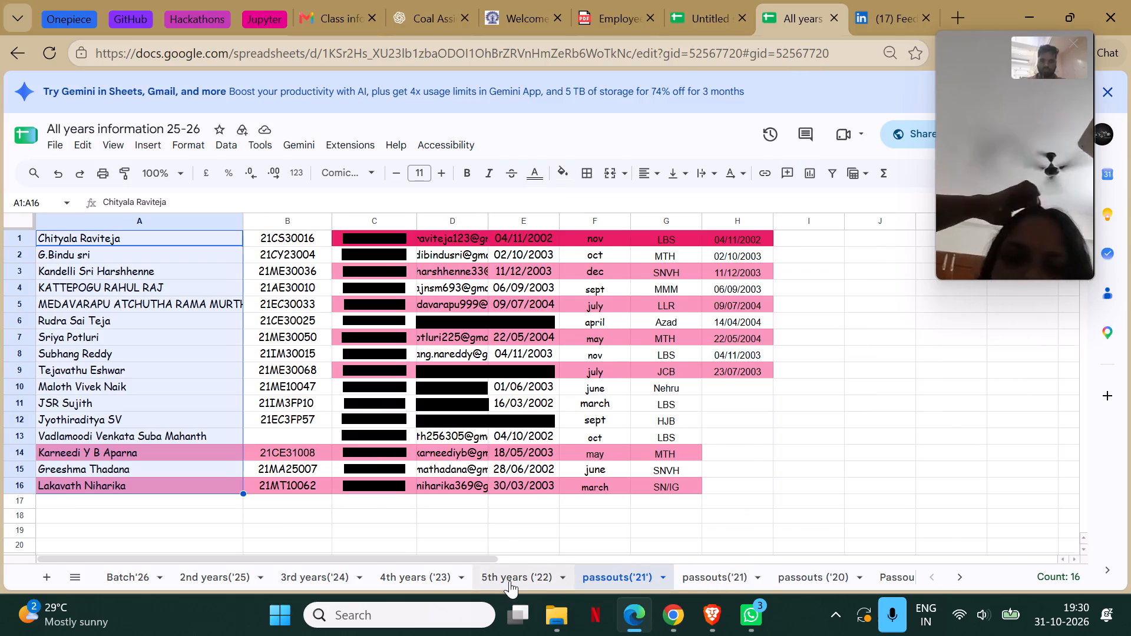
pyautogui.scroll(3, 366, 415)
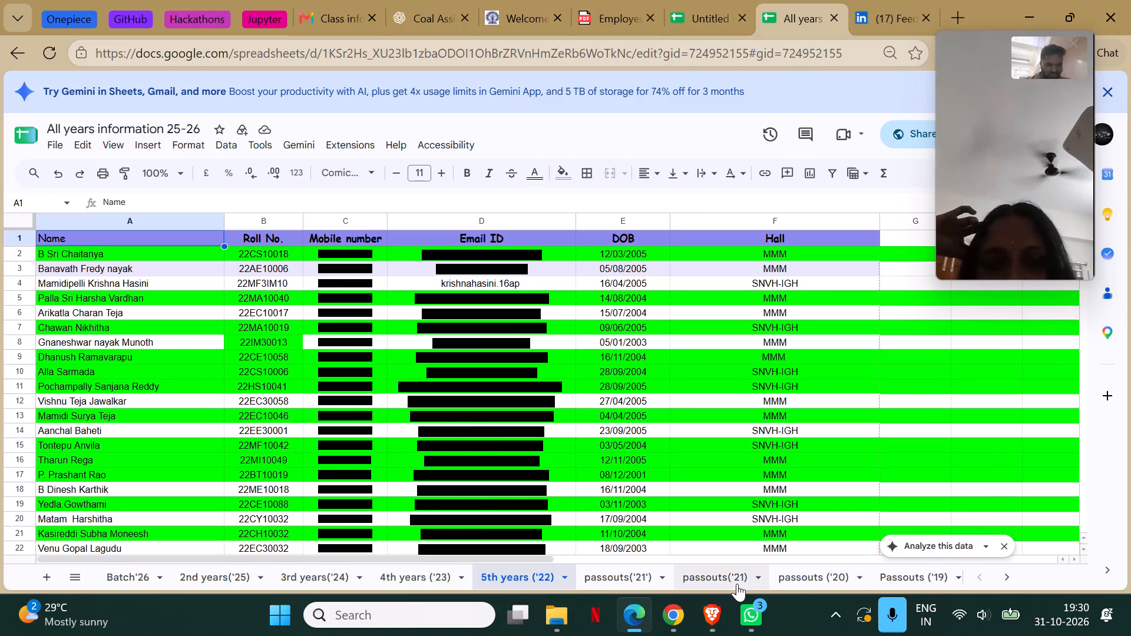
# Show the passouts ('20) sheet of the All years information 25-26 spreadsheet to look through its member list.
pyautogui.click(790, 575)
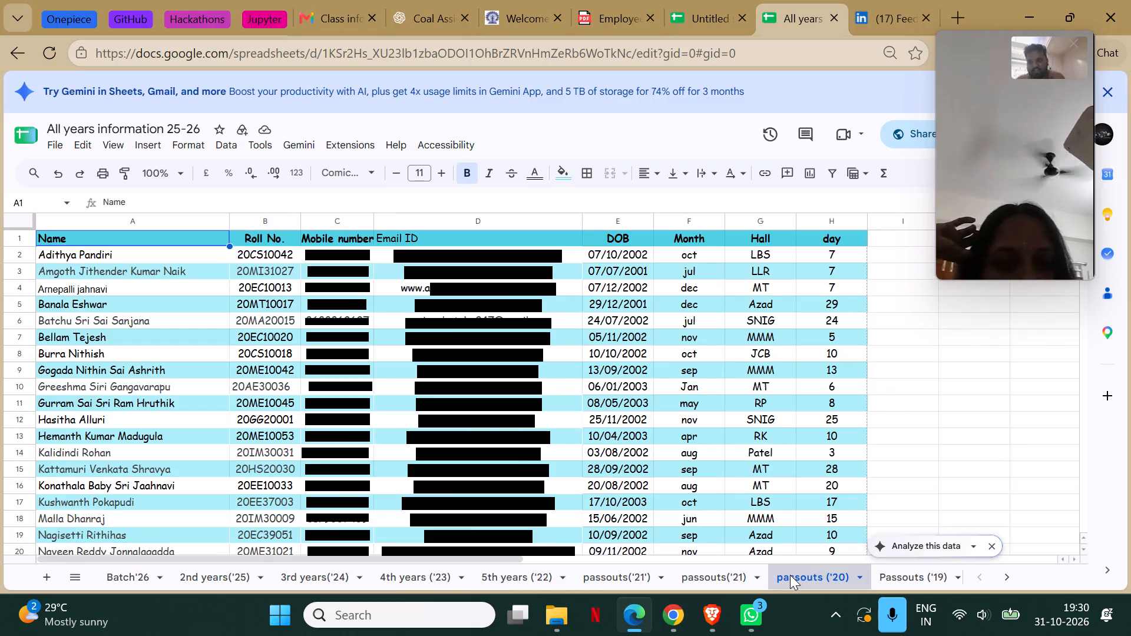
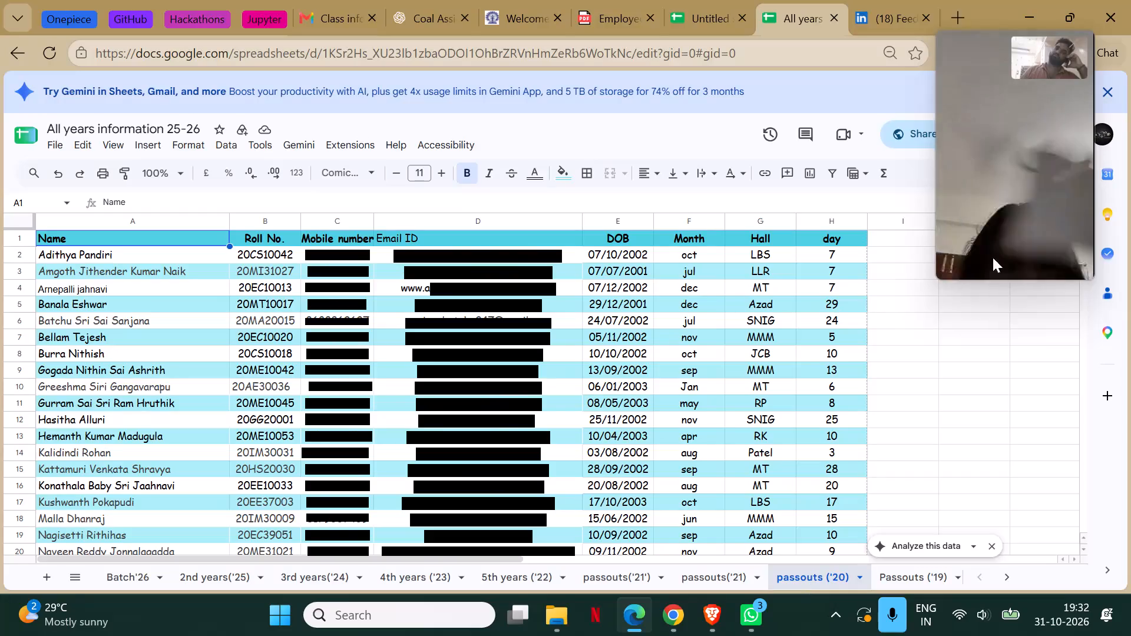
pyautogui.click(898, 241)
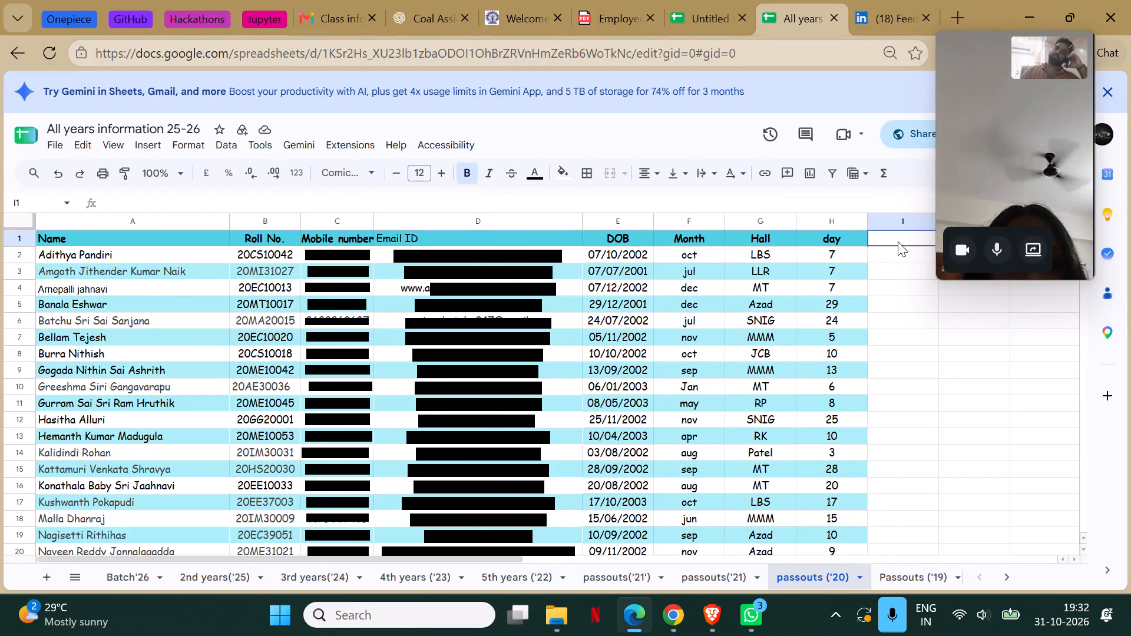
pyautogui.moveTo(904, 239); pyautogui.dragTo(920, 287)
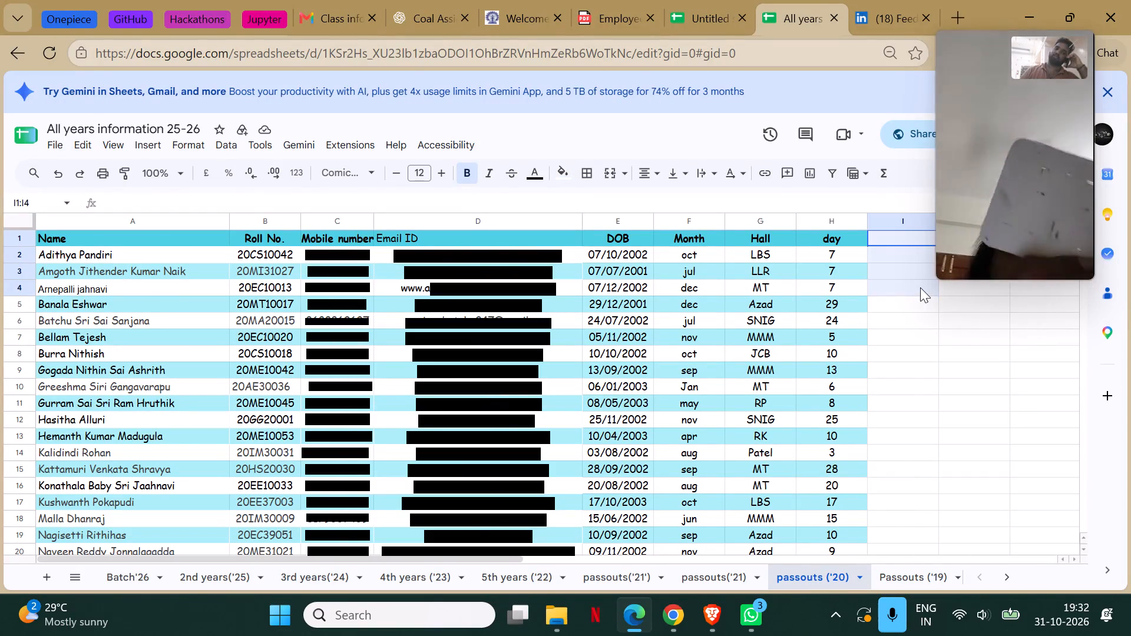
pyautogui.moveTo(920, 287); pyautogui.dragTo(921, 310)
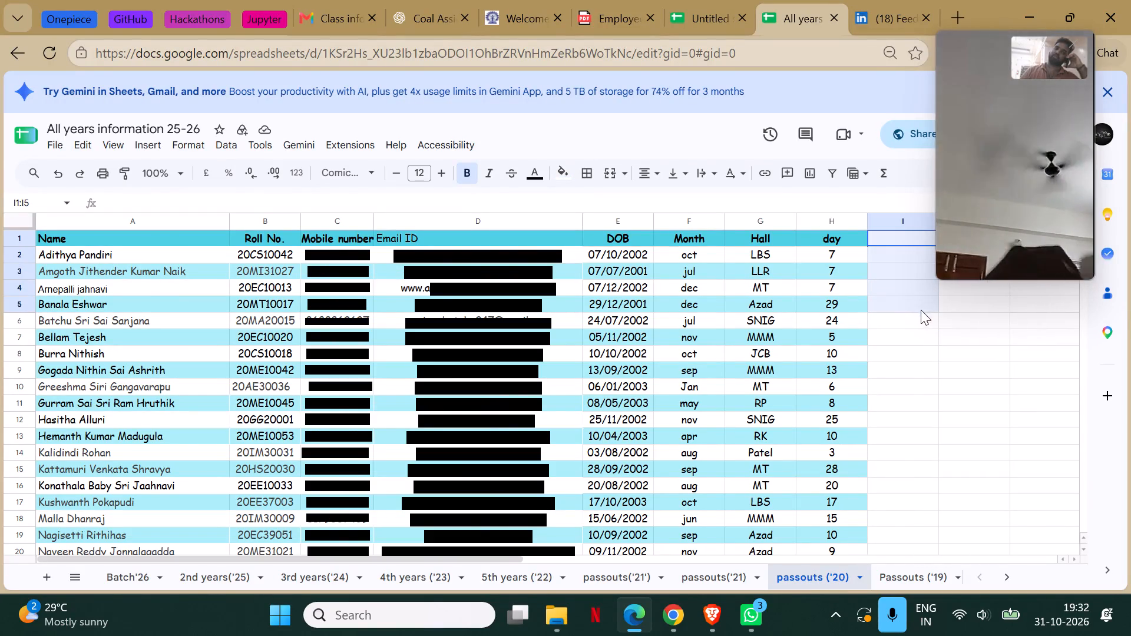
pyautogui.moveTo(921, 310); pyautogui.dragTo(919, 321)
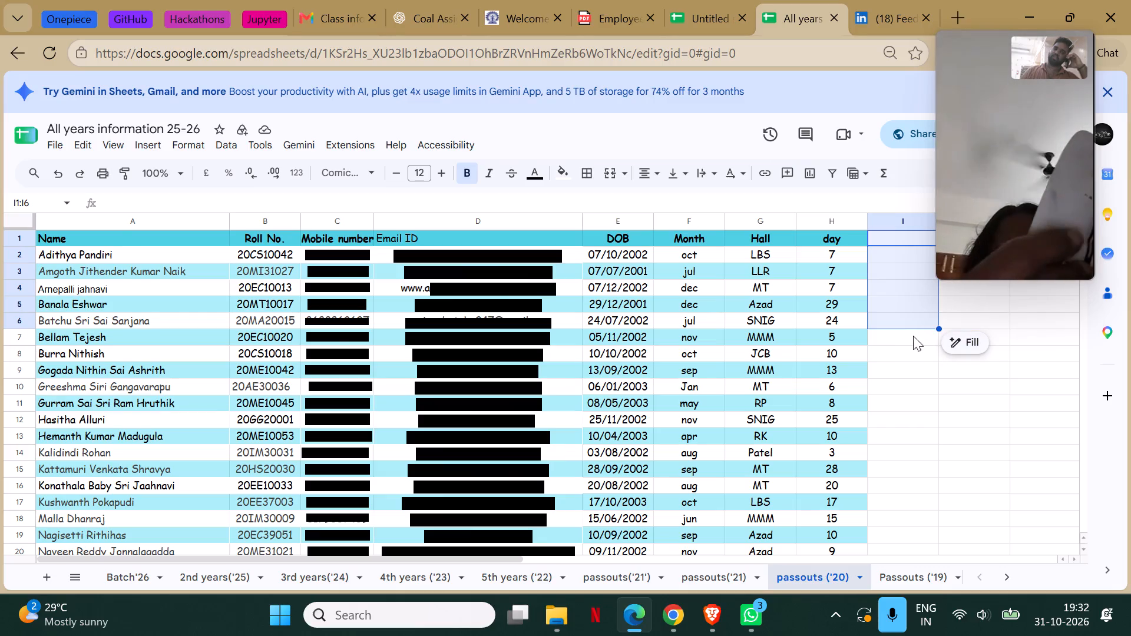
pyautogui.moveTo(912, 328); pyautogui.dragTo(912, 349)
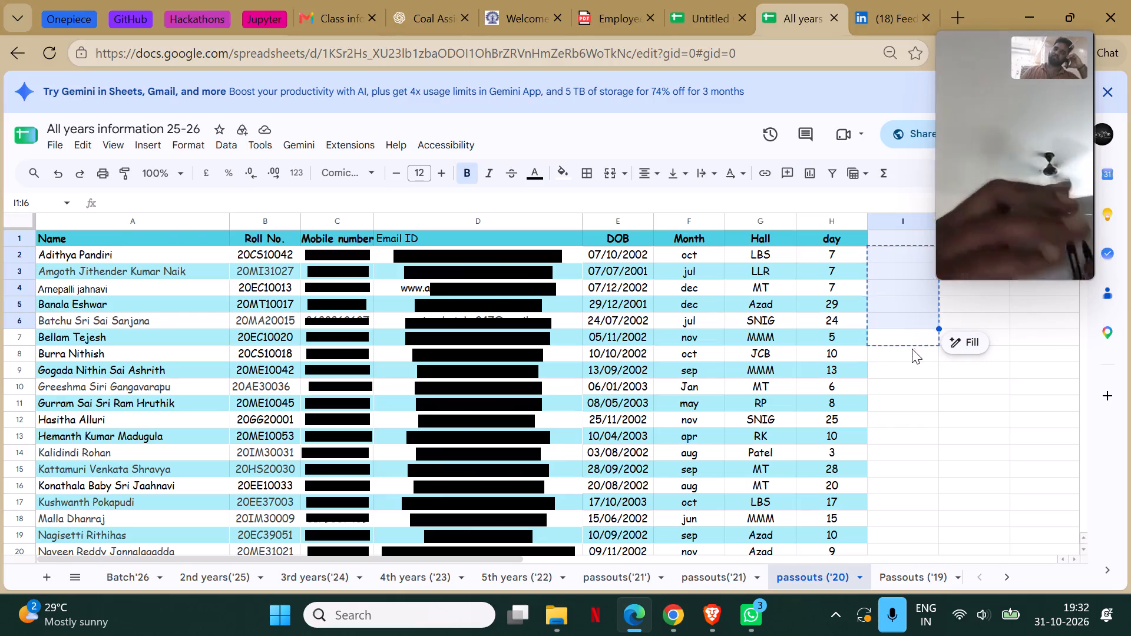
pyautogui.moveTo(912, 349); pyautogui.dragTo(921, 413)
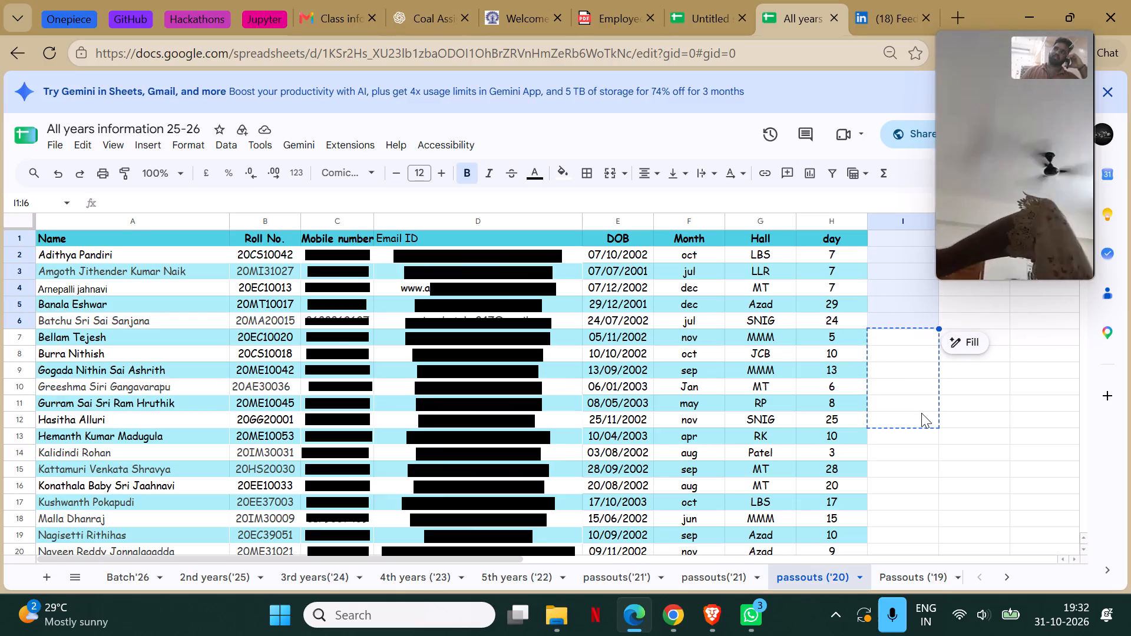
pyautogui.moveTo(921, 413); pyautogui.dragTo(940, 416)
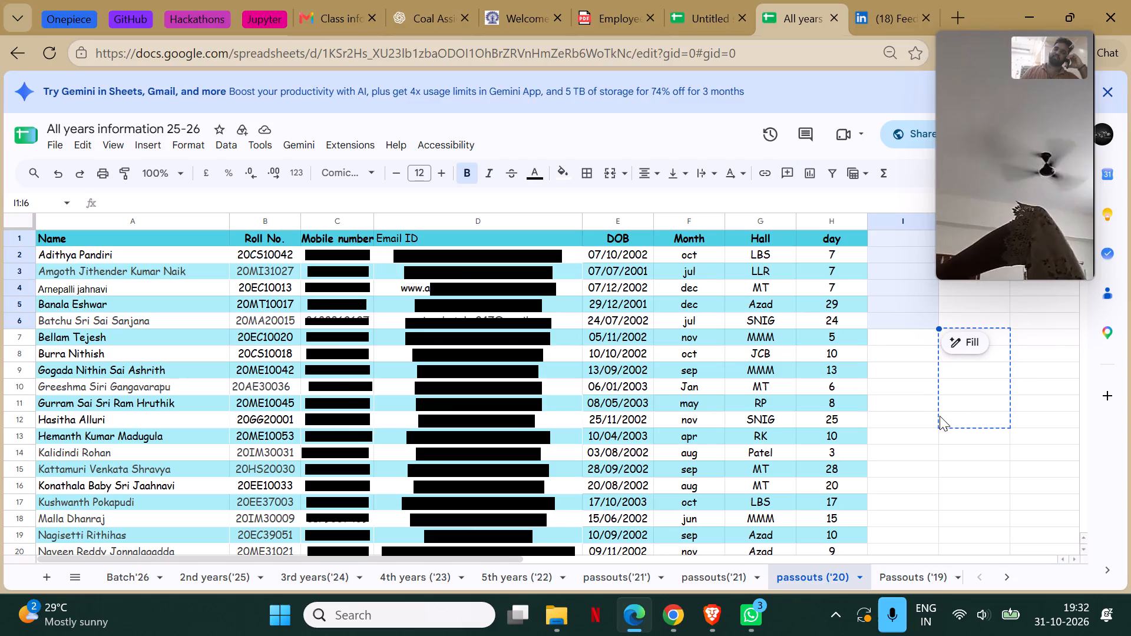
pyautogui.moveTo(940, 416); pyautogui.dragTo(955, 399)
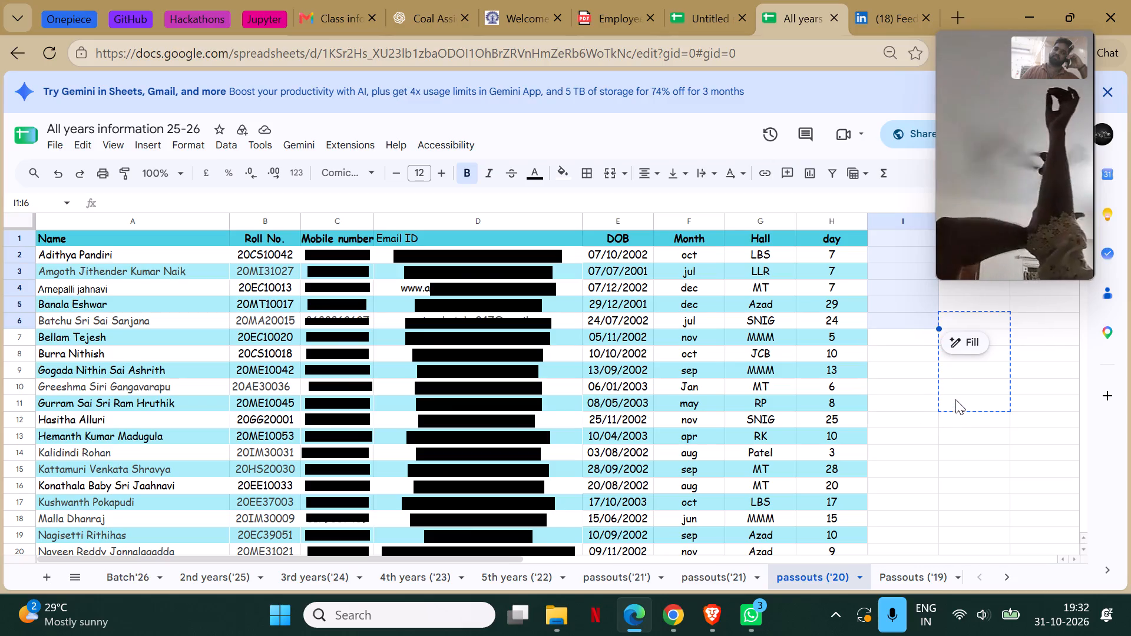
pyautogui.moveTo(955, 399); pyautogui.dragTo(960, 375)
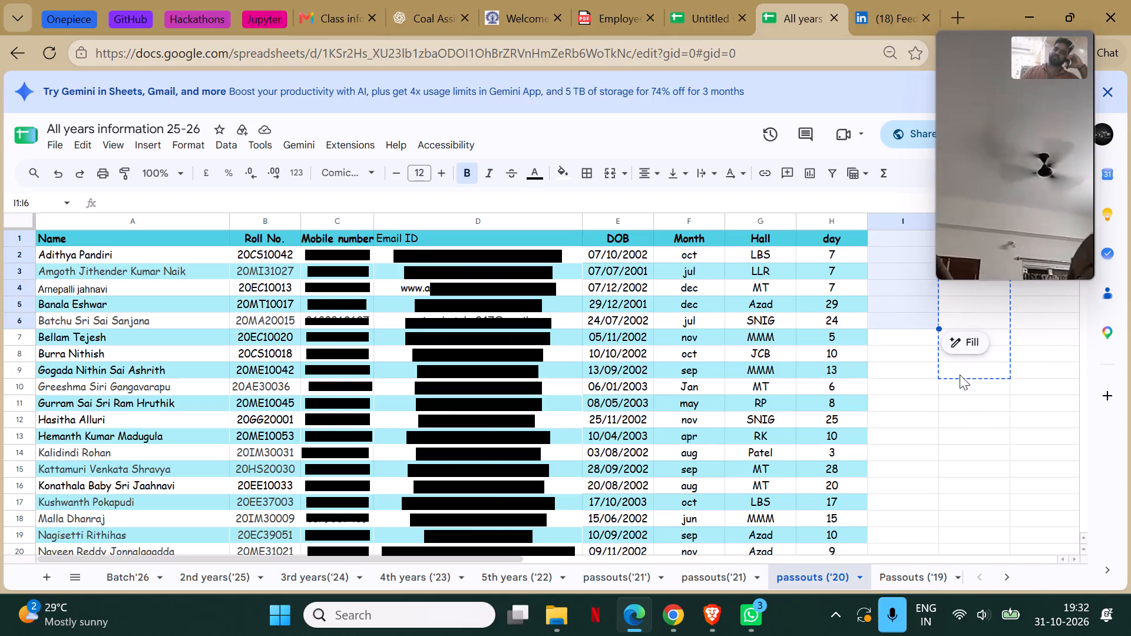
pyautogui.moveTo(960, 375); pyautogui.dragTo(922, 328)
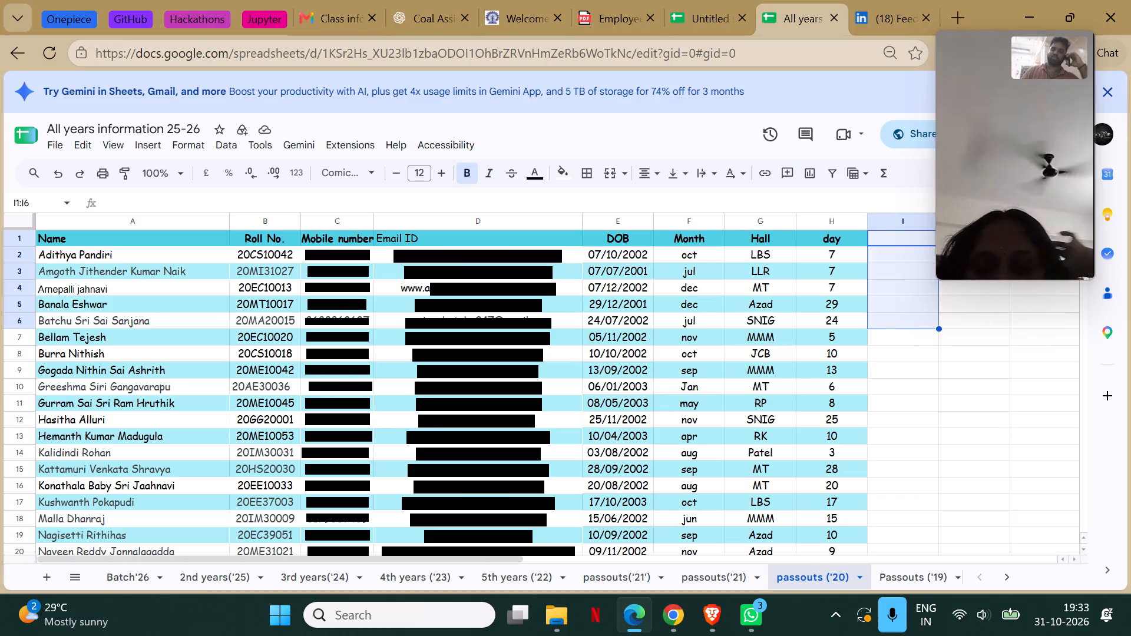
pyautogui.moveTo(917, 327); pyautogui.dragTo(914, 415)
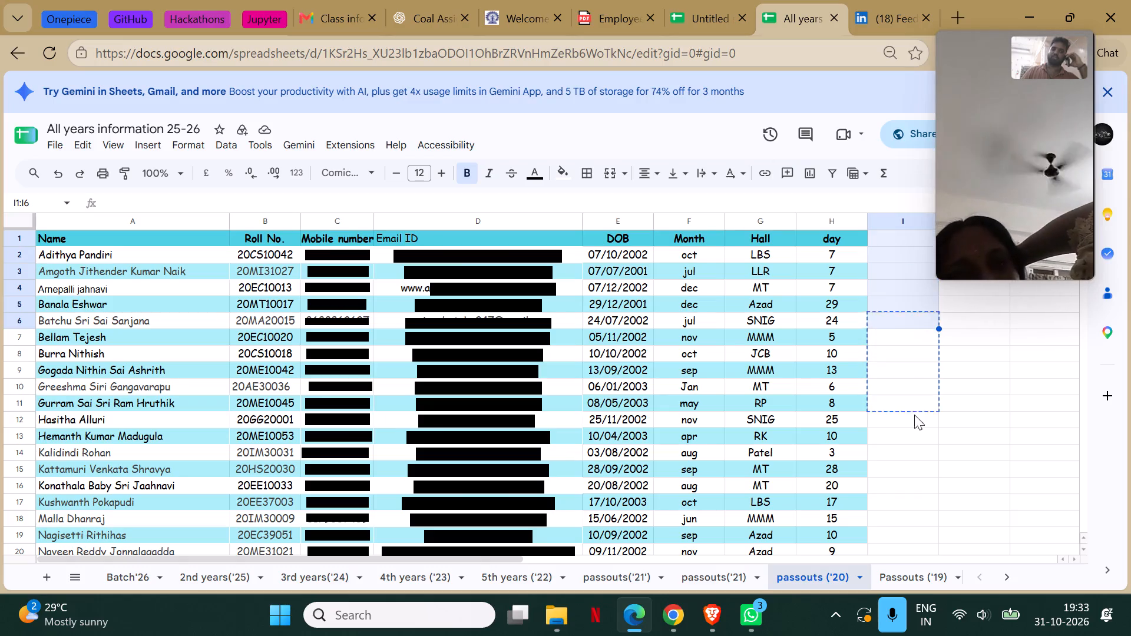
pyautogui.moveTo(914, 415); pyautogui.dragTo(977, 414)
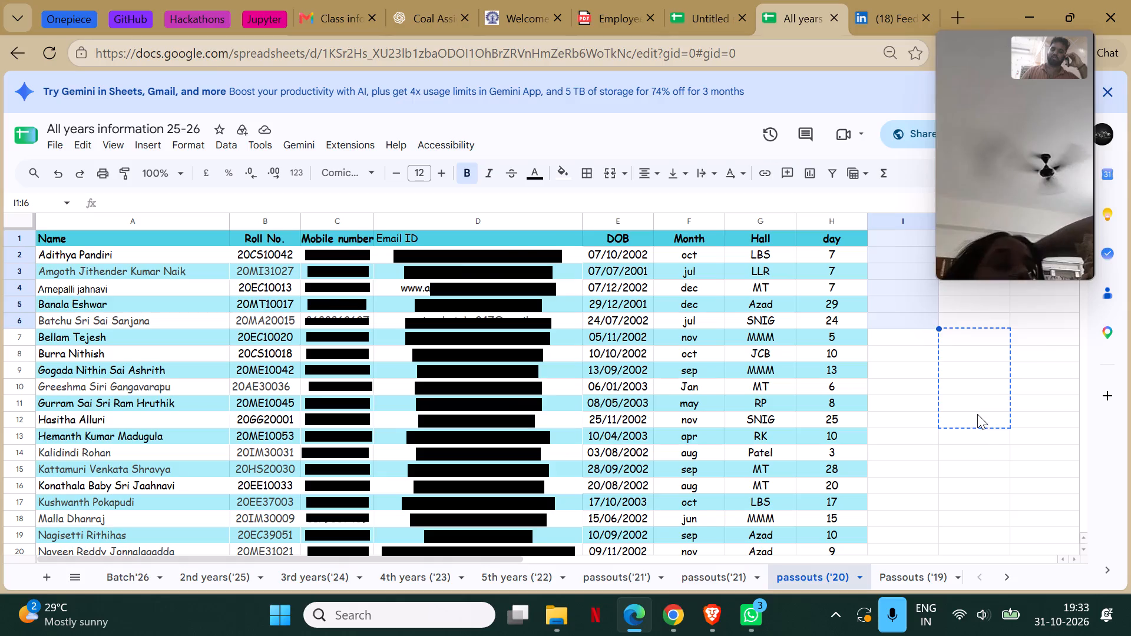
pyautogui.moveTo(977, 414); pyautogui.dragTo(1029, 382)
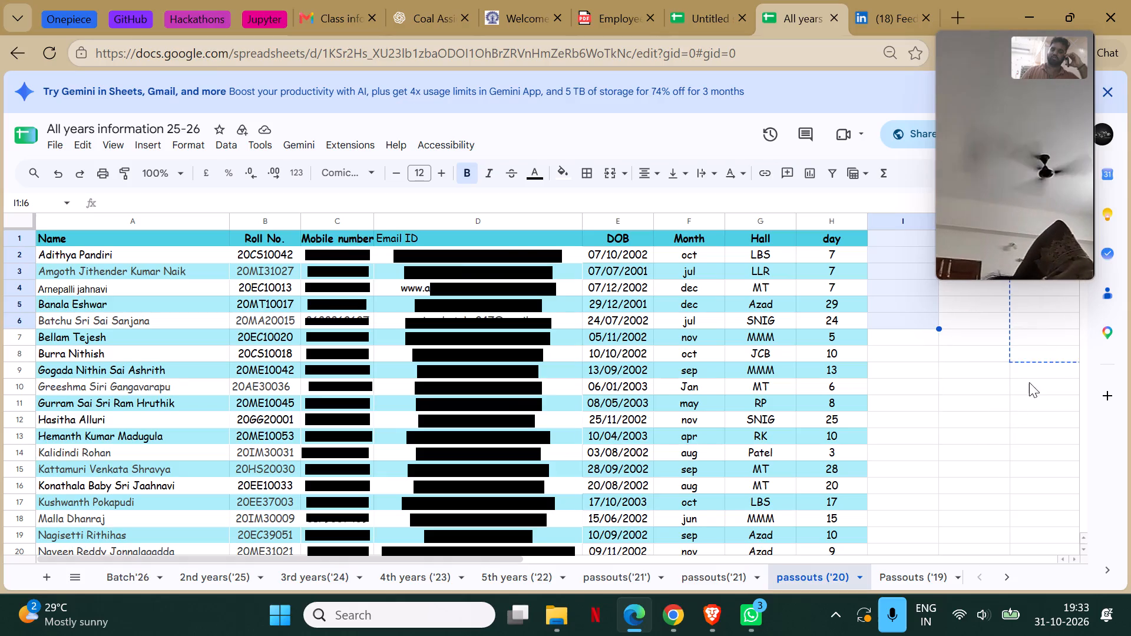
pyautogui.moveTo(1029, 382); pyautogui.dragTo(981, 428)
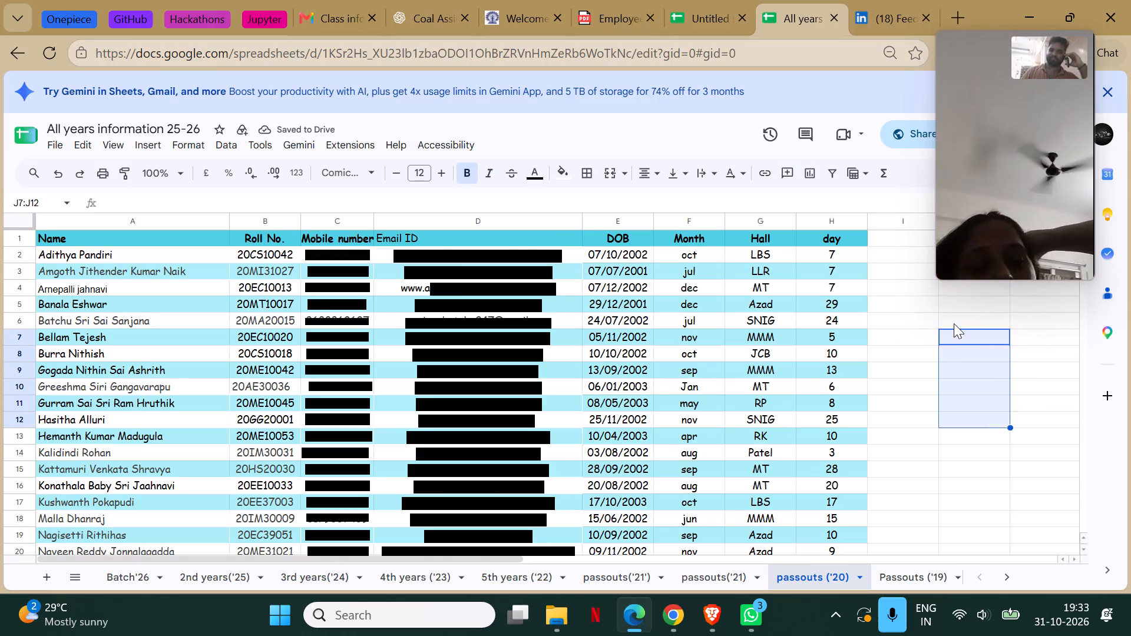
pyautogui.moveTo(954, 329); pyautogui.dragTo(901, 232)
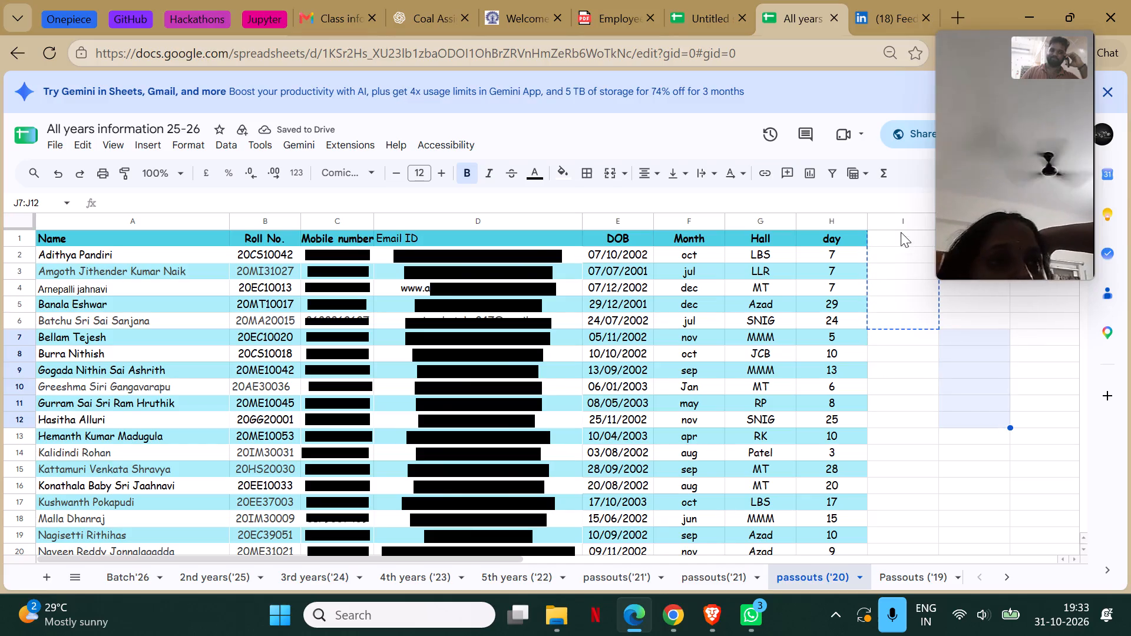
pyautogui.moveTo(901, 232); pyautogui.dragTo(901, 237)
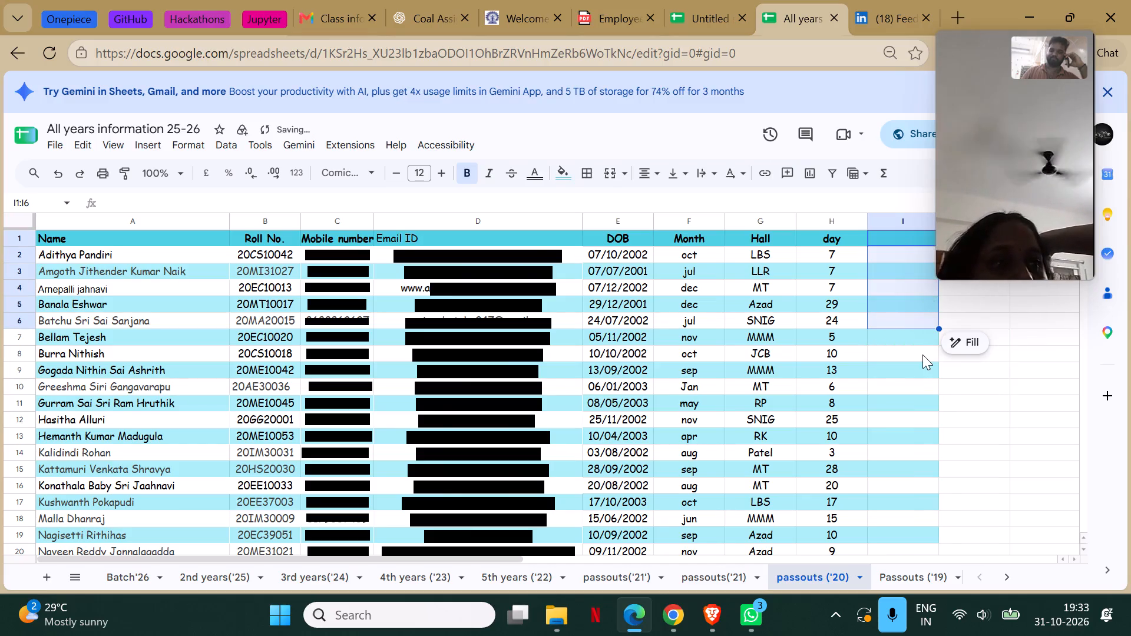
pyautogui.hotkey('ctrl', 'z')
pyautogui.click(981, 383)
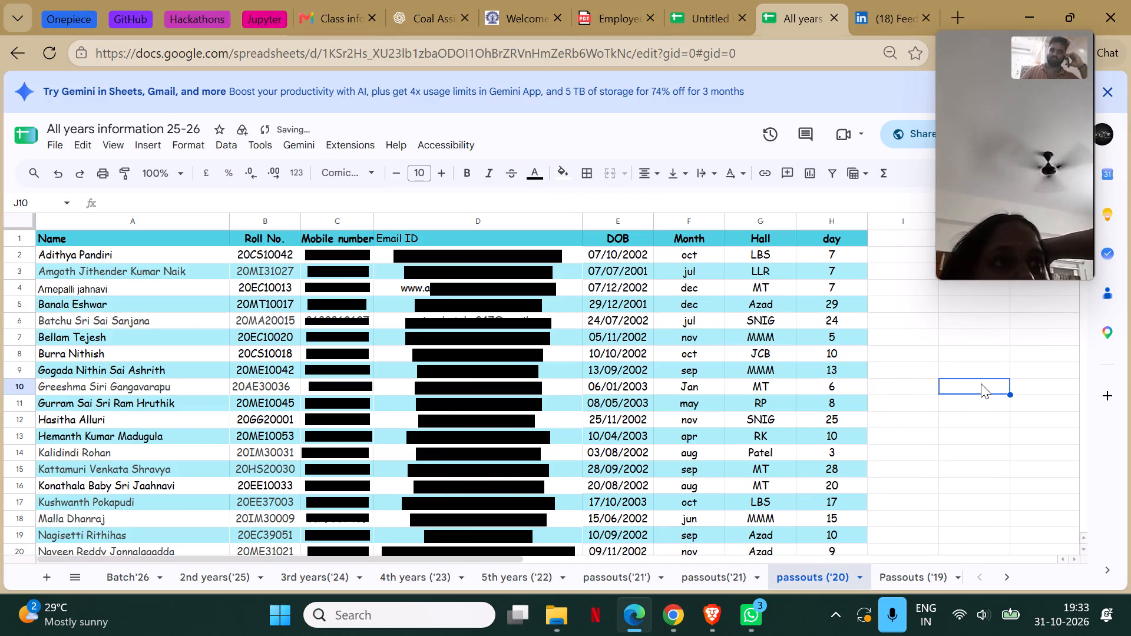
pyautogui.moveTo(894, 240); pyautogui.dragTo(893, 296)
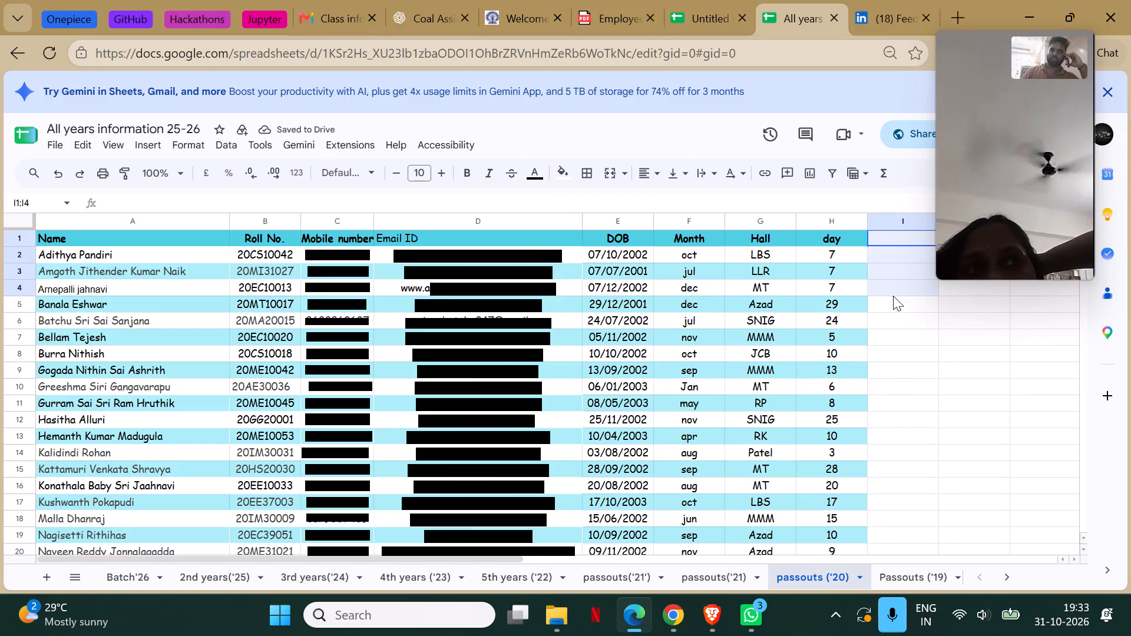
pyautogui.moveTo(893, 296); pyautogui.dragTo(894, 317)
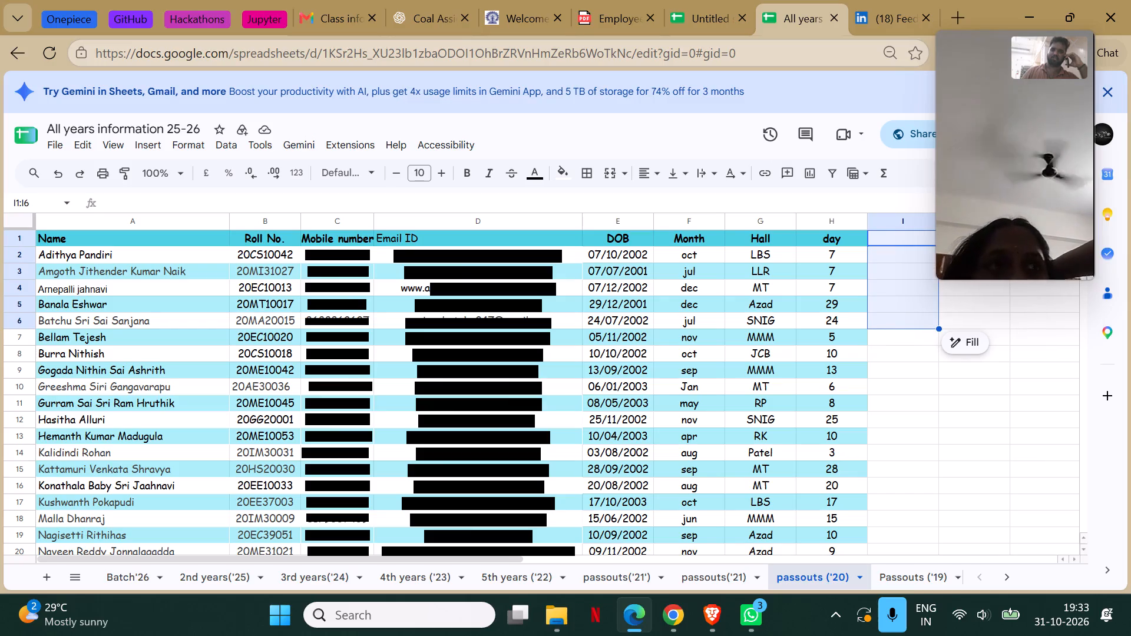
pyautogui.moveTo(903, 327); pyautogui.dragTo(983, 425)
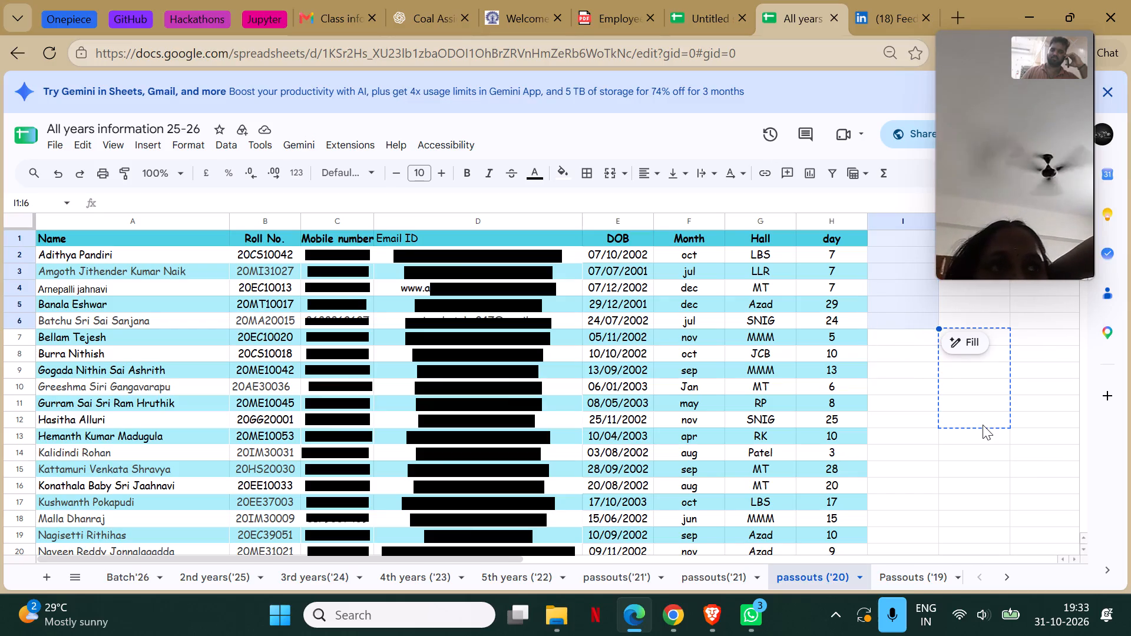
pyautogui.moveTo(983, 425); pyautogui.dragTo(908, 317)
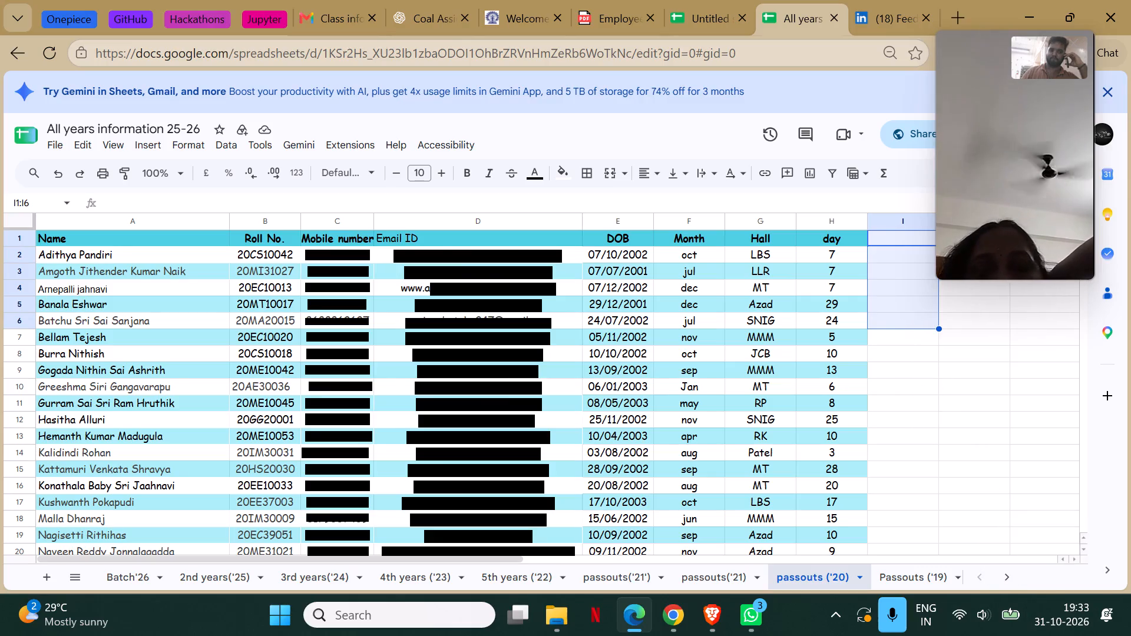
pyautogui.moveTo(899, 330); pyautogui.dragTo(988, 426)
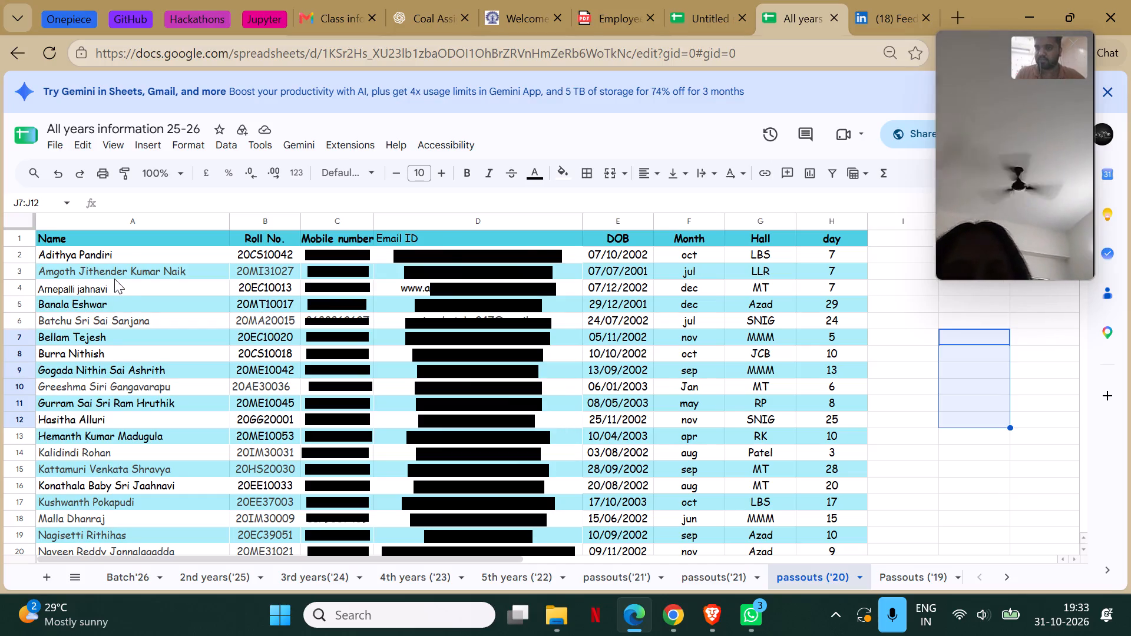
# Copy all member names (A2:A33) from the passouts ('20) sheet into column B of the Untitled spreadsheet, starting at B34.
pyautogui.moveTo(130, 253); pyautogui.dragTo(151, 503)
pyautogui.scroll(-3, 157, 506)
pyautogui.hotkey('ctrl', 'c')
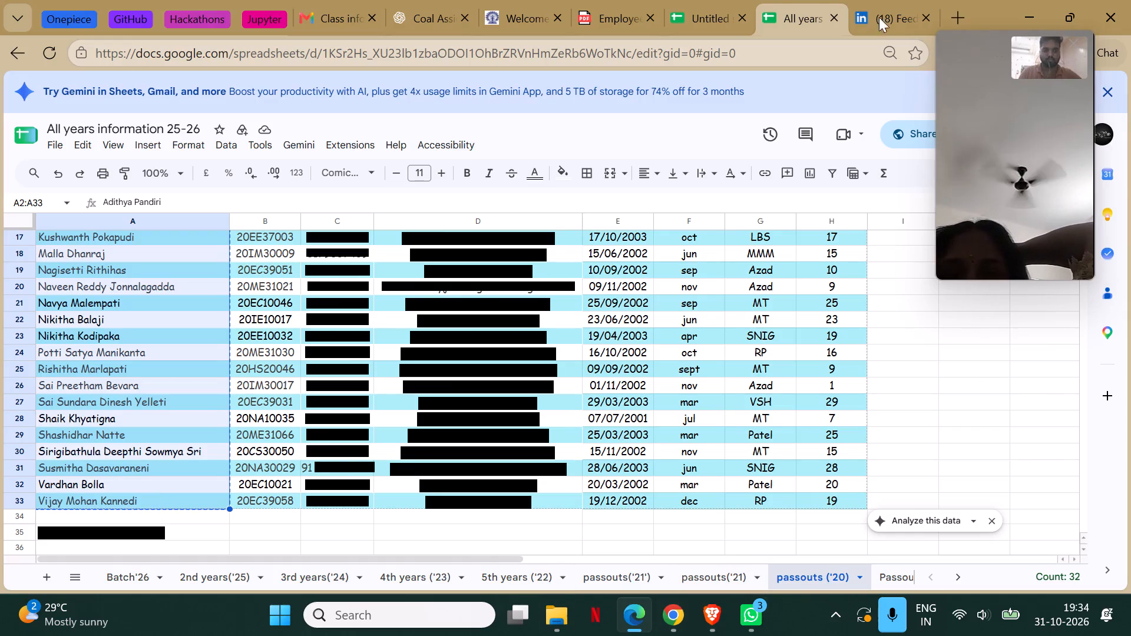
pyautogui.click(706, 14)
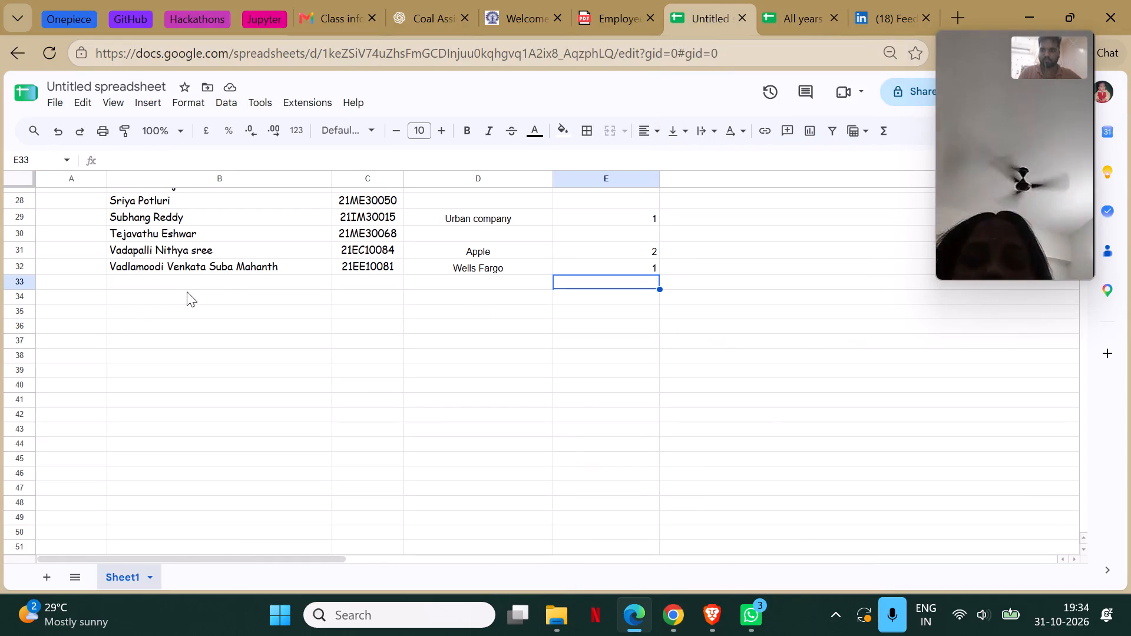
pyautogui.click(237, 296)
pyautogui.hotkey('ctrl', 'v')
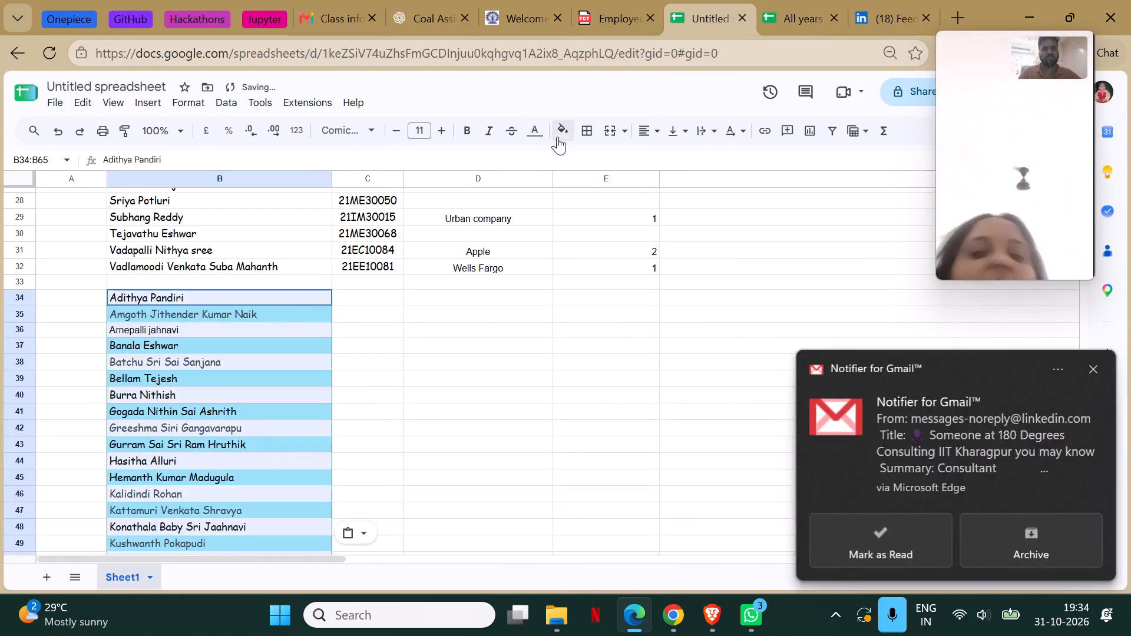
# Set the fill colour of the pasted names in B34:B65 to white.
pyautogui.click(557, 137)
pyautogui.click(574, 154)
pyautogui.click(565, 135)
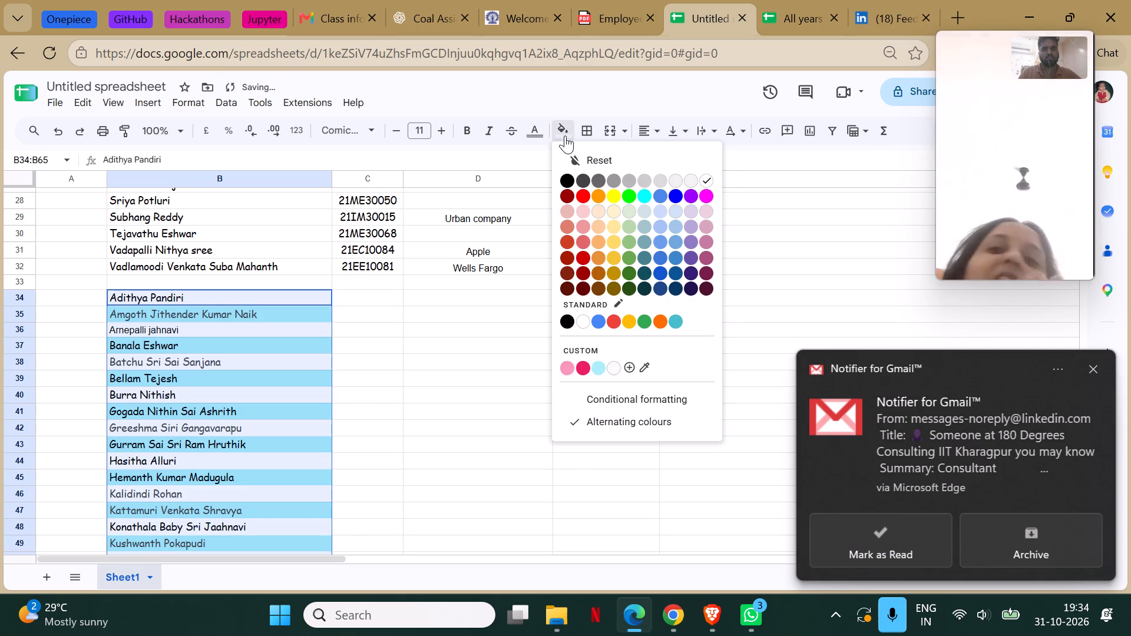
pyautogui.click(708, 184)
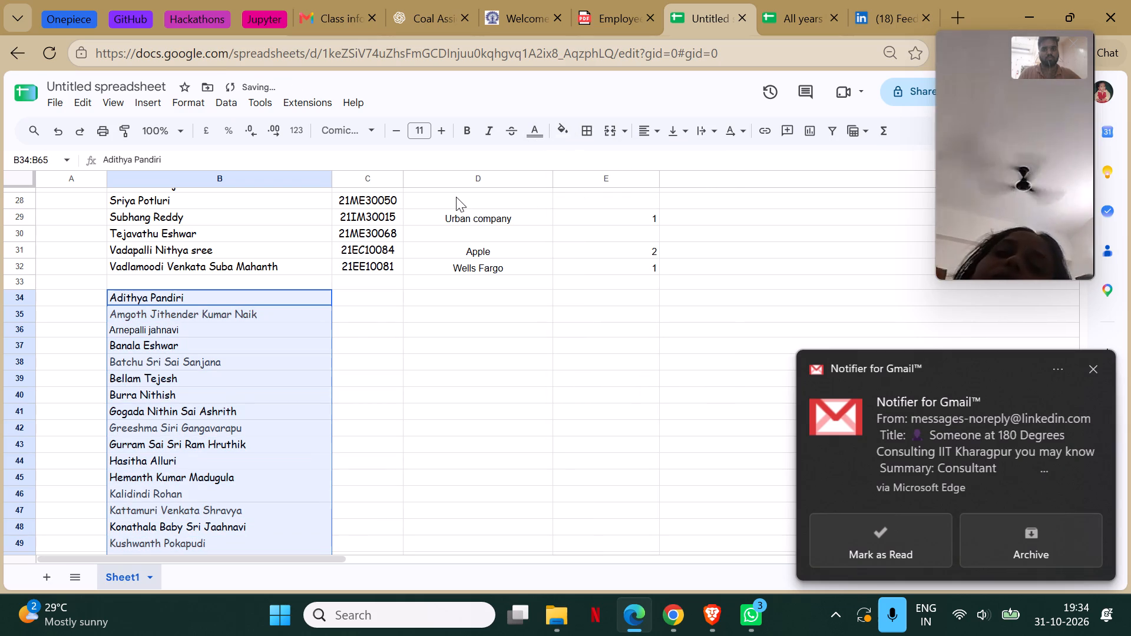
# Copy the roll numbers (B2:B33) from the passouts ('20) sheet into the Untitled spreadsheet beside the pasted names, starting at C34.
pyautogui.click(362, 299)
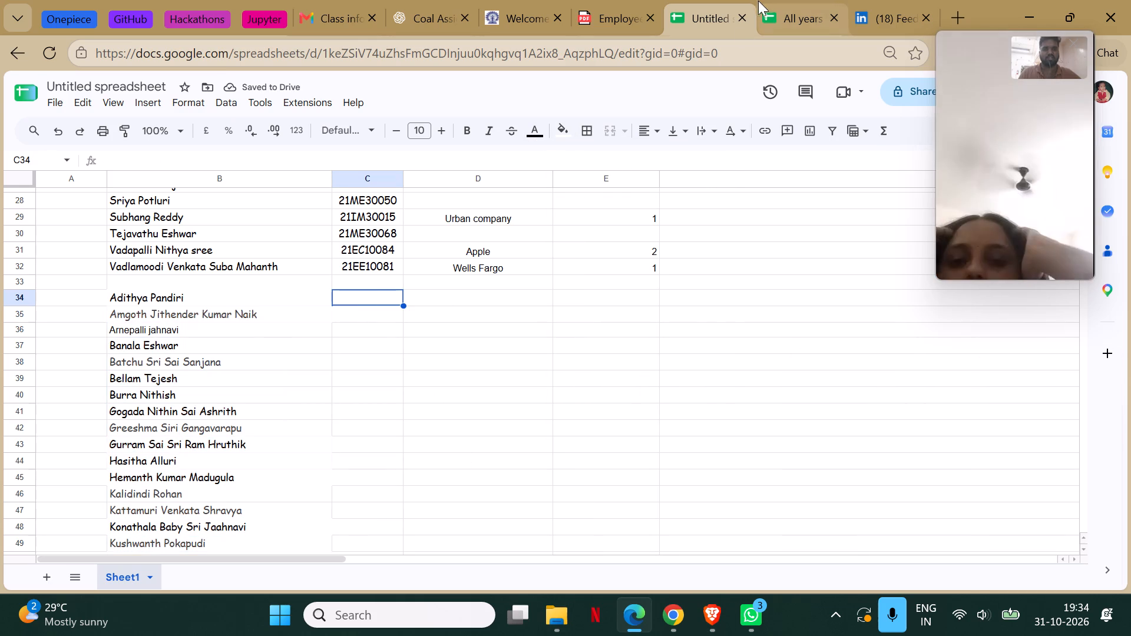
pyautogui.click(798, 8)
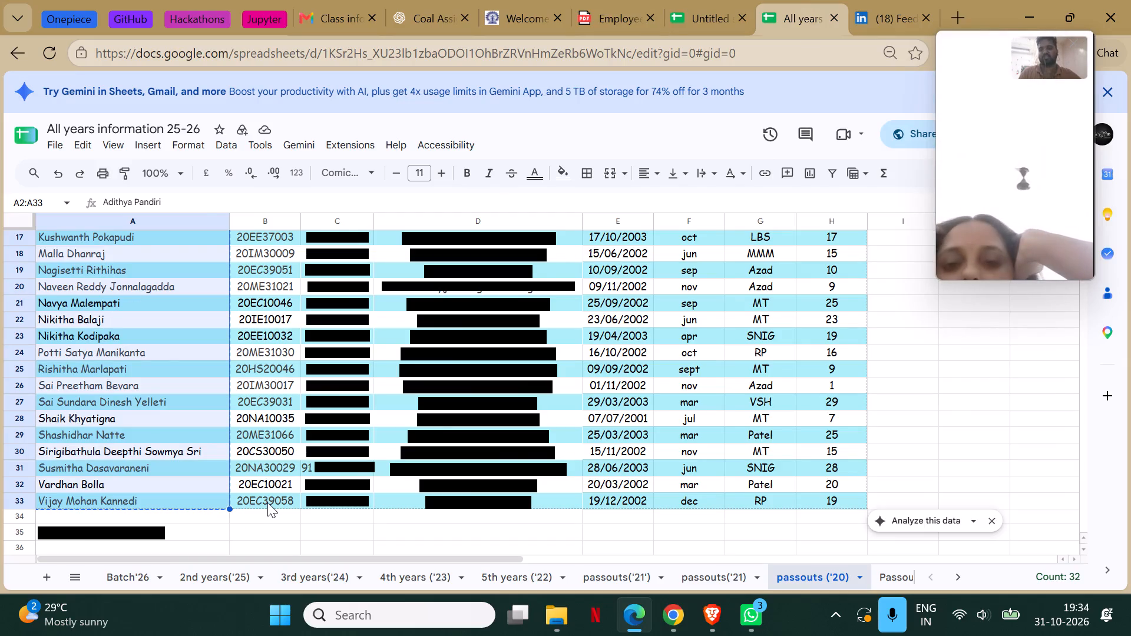
pyautogui.moveTo(267, 502); pyautogui.dragTo(288, 284)
pyautogui.scroll(4, 288, 284)
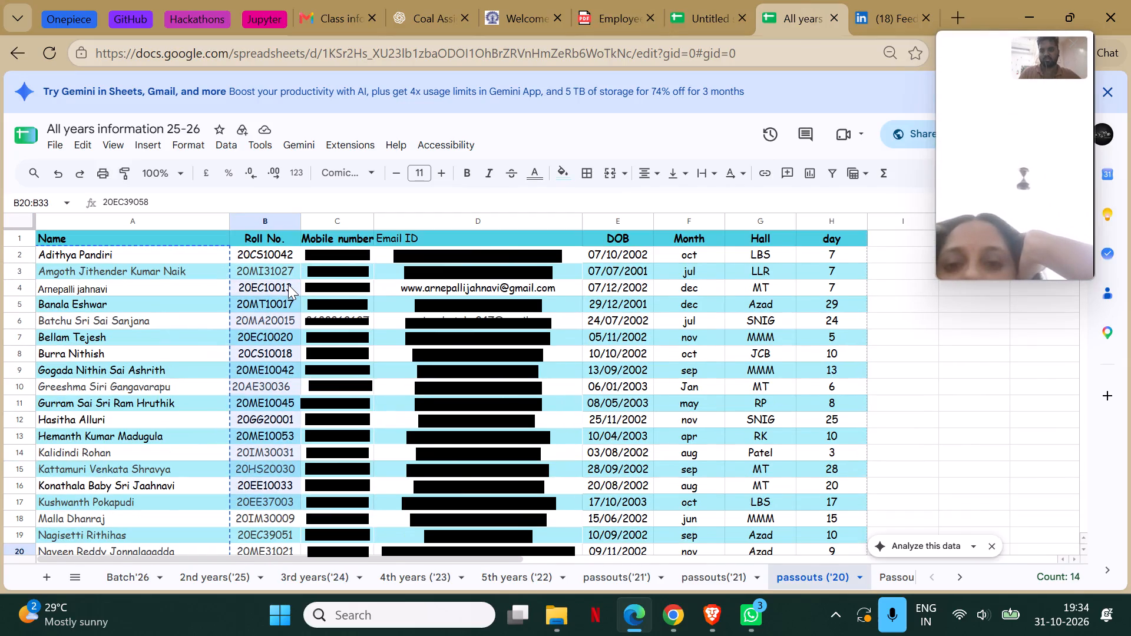
pyautogui.moveTo(288, 284); pyautogui.dragTo(284, 257)
pyautogui.scroll(1, 288, 284)
pyautogui.hotkey('ctrl', 'c')
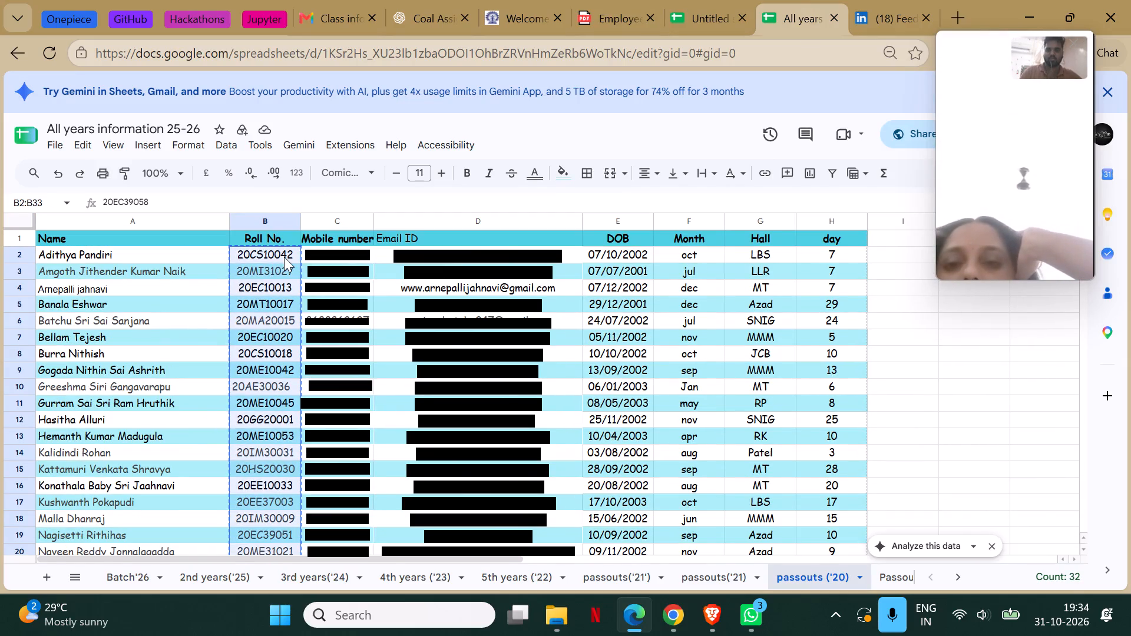
pyautogui.click(707, 8)
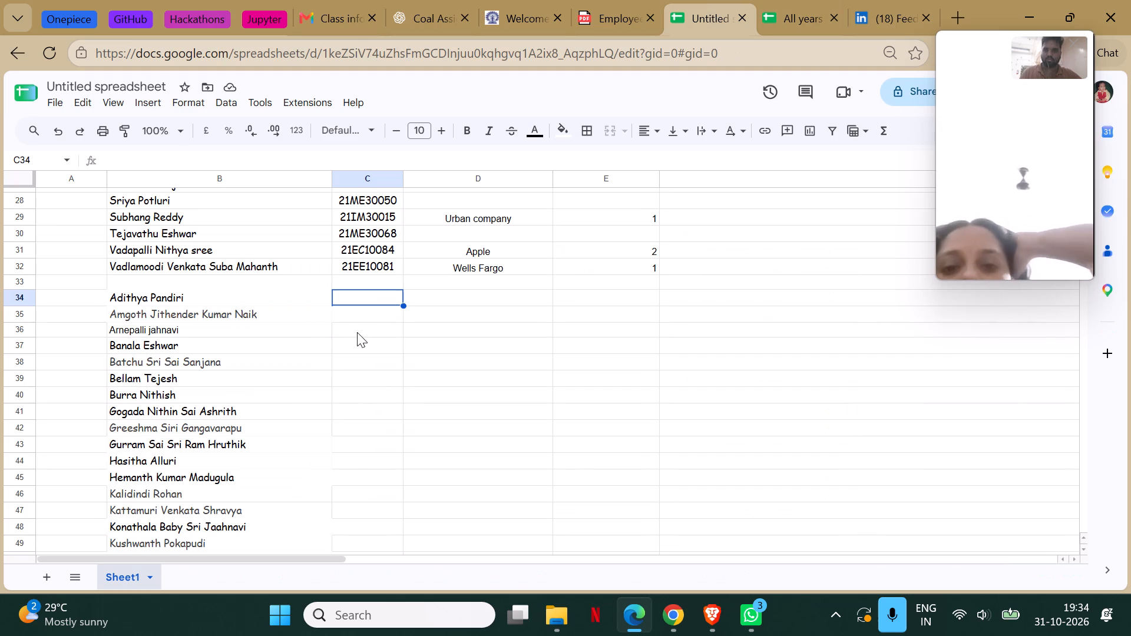
pyautogui.hotkey('ctrl', 'v')
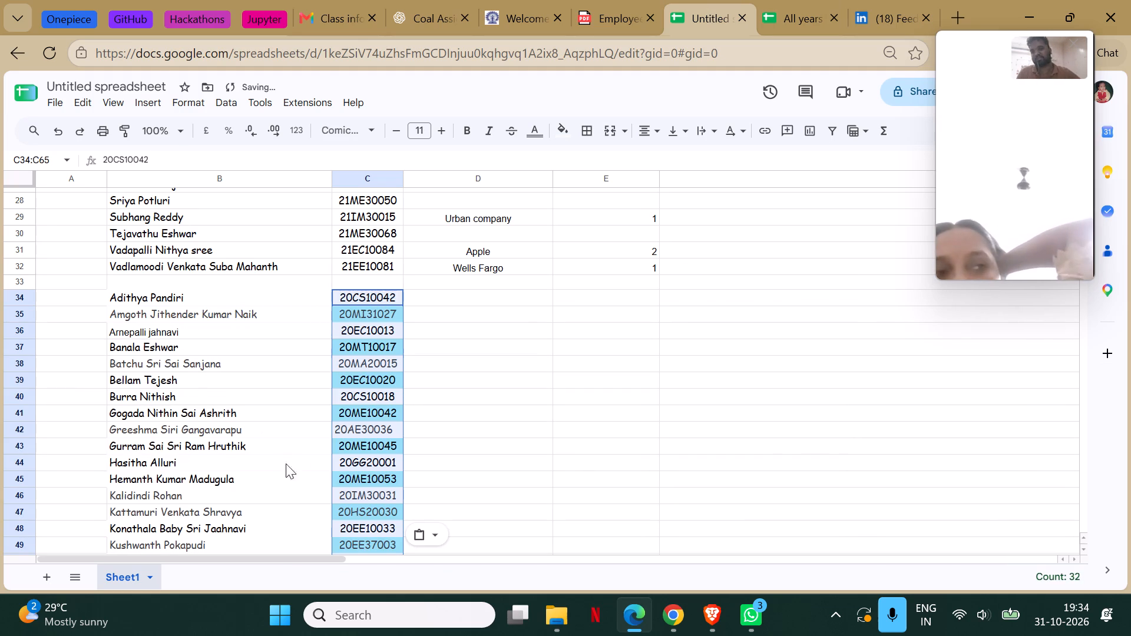
# Set the fill colour of the pasted roll numbers in C34:C65 to white.
pyautogui.click(495, 305)
pyautogui.moveTo(379, 297); pyautogui.dragTo(409, 387)
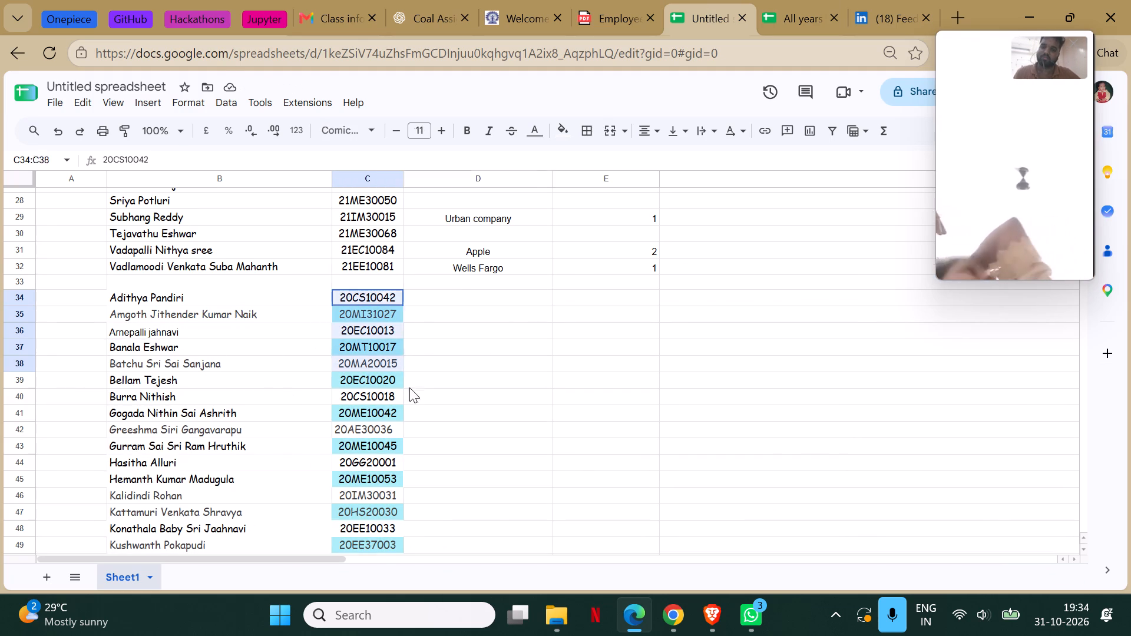
pyautogui.moveTo(409, 387); pyautogui.dragTo(376, 372)
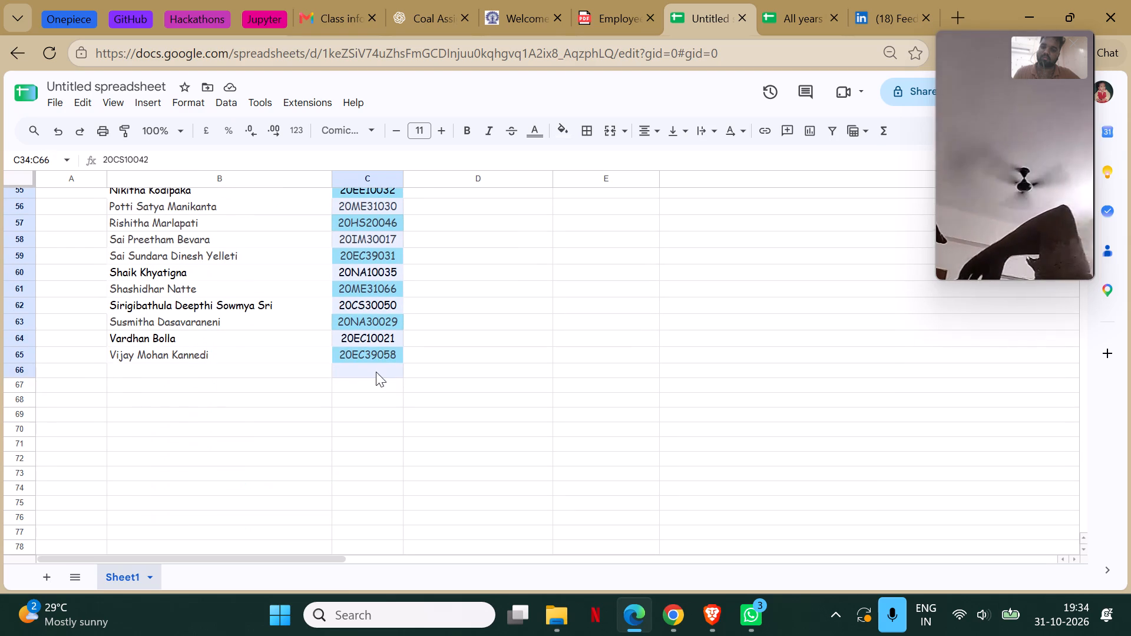
pyautogui.moveTo(376, 372); pyautogui.dragTo(372, 356)
pyautogui.click(560, 130)
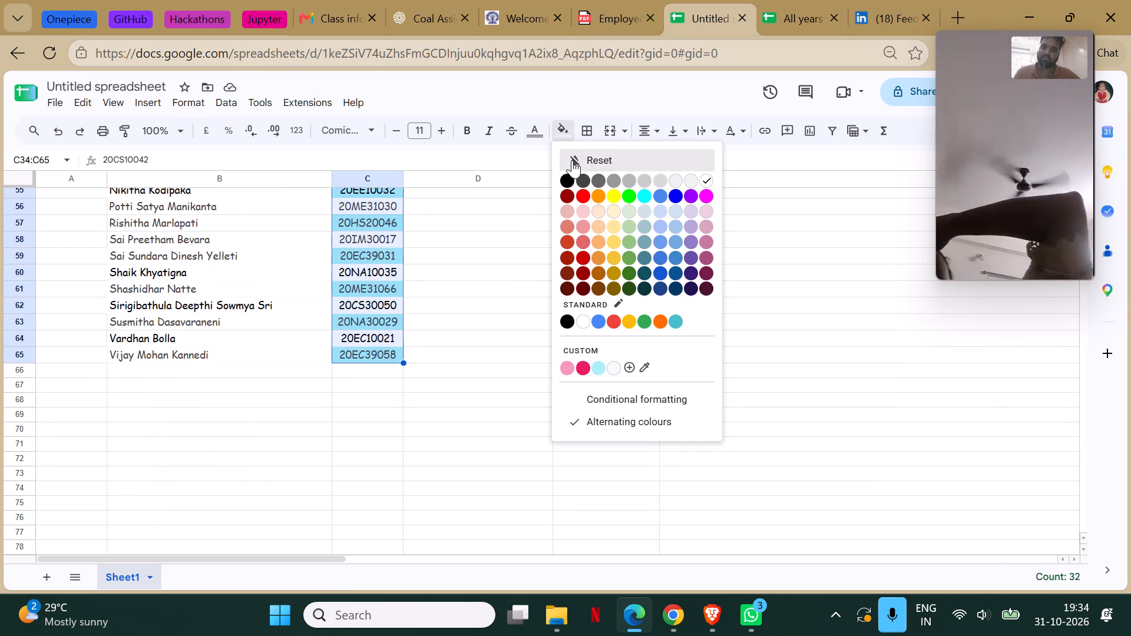
pyautogui.click(572, 160)
pyautogui.click(567, 131)
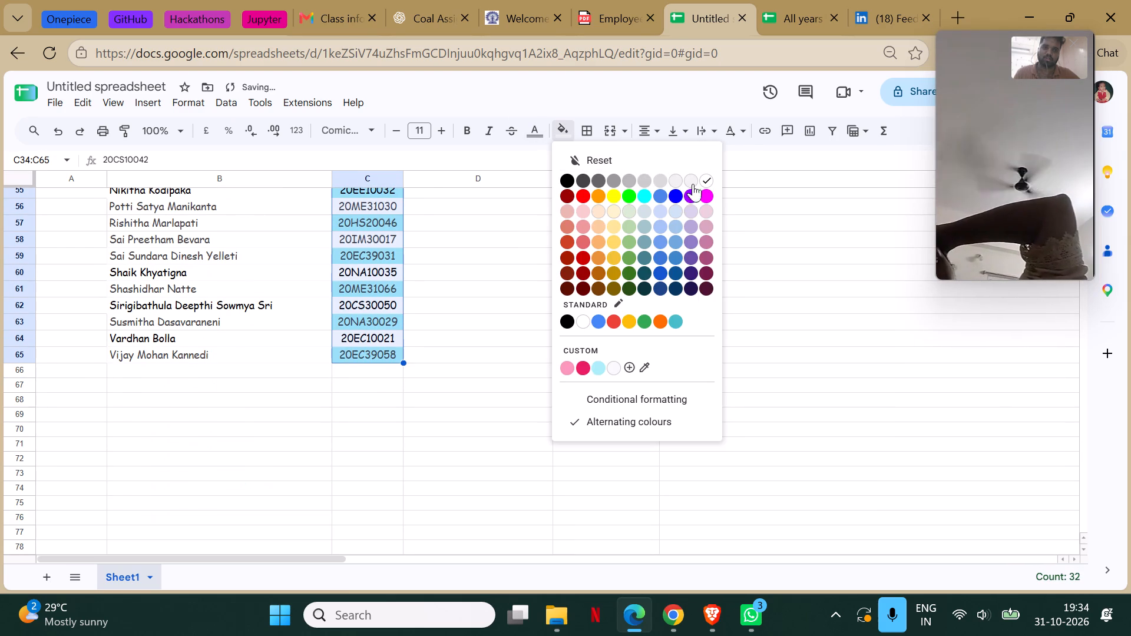
pyautogui.click(705, 181)
pyautogui.scroll(5, 474, 280)
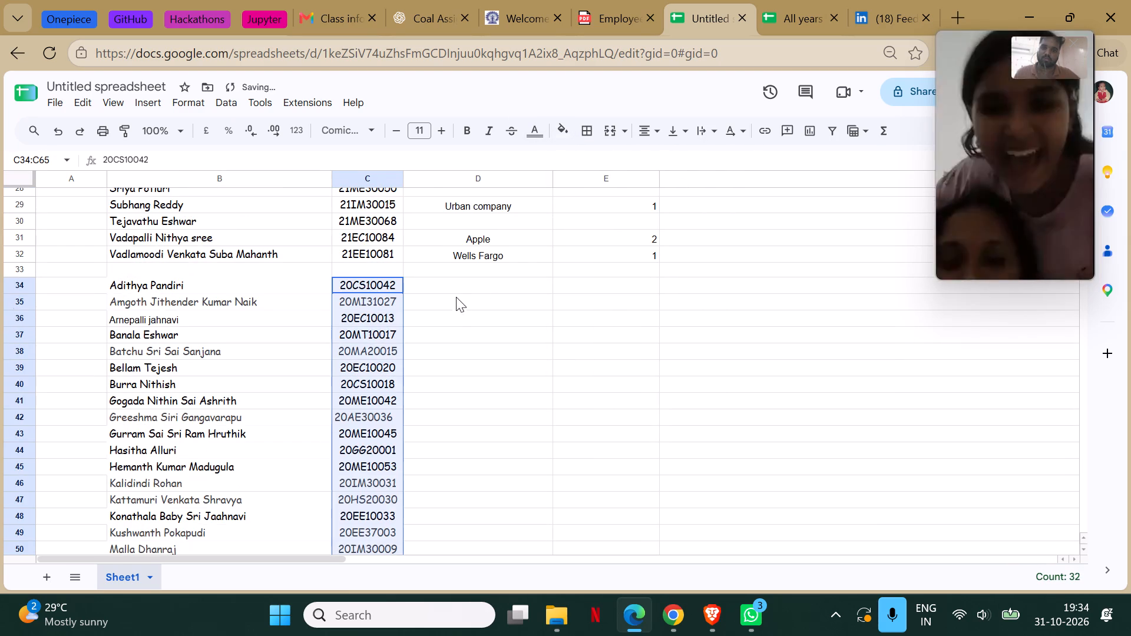
# Widen column C slightly so the roll numbers have more room.
pyautogui.click(460, 277)
pyautogui.click(462, 289)
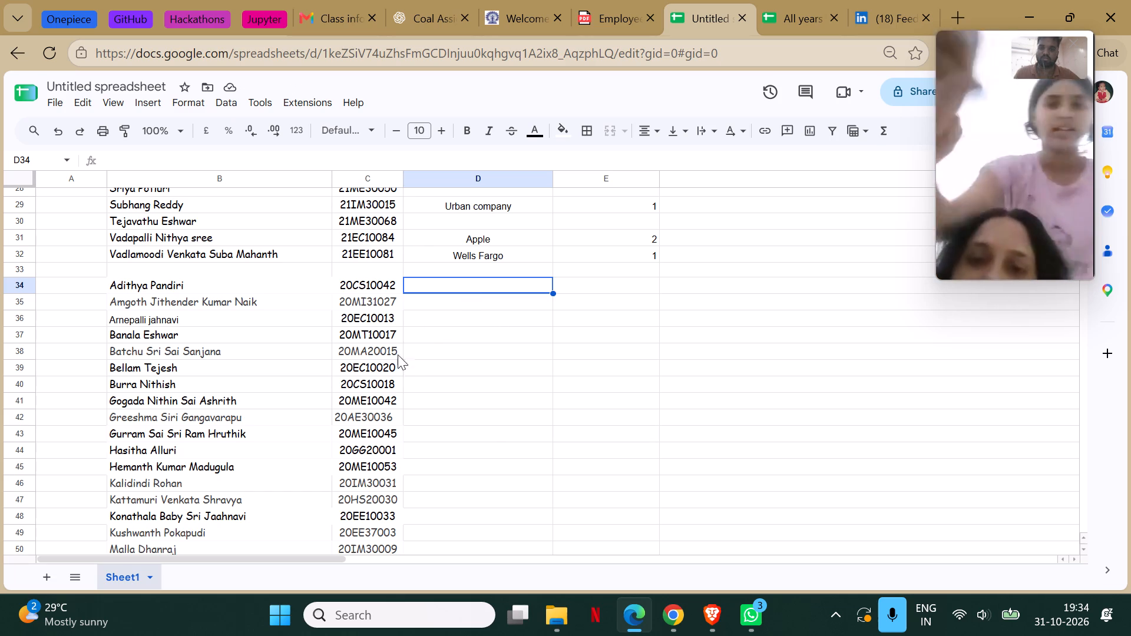
pyautogui.moveTo(403, 177); pyautogui.dragTo(421, 177)
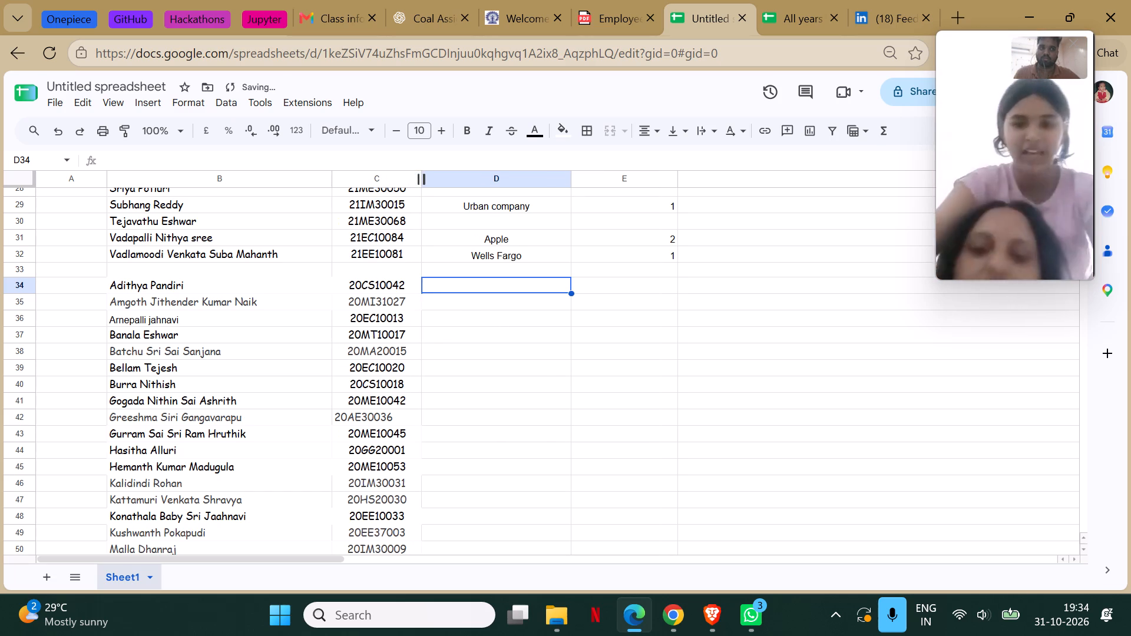
# Centre-align the roll number in C42 to match the rest of the column.
pyautogui.click(402, 419)
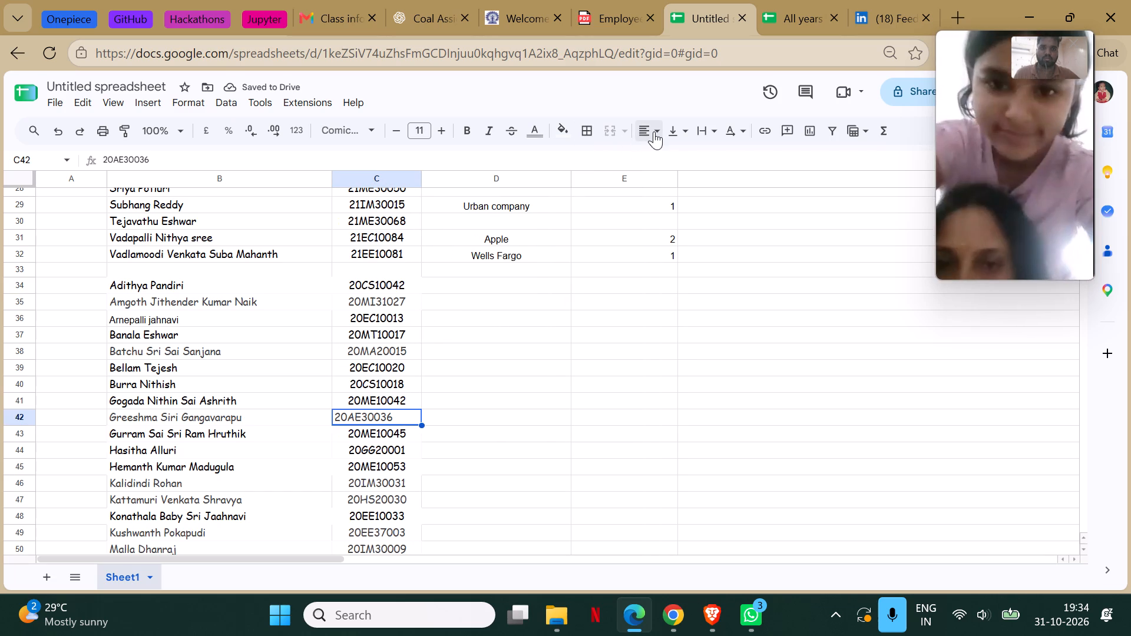
pyautogui.click(654, 131)
pyautogui.click(667, 156)
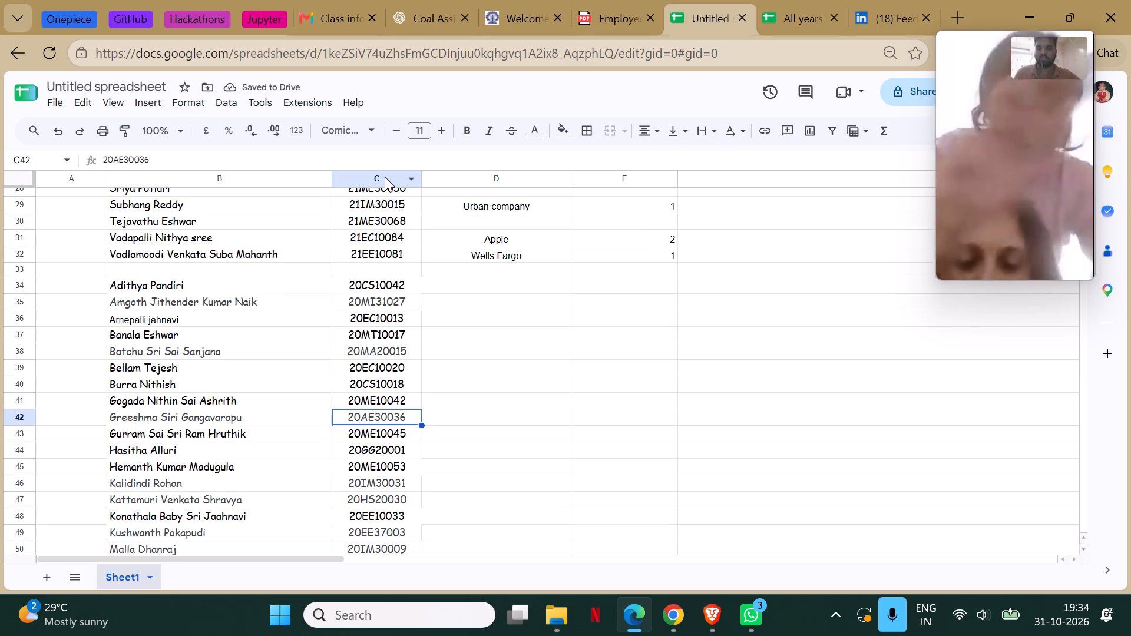
# Switch to LinkedIn in Chrome and open the profile of the member listed in row 34 to check their company.
pyautogui.click(475, 284)
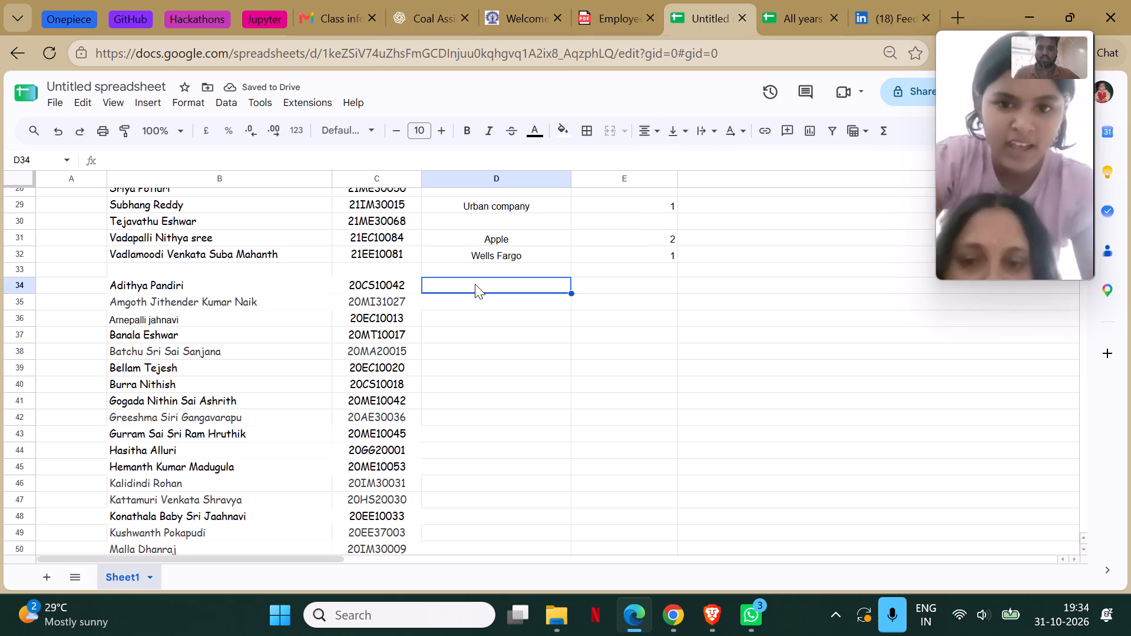
pyautogui.click(679, 605)
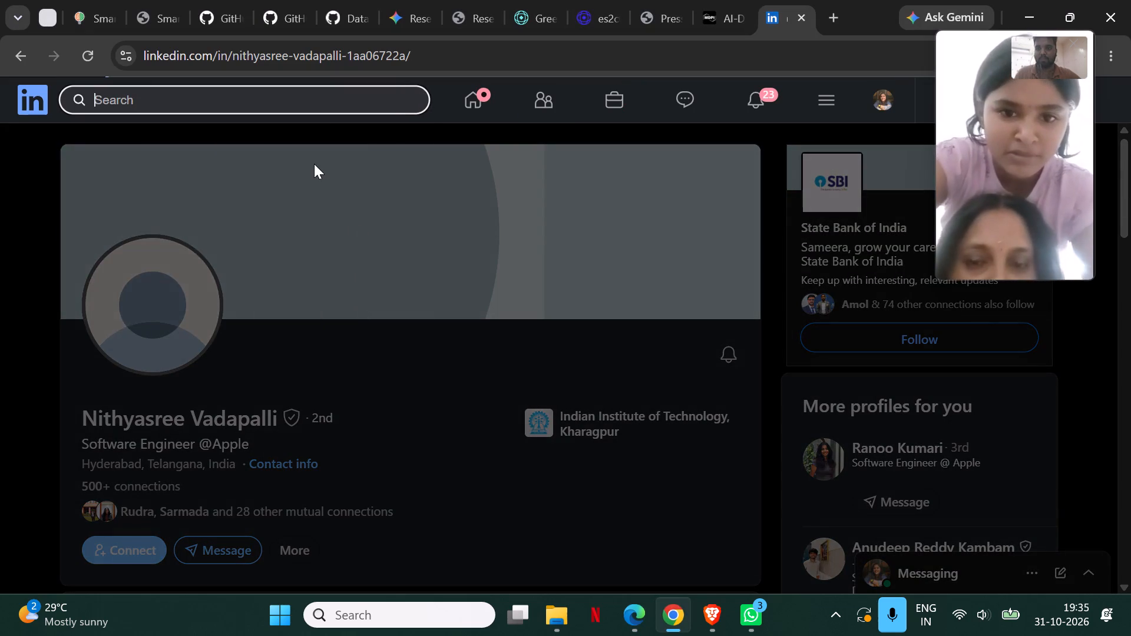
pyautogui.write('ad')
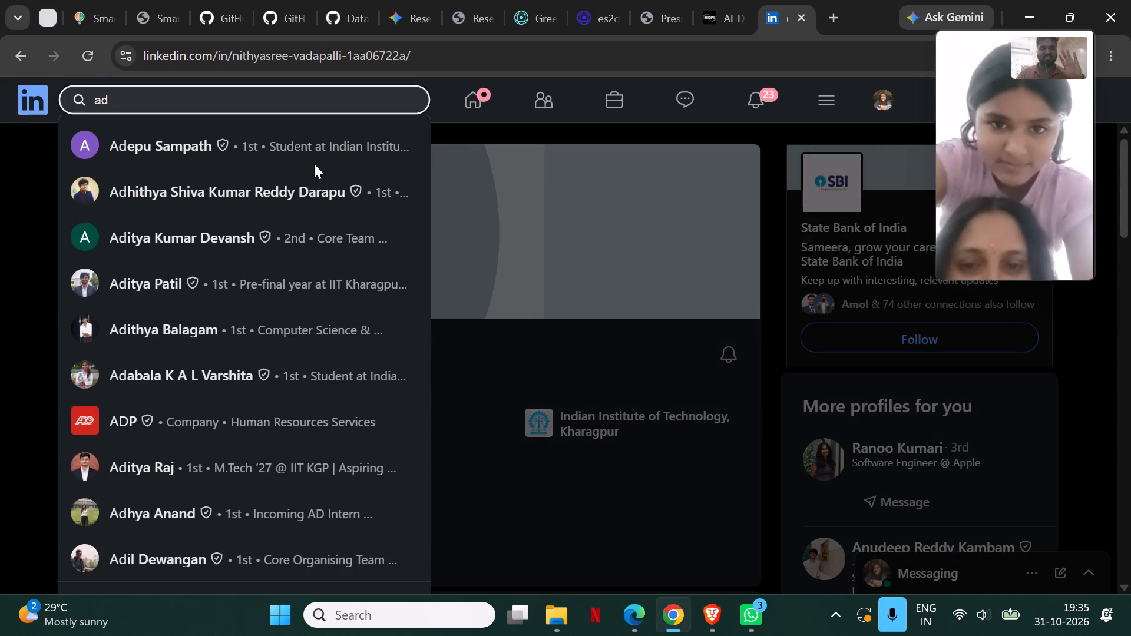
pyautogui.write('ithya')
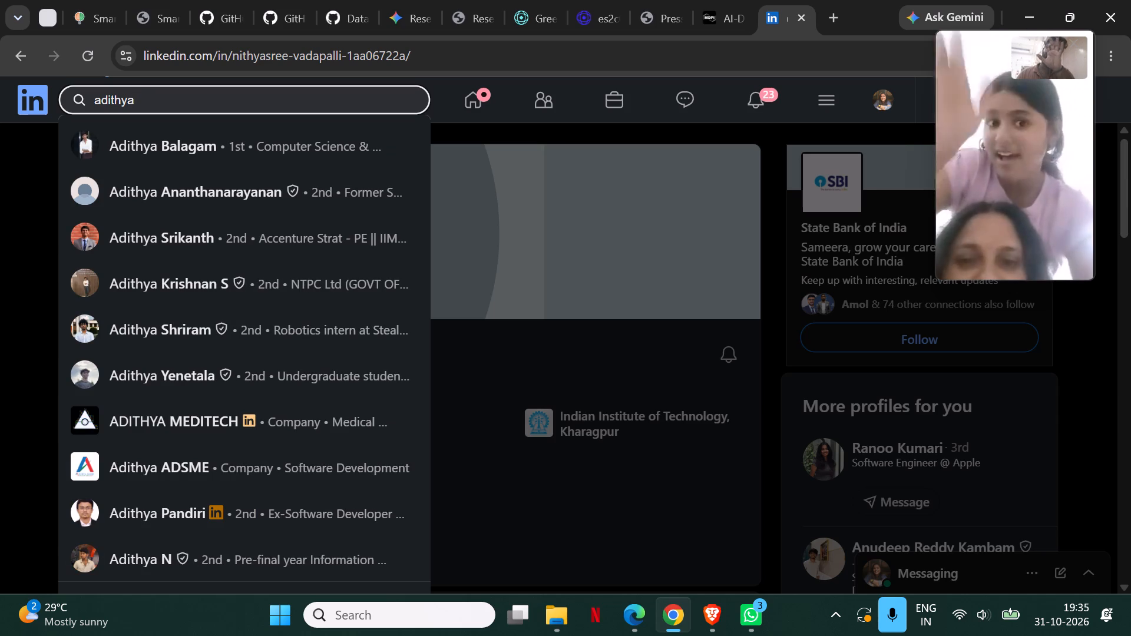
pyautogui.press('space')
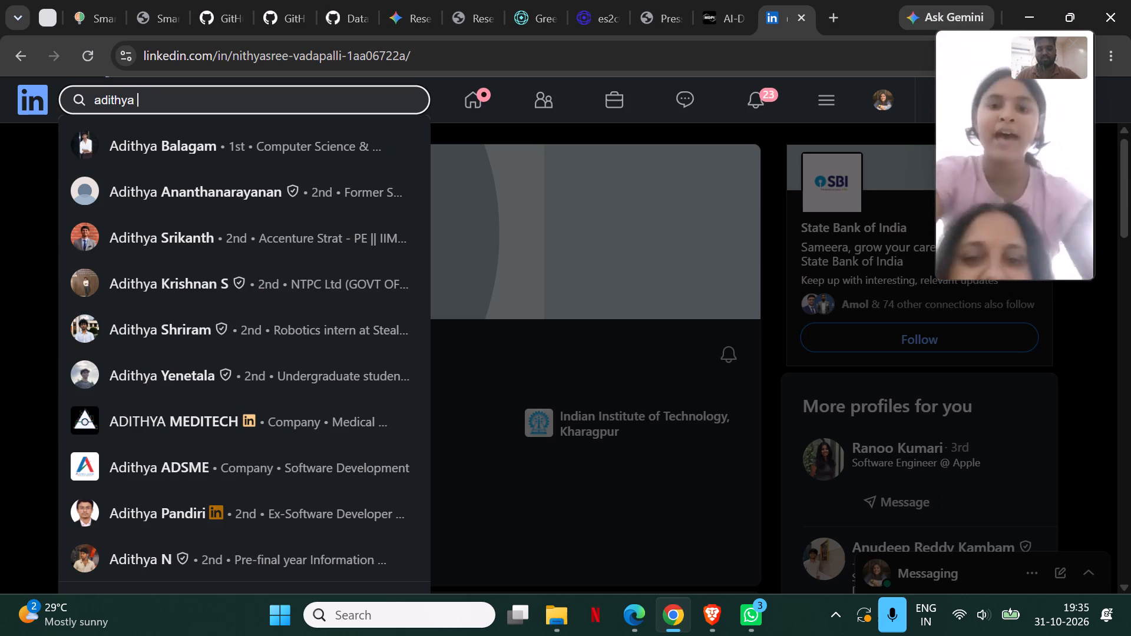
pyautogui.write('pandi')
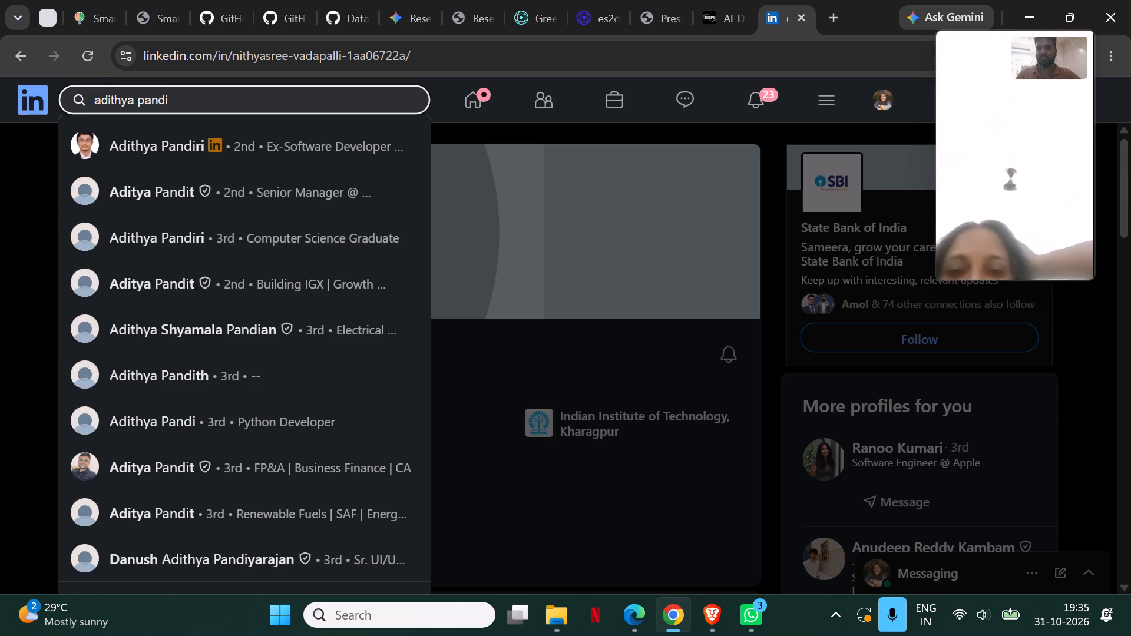
pyautogui.click(324, 151)
pyautogui.click(324, 151)
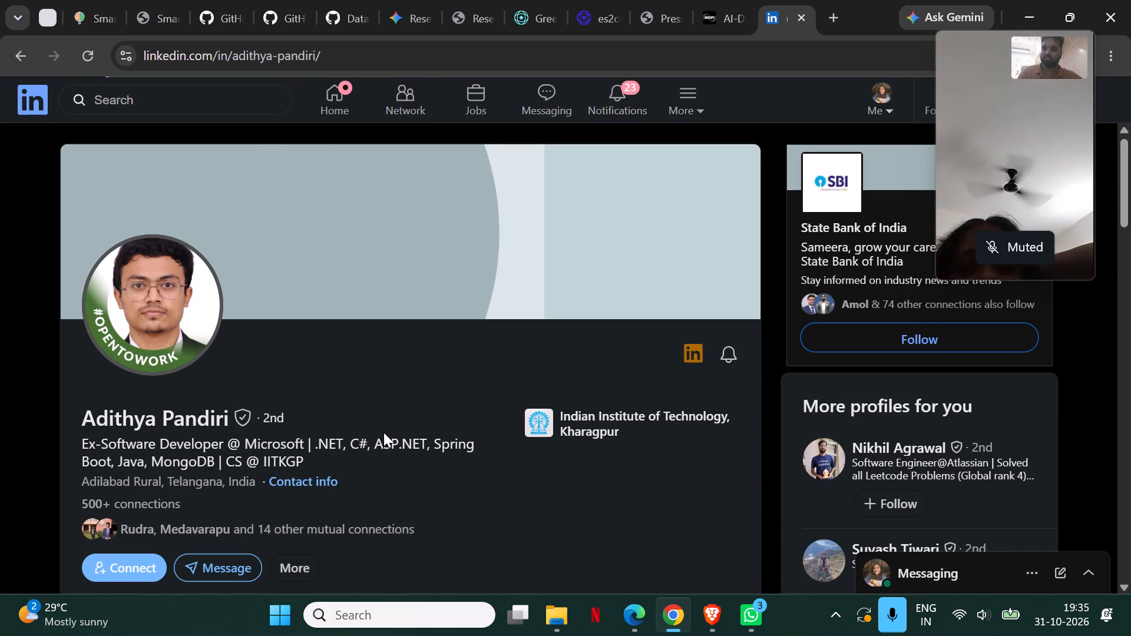
# Back in the Untitled spreadsheet, enter Microsoft as the row 34 member's company in D34.
pyautogui.hotkey('alt', 'Tab')
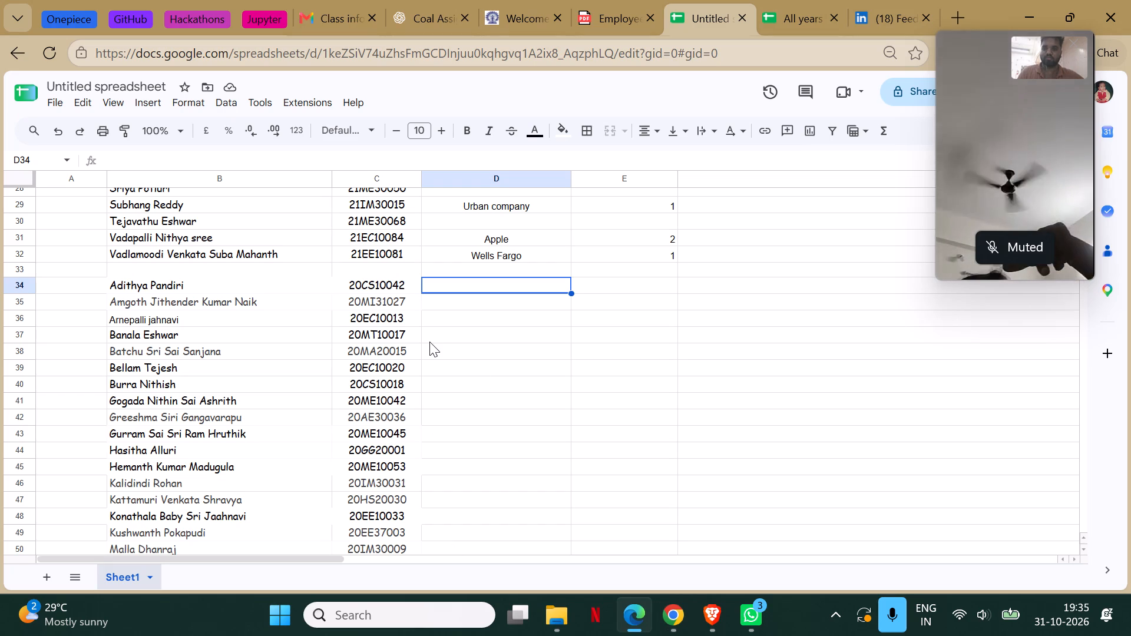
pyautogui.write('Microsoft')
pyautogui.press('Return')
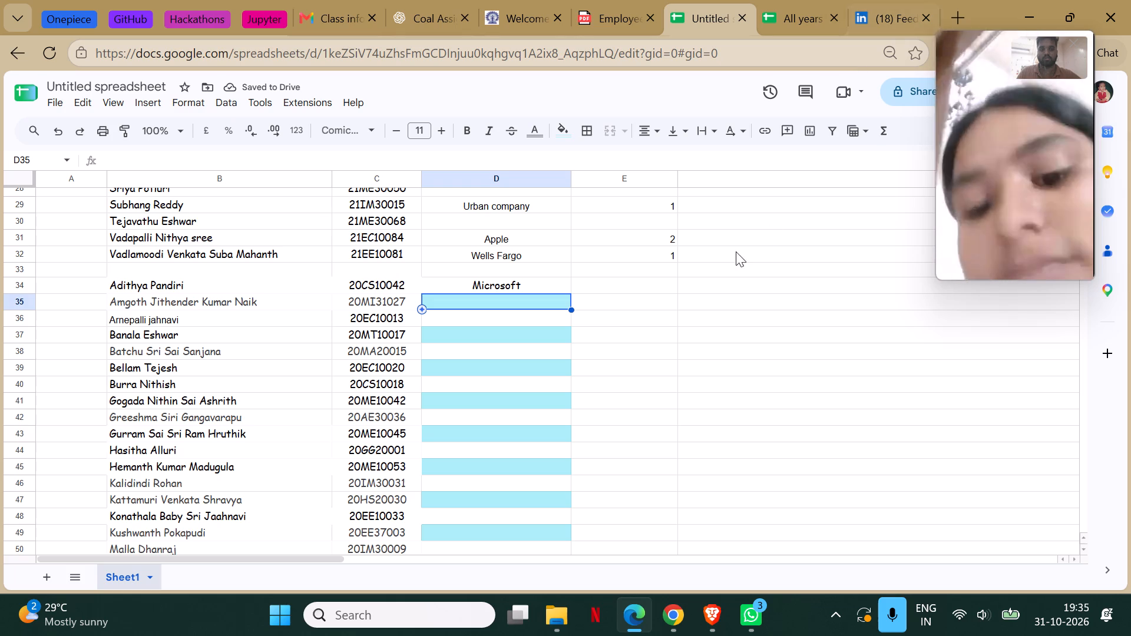
# Close the LinkedIn tab in Edge and open the LinkedIn desktop app in a maximised window.
pyautogui.click(927, 14)
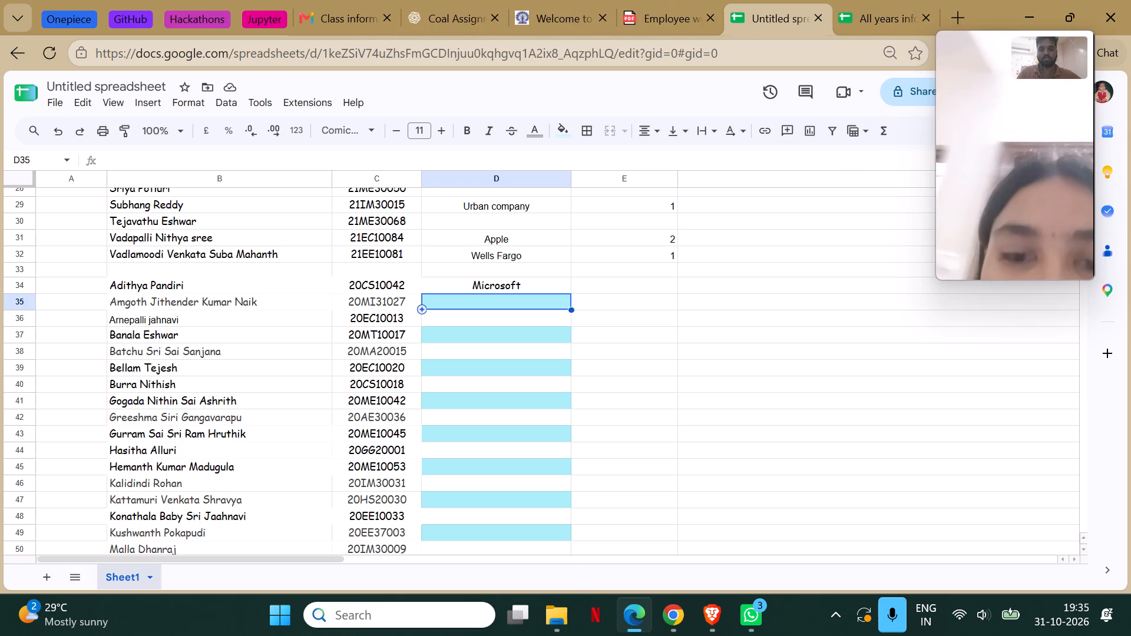
pyautogui.click(289, 615)
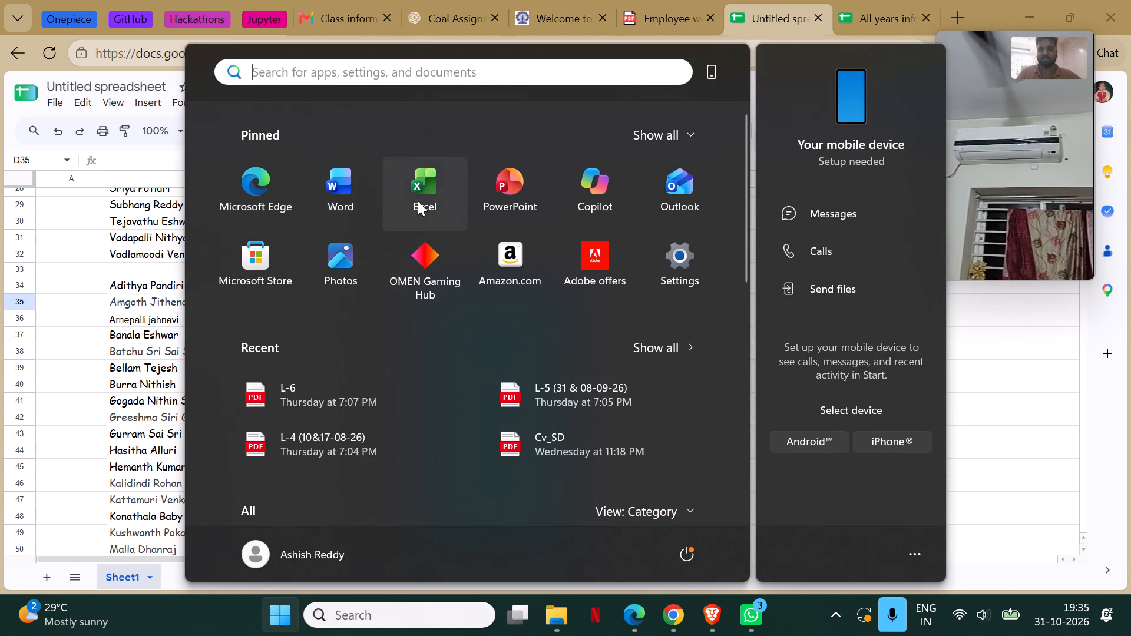
pyautogui.scroll(-7, 399, 259)
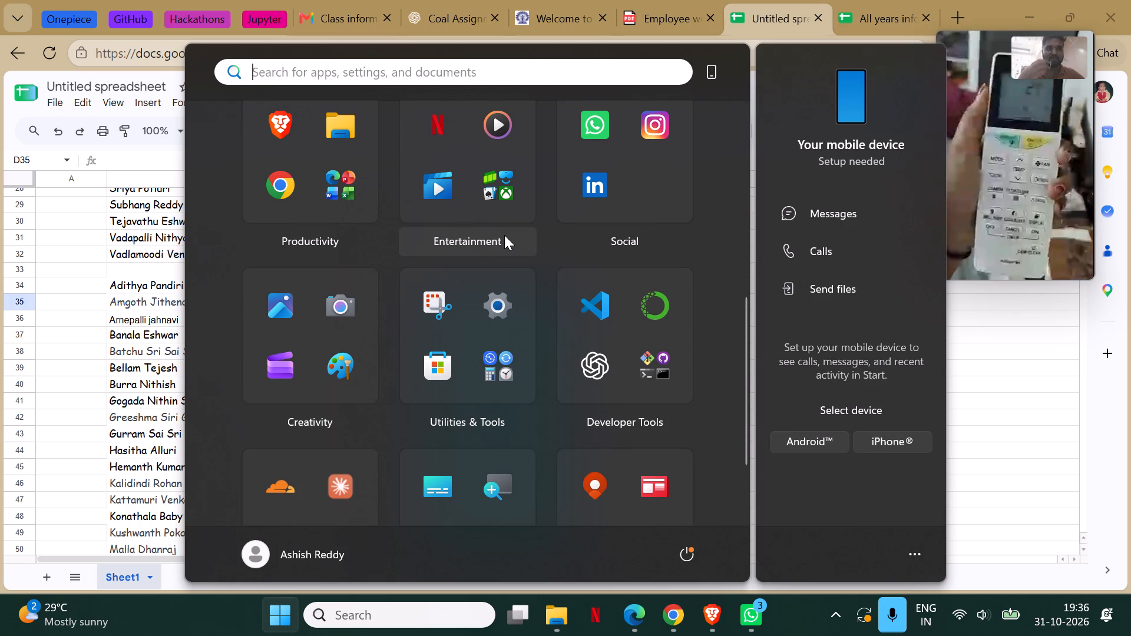
pyautogui.click(583, 193)
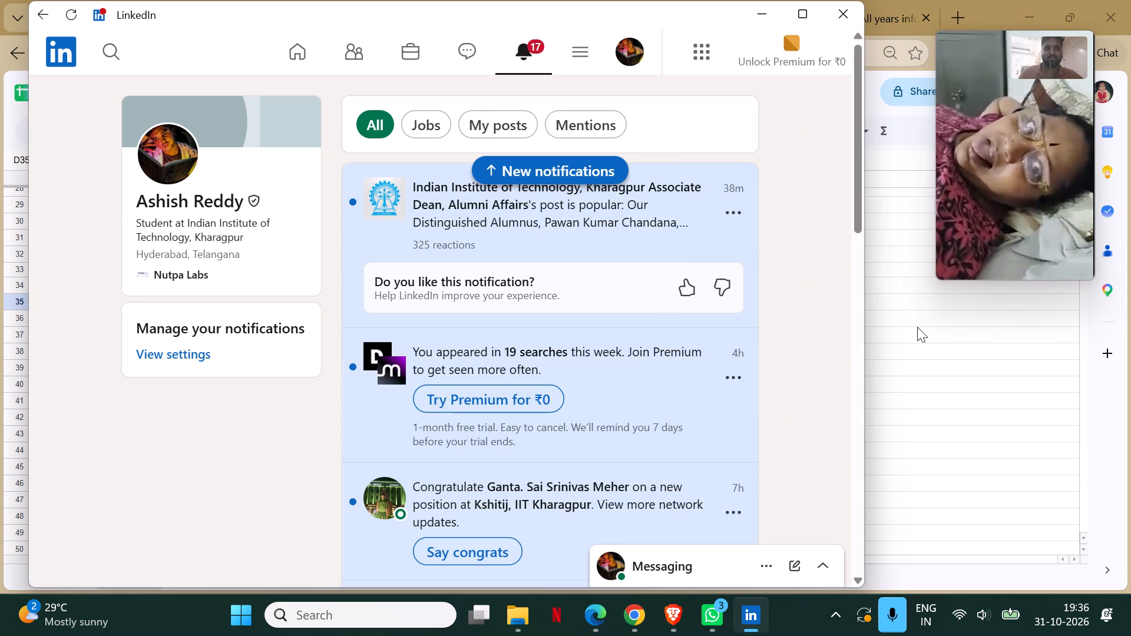
pyautogui.click(811, 9)
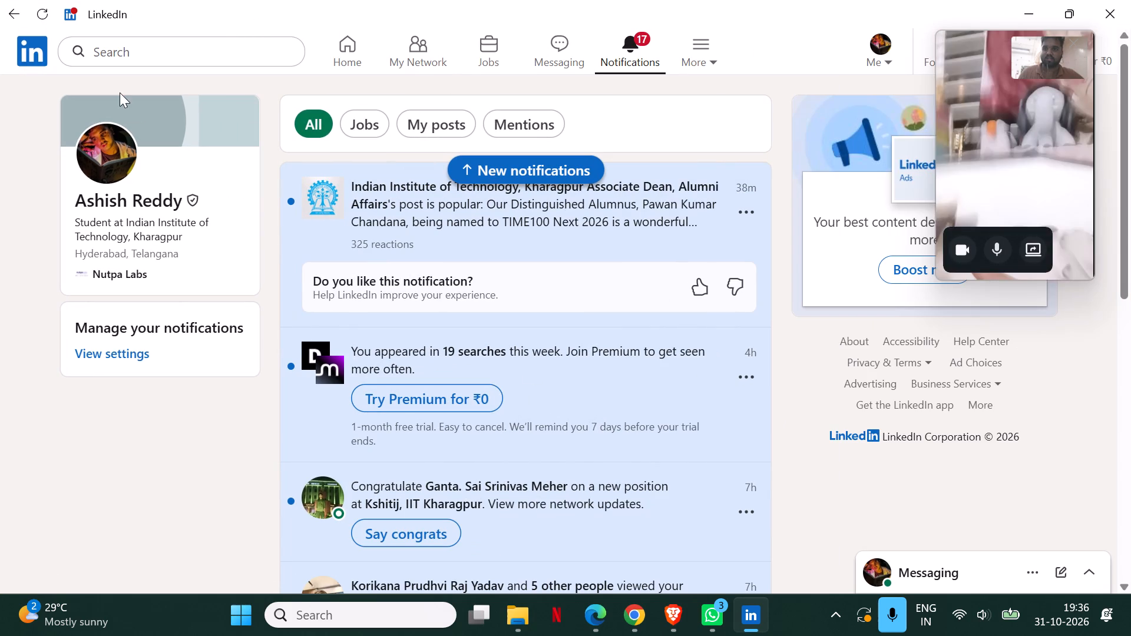
# Search LinkedIn for the member listed in row 35, checking the name's spelling in the spreadsheet, and open their profile.
pyautogui.click(184, 46)
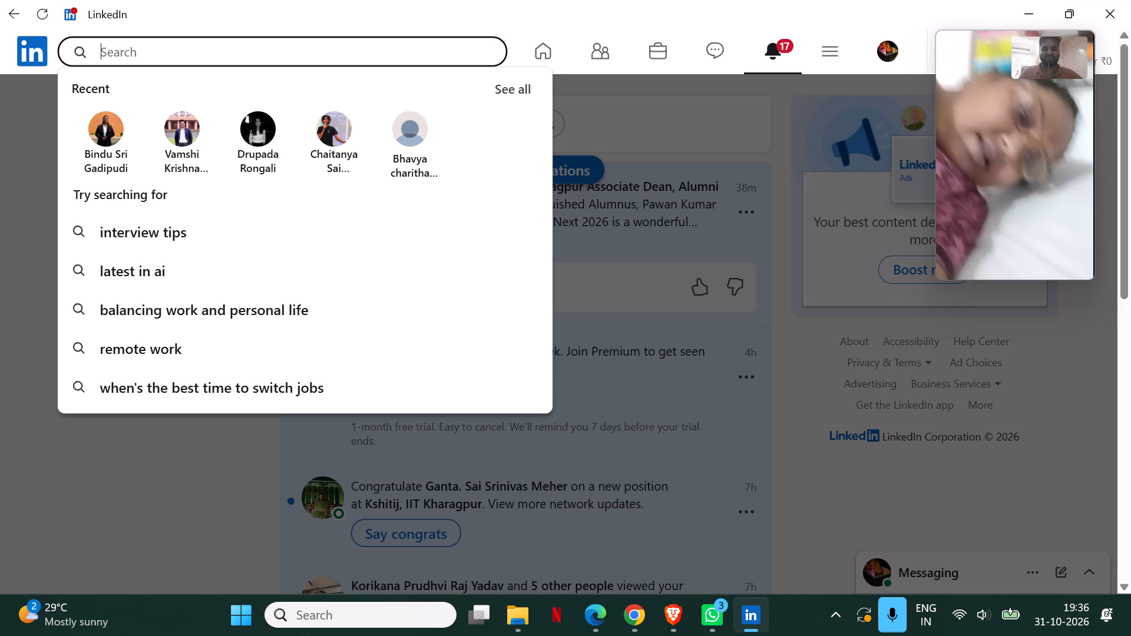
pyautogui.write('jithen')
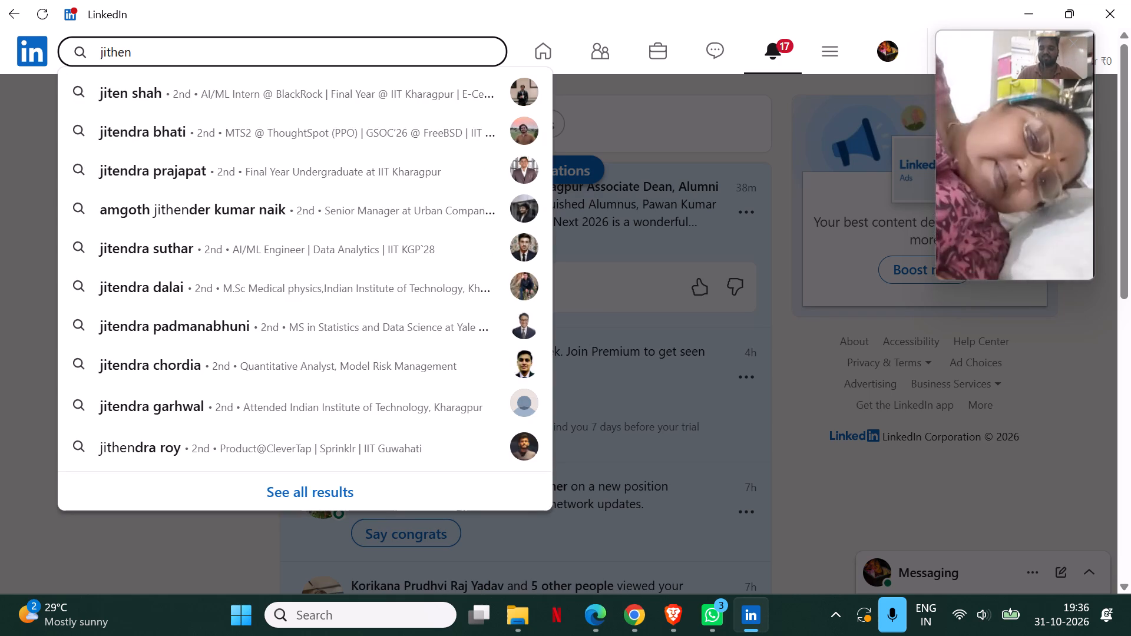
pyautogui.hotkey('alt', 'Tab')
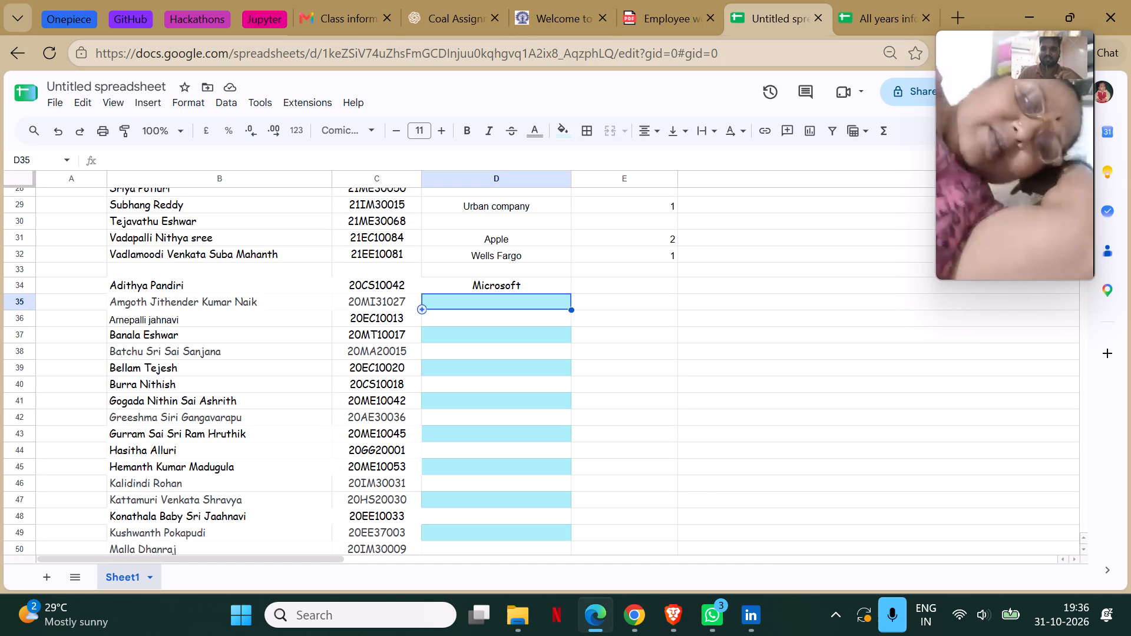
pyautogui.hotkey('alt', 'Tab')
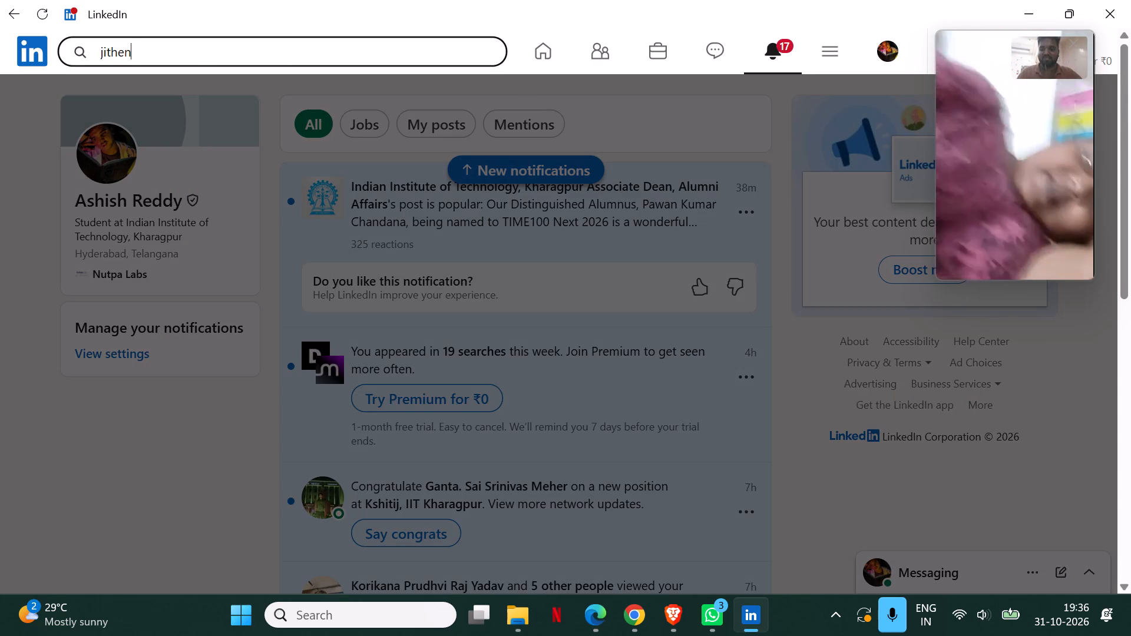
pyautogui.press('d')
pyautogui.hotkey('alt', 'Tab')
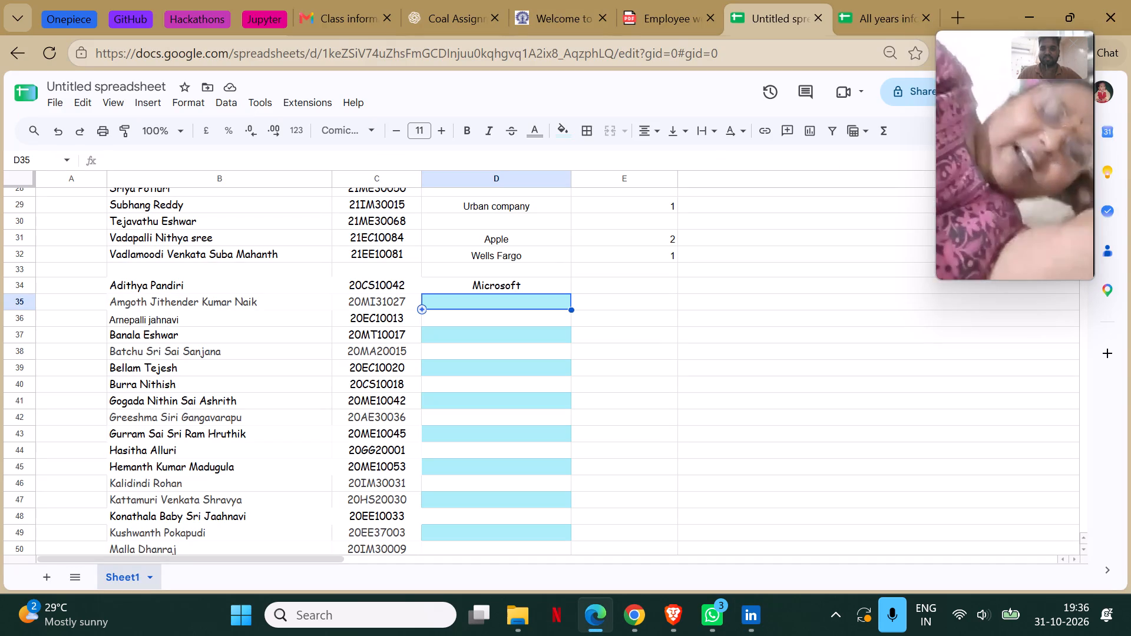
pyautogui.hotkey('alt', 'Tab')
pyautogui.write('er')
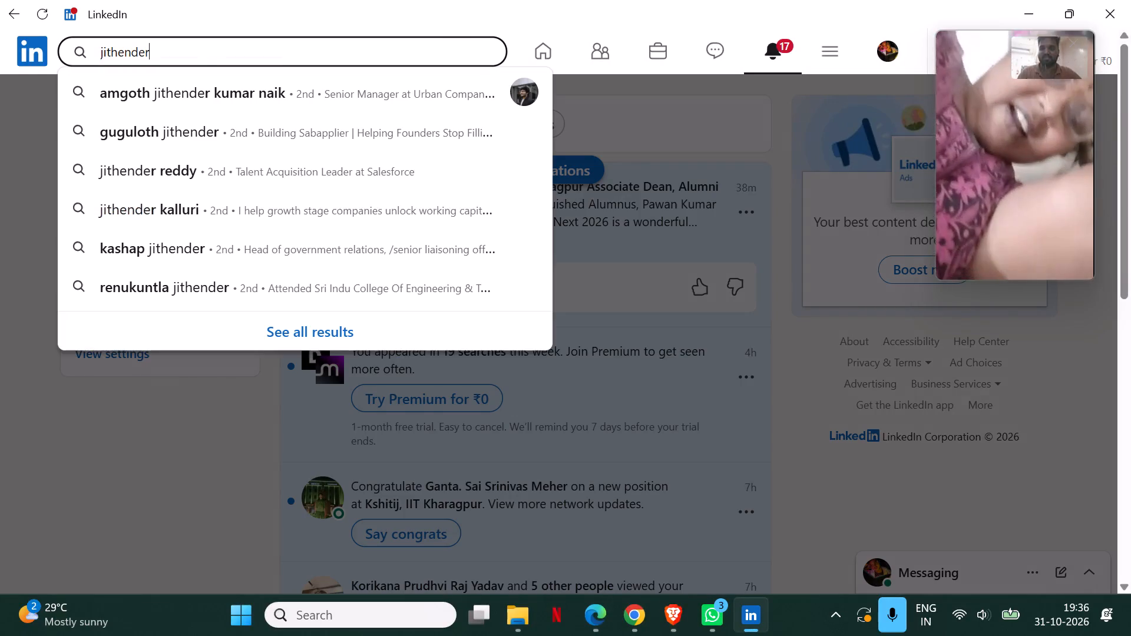
pyautogui.click(256, 101)
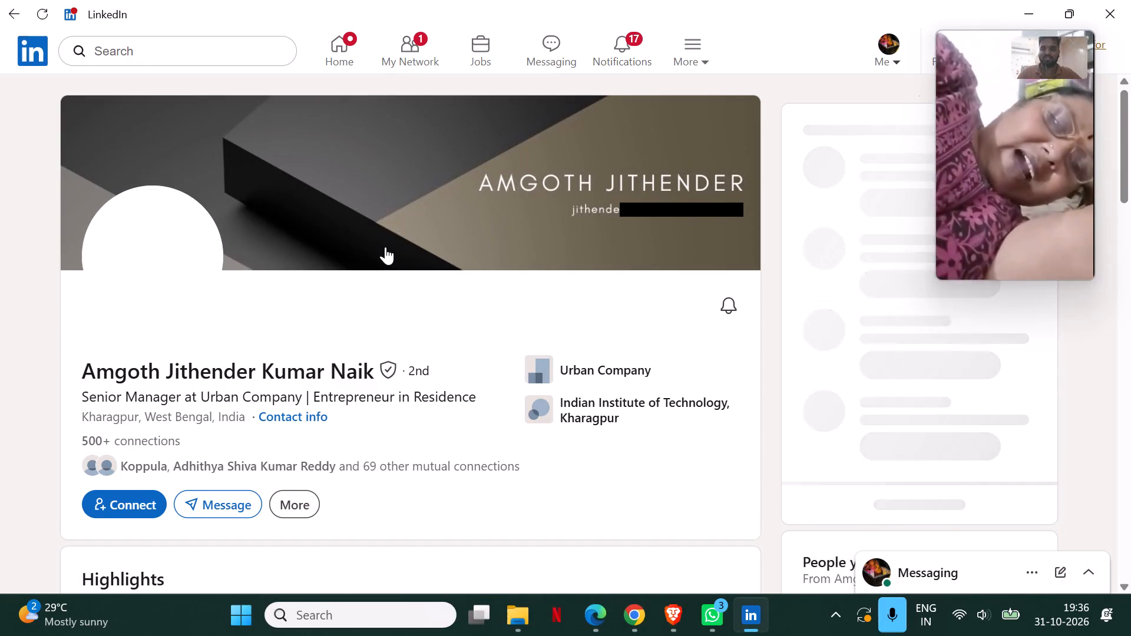
# Back in the Untitled spreadsheet, enter Urban company as the row 35 member's company in D35.
pyautogui.hotkey('alt', 'Tab')
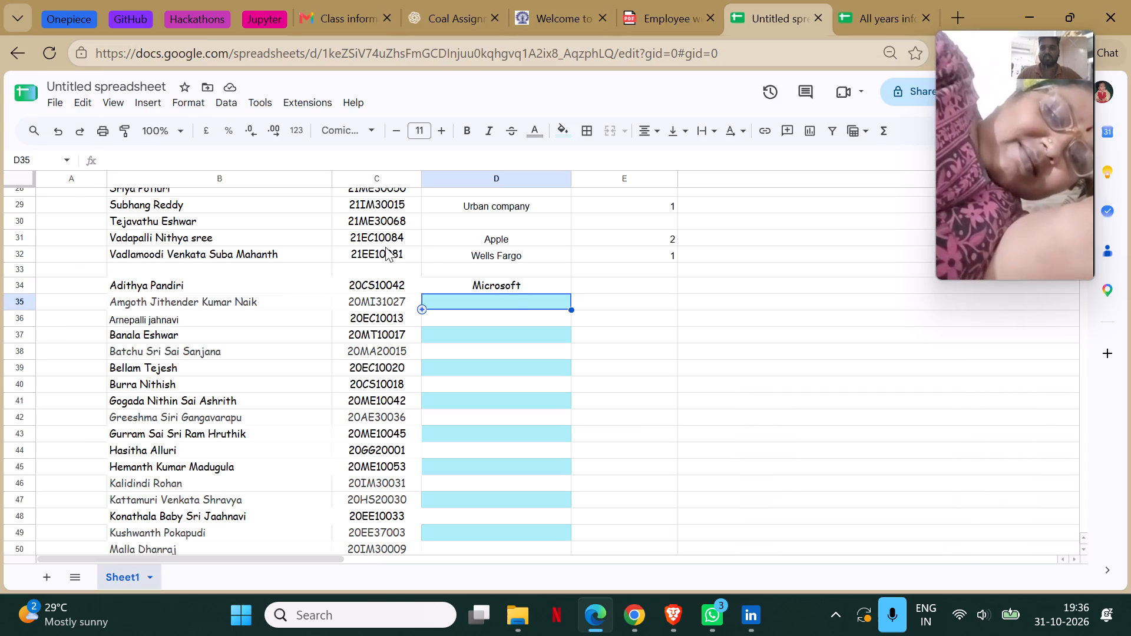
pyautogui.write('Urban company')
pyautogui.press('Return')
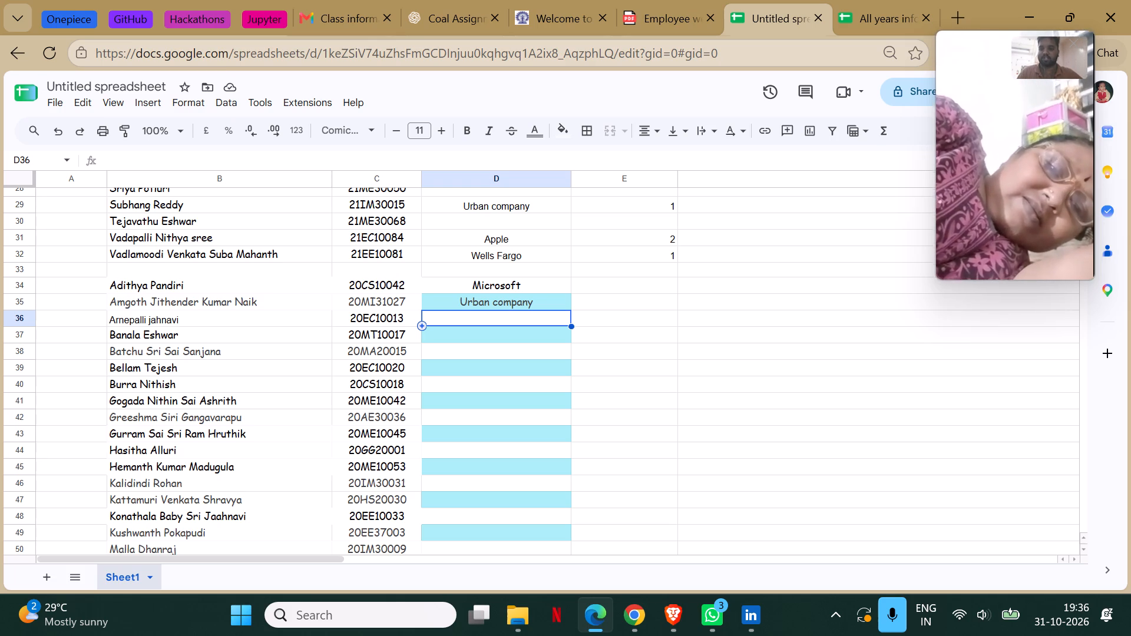
# In the LinkedIn app, search for the member listed in row 36, open their profile and examine the Experience and Education sections.
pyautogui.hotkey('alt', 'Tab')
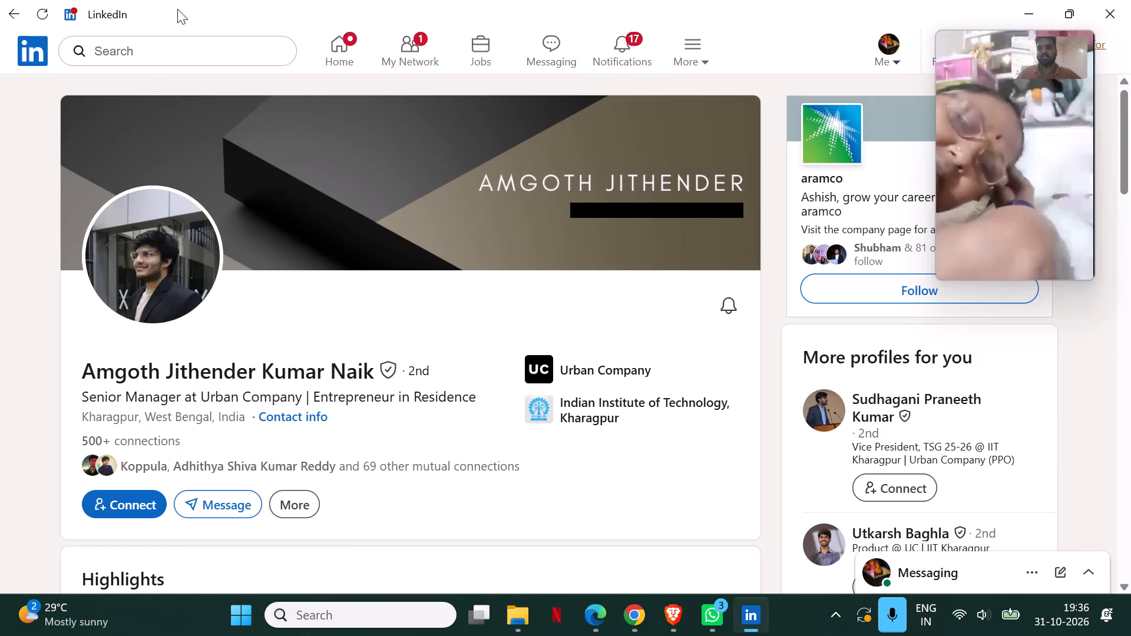
pyautogui.click(206, 52)
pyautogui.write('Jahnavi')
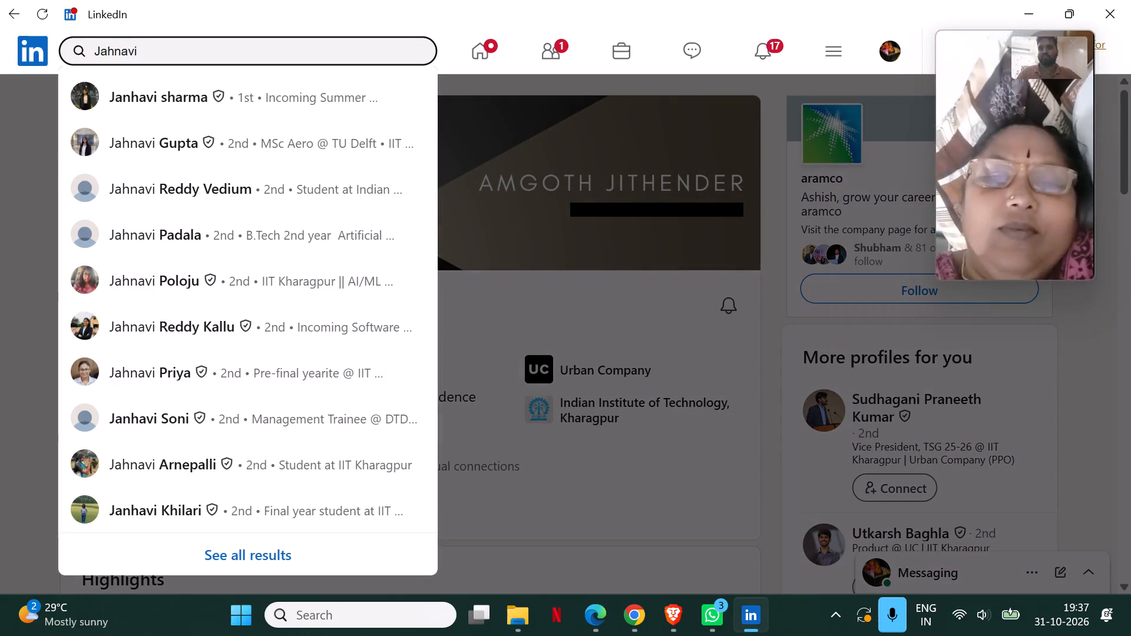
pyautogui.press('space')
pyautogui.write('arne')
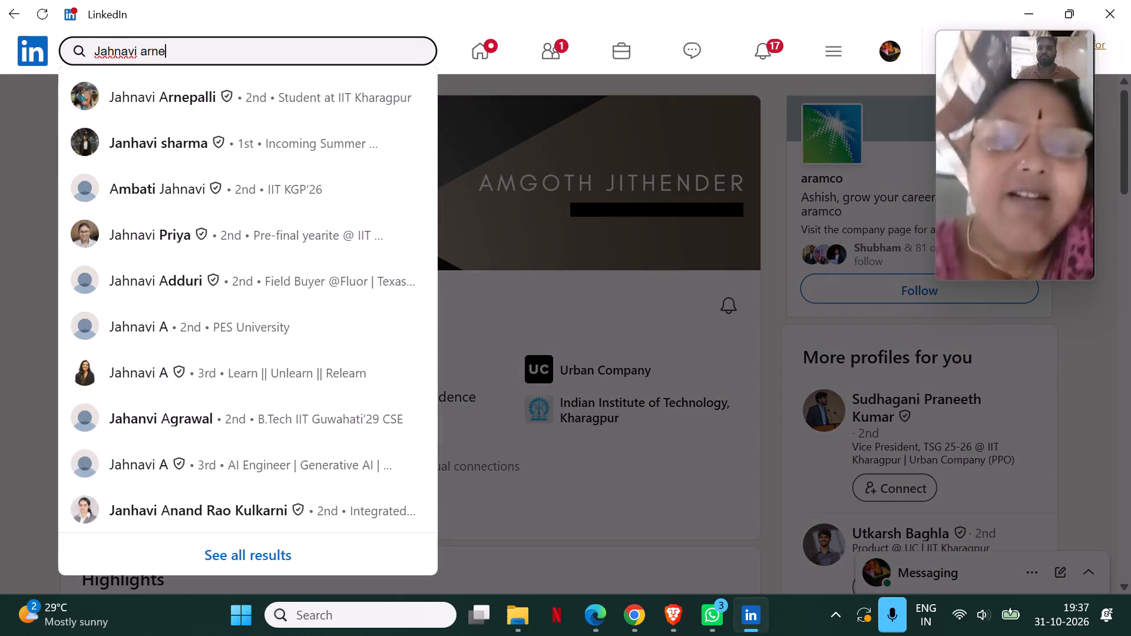
pyautogui.click(253, 105)
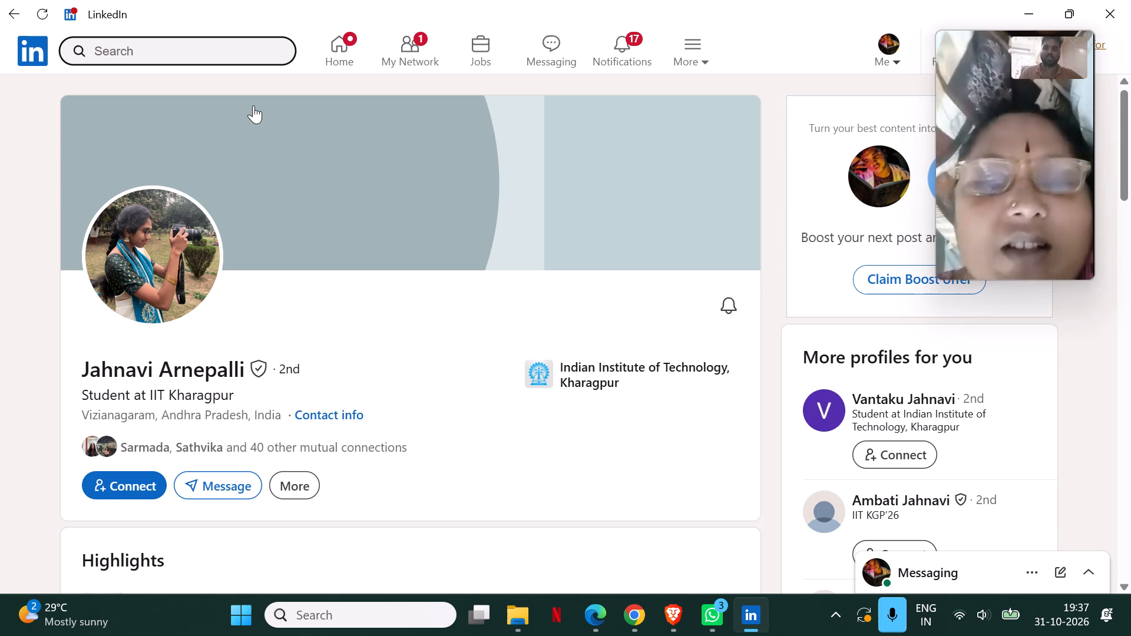
pyautogui.scroll(-1, 250, 91)
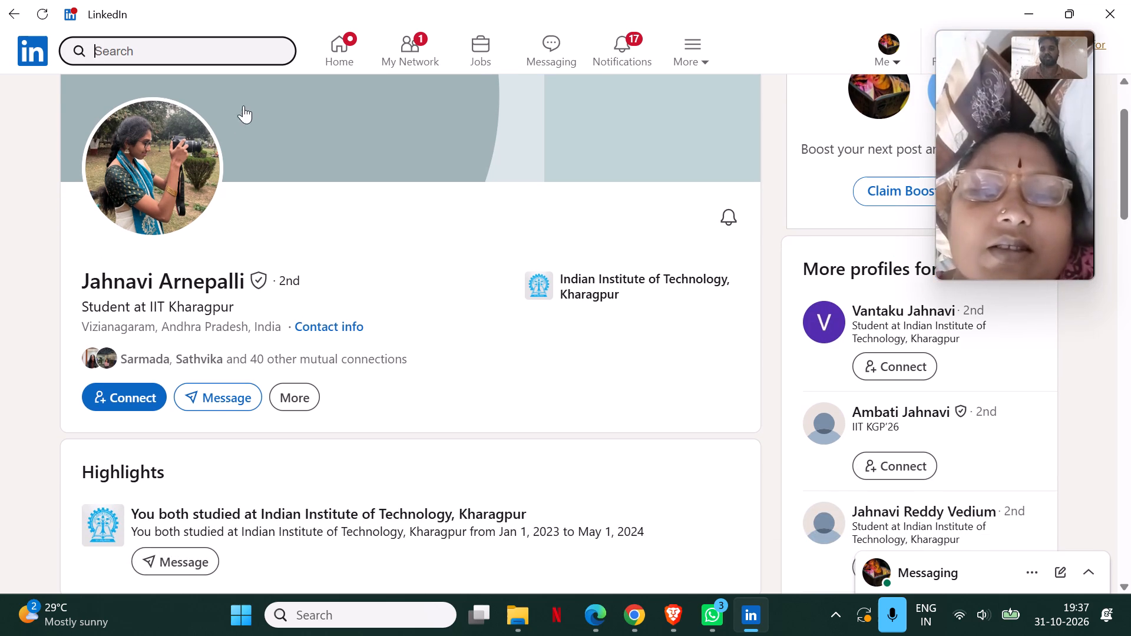
pyautogui.scroll(-2, 243, 106)
pyautogui.scroll(-9, 256, 226)
pyautogui.scroll(4, 259, 244)
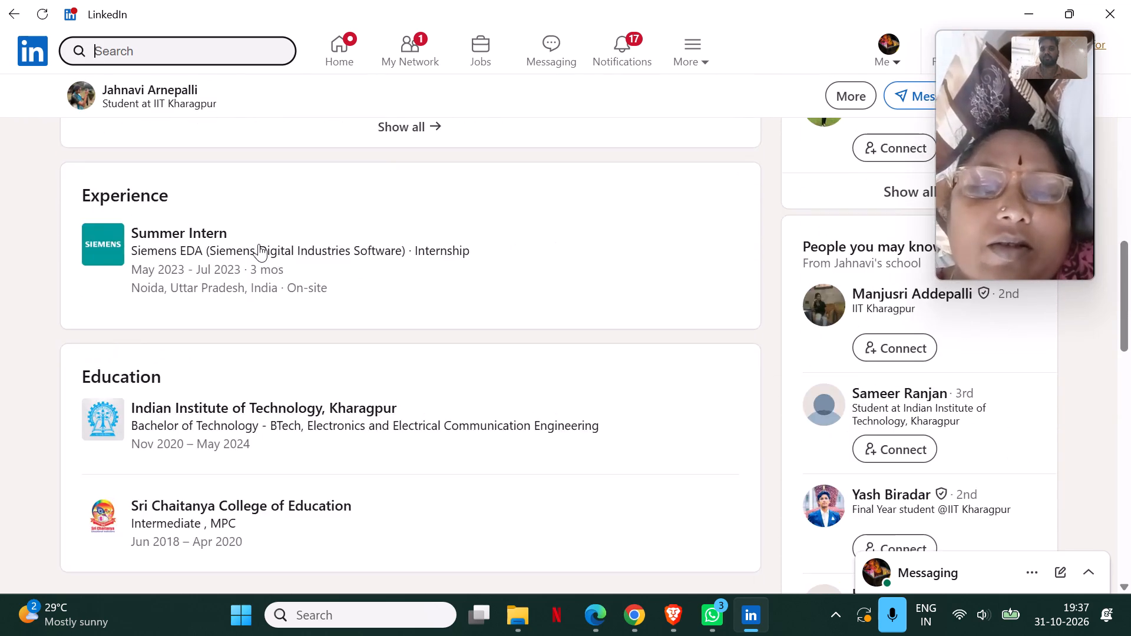
pyautogui.scroll(2, 259, 244)
pyautogui.scroll(-3, 259, 244)
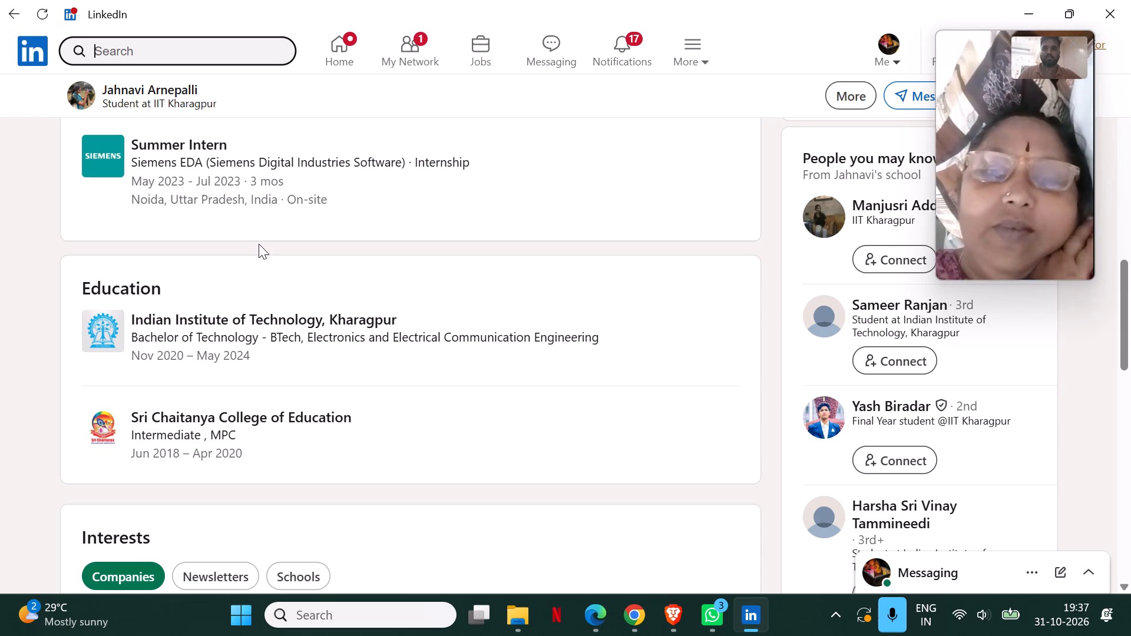
# Back in the Untitled spreadsheet, enter Siemans as the row 36 member's company in D36.
pyautogui.hotkey('alt', 'Tab')
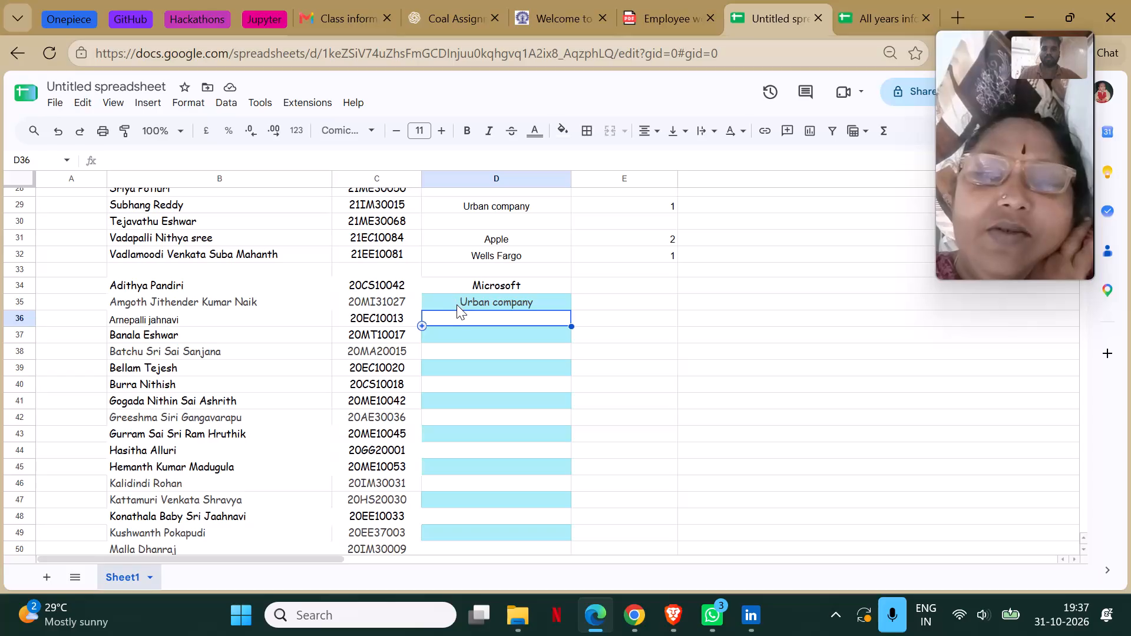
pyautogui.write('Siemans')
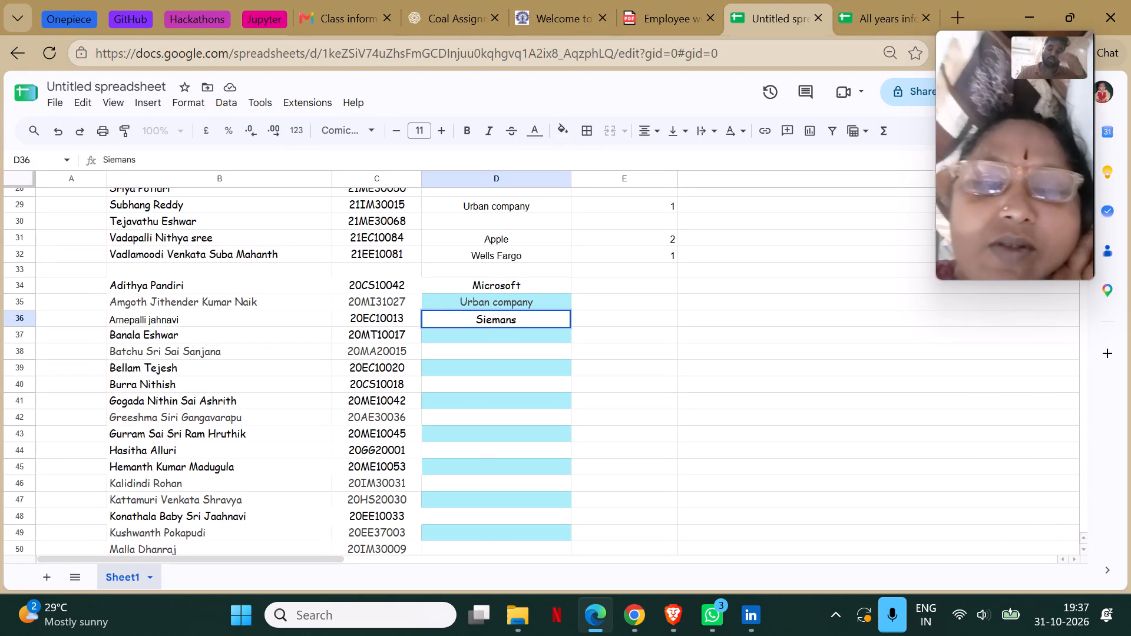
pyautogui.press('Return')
# Check the company's spelling on the row 36 member's LinkedIn profile and correct D36 in the spreadsheet to Siemens.
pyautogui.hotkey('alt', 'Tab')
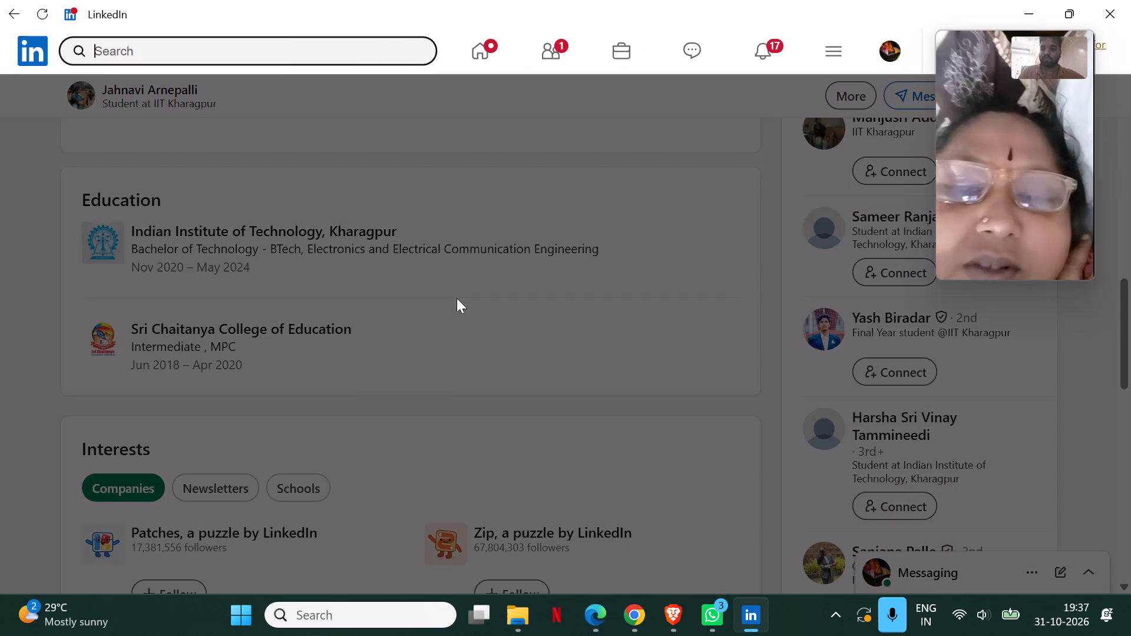
pyautogui.click(612, 233)
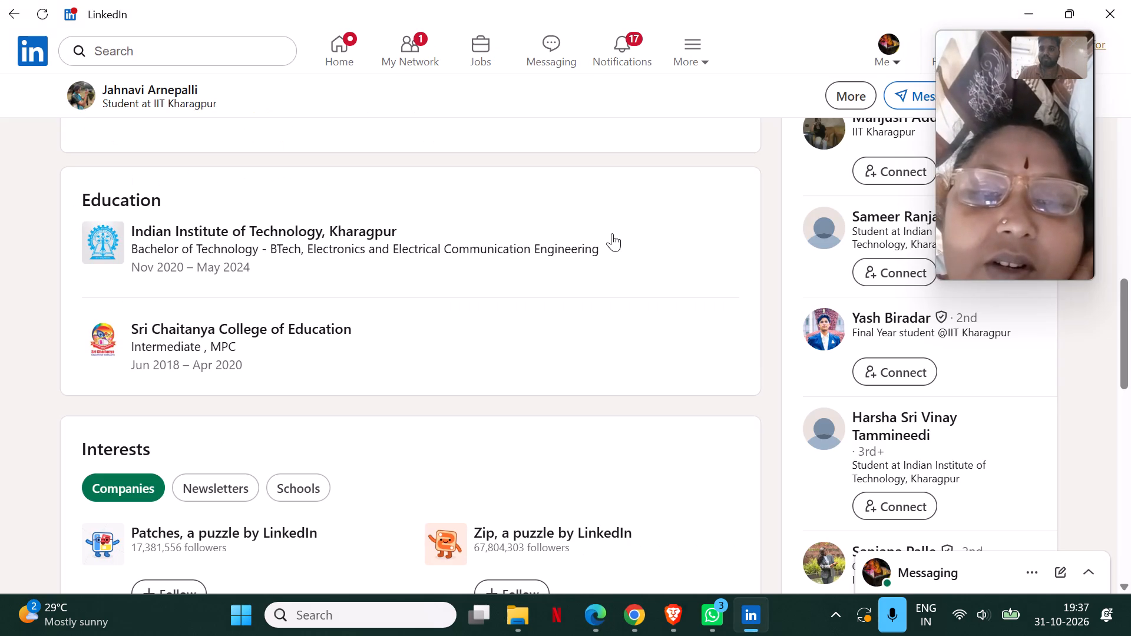
pyautogui.scroll(3, 596, 239)
pyautogui.hotkey('alt', 'Tab')
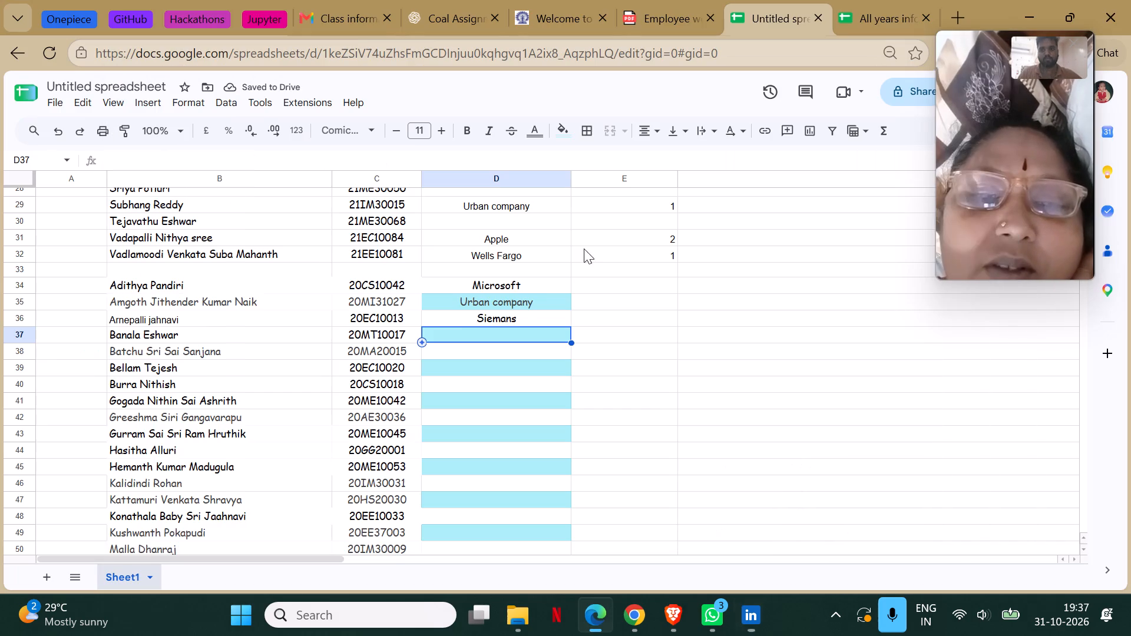
pyautogui.click(507, 322)
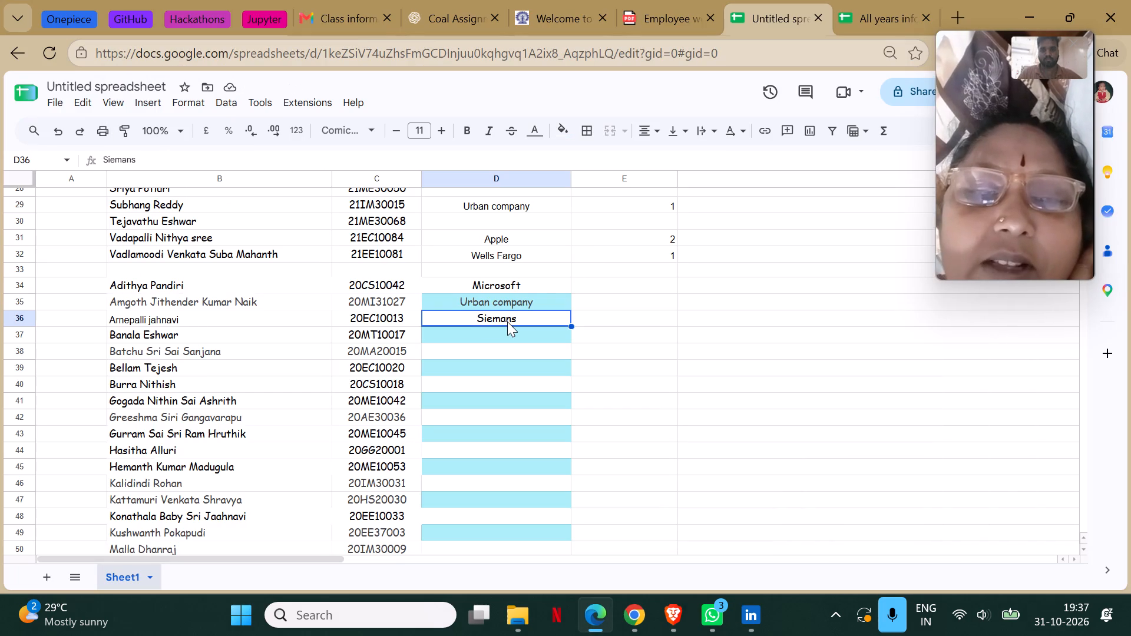
pyautogui.press('Return')
pyautogui.press('Left')
pyautogui.press('Left')
pyautogui.press('BackSpace')
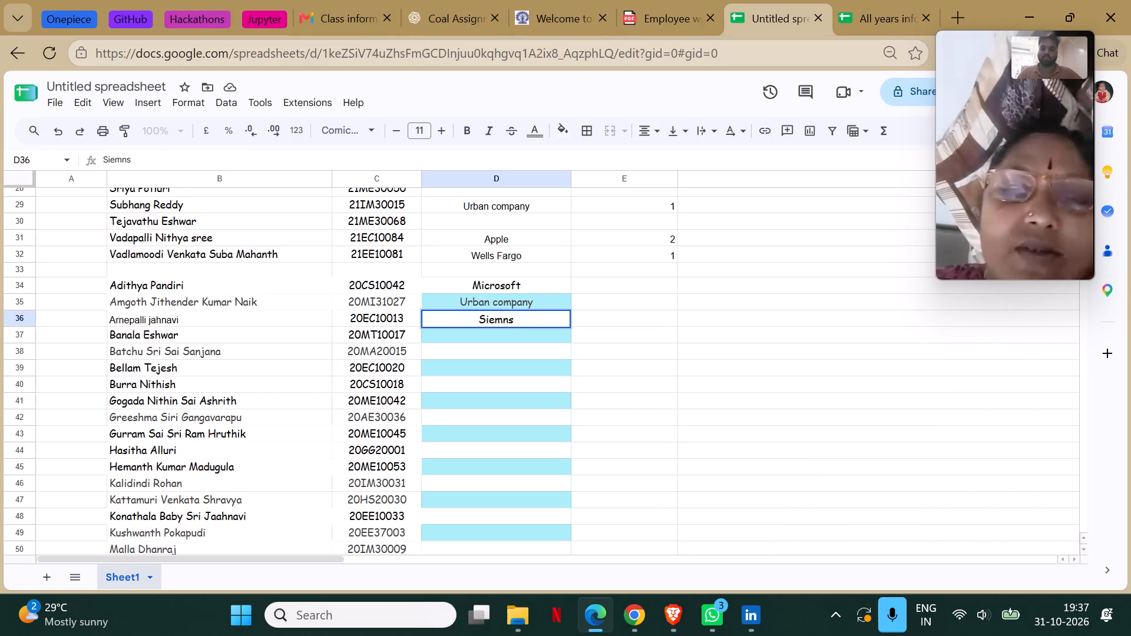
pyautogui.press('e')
pyautogui.press('Return')
# Check the row 37 member's name in the spreadsheet and search LinkedIn for the given name spelled eswar.
pyautogui.hotkey('alt', 'Tab')
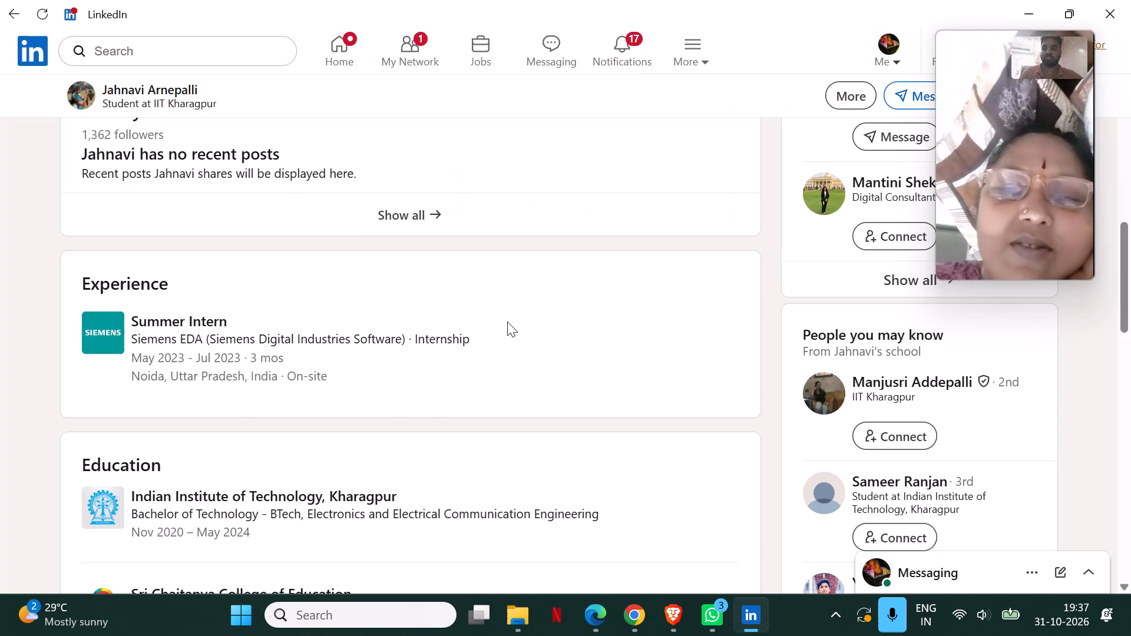
pyautogui.hotkey('alt', 'Tab')
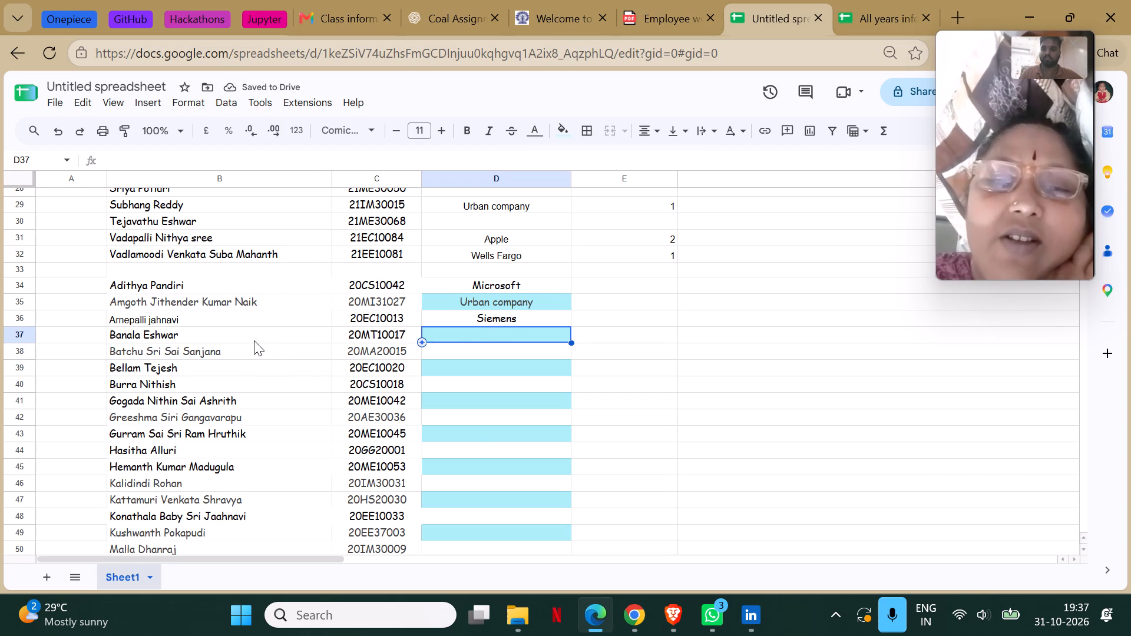
pyautogui.click(252, 340)
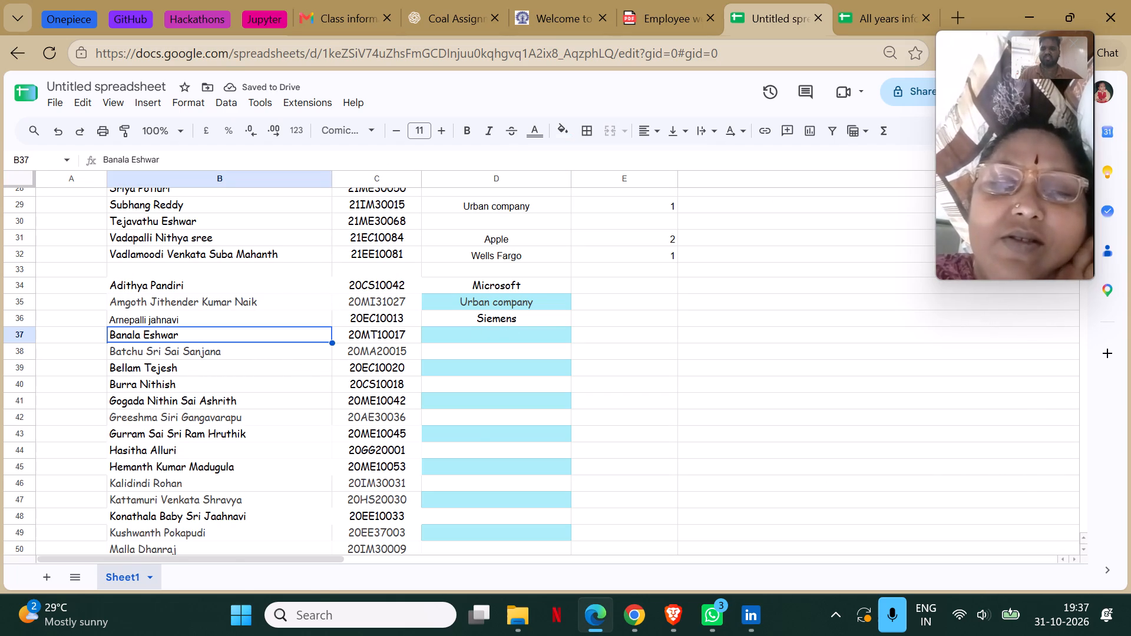
pyautogui.hotkey('alt', 'Tab')
pyautogui.click(172, 51)
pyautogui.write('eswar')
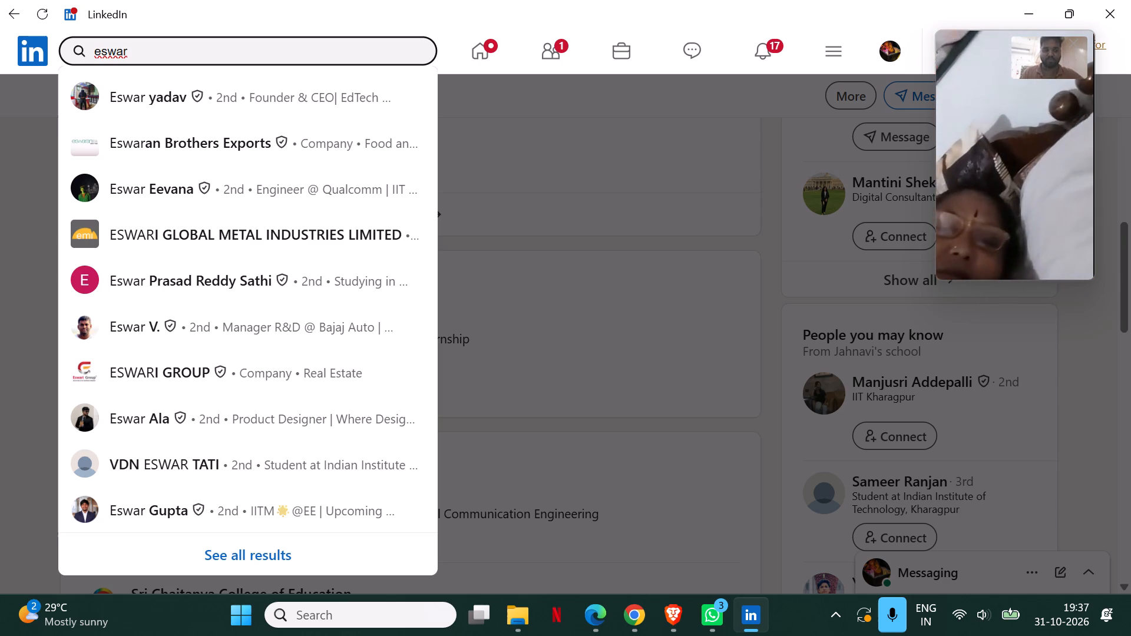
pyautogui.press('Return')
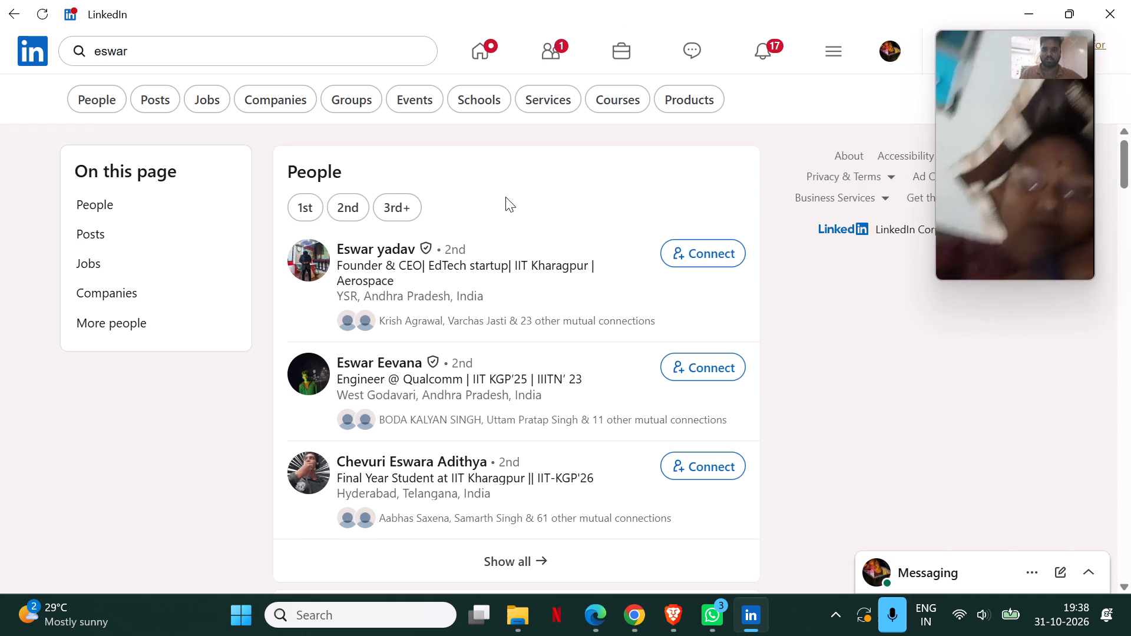
# Recheck the row 37 name, refine the LinkedIn search with the surname, open the matching IIT Kharagpur profile and examine its Experience section.
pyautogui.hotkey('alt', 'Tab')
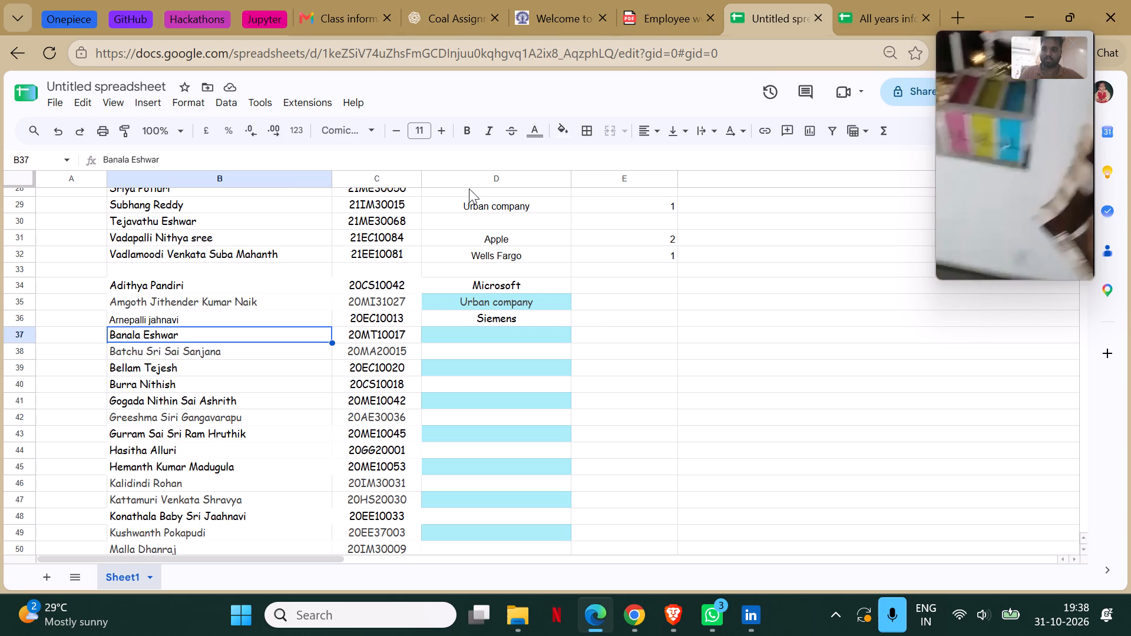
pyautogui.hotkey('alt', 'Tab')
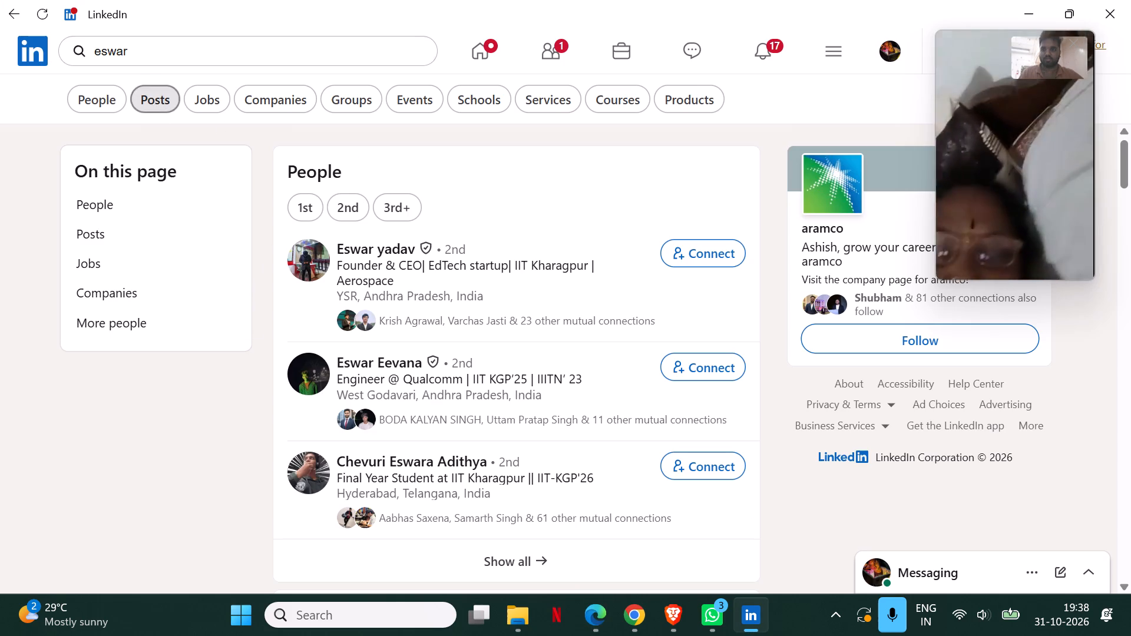
pyautogui.click(94, 53)
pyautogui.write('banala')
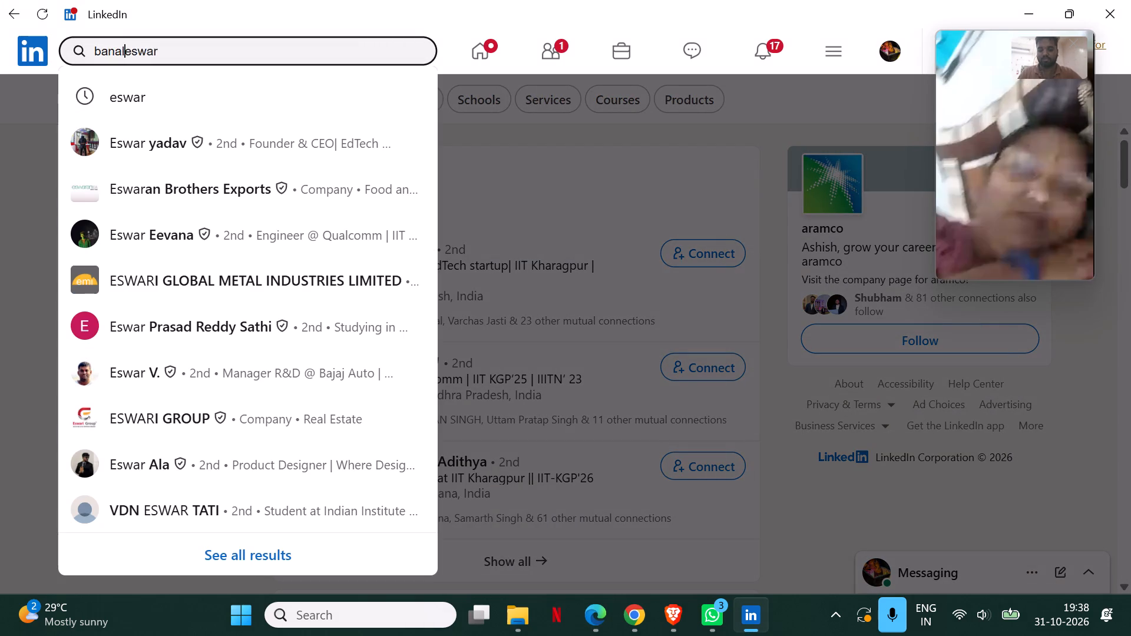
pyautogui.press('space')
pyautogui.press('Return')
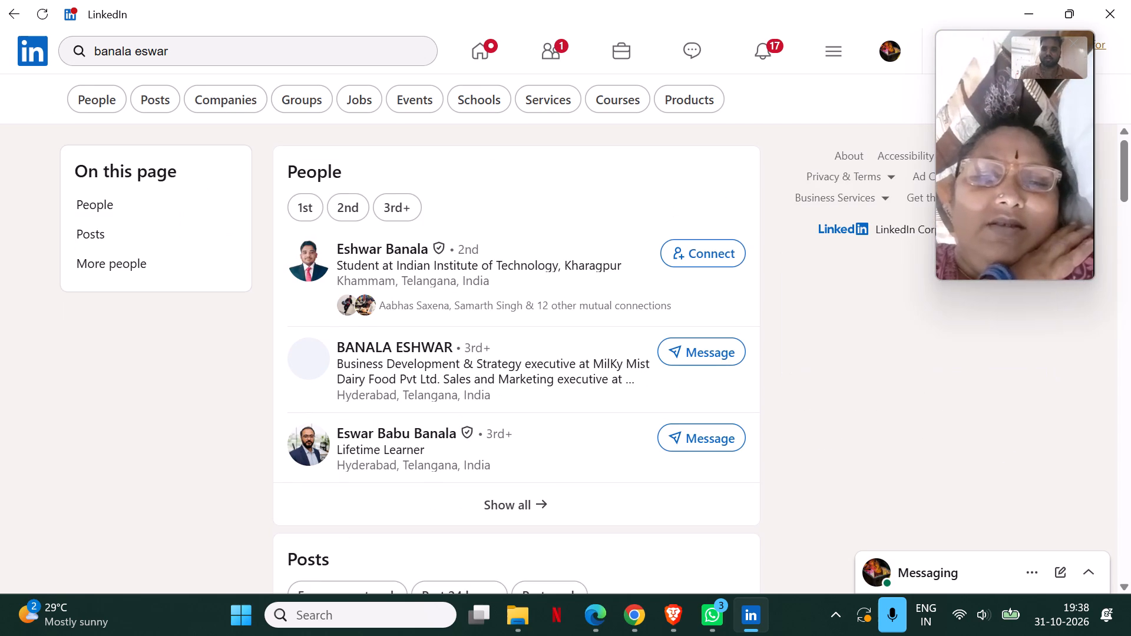
pyautogui.click(398, 254)
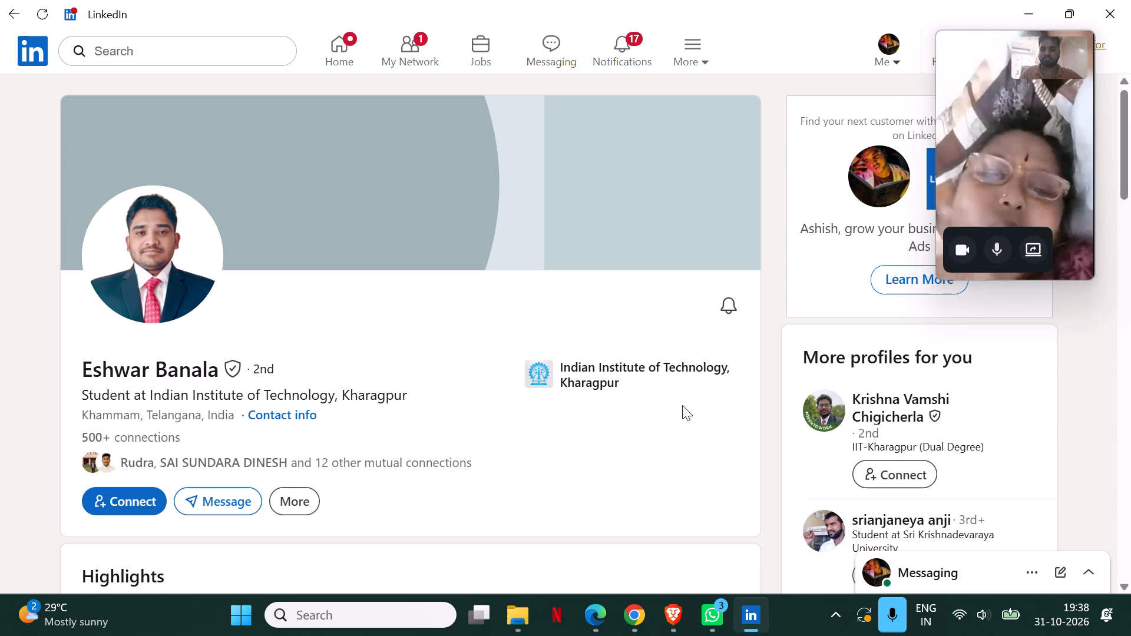
pyautogui.scroll(-7, 531, 413)
pyautogui.scroll(3, 530, 413)
pyautogui.scroll(-4, 530, 413)
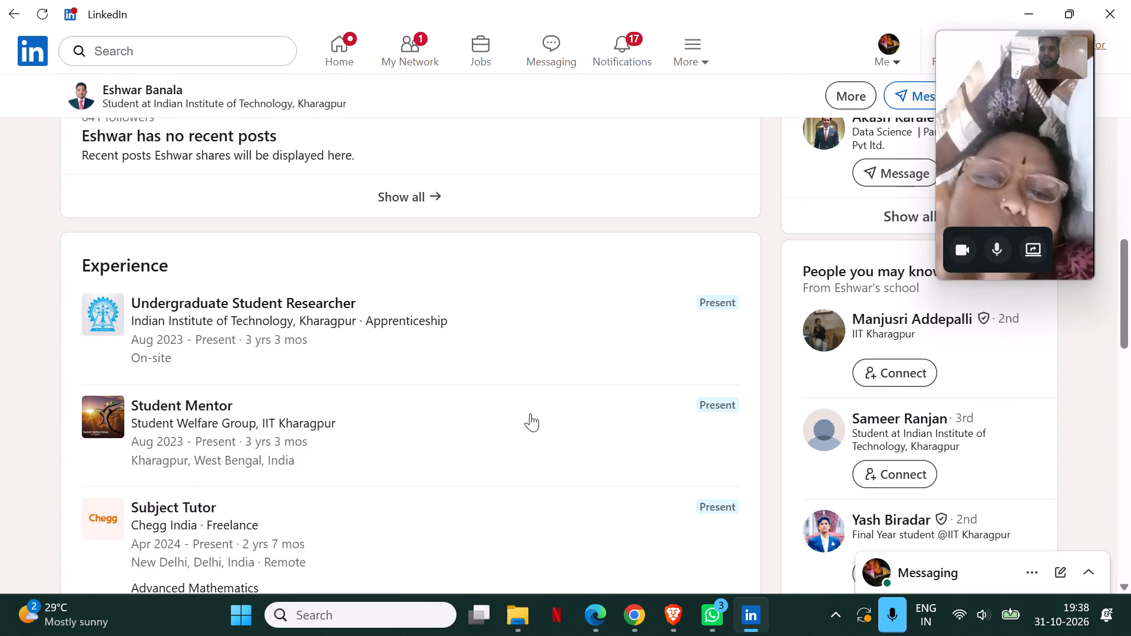
pyautogui.scroll(-2, 530, 413)
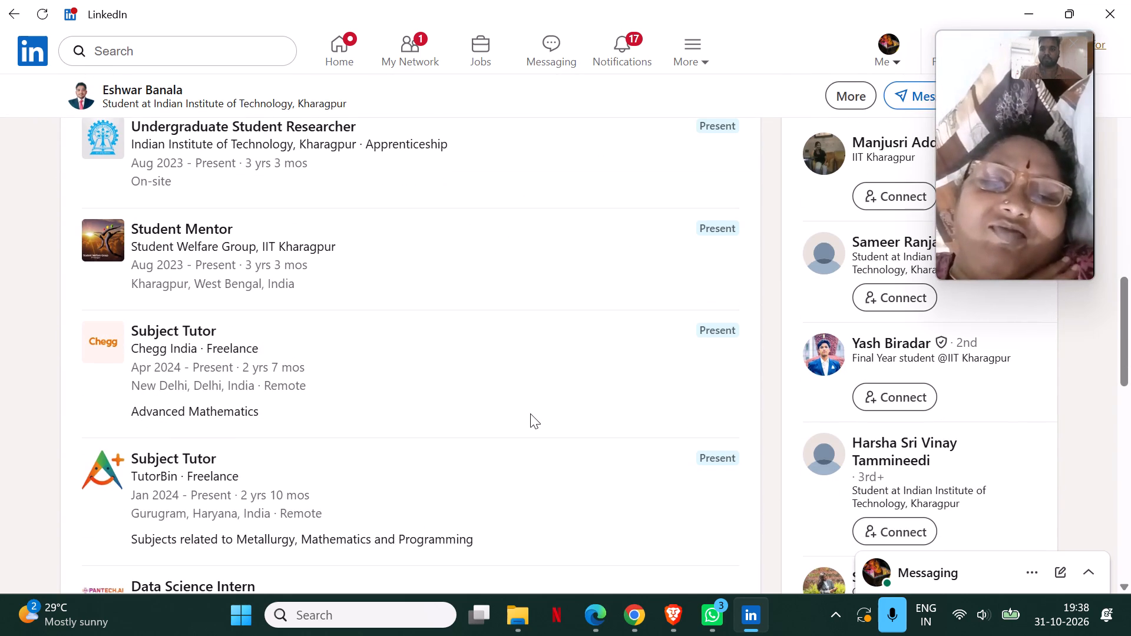
pyautogui.scroll(-3, 530, 413)
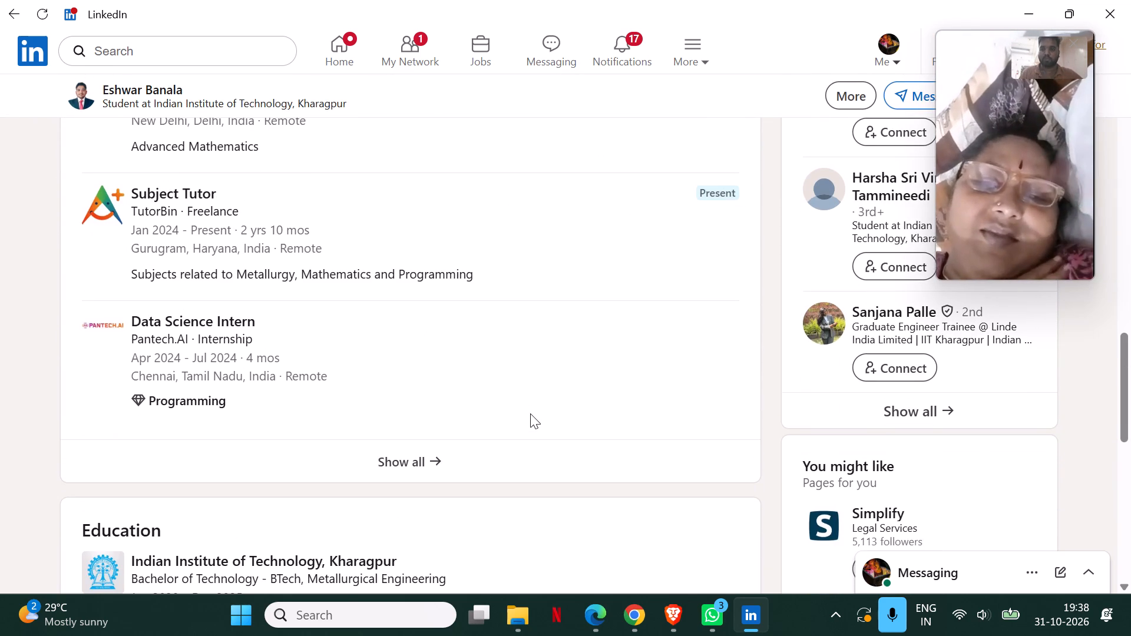
# Back in the Untitled spreadsheet, enter Pantech as the row 37 member's company in D37.
pyautogui.hotkey('alt', 'Tab')
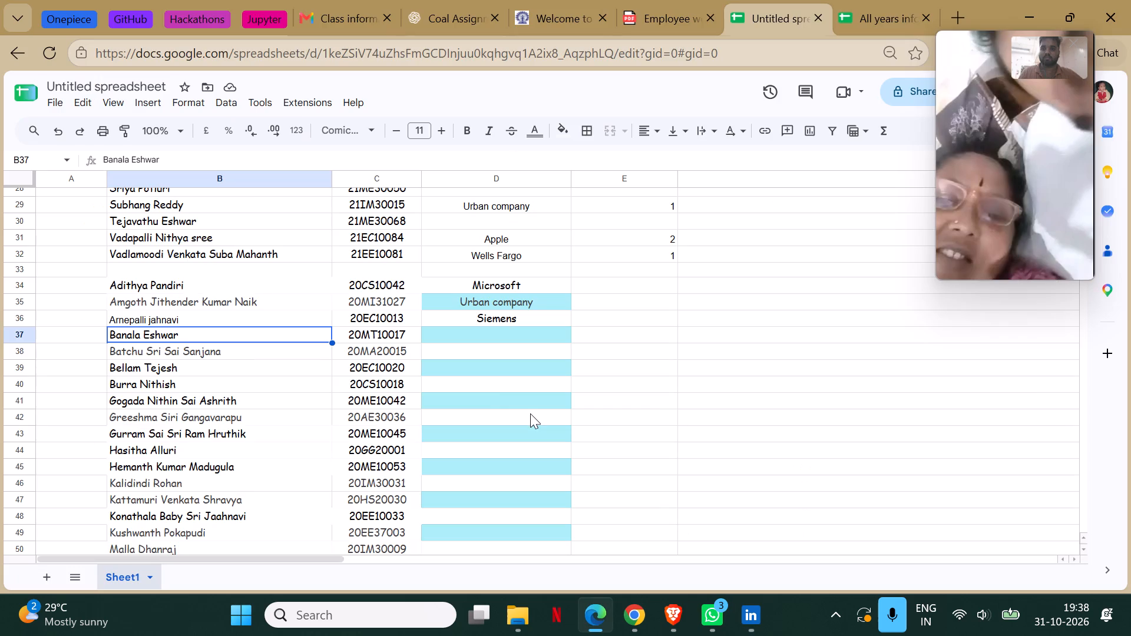
pyautogui.click(487, 337)
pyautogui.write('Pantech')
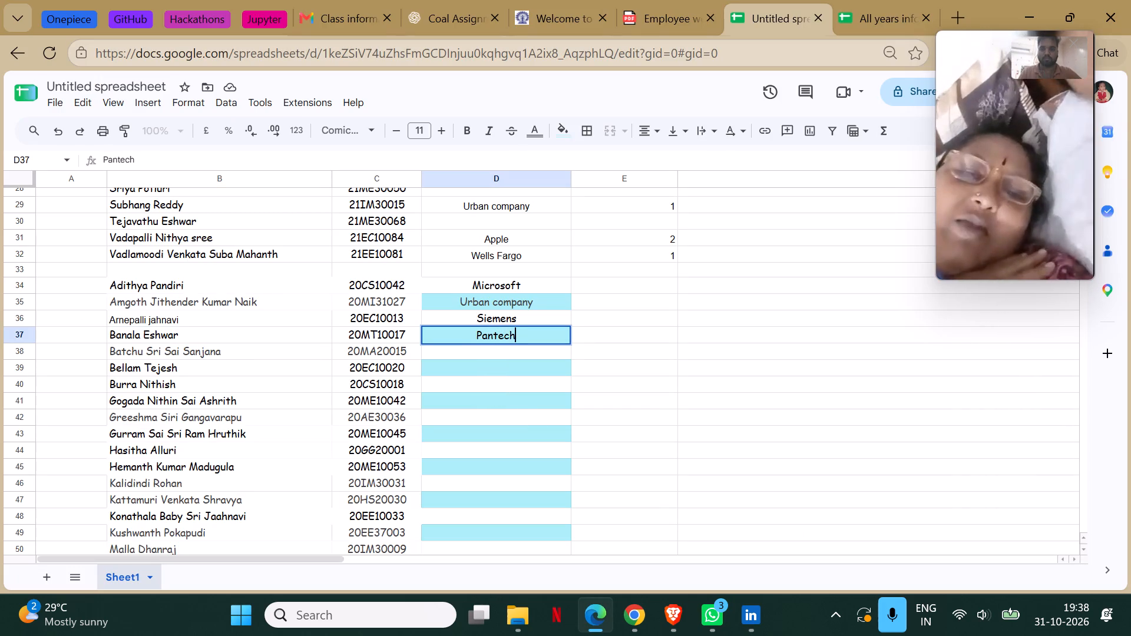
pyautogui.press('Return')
# In the LinkedIn app, search for the member listed in row 38, open their profile and examine the Experience section.
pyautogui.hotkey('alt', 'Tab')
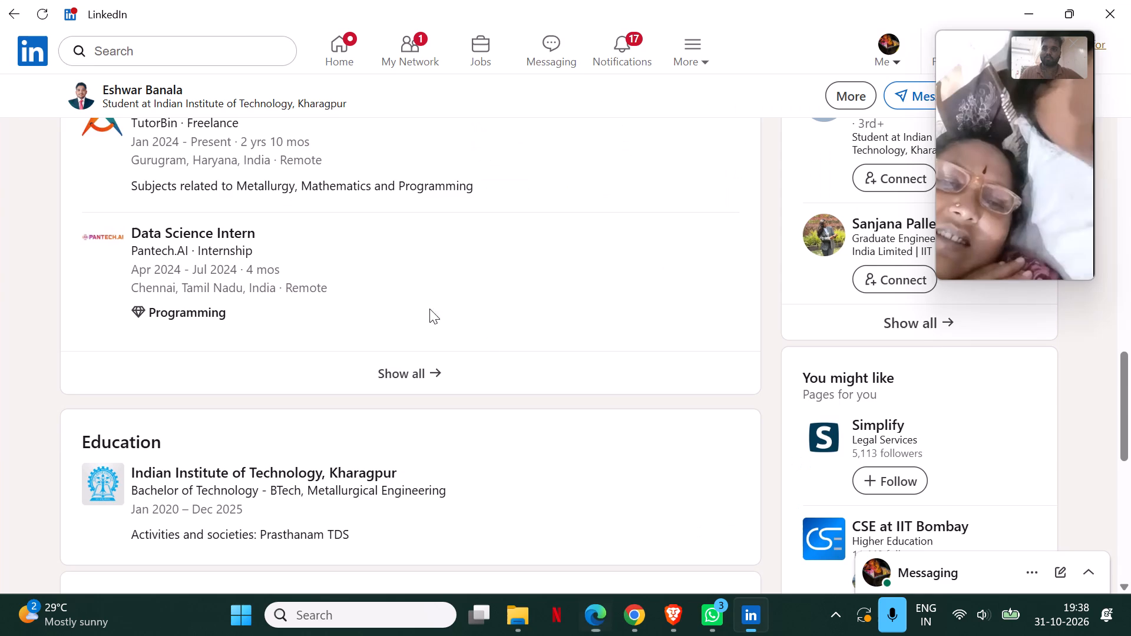
pyautogui.click(210, 53)
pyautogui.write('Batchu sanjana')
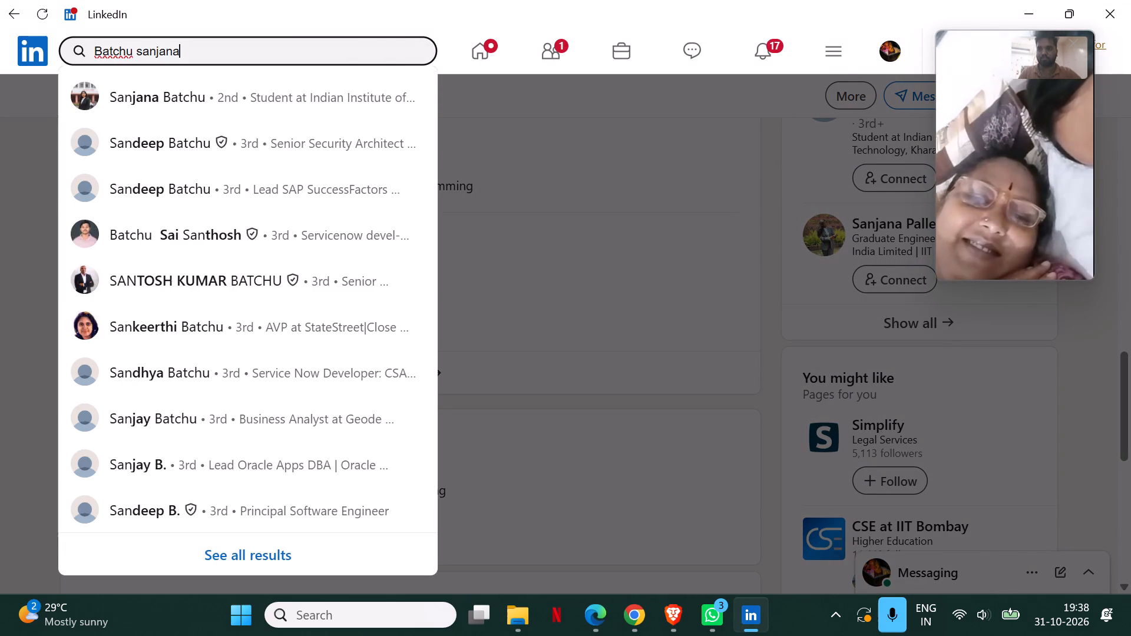
pyautogui.click(212, 94)
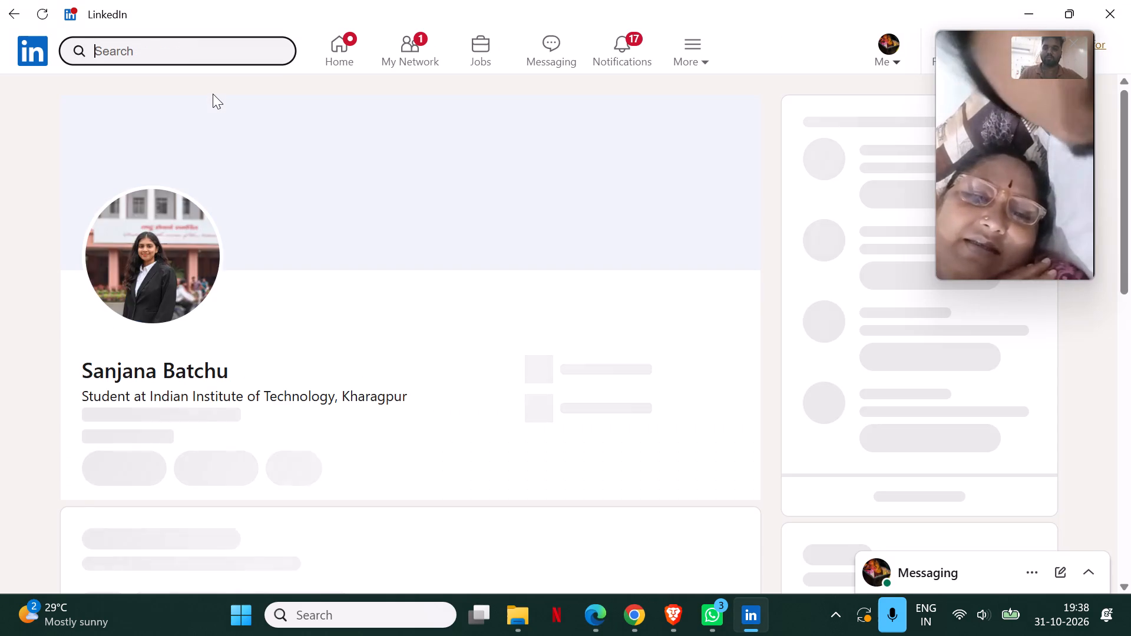
pyautogui.scroll(-10, 287, 351)
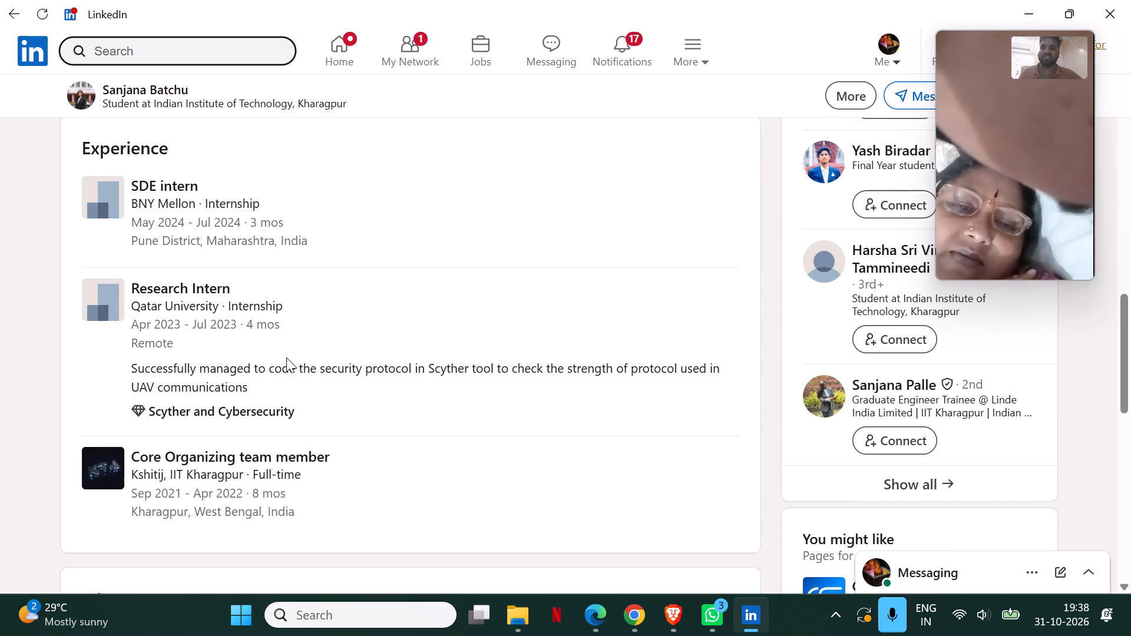
pyautogui.scroll(13, 286, 357)
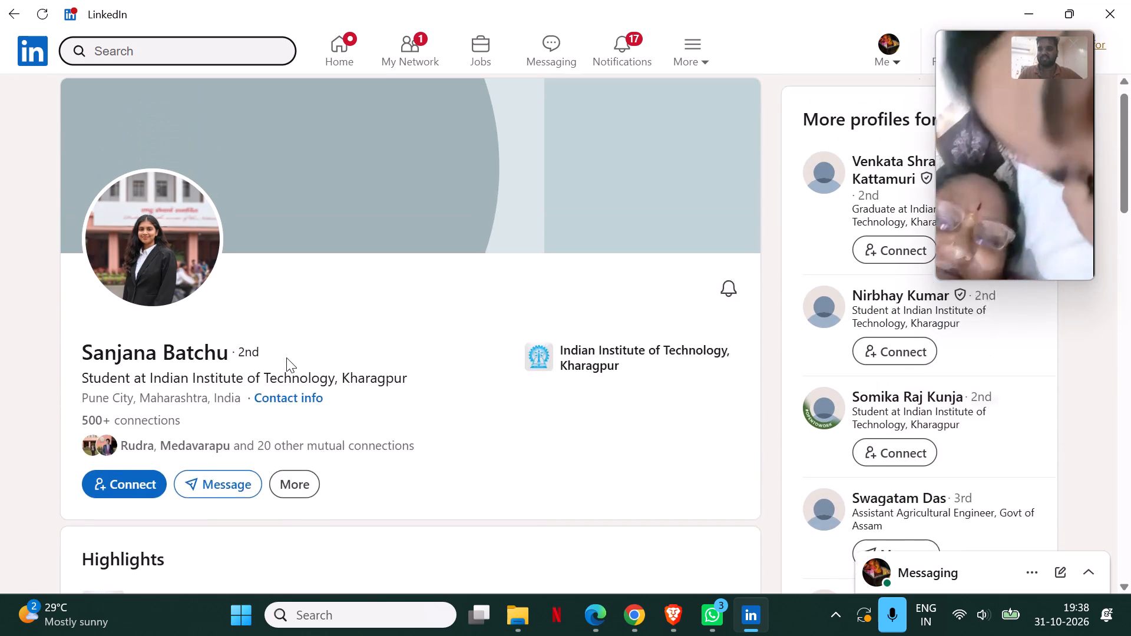
pyautogui.scroll(-8, 286, 357)
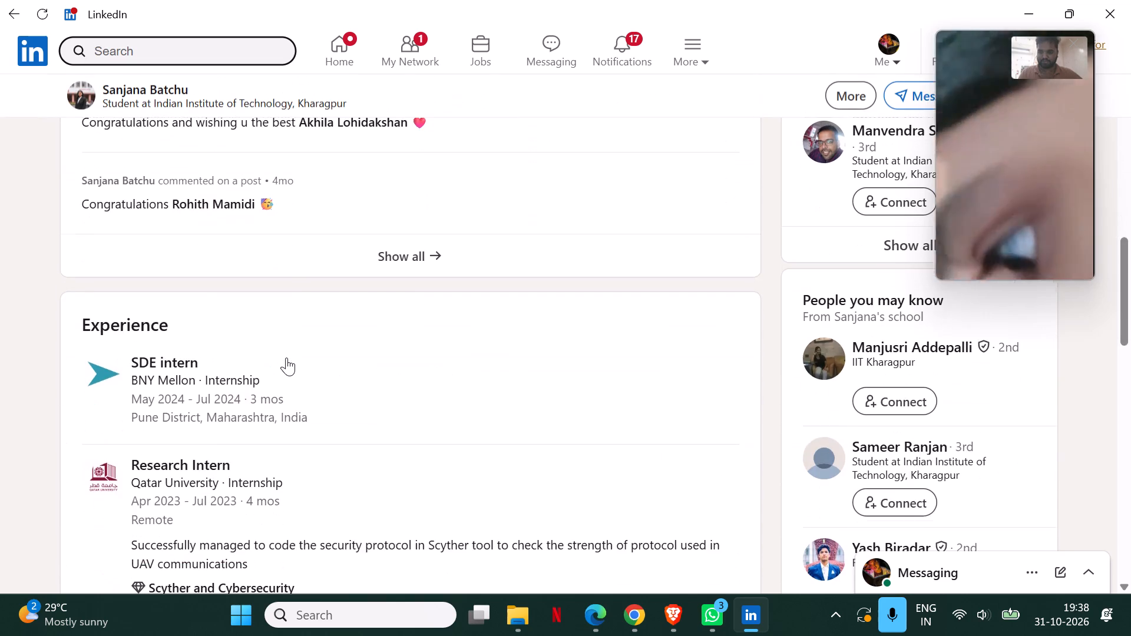
# Finish reading the row 38 member's LinkedIn Experience section and enter BNY as their company in D38 of the spreadsheet.
pyautogui.scroll(-2, 286, 357)
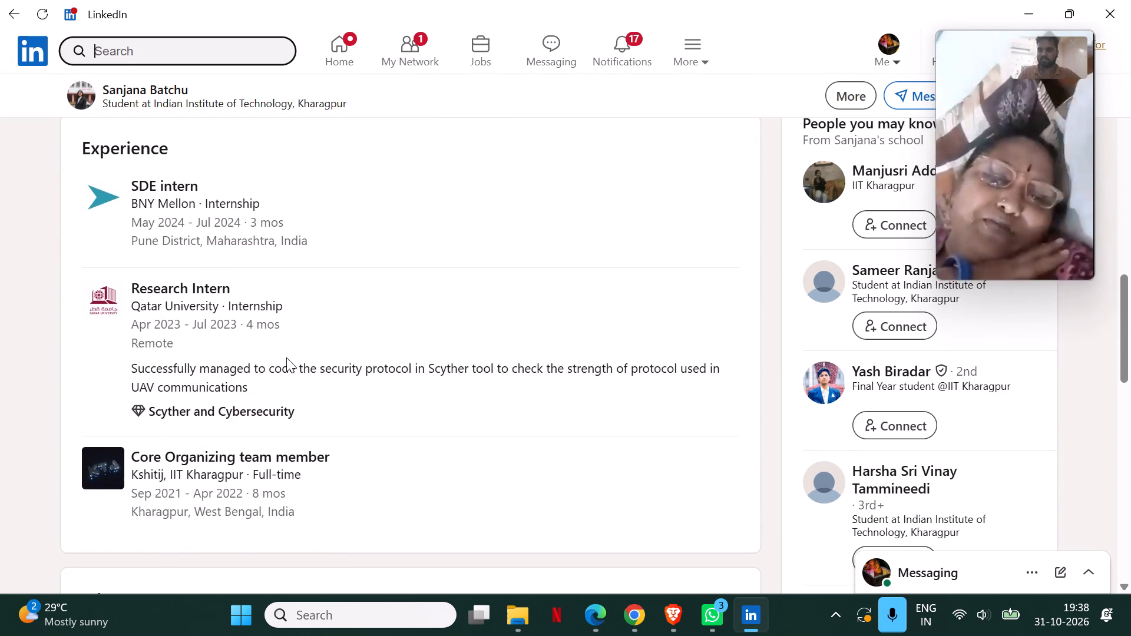
pyautogui.hotkey('alt', 'Tab')
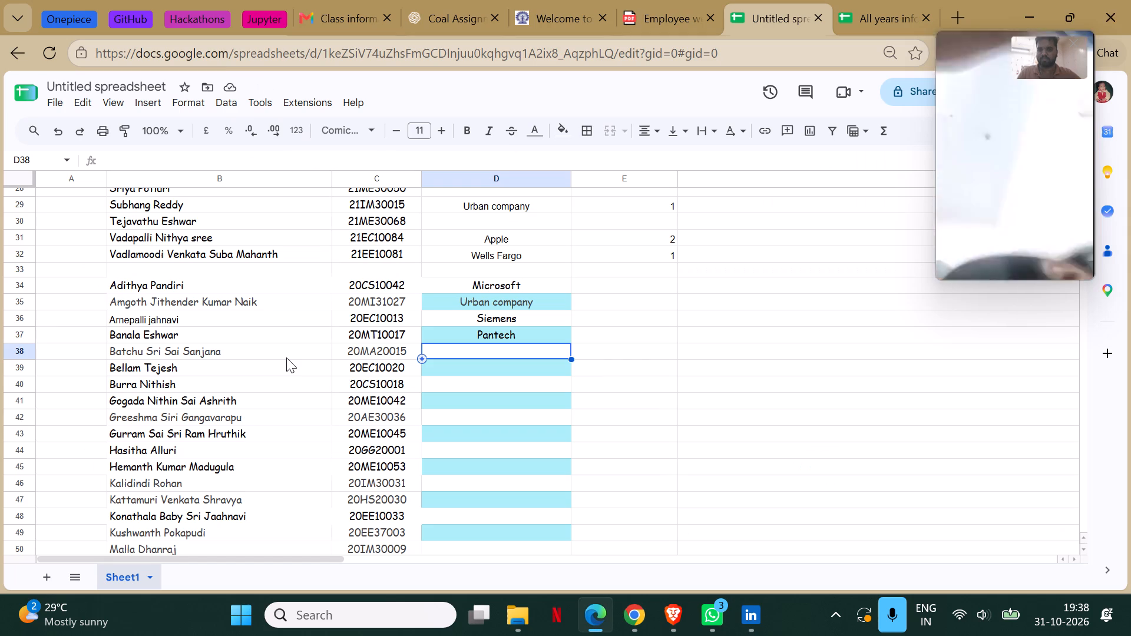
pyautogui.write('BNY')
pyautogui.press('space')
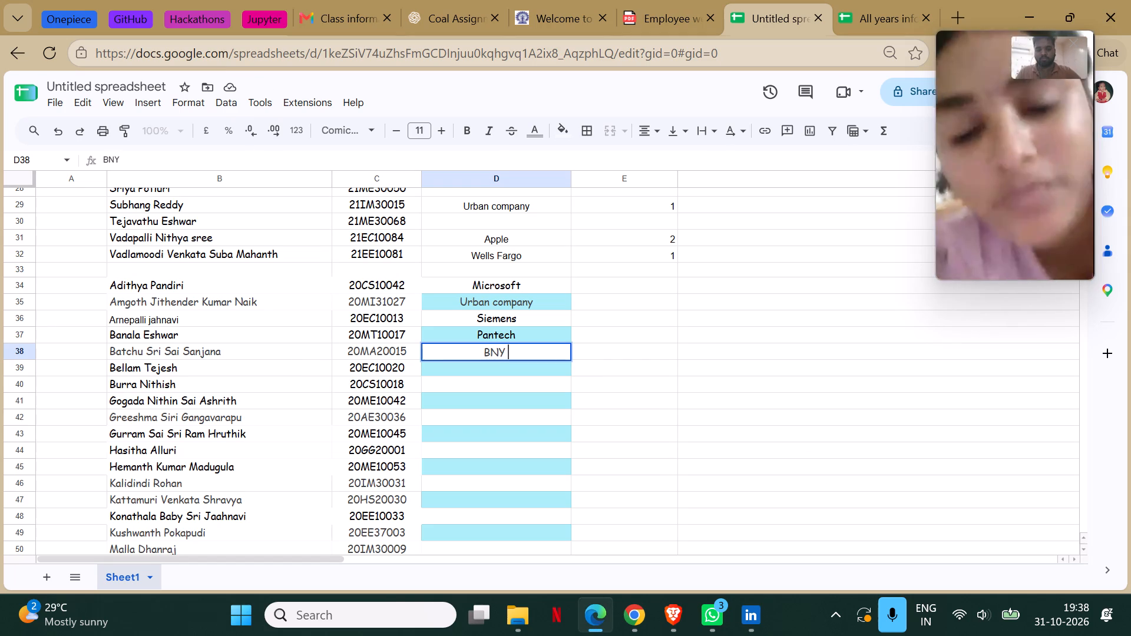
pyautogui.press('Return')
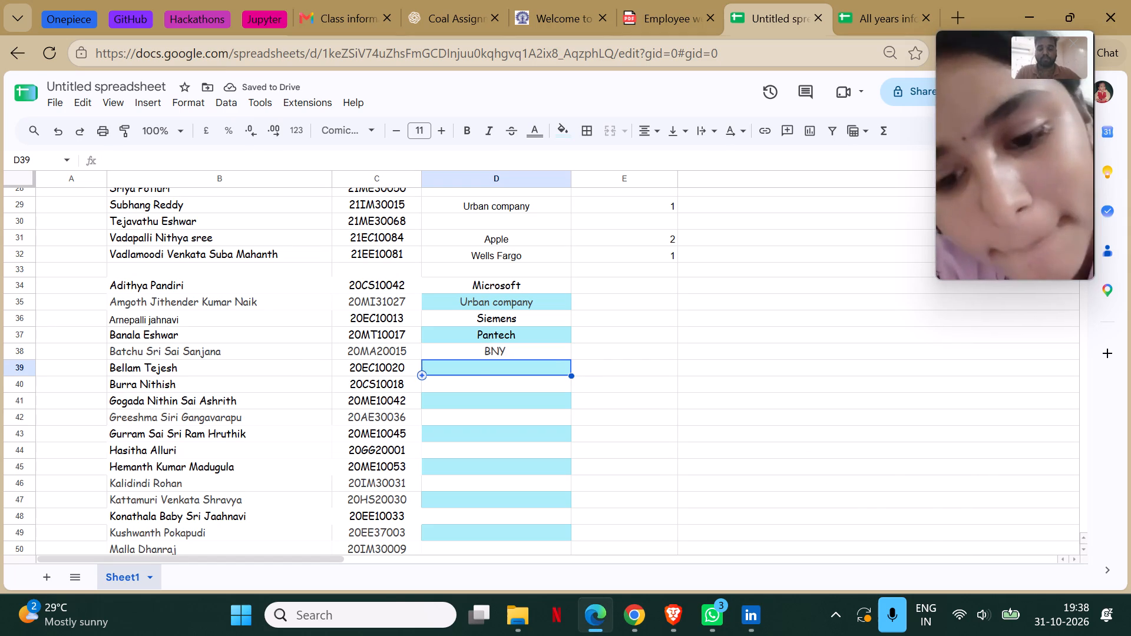
# Search LinkedIn for Tejesh, open the row 39 member's profile, check the Experience section, and enter Jivanu in spreadsheet cell D39.
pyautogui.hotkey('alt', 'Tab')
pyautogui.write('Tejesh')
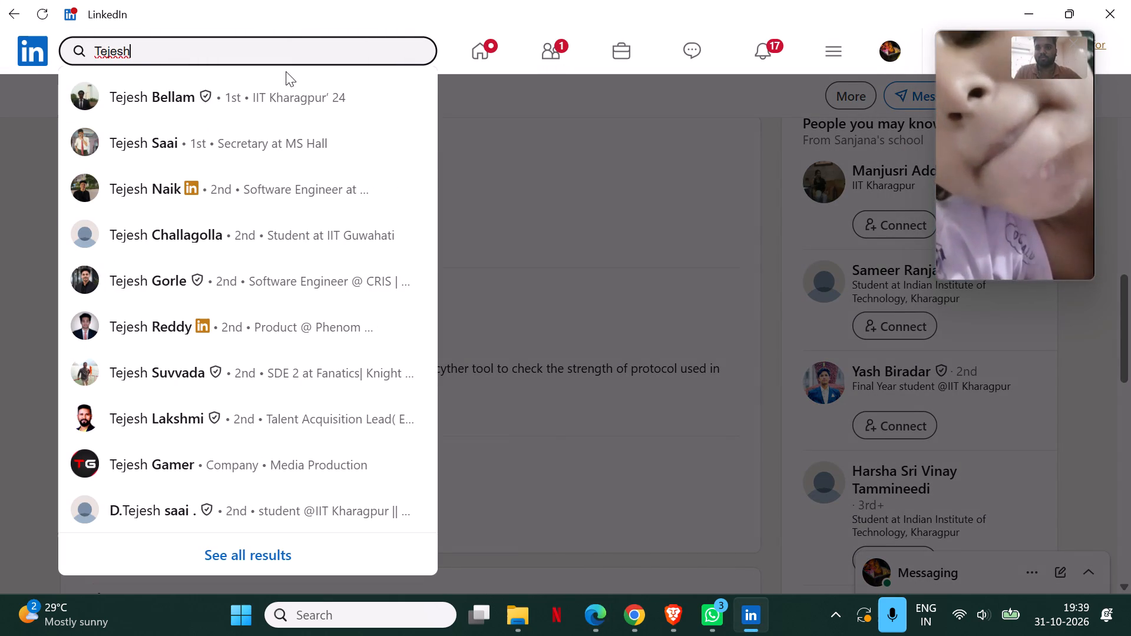
pyautogui.click(280, 94)
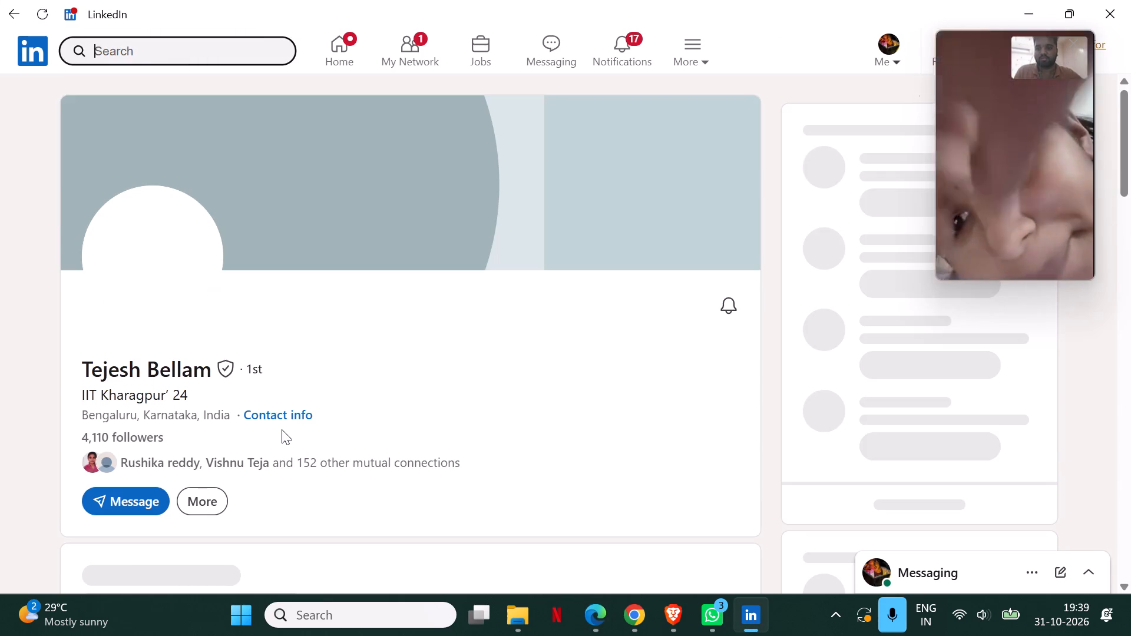
pyautogui.scroll(-2, 360, 382)
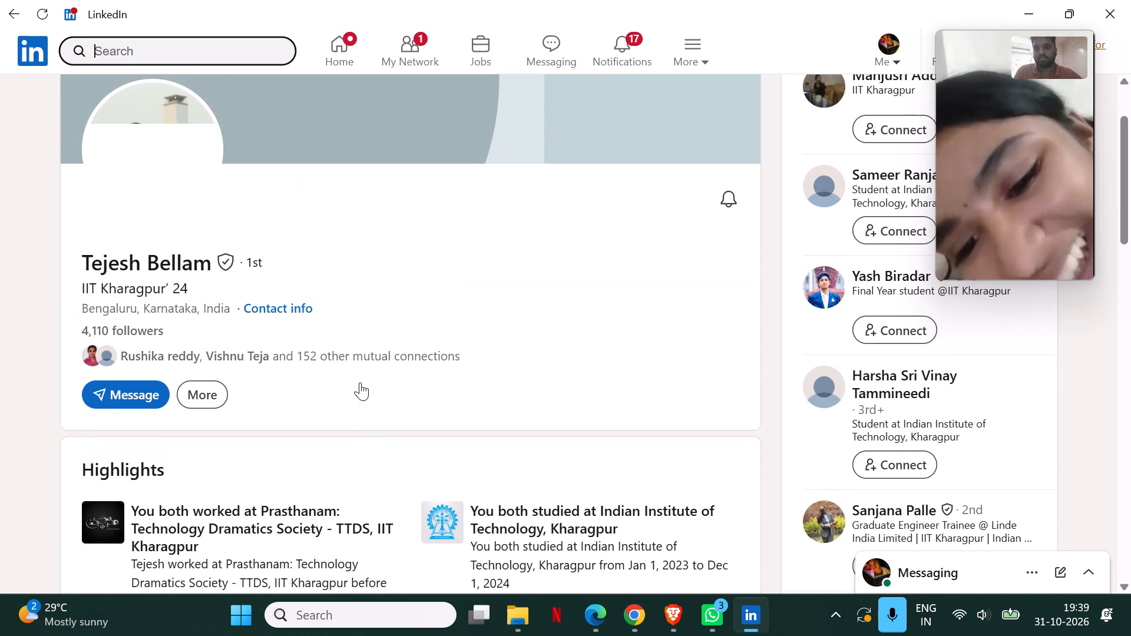
pyautogui.scroll(-3, 360, 382)
pyautogui.scroll(1, 360, 382)
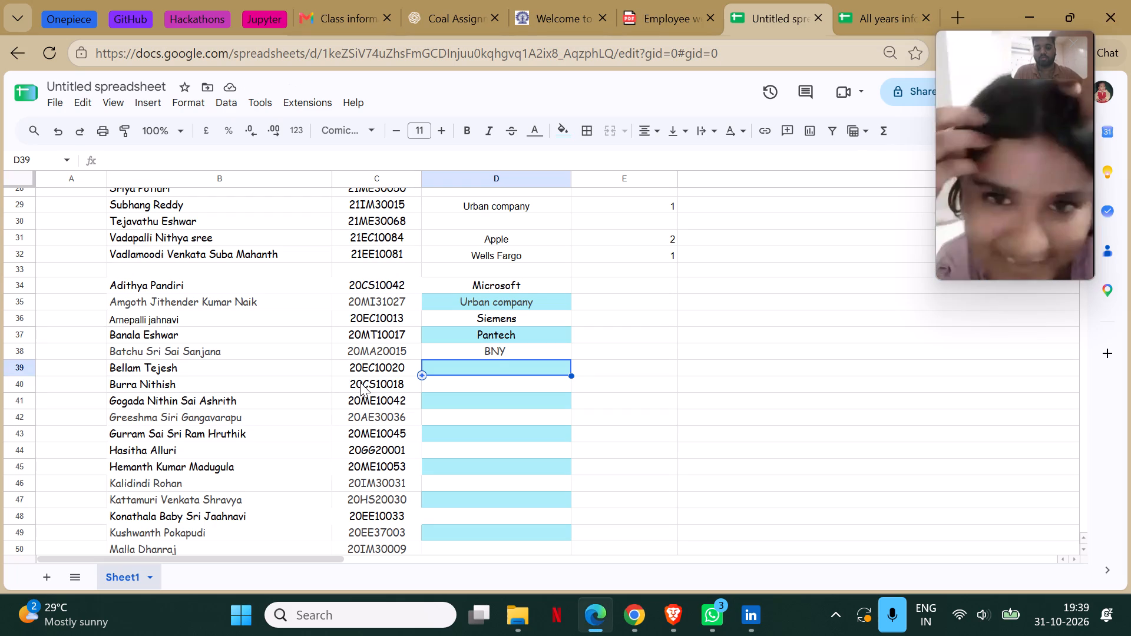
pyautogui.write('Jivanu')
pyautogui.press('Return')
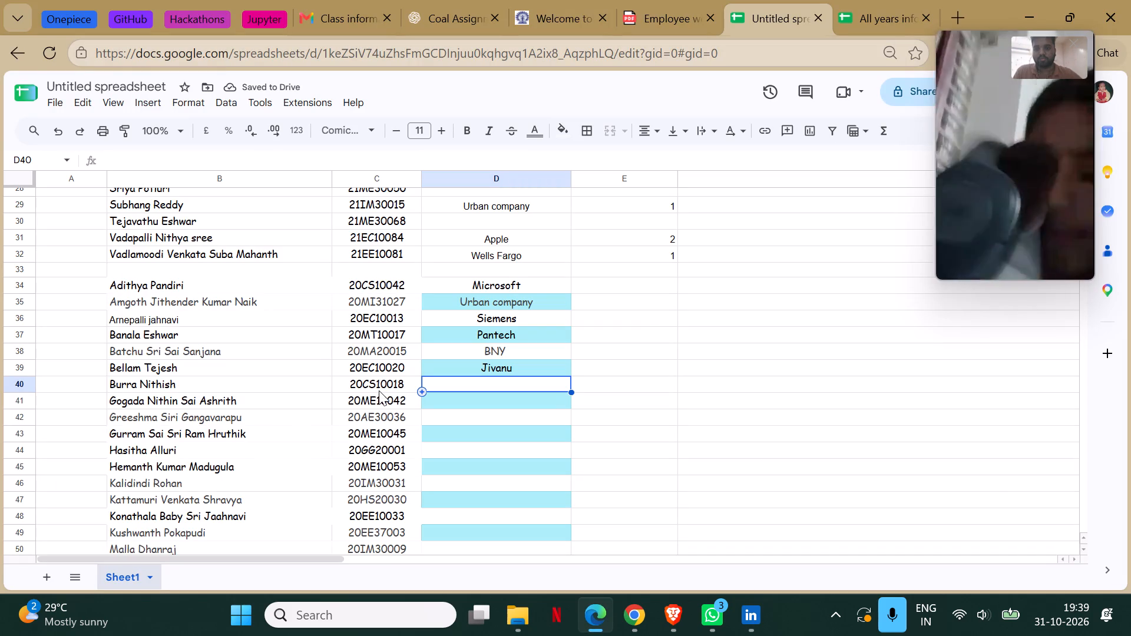
# Skip row 40, find the row 41 member's LinkedIn profile by their given names, and enter EXL as their company in D41.
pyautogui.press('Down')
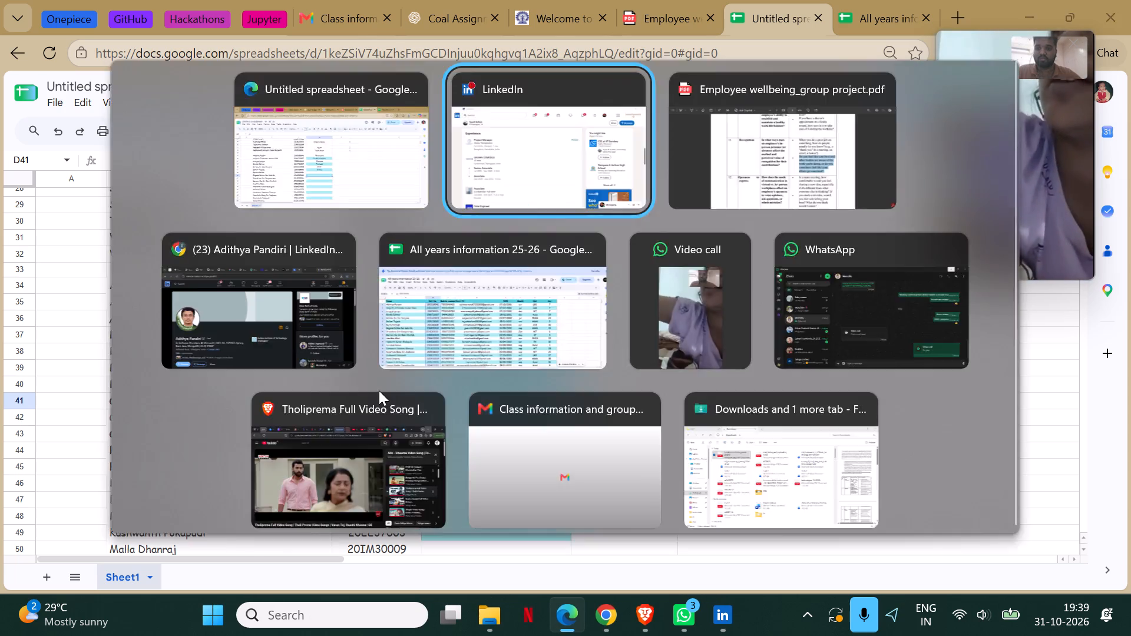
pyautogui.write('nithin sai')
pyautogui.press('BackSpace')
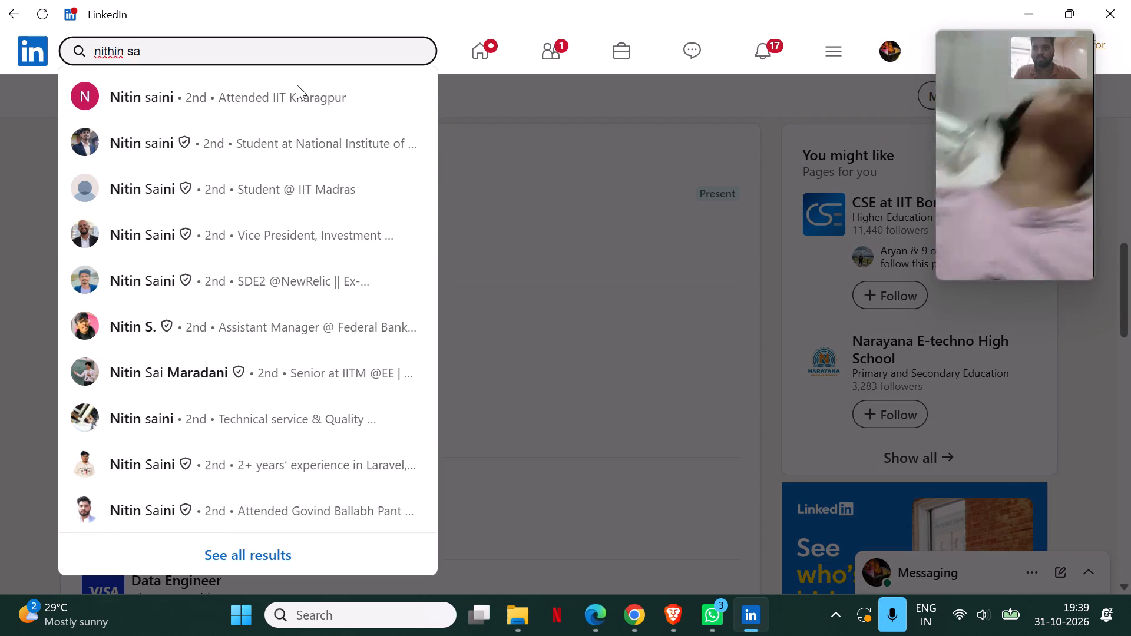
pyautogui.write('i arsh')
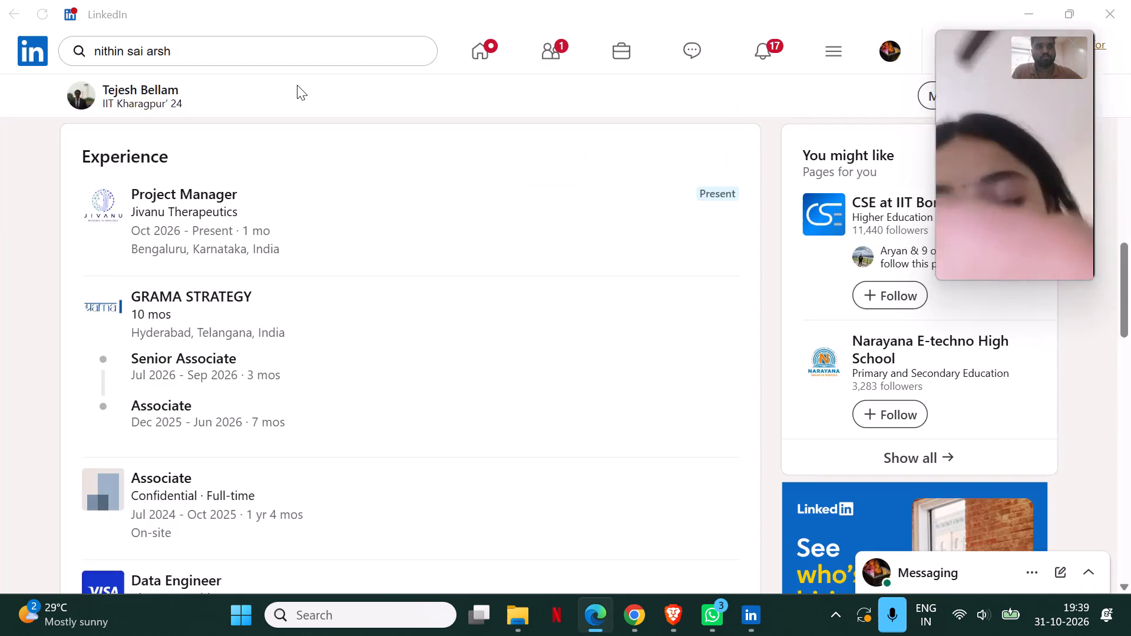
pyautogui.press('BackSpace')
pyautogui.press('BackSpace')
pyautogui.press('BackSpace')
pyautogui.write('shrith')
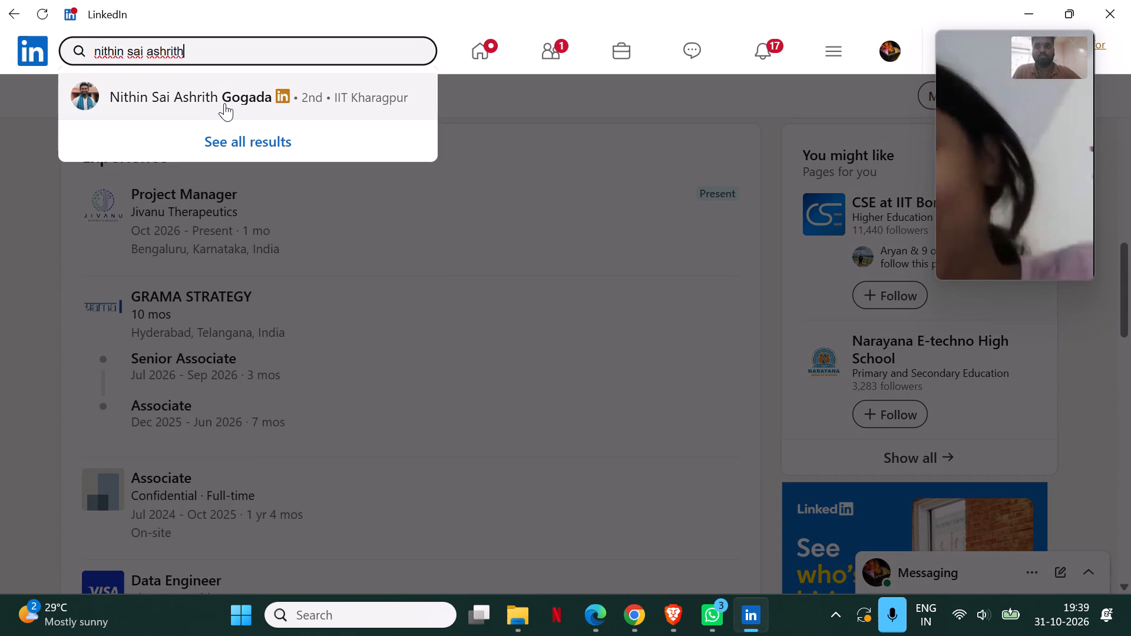
pyautogui.click(224, 103)
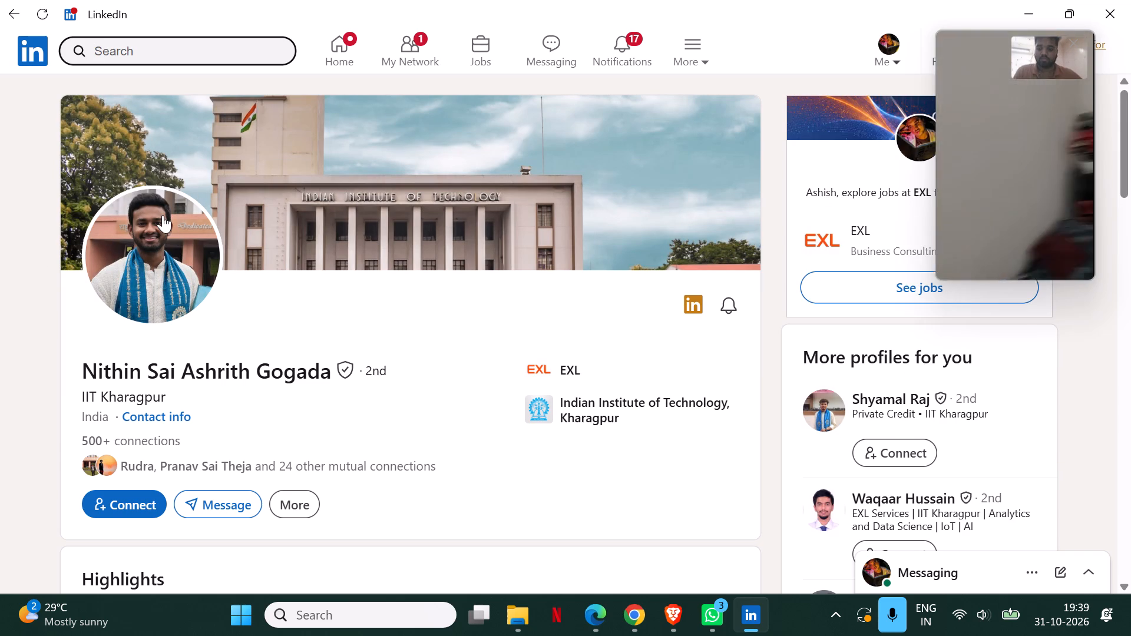
pyautogui.hotkey('alt', 'Tab')
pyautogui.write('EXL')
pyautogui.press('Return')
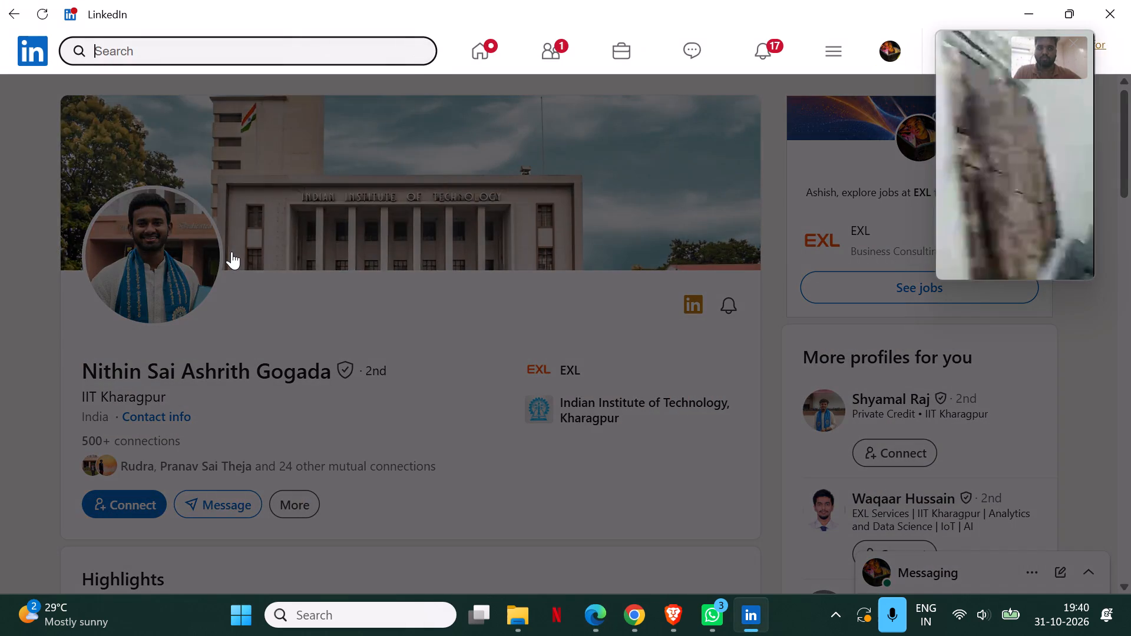
# Search LinkedIn for greeshma, open the row 42 member's IIT Kharagpur profile, and examine the Highlights, Experience and Education sections for an employer.
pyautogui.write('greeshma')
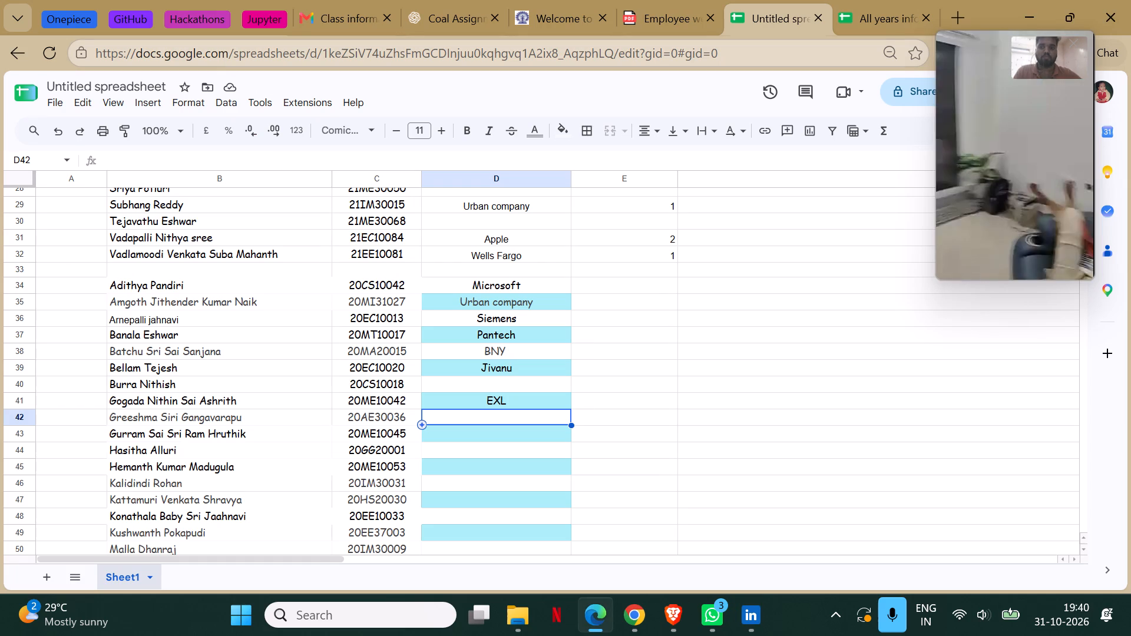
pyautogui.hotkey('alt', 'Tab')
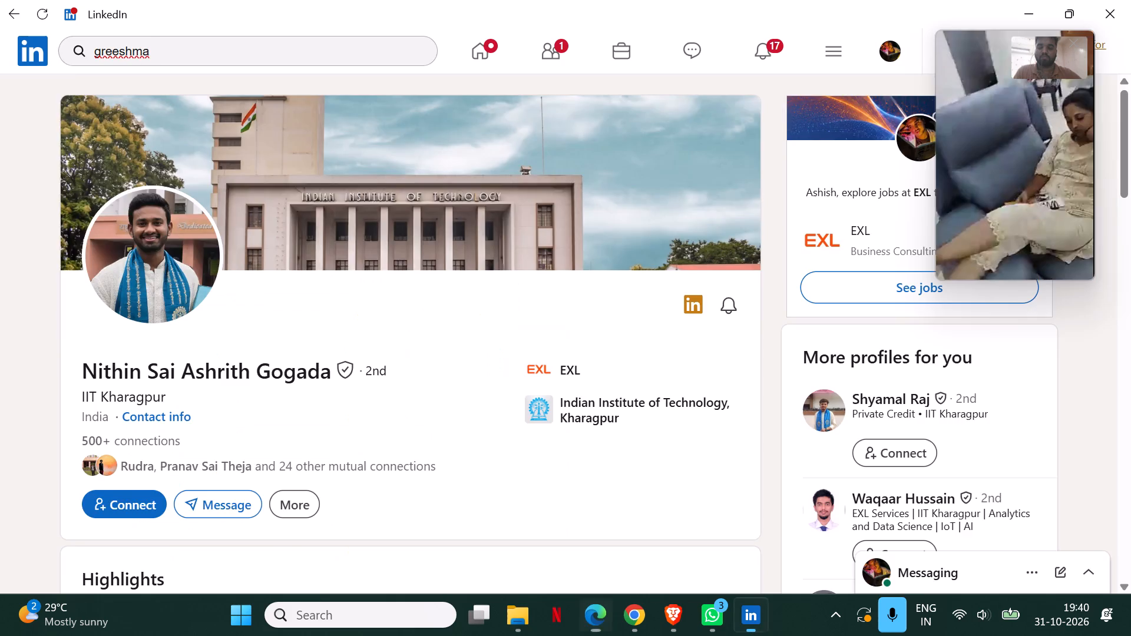
pyautogui.click(170, 139)
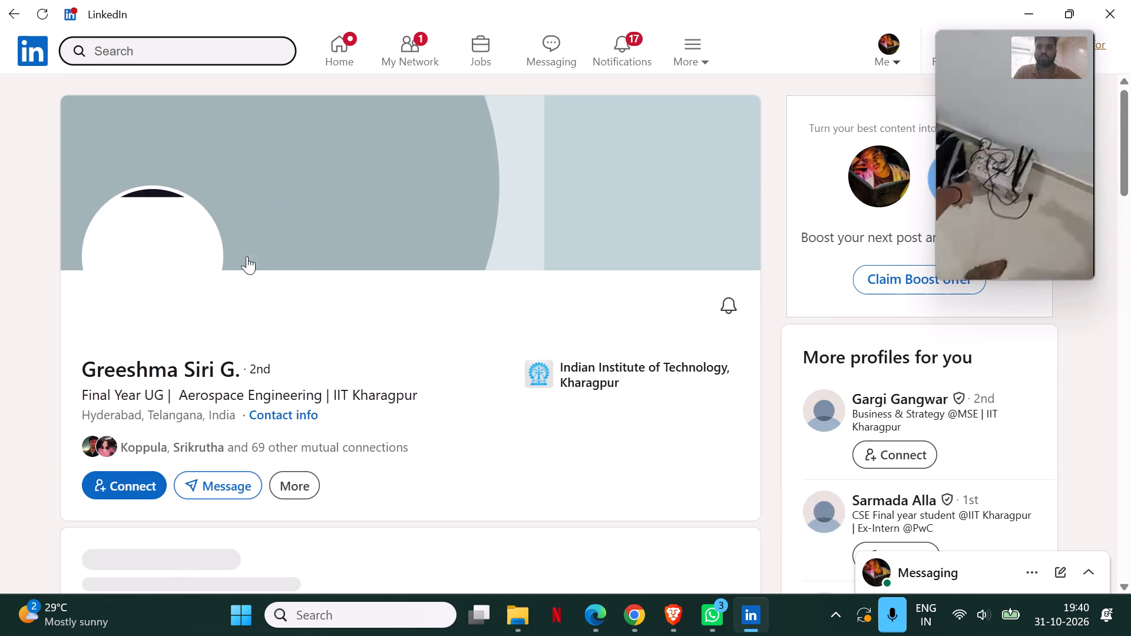
pyautogui.scroll(-2, 233, 305)
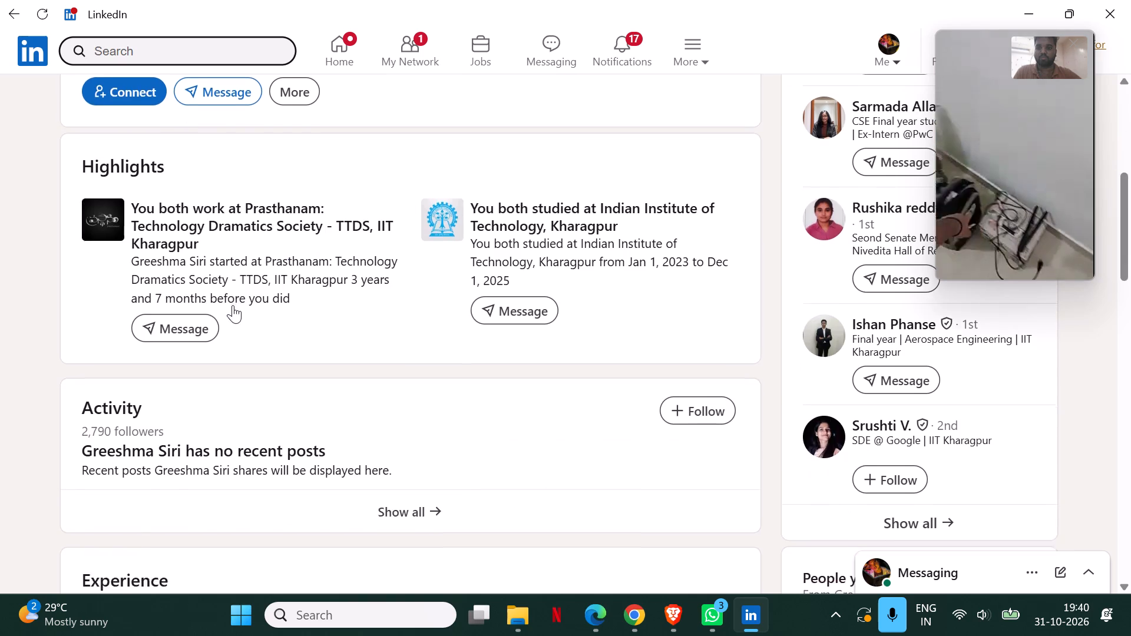
pyautogui.scroll(-1, 233, 305)
pyautogui.scroll(2, 233, 305)
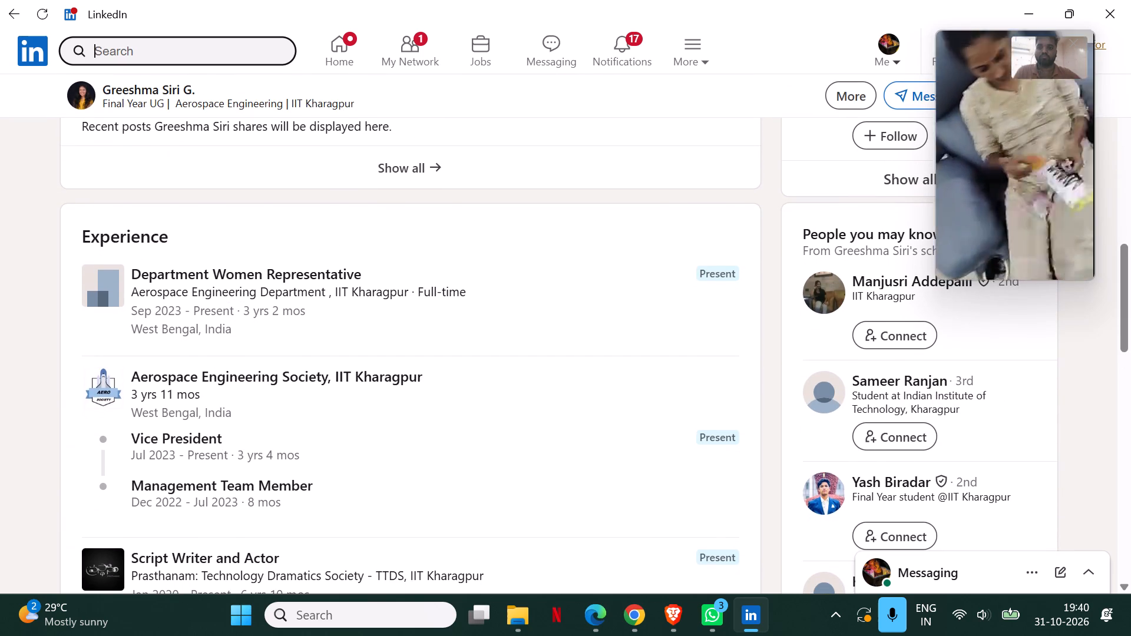
pyautogui.scroll(-1, 233, 305)
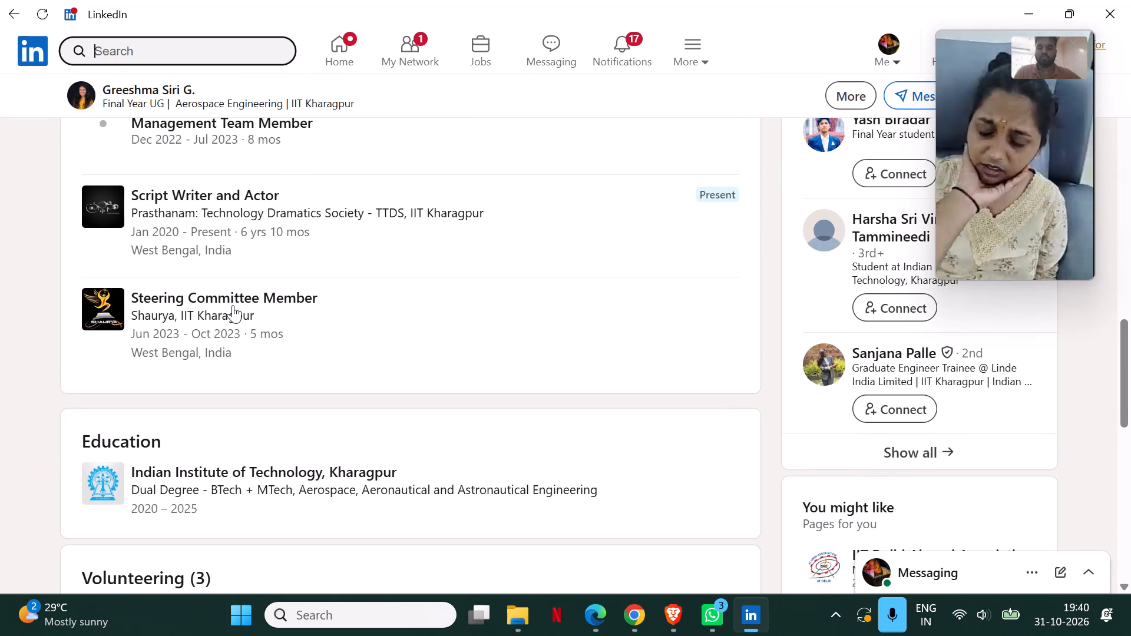
pyautogui.scroll(-1, 233, 305)
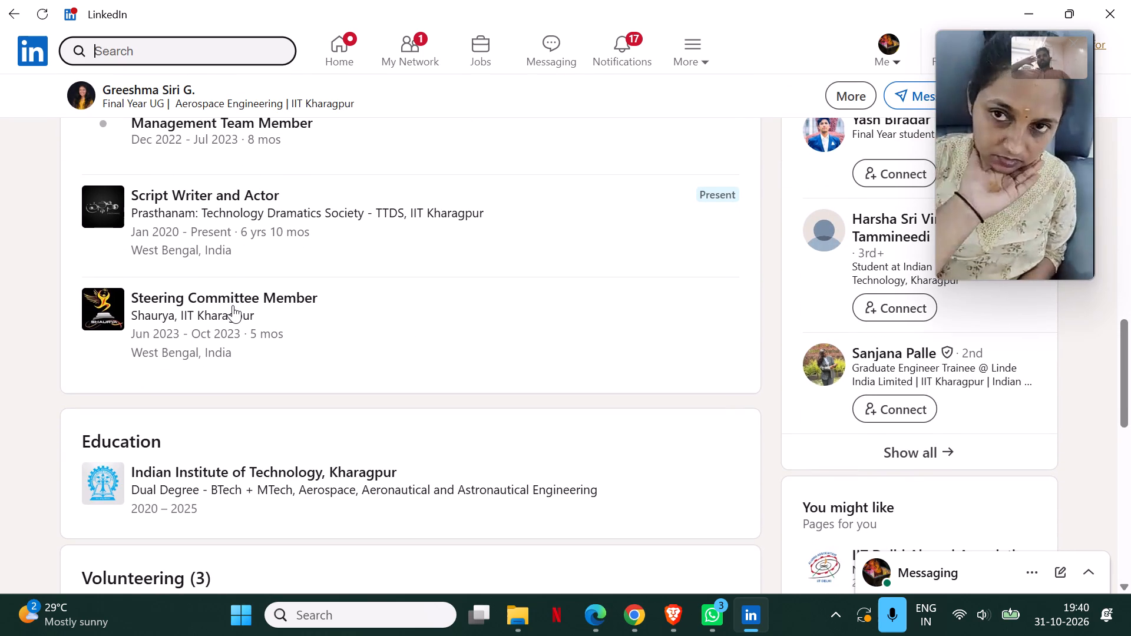
pyautogui.scroll(1, 233, 305)
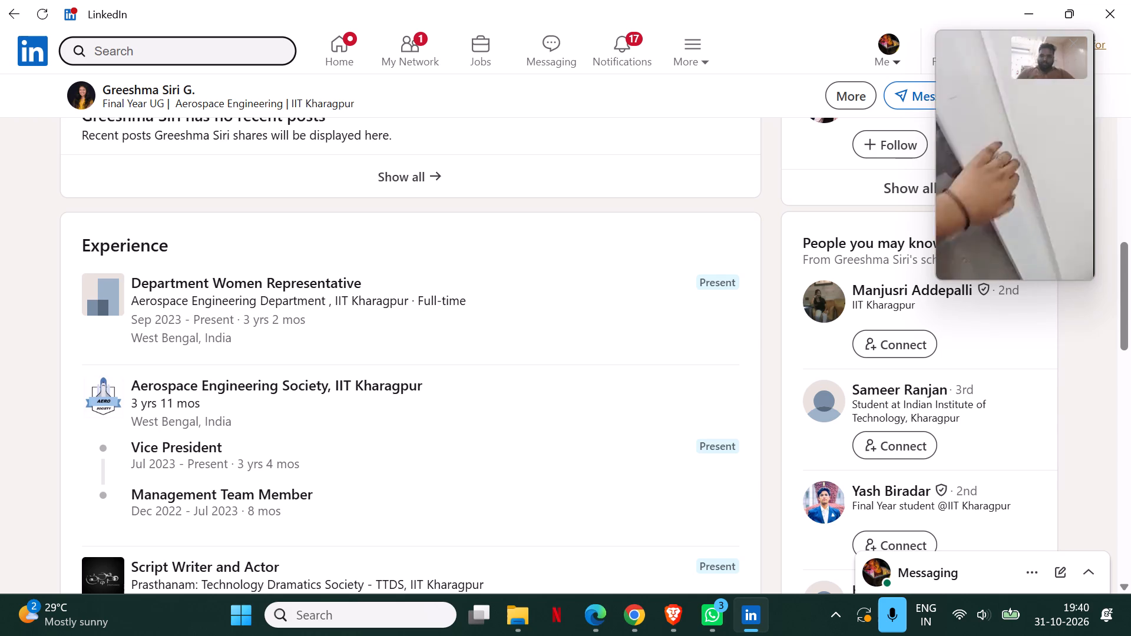
pyautogui.scroll(4, 233, 305)
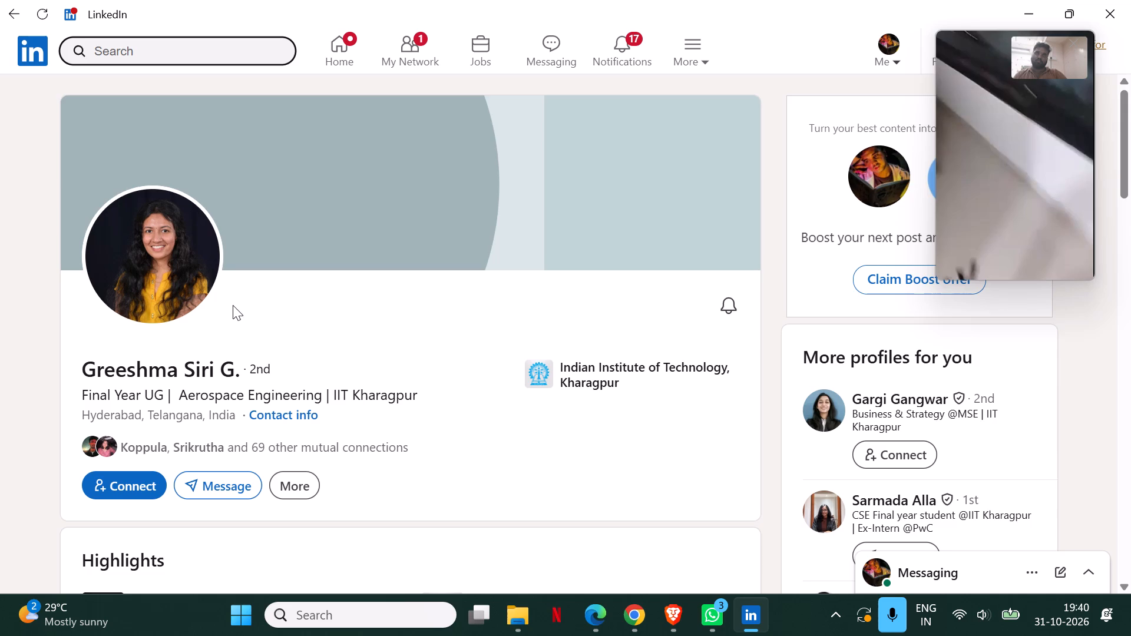
pyautogui.scroll(-2, 233, 305)
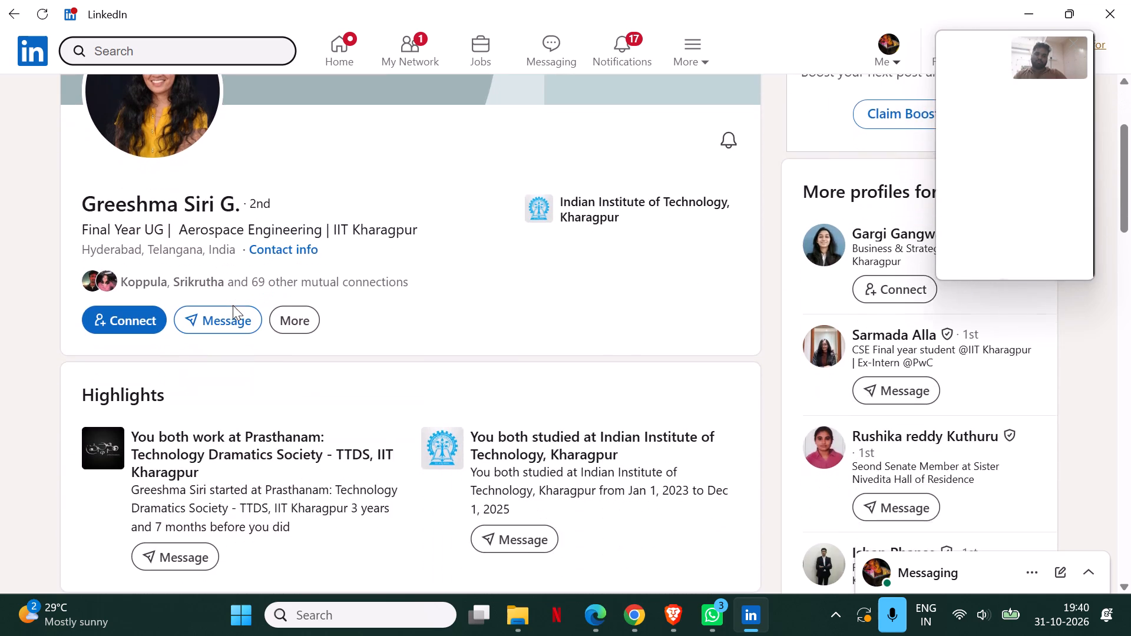
pyautogui.scroll(-2, 233, 305)
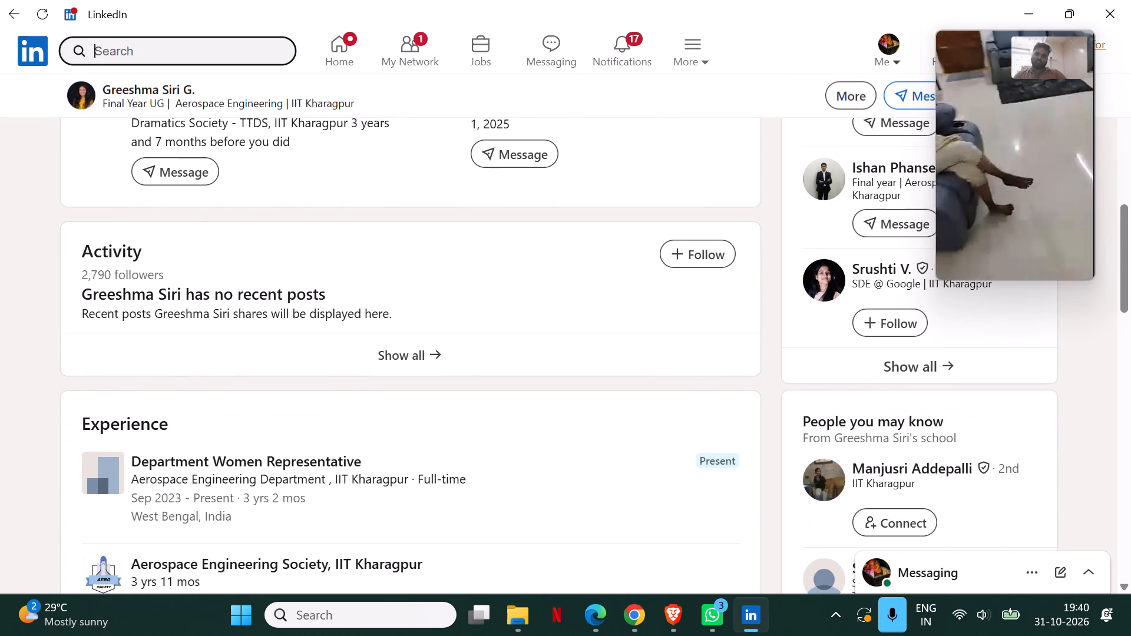
pyautogui.scroll(-2, 233, 305)
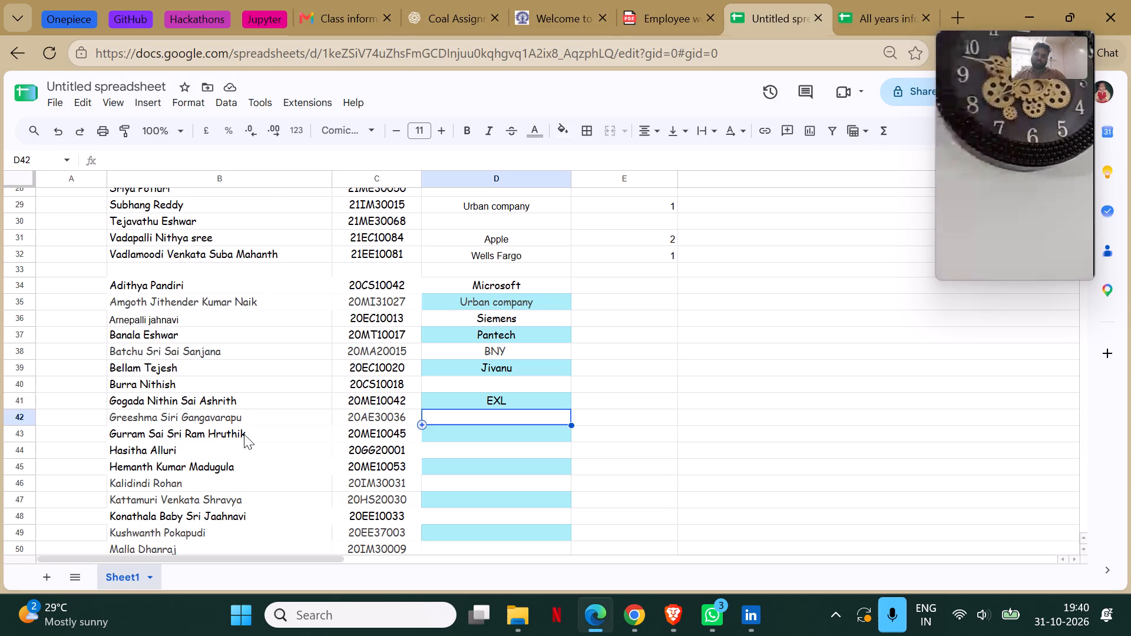
# Check the row 43 member's name in the spreadsheet, open their LinkedIn profile, and enter TCG as their company in D43.
pyautogui.click(246, 435)
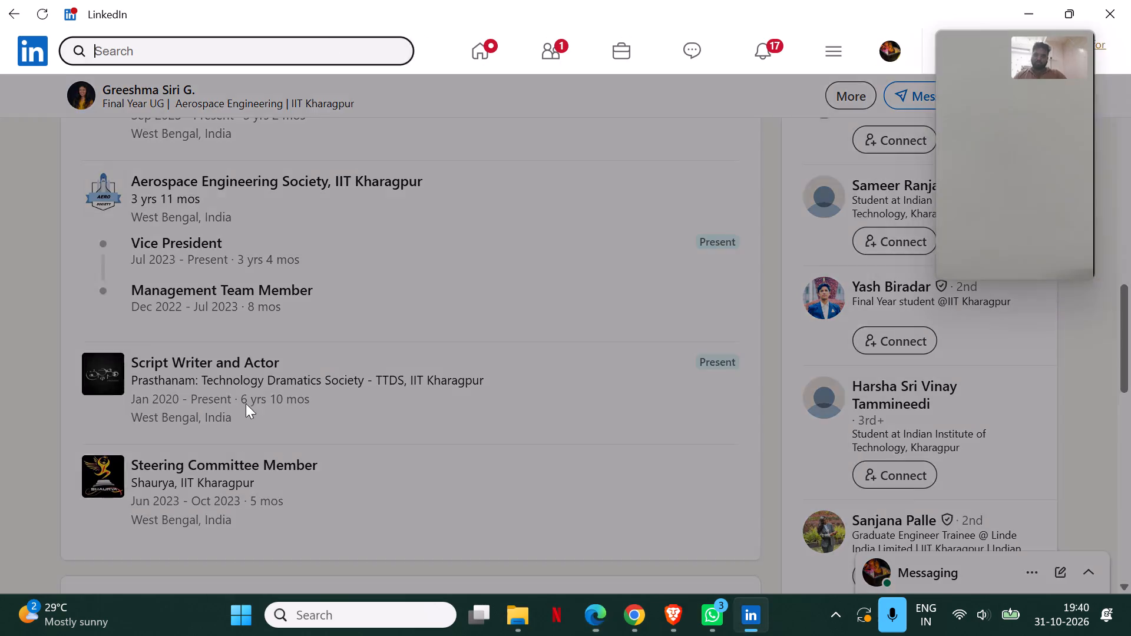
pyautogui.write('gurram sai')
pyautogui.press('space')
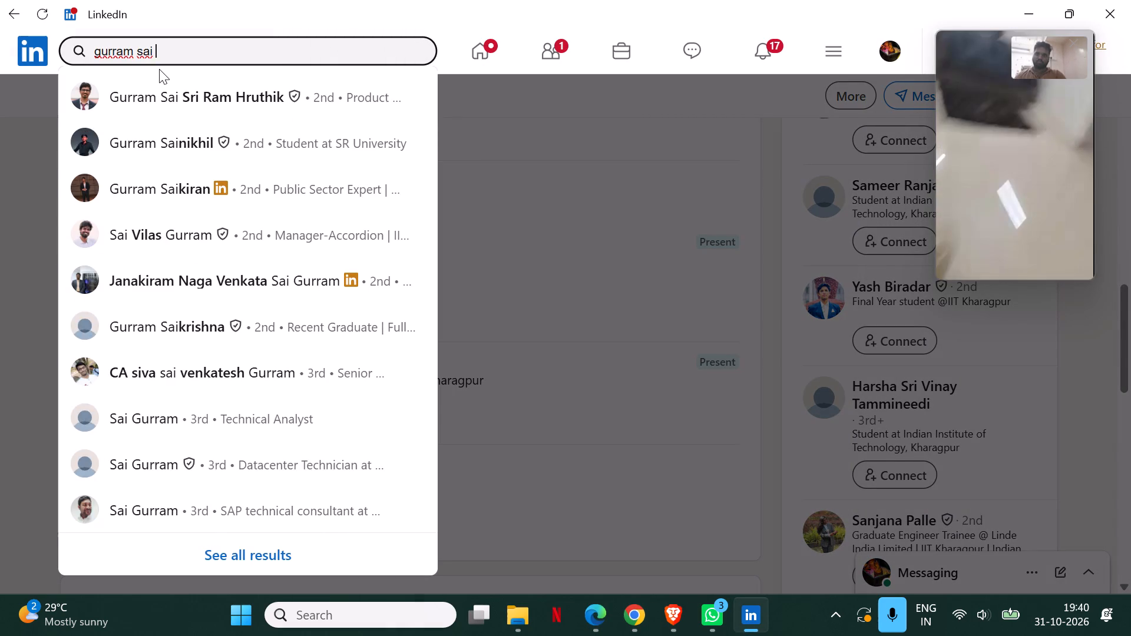
pyautogui.click(250, 108)
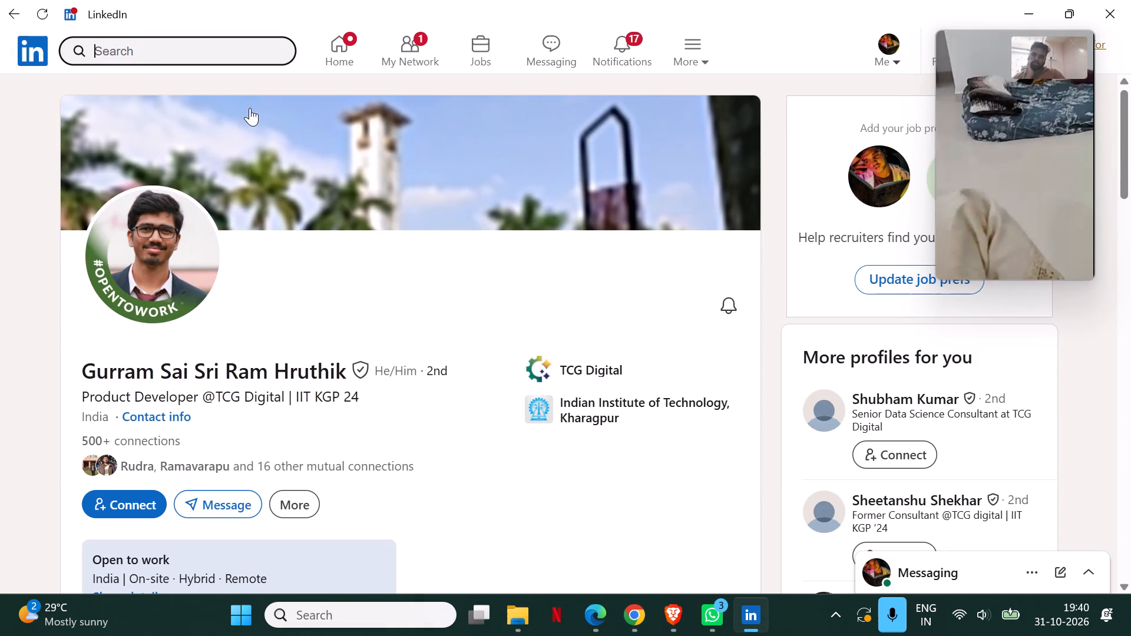
pyautogui.hotkey('alt', 'Tab')
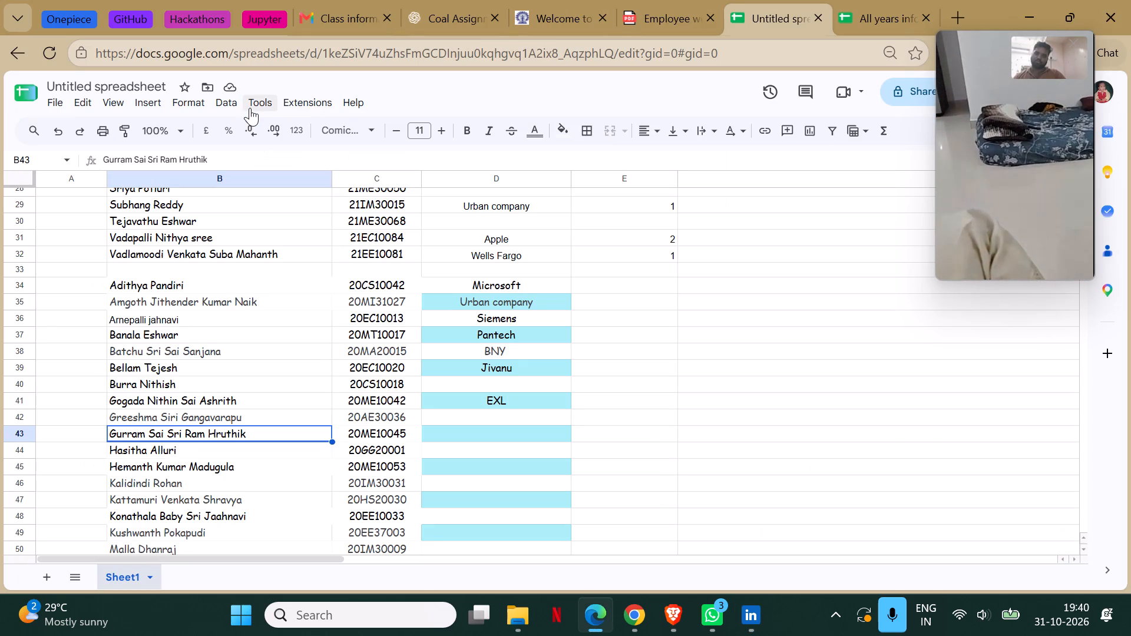
pyautogui.press('Right')
pyautogui.press('Right')
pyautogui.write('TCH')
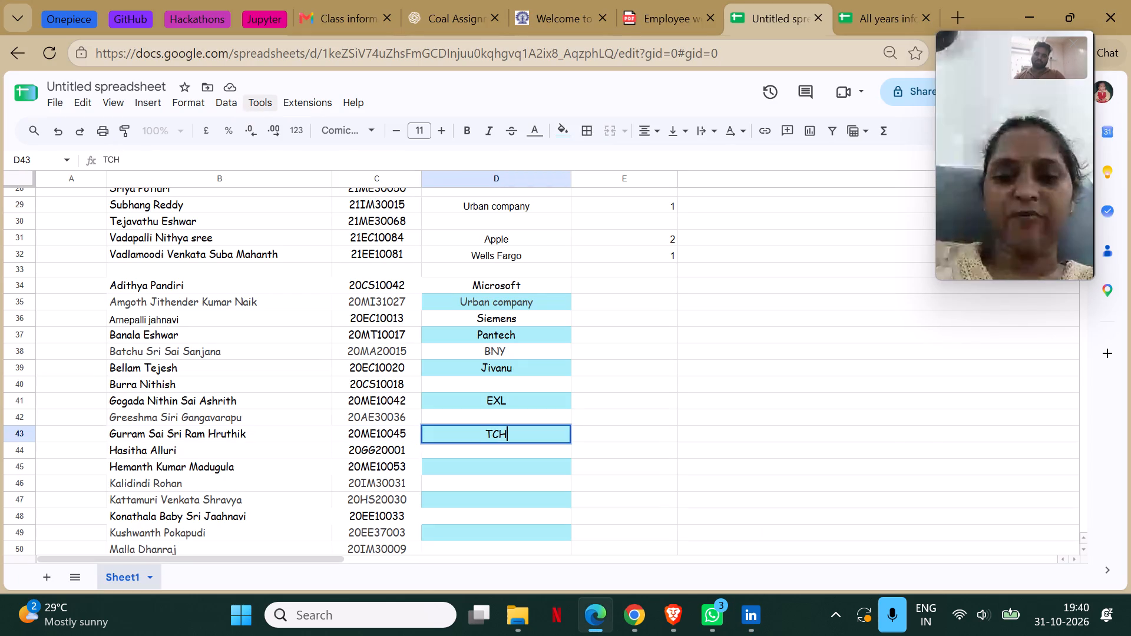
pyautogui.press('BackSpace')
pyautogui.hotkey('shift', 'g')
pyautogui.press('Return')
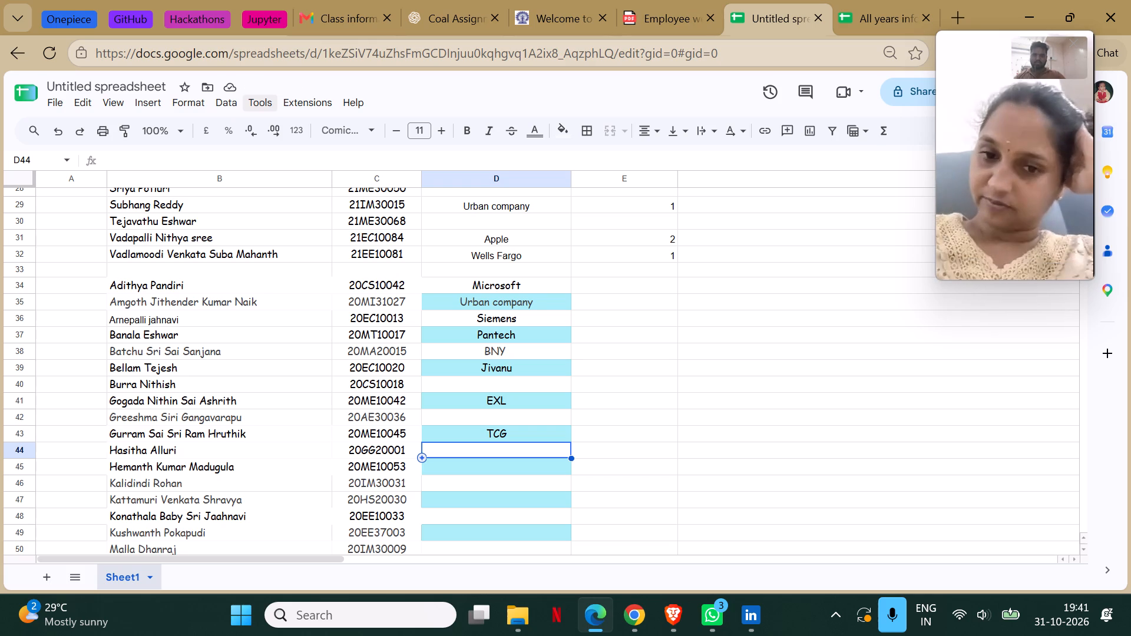
# Switch to LinkedIn in Chrome, search for the row 44 member, open their IIT Kharagpur profile, and enter P&G as their company in D44.
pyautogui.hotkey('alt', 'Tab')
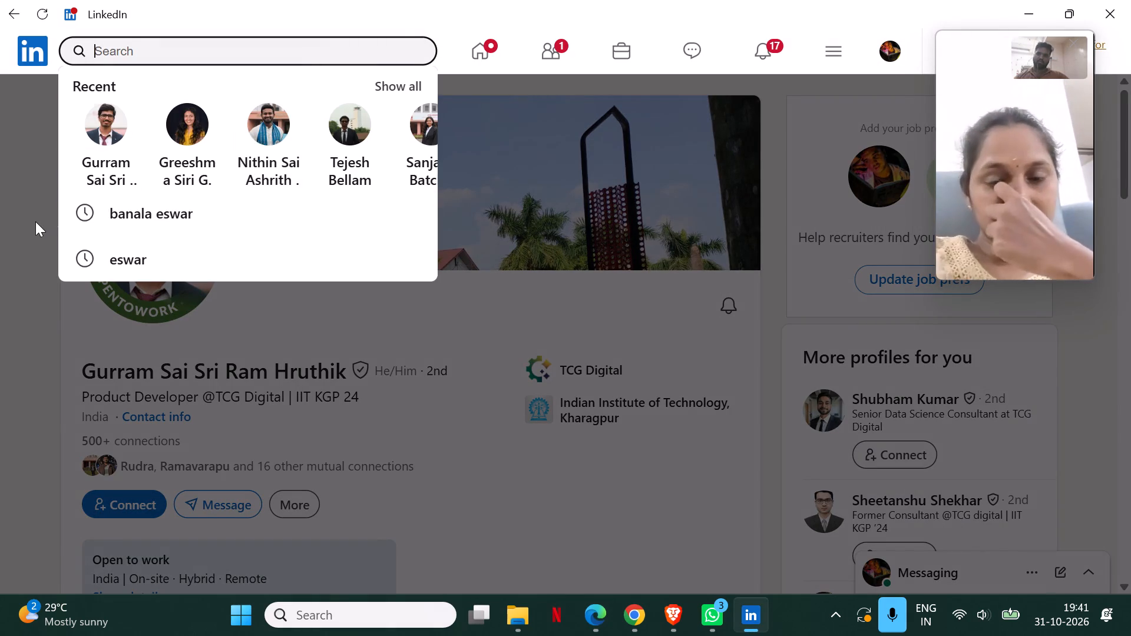
pyautogui.click(35, 221)
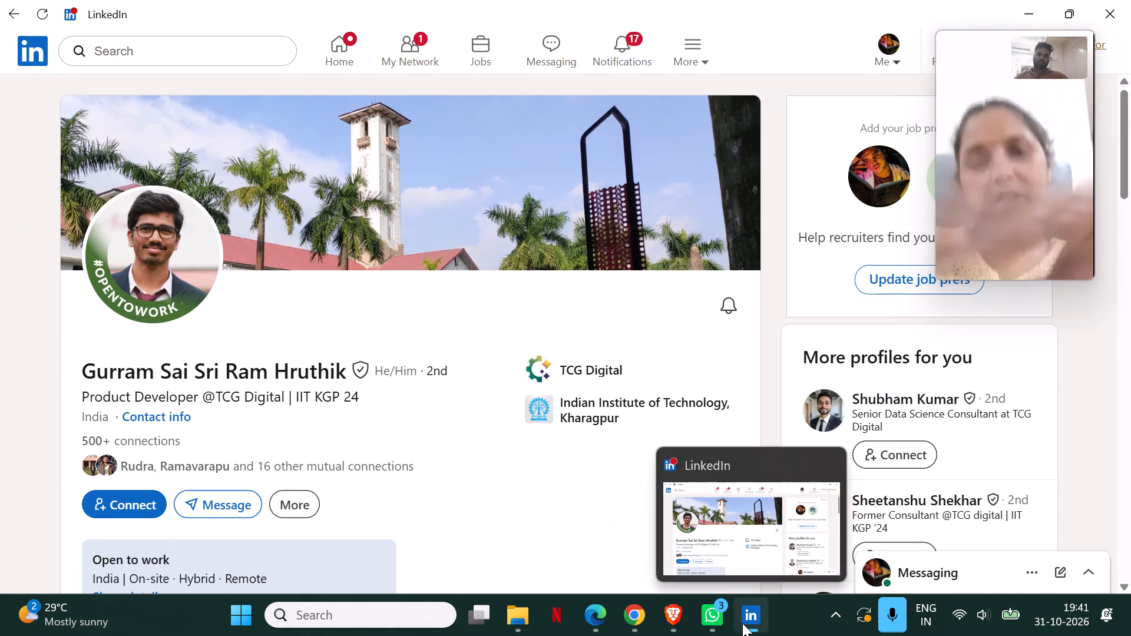
pyautogui.click(742, 623)
pyautogui.click(647, 616)
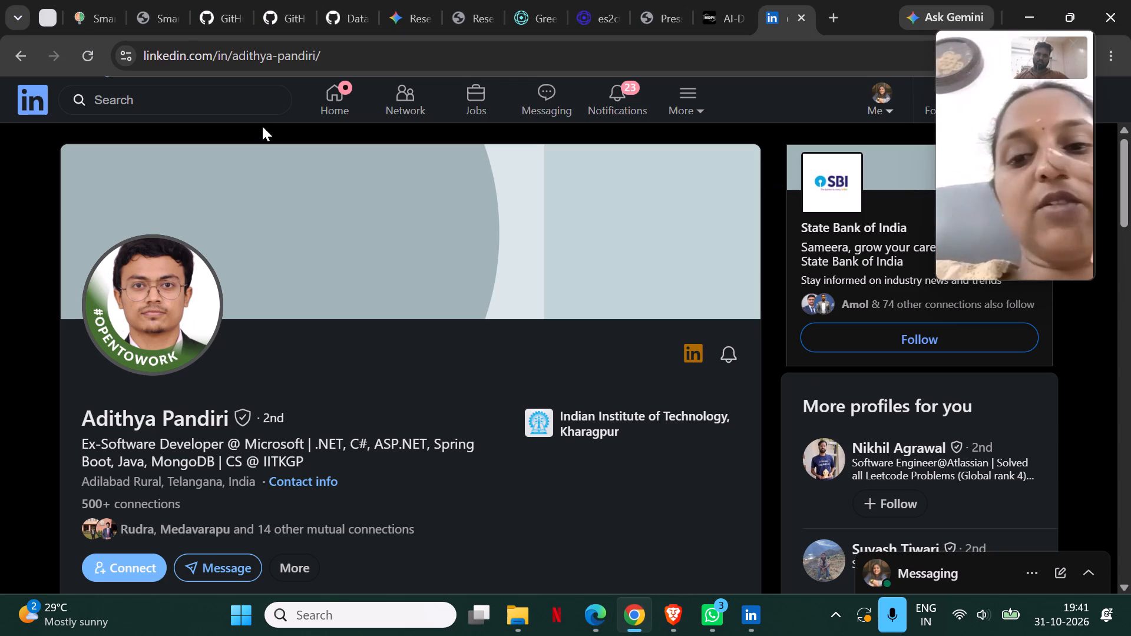
pyautogui.click(218, 101)
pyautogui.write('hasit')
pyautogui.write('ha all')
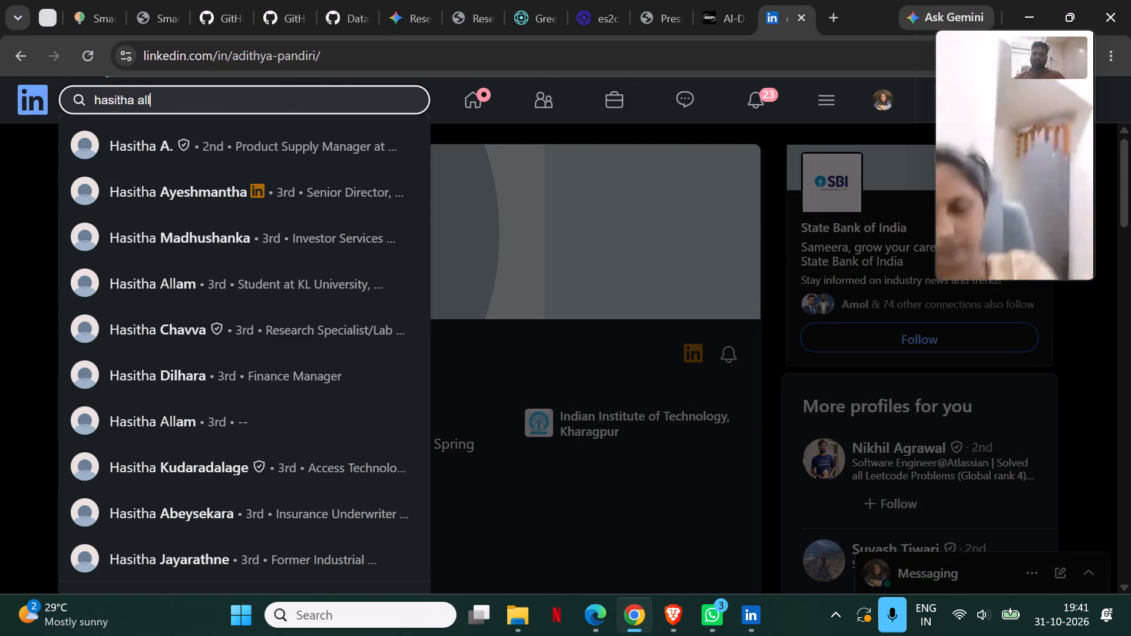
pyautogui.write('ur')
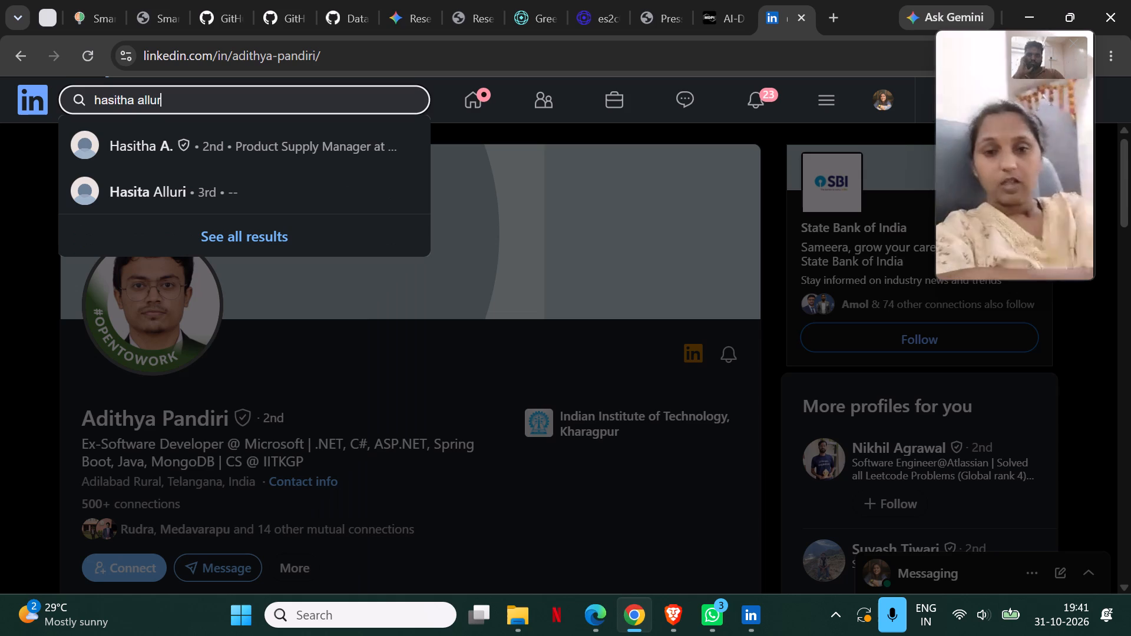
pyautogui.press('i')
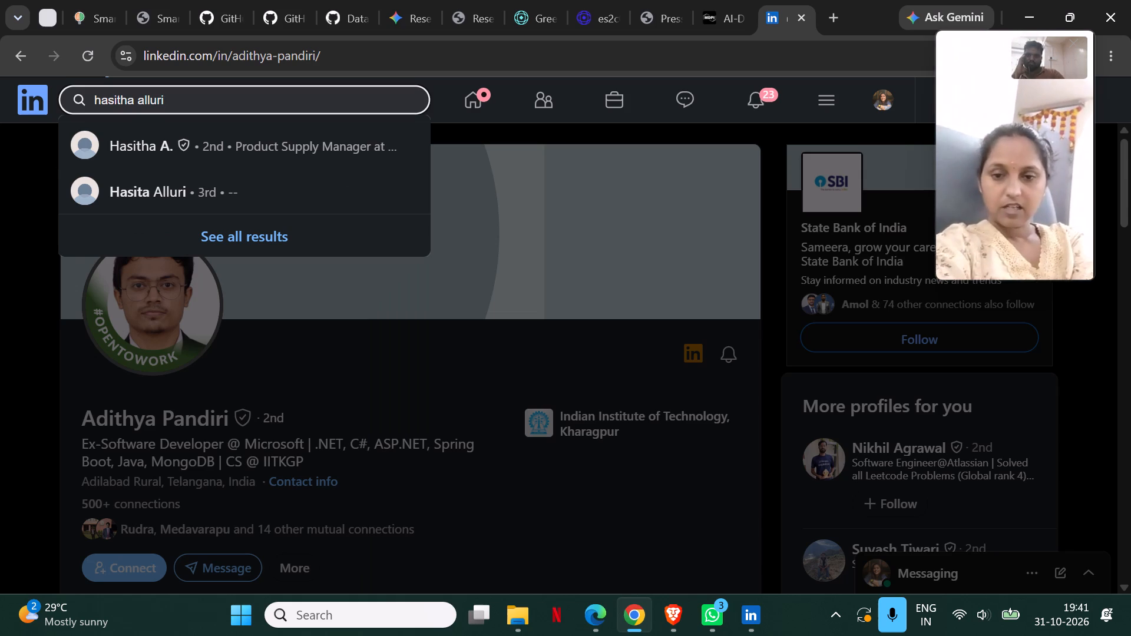
pyautogui.click(242, 129)
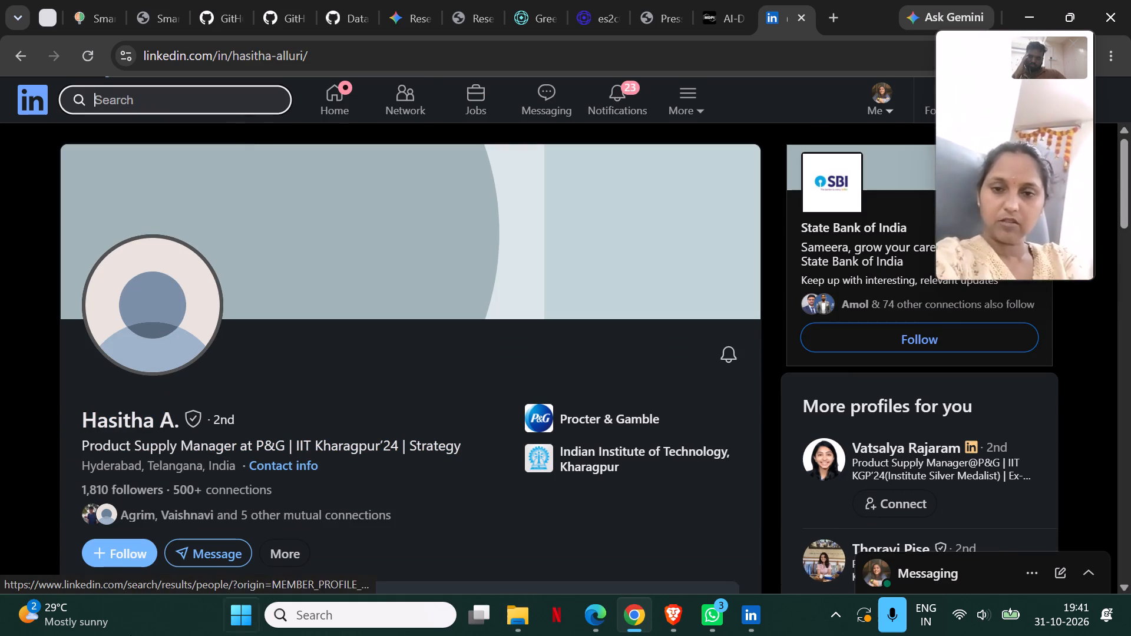
pyautogui.hotkey('alt', 'Tab')
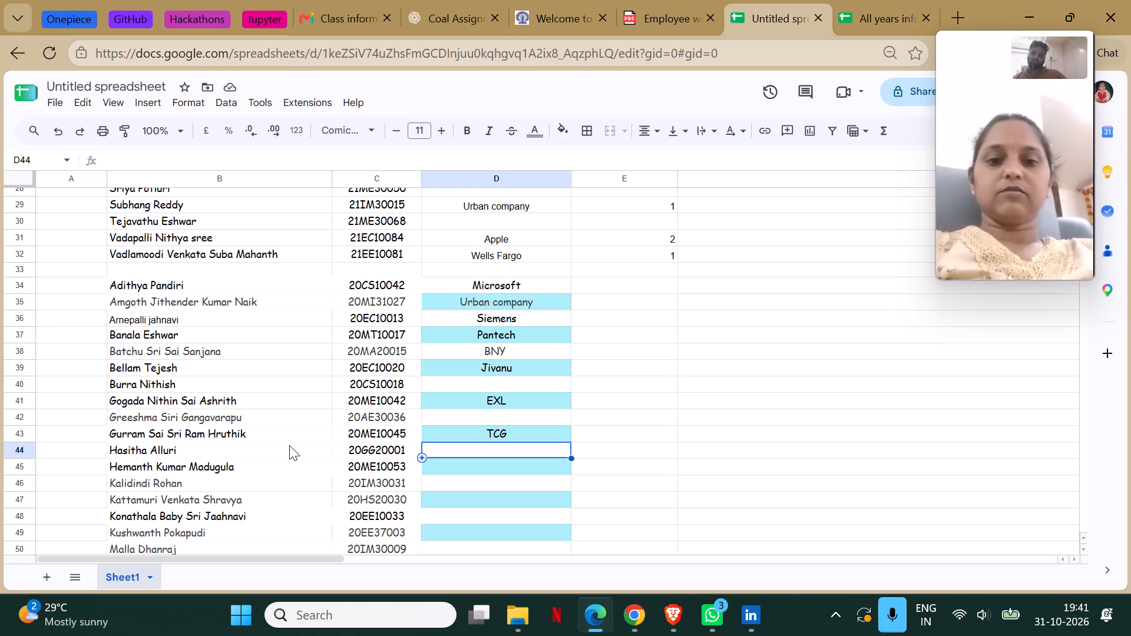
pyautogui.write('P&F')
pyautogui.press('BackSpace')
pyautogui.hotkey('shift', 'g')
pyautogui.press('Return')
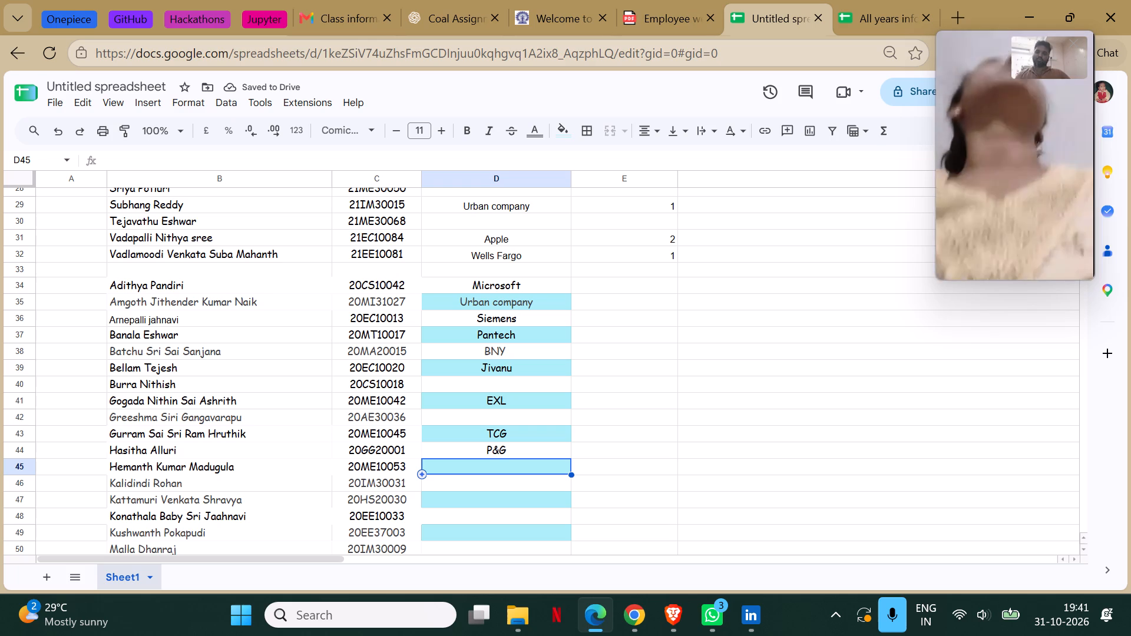
# Search LinkedIn for the row 45 member, open their IIT Kharagpur profile, and enter Outlier AI as their company in D45.
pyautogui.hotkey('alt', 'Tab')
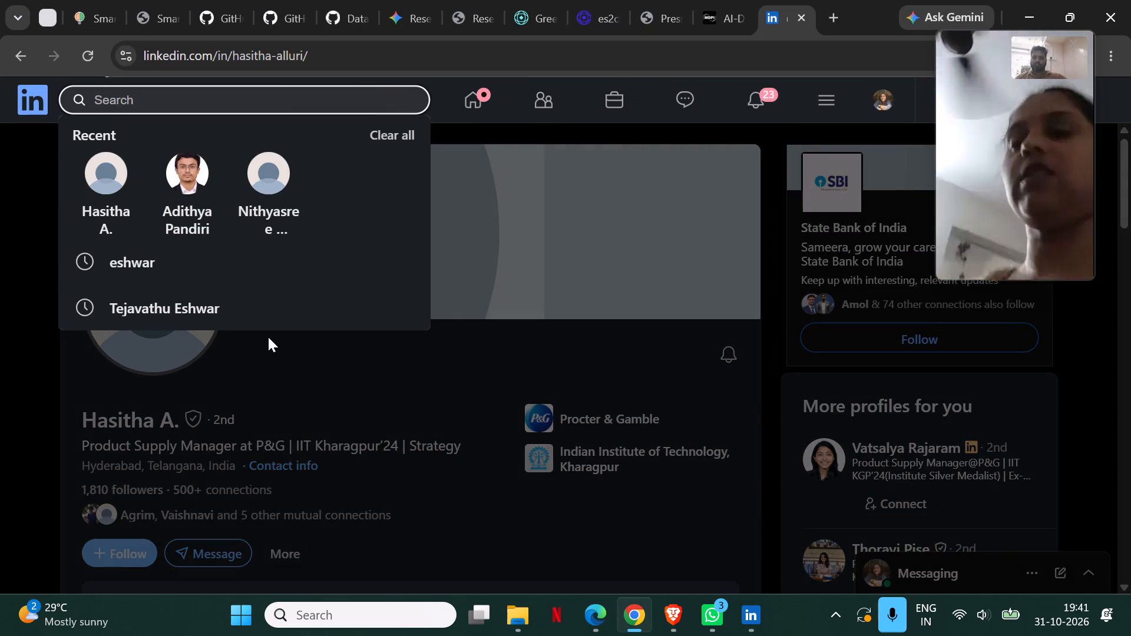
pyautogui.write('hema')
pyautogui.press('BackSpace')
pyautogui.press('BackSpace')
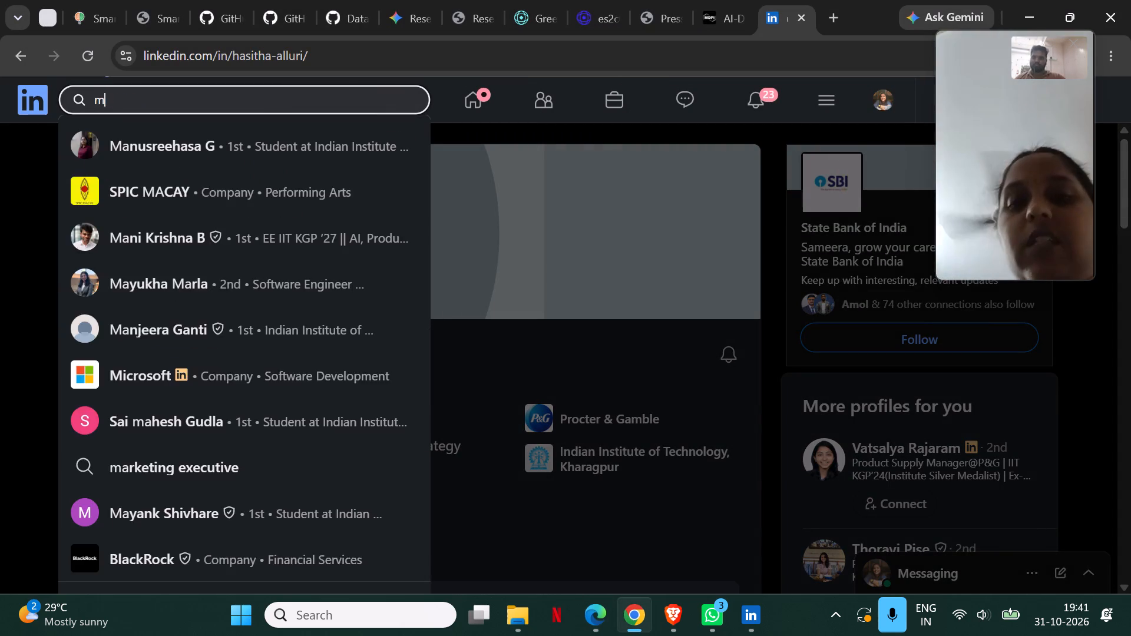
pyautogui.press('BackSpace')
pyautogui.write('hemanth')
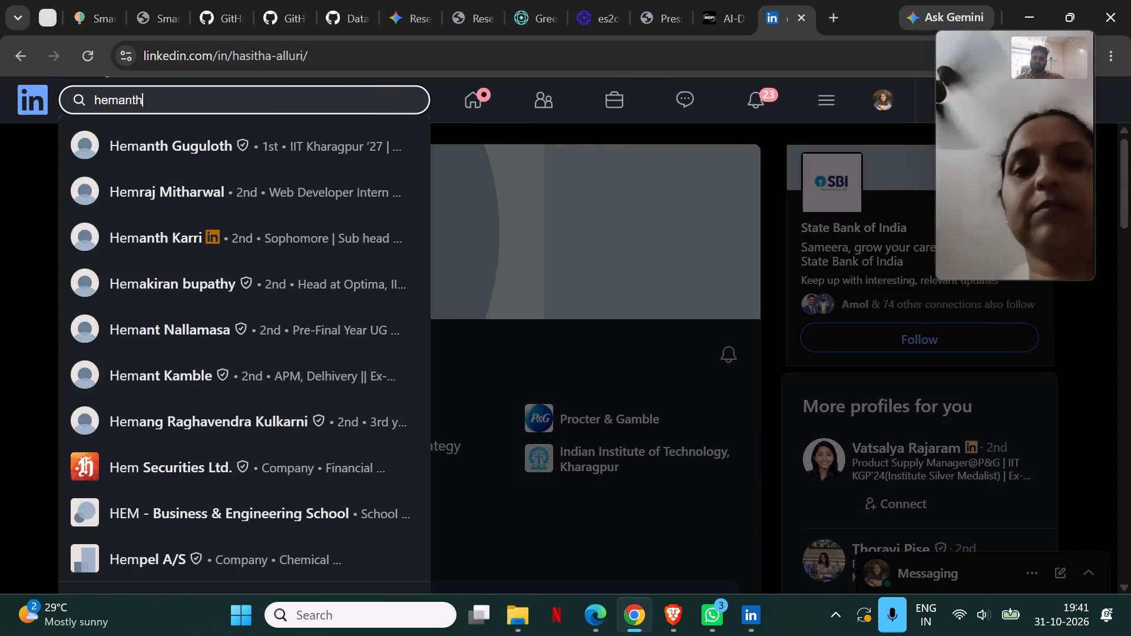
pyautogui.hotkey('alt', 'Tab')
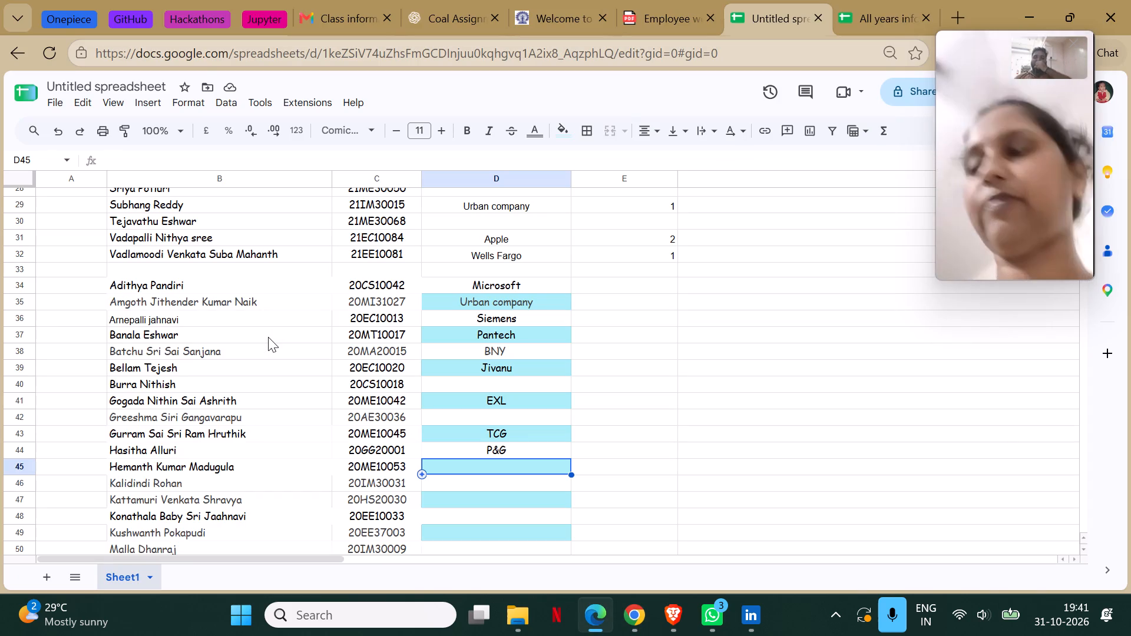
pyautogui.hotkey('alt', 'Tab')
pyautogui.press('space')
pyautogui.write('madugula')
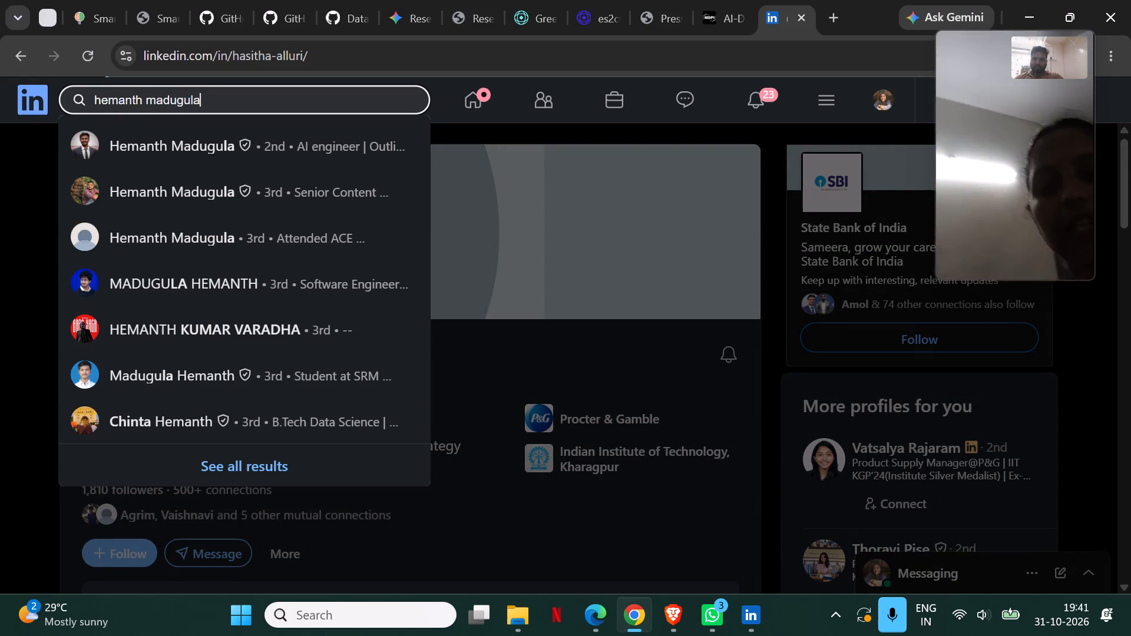
pyautogui.click(250, 144)
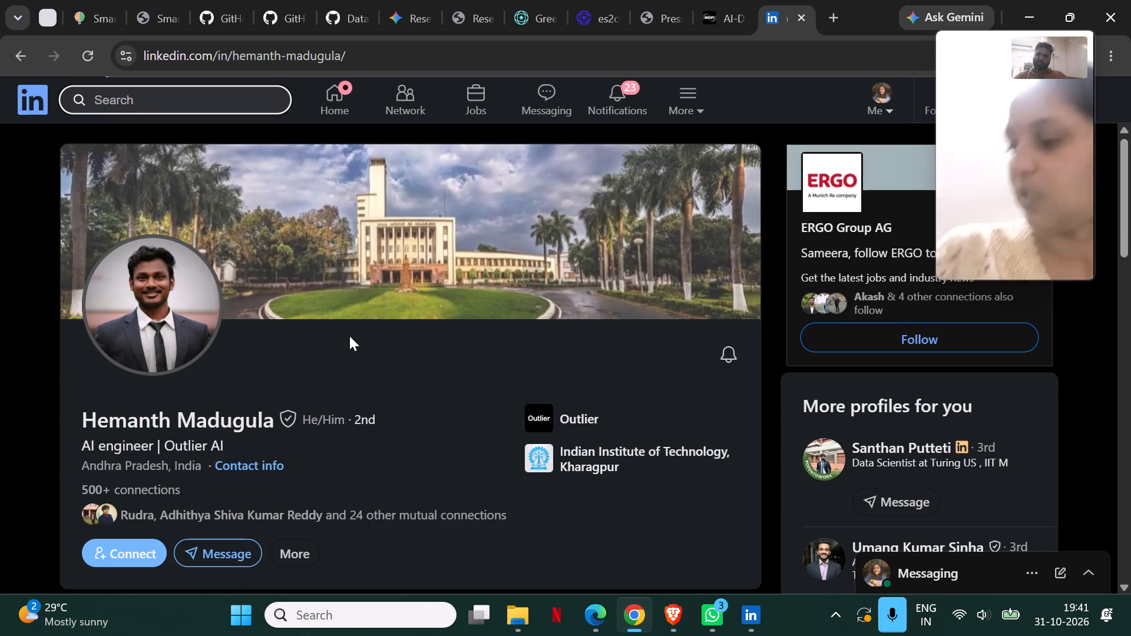
pyautogui.hotkey('alt', 'Tab')
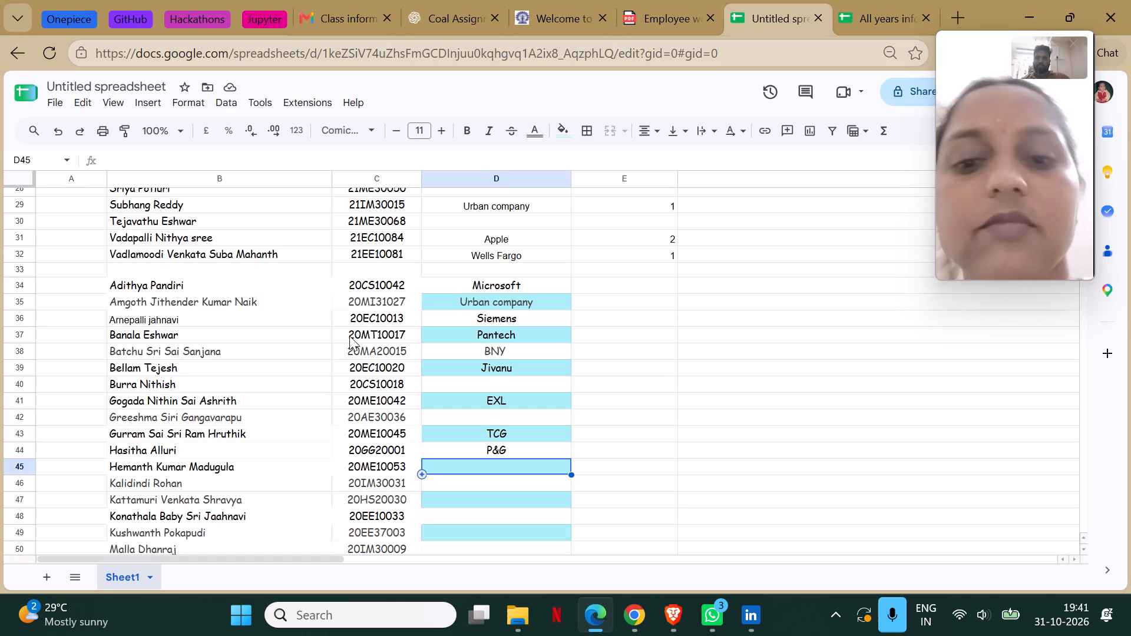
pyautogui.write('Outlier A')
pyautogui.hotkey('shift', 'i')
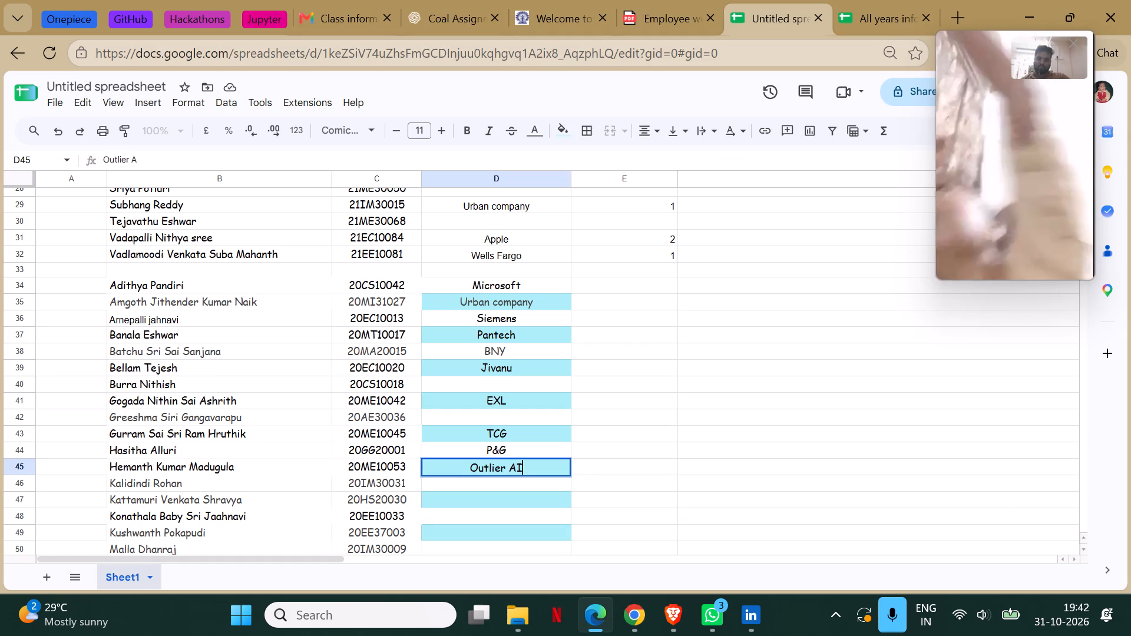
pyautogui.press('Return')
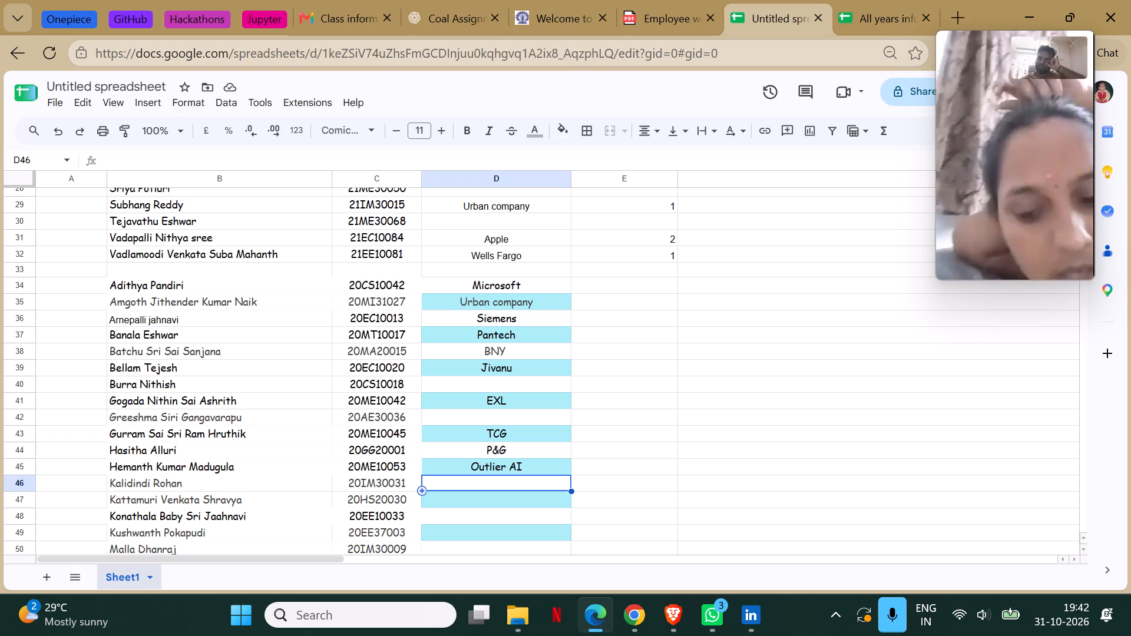
# Find the row 46 member's LinkedIn profile by surname and enter P&G as their company in D46.
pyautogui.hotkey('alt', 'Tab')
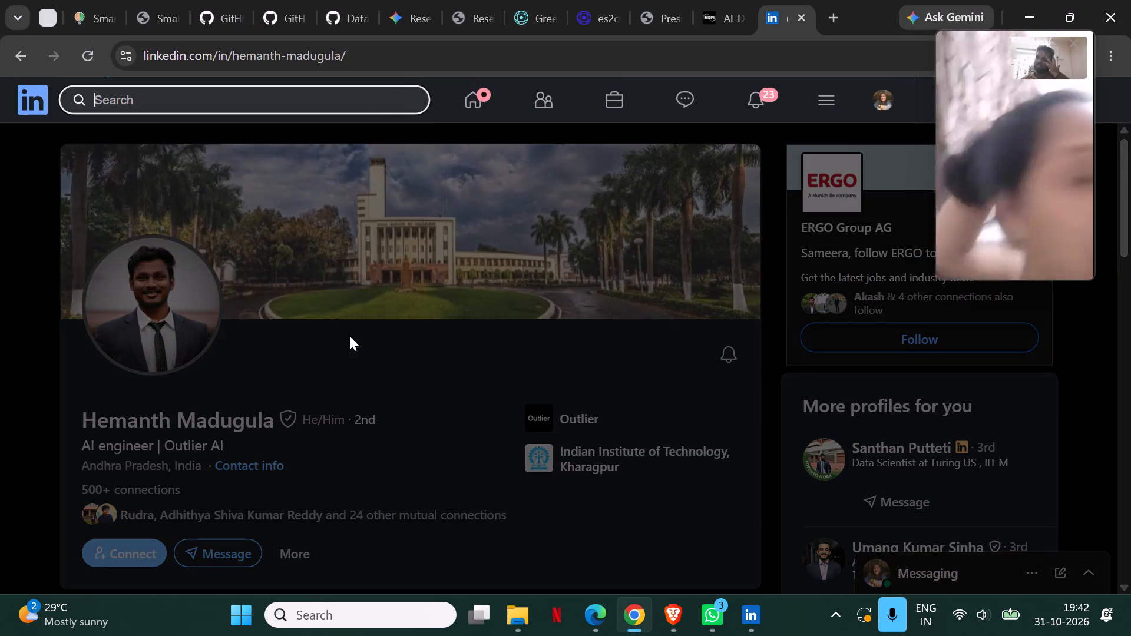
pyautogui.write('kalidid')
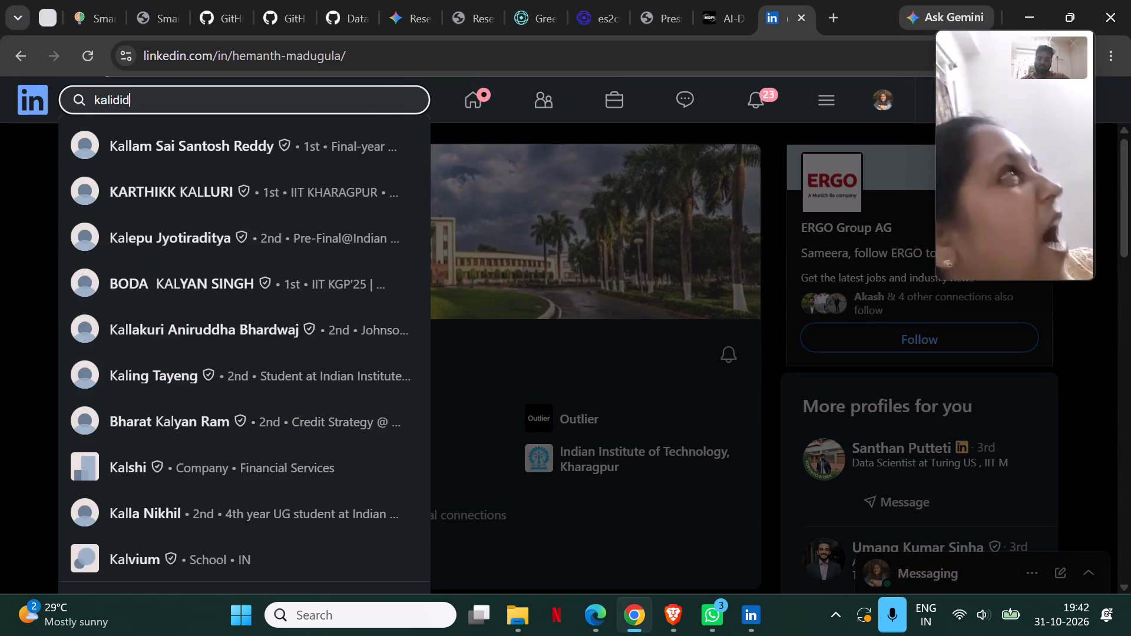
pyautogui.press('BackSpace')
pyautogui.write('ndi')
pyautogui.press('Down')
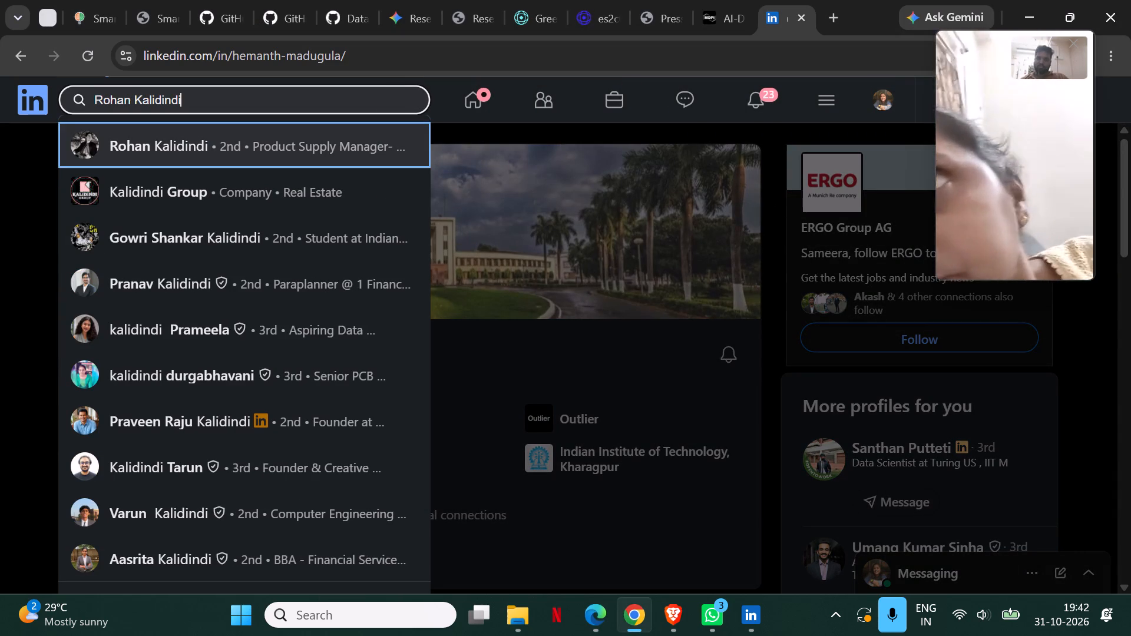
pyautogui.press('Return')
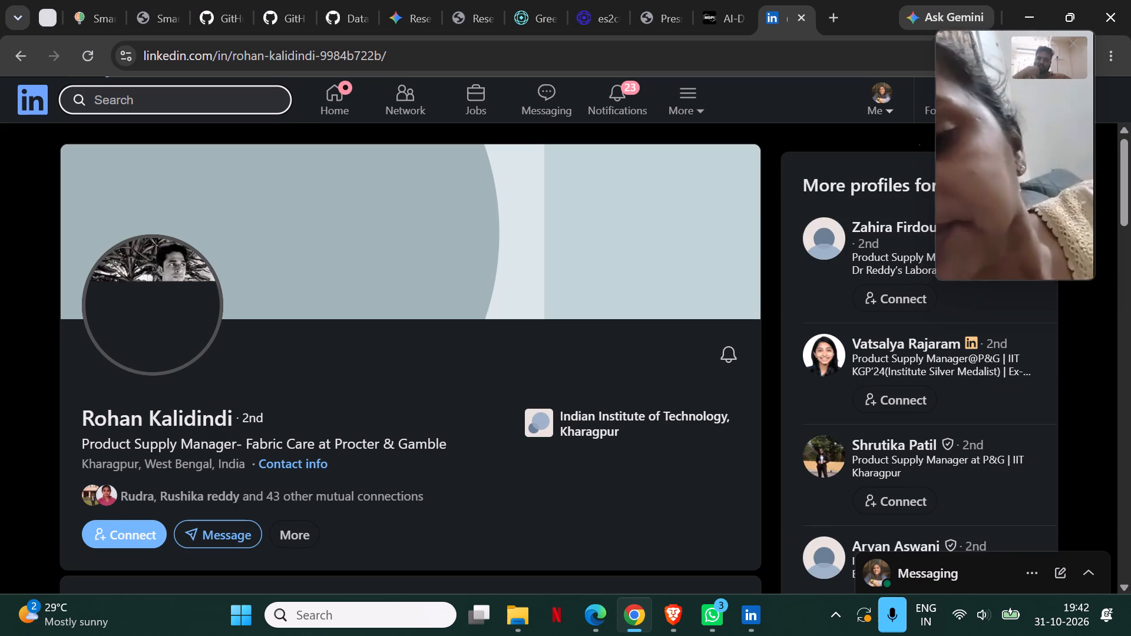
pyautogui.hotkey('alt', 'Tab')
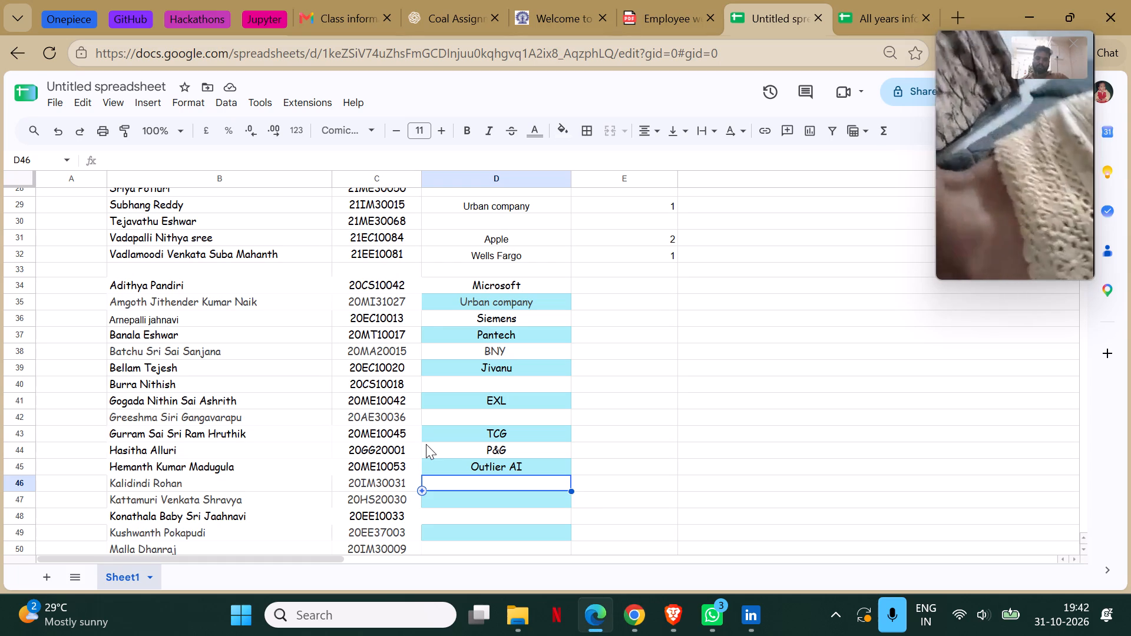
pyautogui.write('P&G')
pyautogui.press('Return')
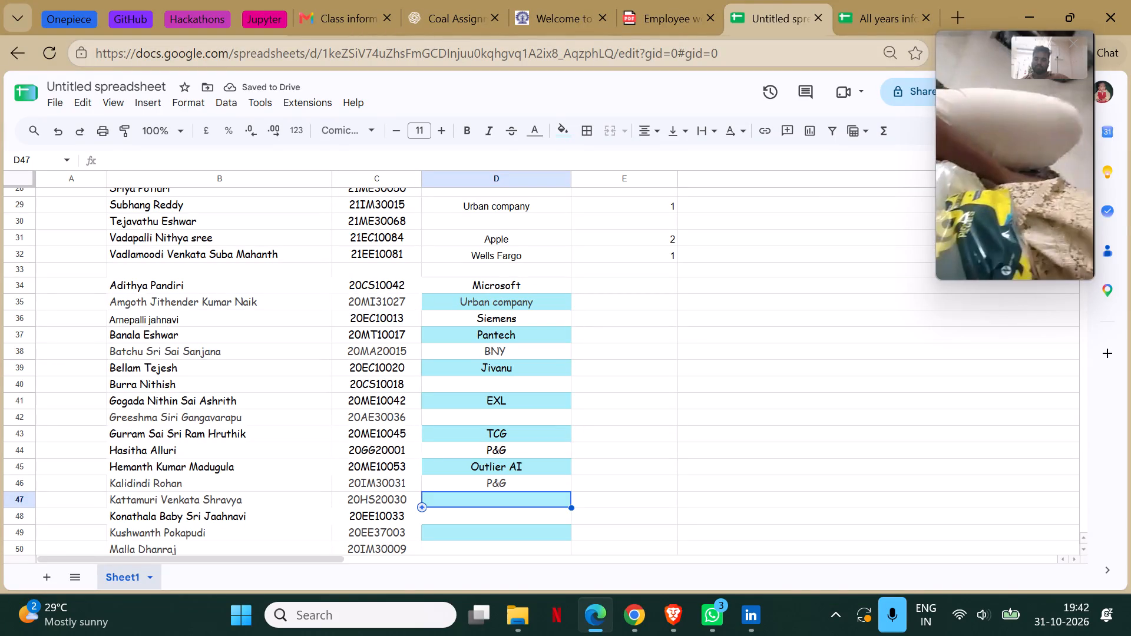
# Search LinkedIn for "venkata shr", open the row 47 member's profile, and enter Accenture as their company in D47.
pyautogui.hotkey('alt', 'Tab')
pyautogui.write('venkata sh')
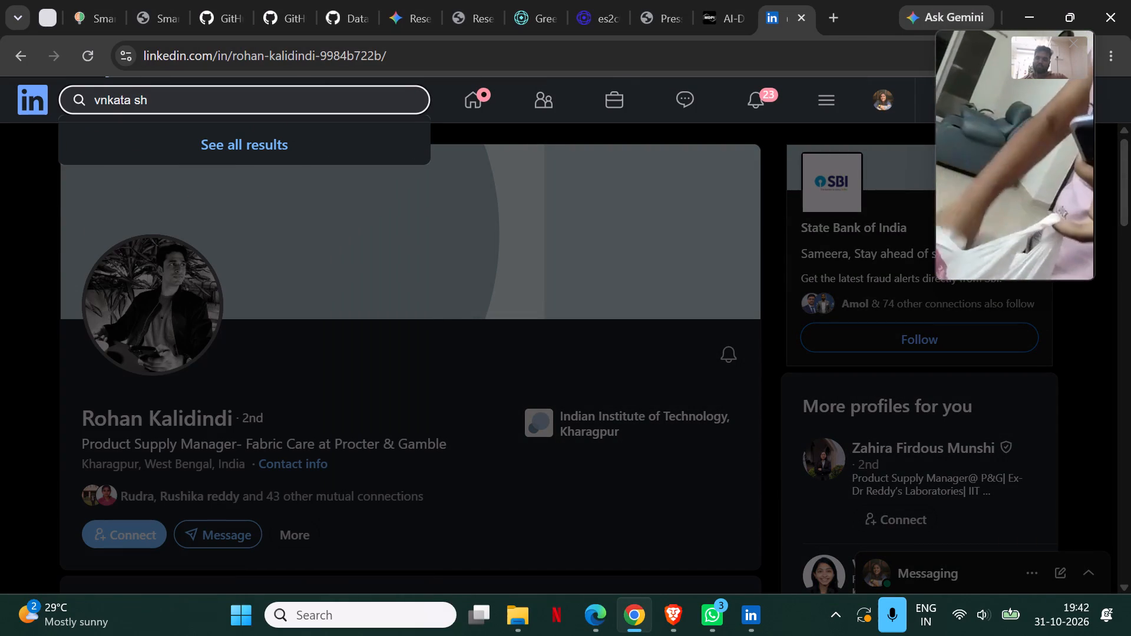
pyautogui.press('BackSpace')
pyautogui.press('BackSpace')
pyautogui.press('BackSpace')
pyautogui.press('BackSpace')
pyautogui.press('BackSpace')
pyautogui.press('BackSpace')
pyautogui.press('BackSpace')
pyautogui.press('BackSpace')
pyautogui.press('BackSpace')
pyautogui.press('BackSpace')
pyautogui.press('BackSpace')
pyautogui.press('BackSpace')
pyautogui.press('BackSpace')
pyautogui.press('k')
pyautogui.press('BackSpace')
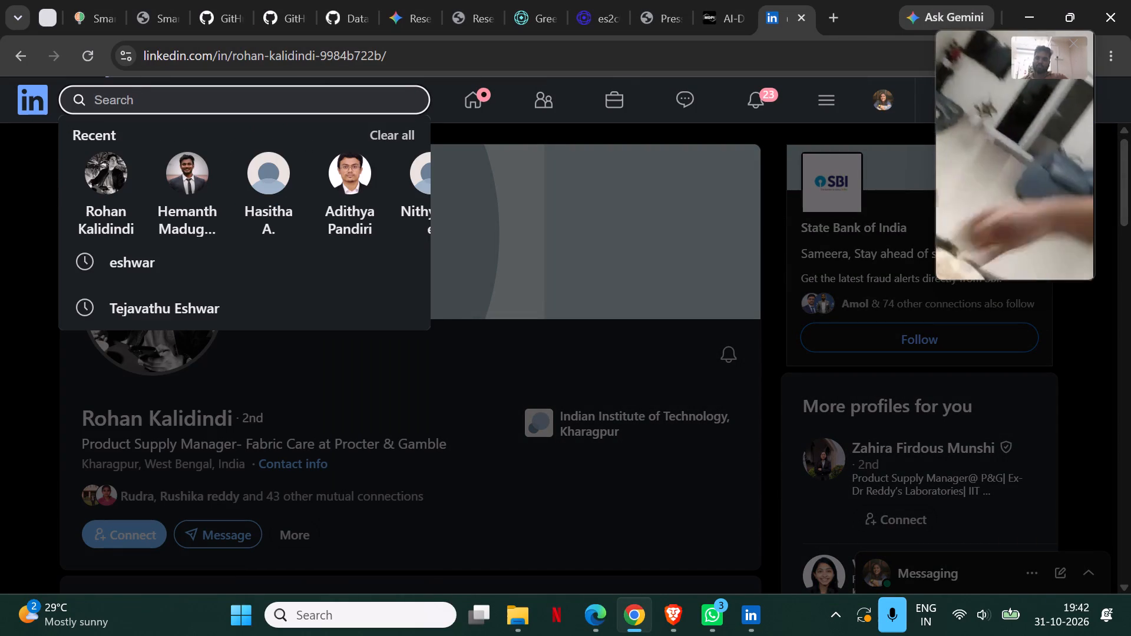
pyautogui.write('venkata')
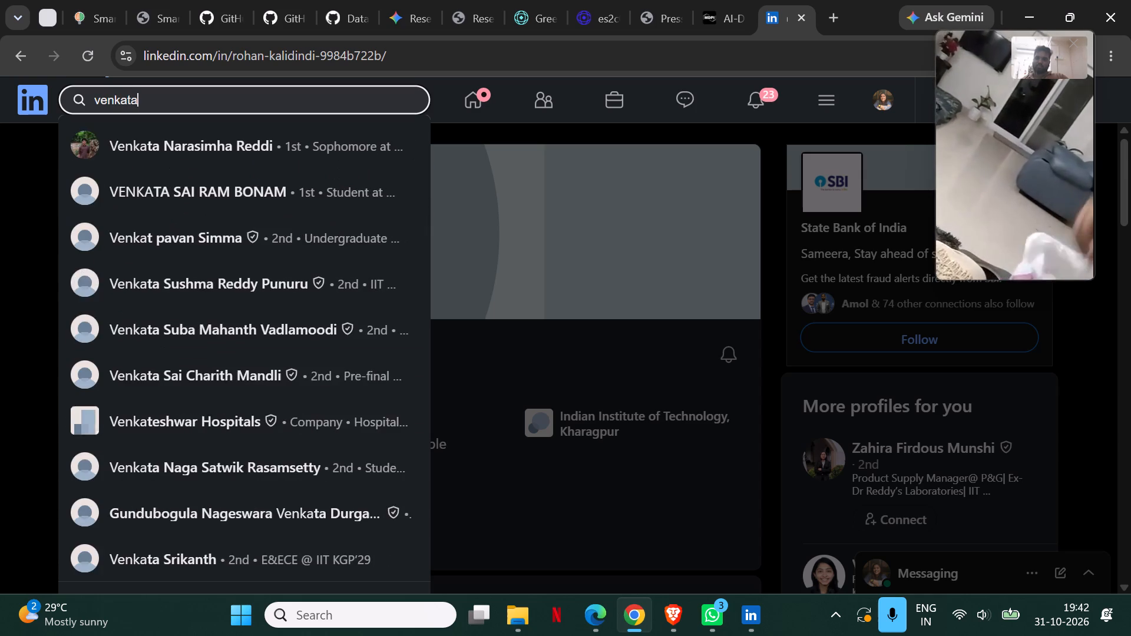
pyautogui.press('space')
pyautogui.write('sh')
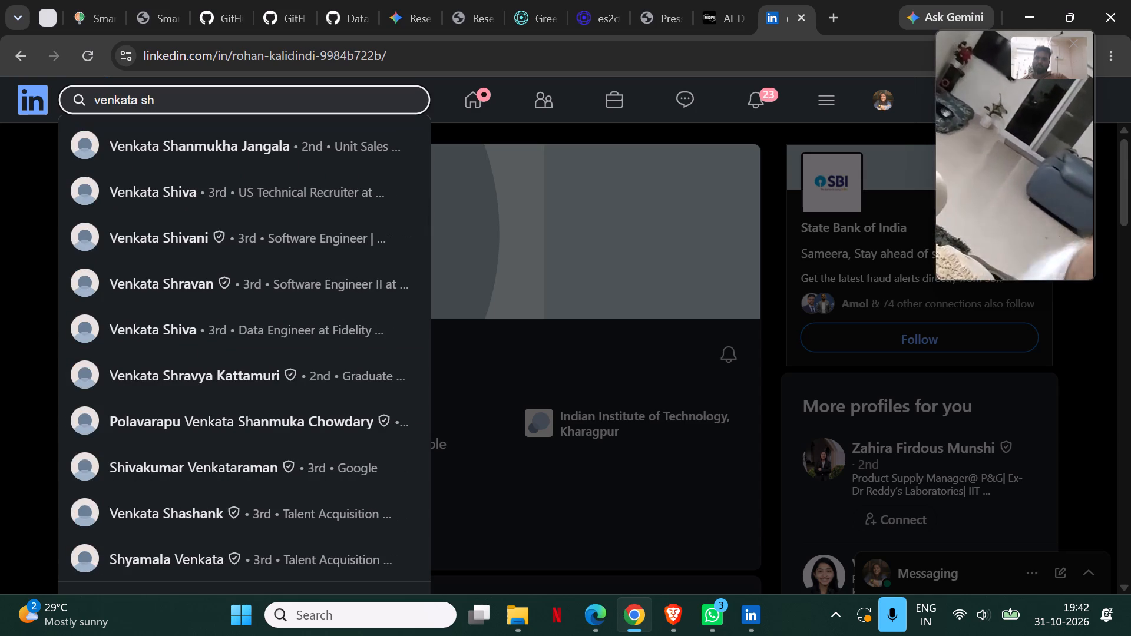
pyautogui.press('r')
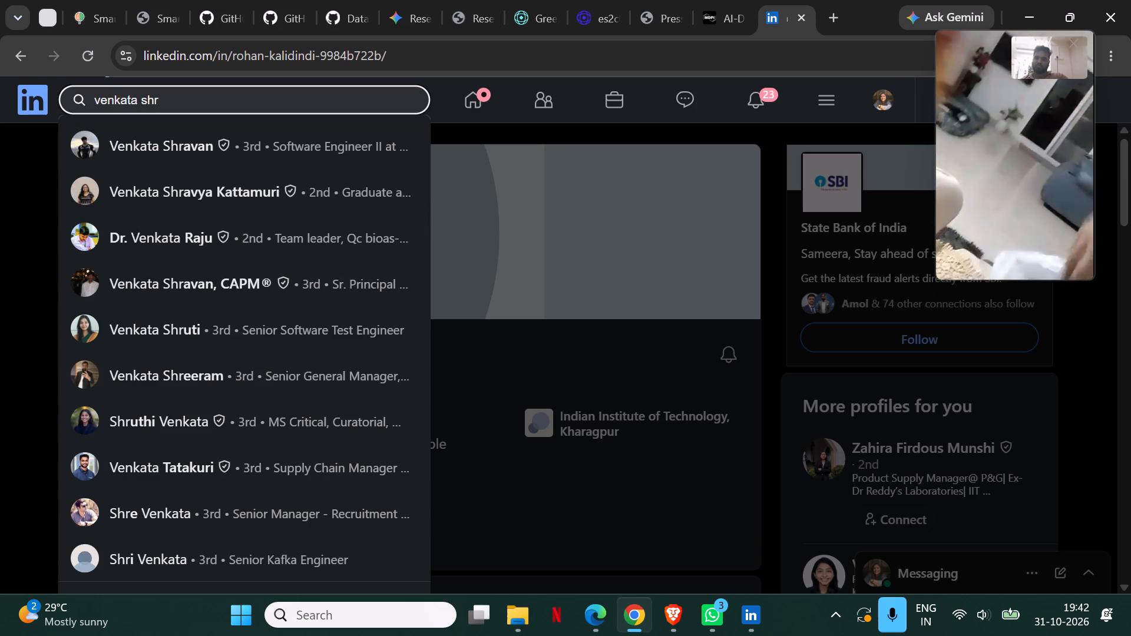
pyautogui.click(235, 205)
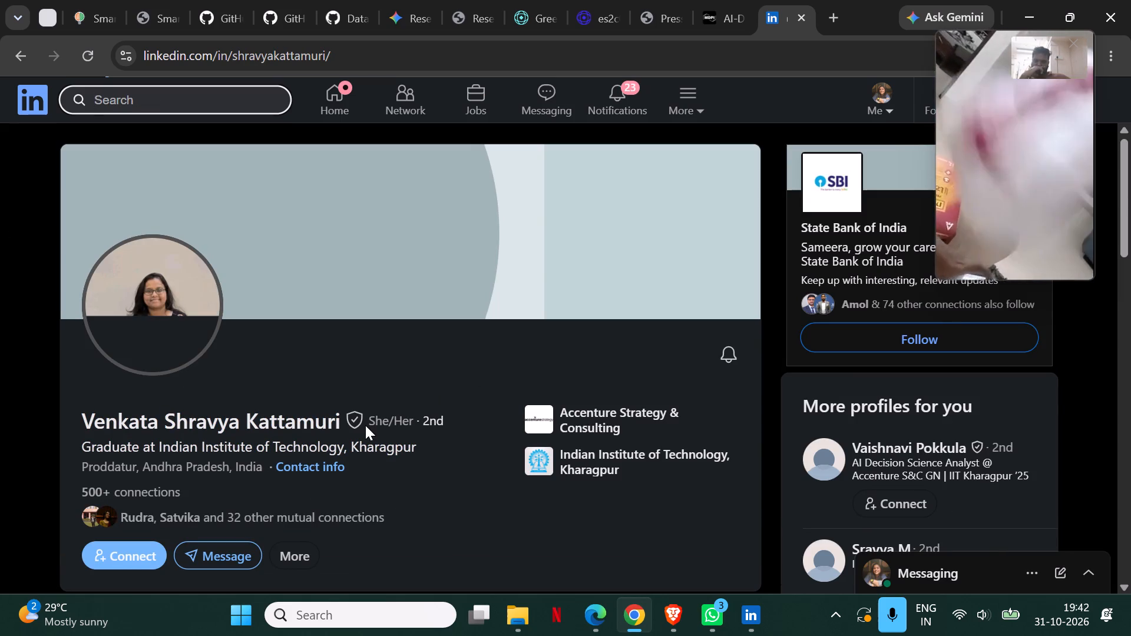
pyautogui.hotkey('alt', 'Tab')
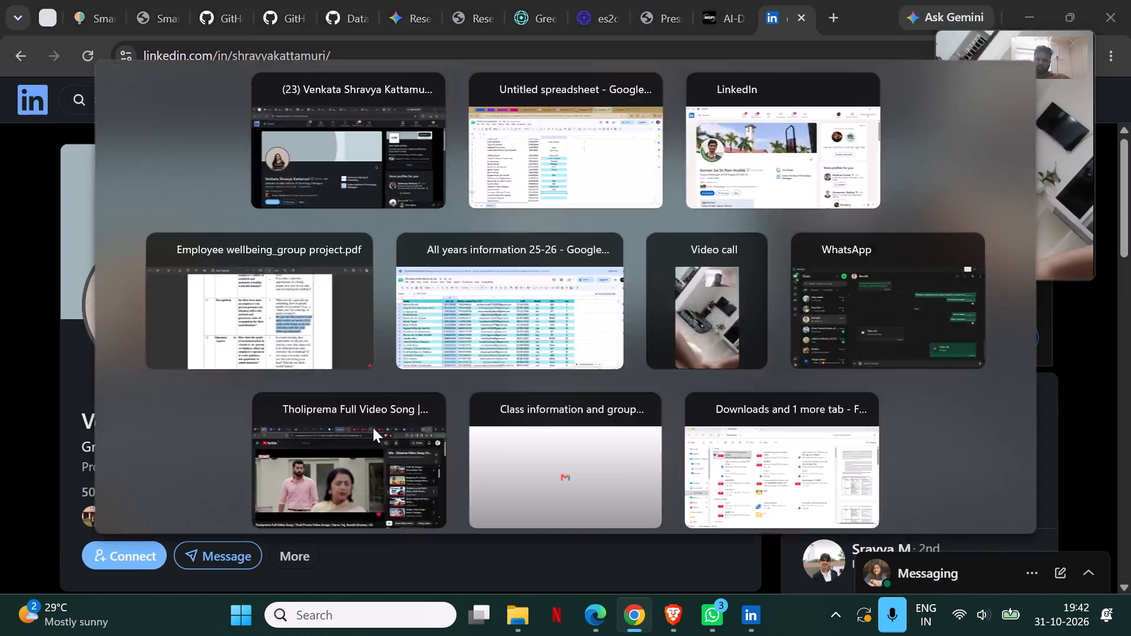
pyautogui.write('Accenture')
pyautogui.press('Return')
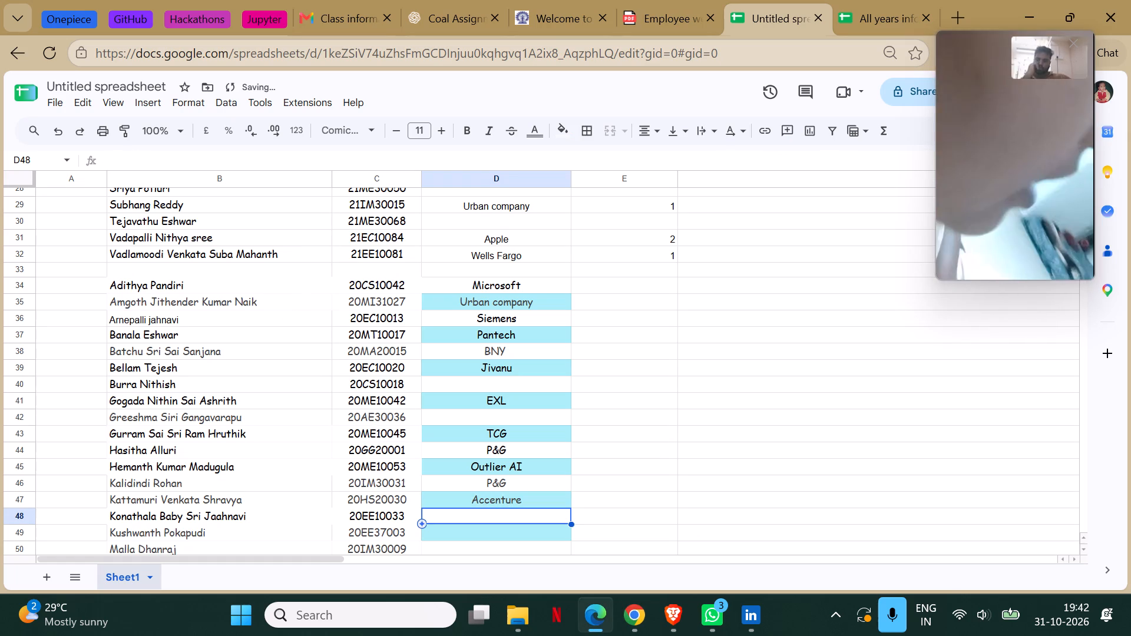
# Search LinkedIn in Chrome for the row 48 member, open their IIT Kharagpur profile, and enter JLR as their company in D48.
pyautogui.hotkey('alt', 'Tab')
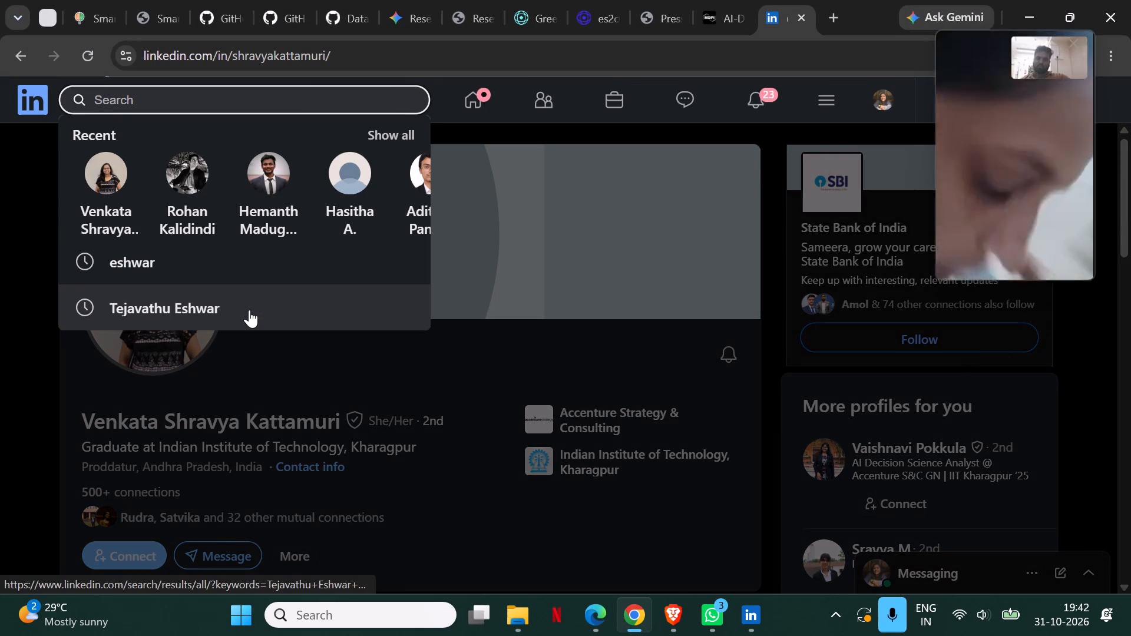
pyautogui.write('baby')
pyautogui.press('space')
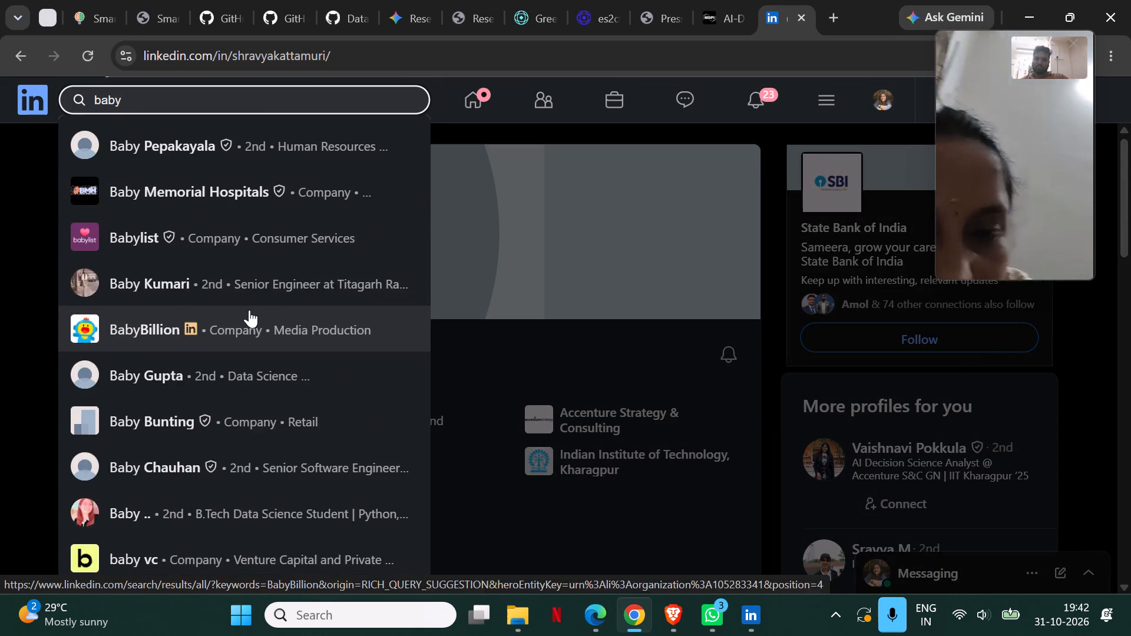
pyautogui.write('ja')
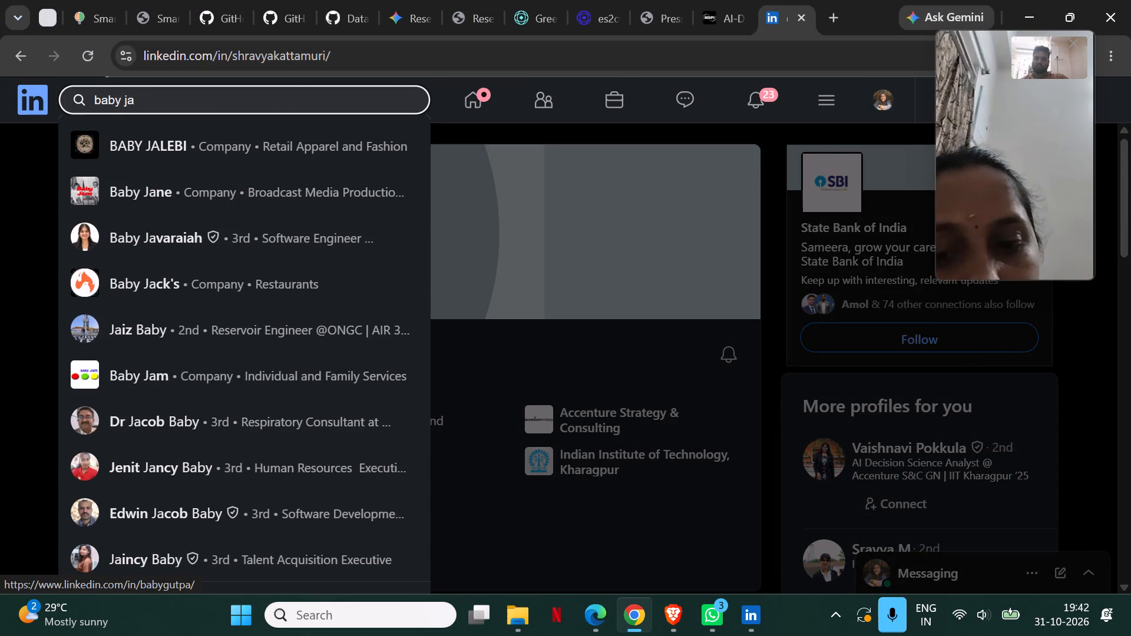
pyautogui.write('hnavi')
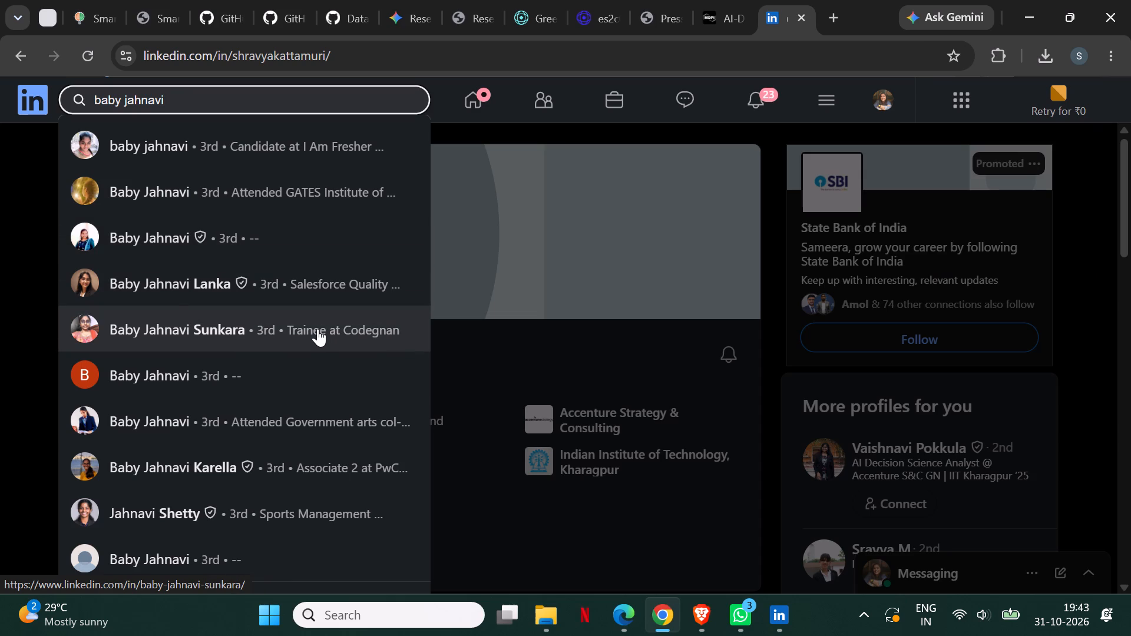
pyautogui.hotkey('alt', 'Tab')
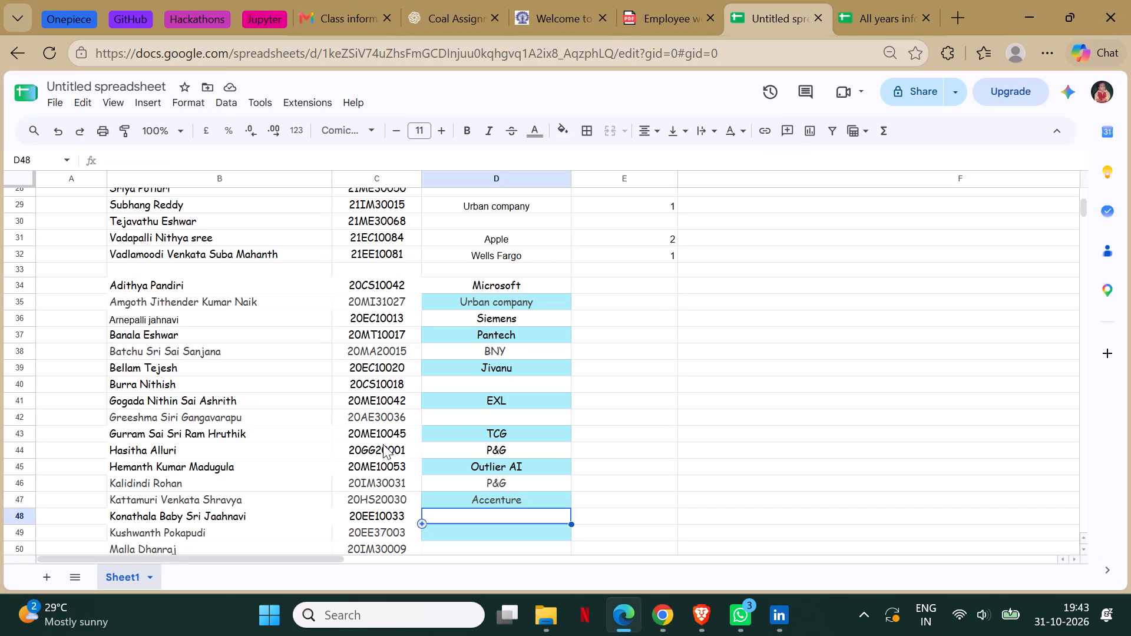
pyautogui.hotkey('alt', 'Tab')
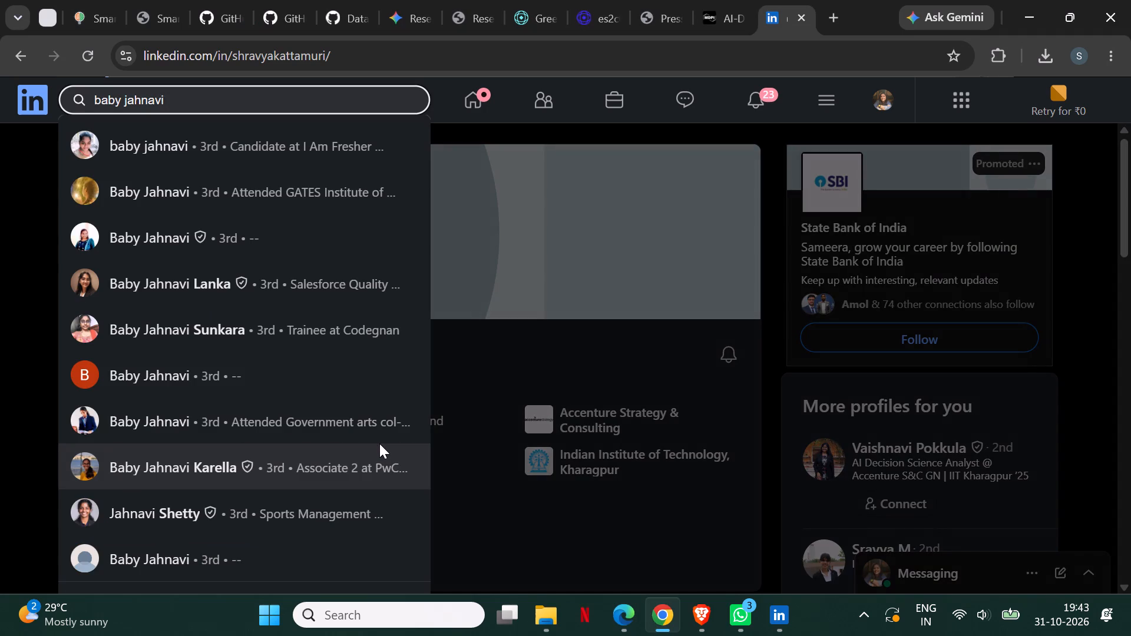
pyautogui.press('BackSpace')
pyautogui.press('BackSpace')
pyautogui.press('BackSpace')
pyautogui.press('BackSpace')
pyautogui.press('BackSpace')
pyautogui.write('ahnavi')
pyautogui.click(285, 145)
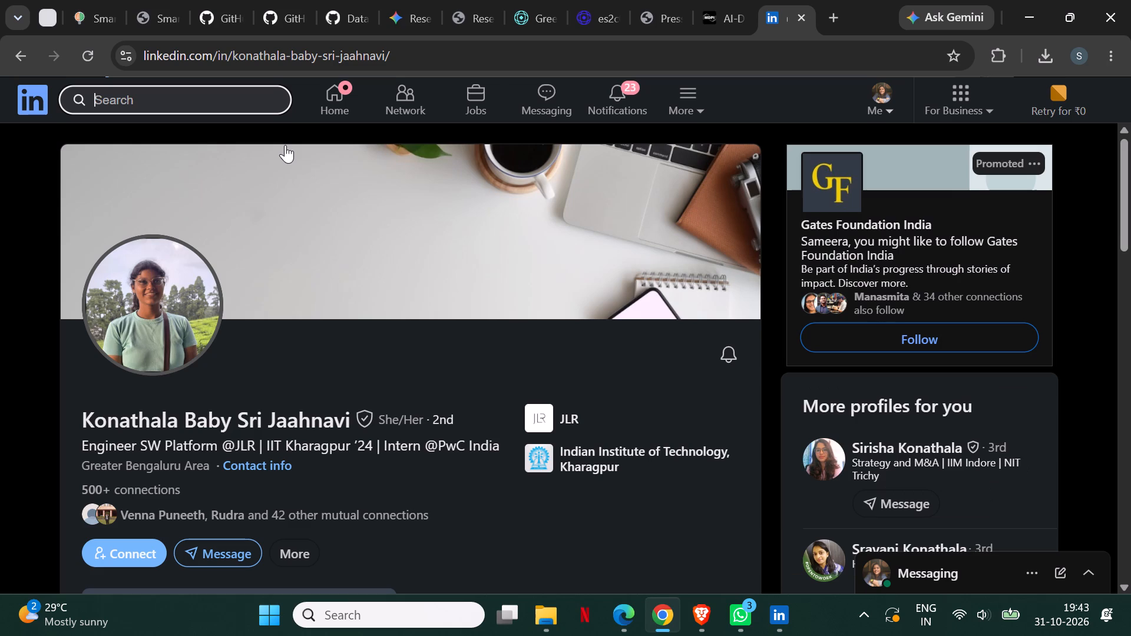
pyautogui.hotkey('alt', 'Tab')
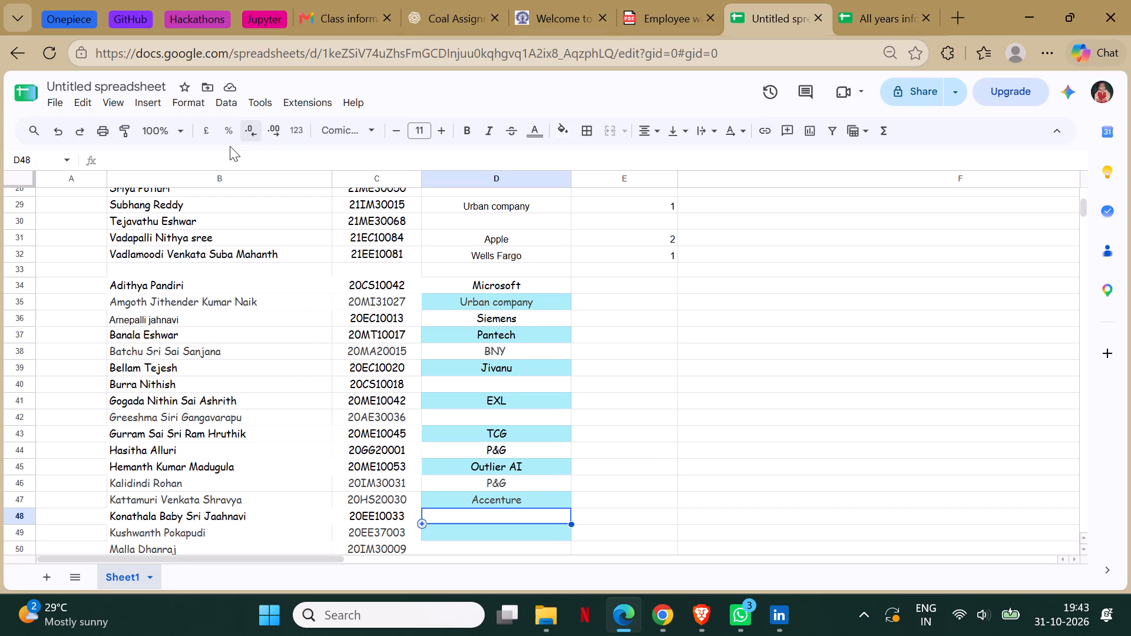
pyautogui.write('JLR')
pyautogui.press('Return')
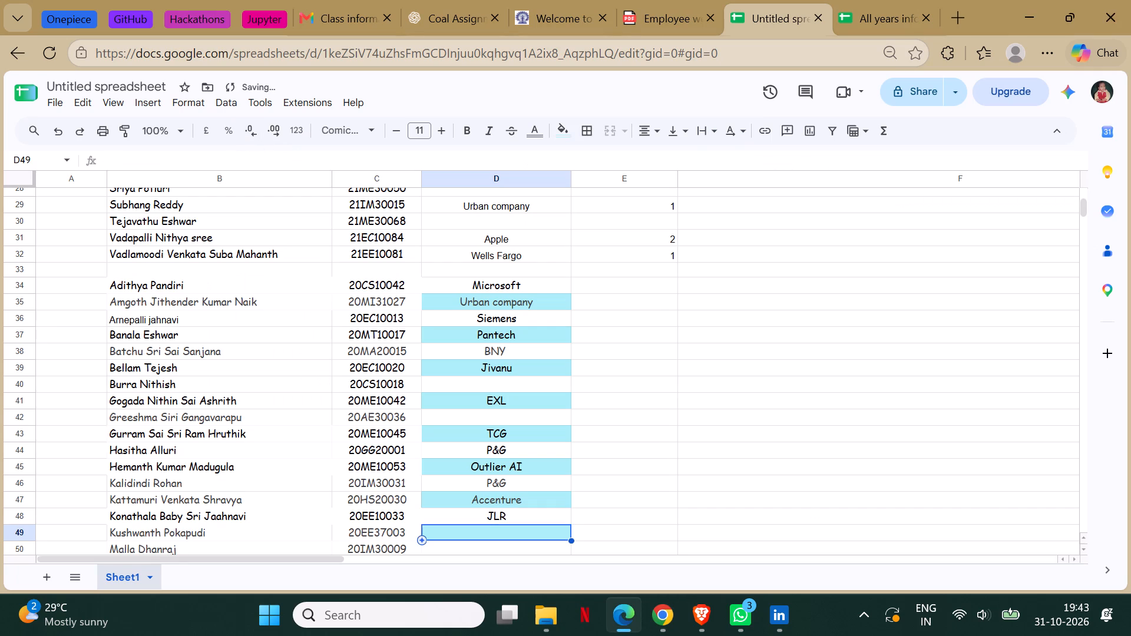
# Search LinkedIn for the row 49 member, check their profile's experience section, and enter TI as their company in D49.
pyautogui.scroll(-2, 260, 354)
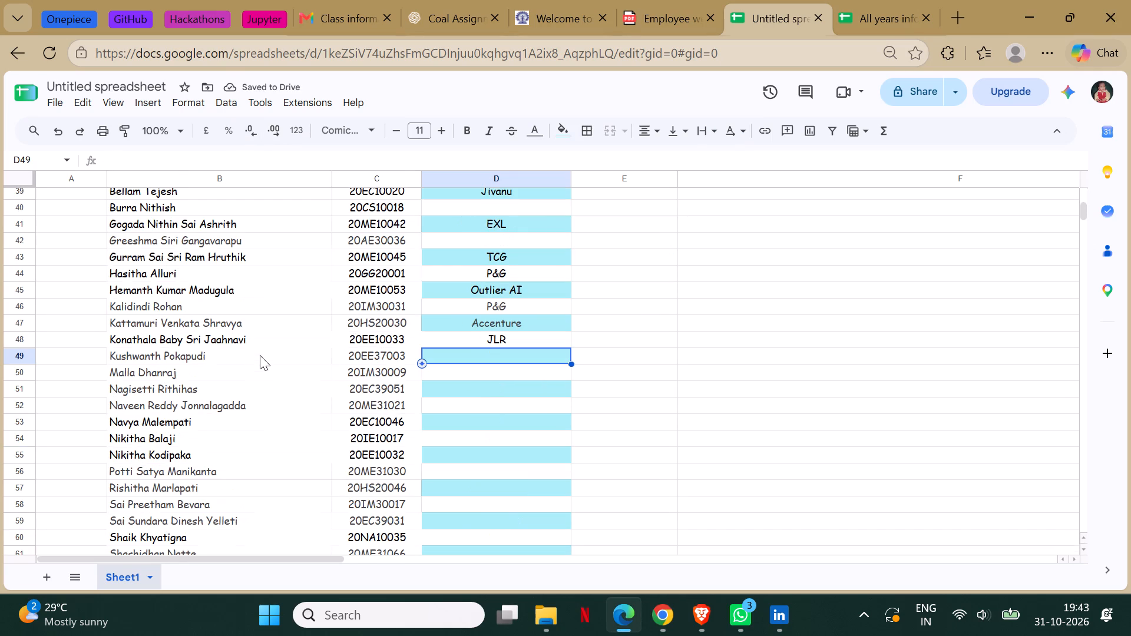
pyautogui.hotkey('alt', 'Tab')
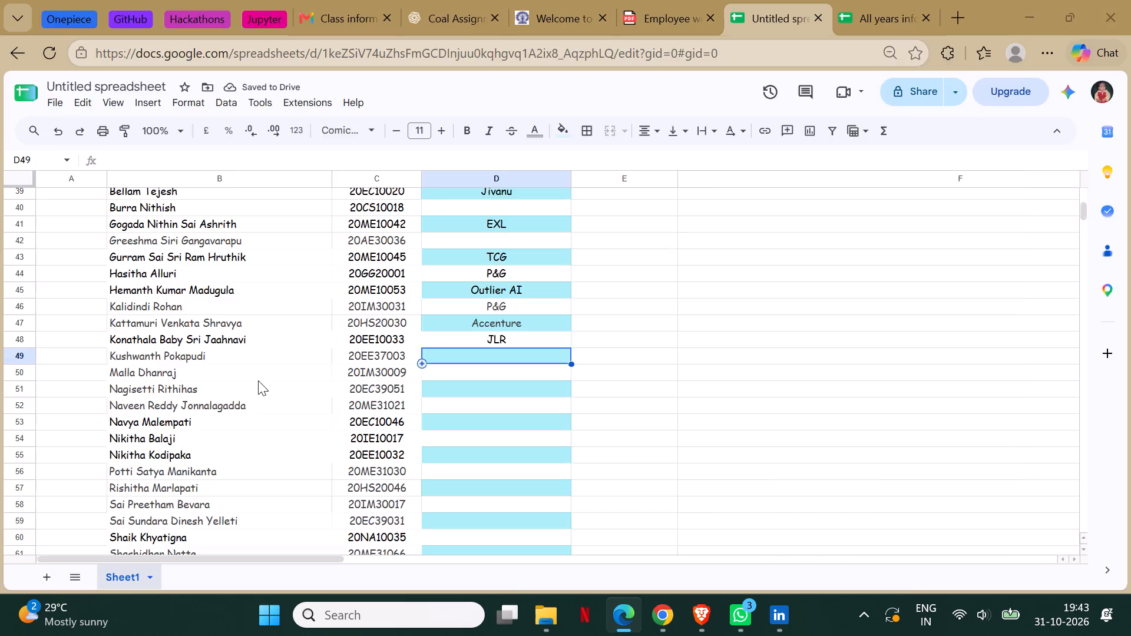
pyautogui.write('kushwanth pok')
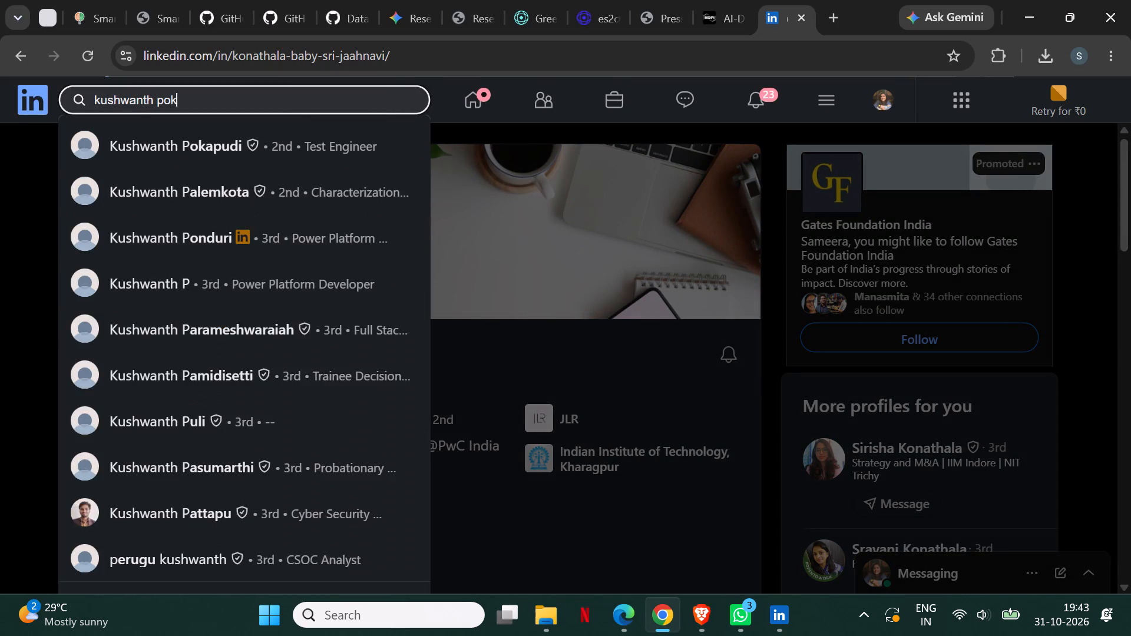
pyautogui.click(303, 132)
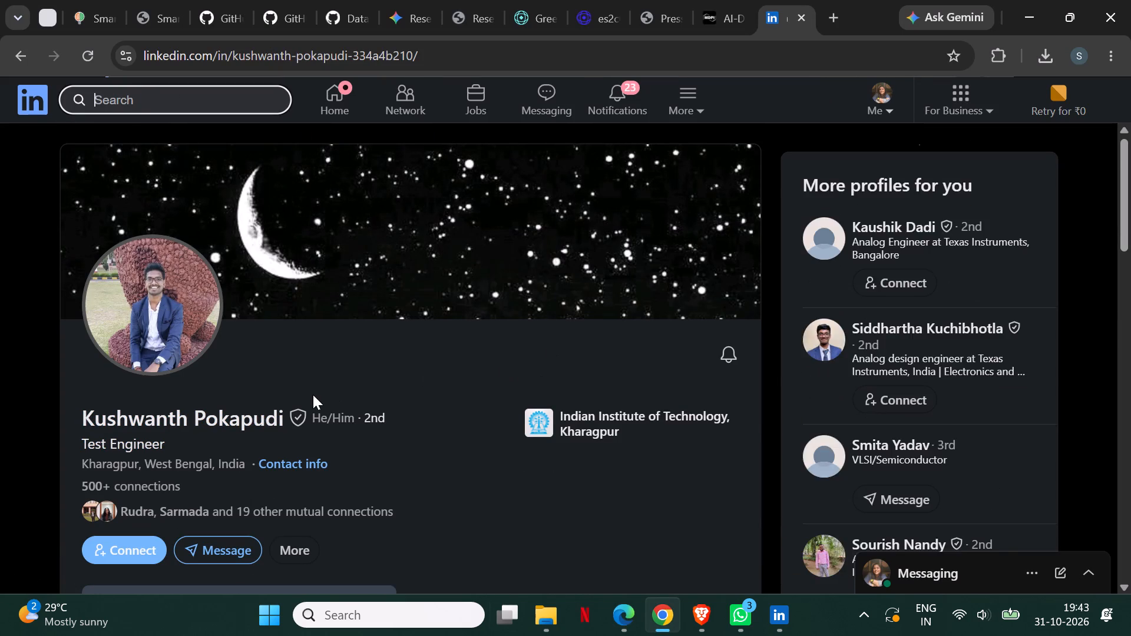
pyautogui.scroll(-5, 313, 395)
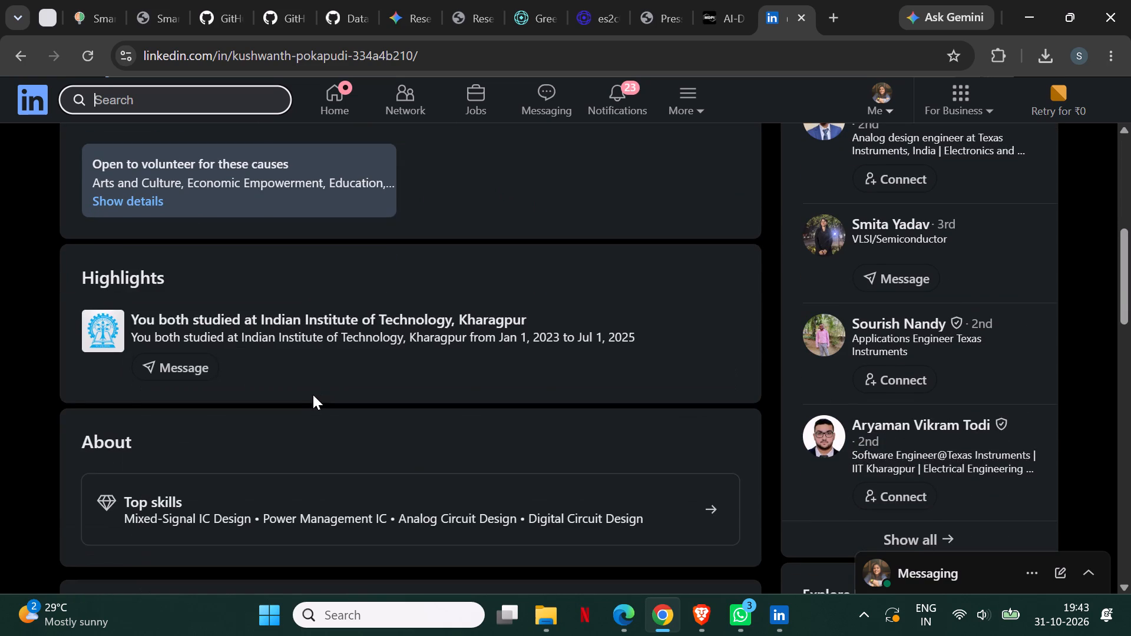
pyautogui.scroll(-6, 313, 395)
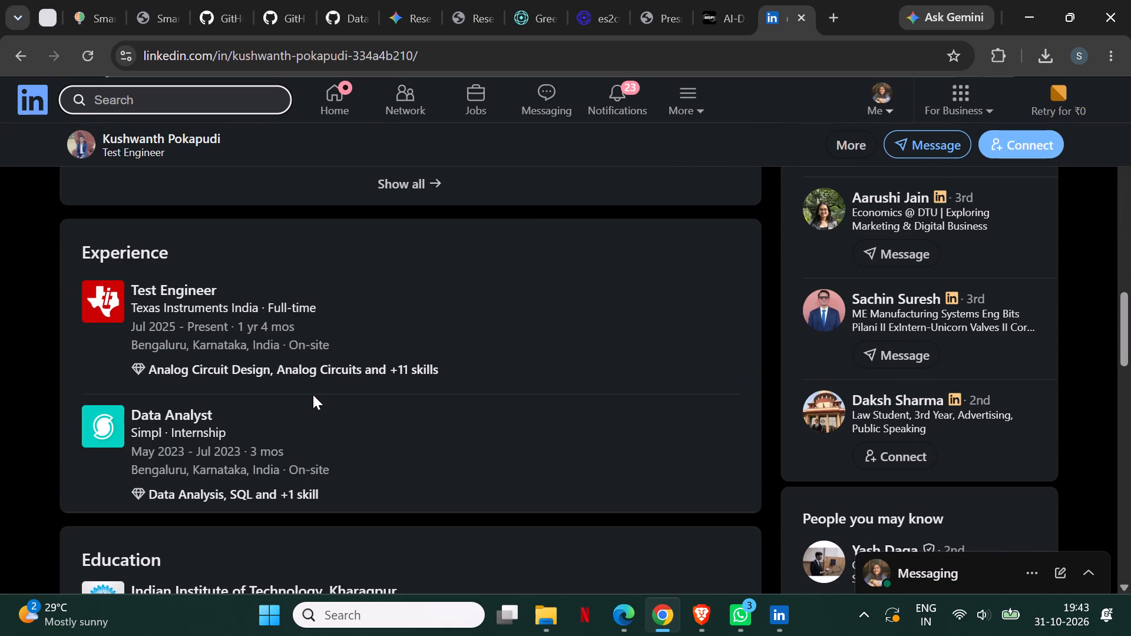
pyautogui.hotkey('alt', 'Tab')
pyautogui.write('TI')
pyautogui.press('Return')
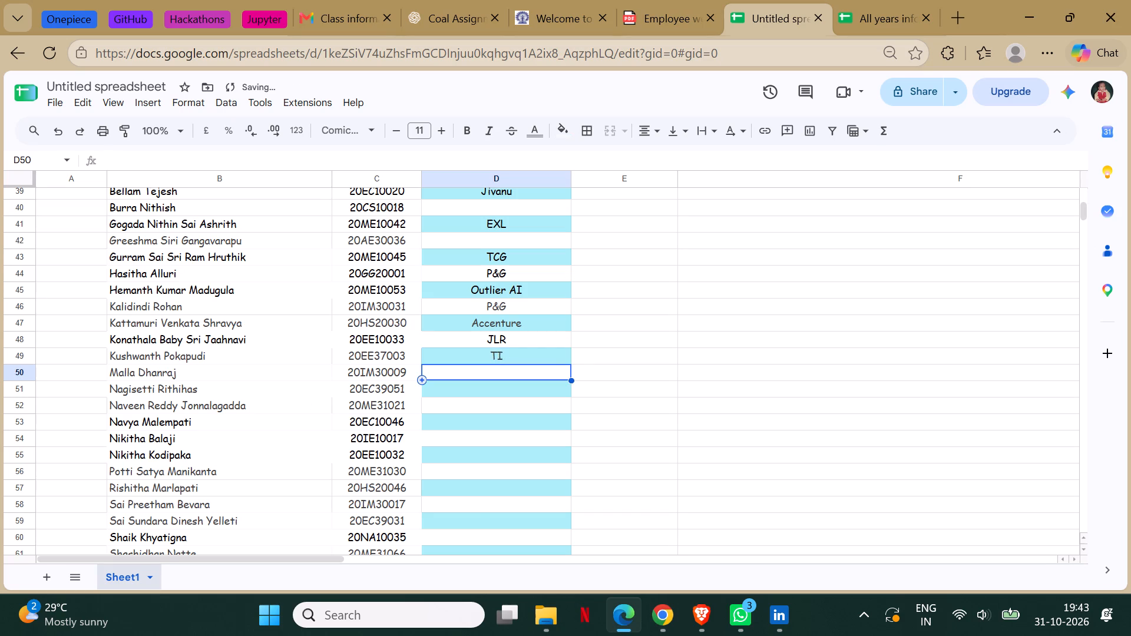
# Search LinkedIn for the row 50 member, open their IIT Kharagpur profile, and enter Sigmoid as their company in D50.
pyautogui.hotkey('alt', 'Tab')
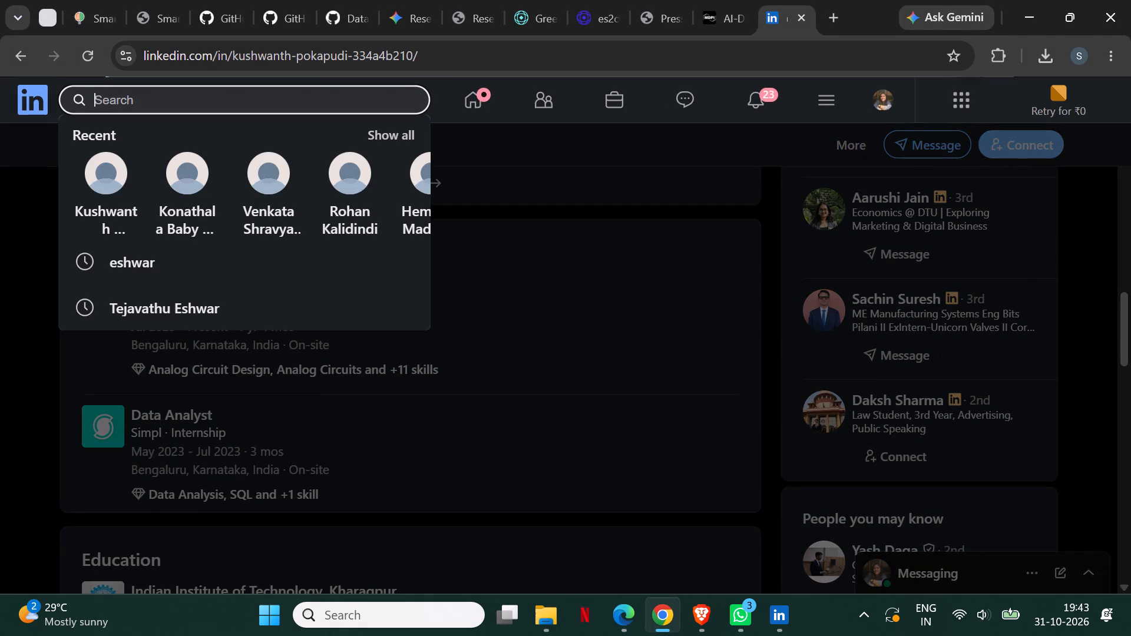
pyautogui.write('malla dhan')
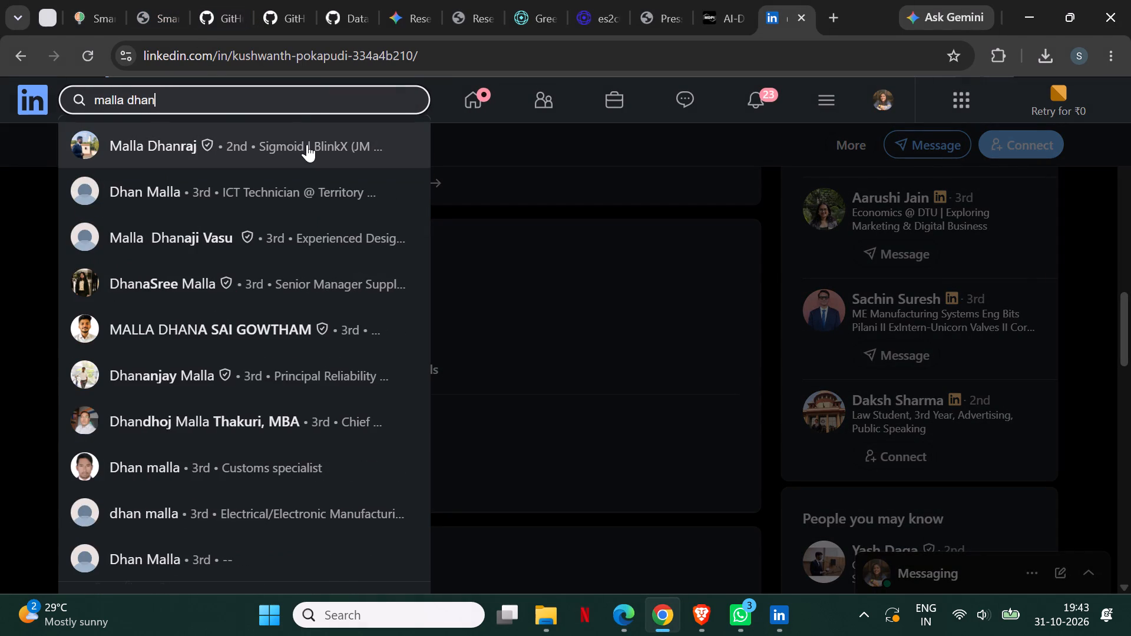
pyautogui.click(307, 144)
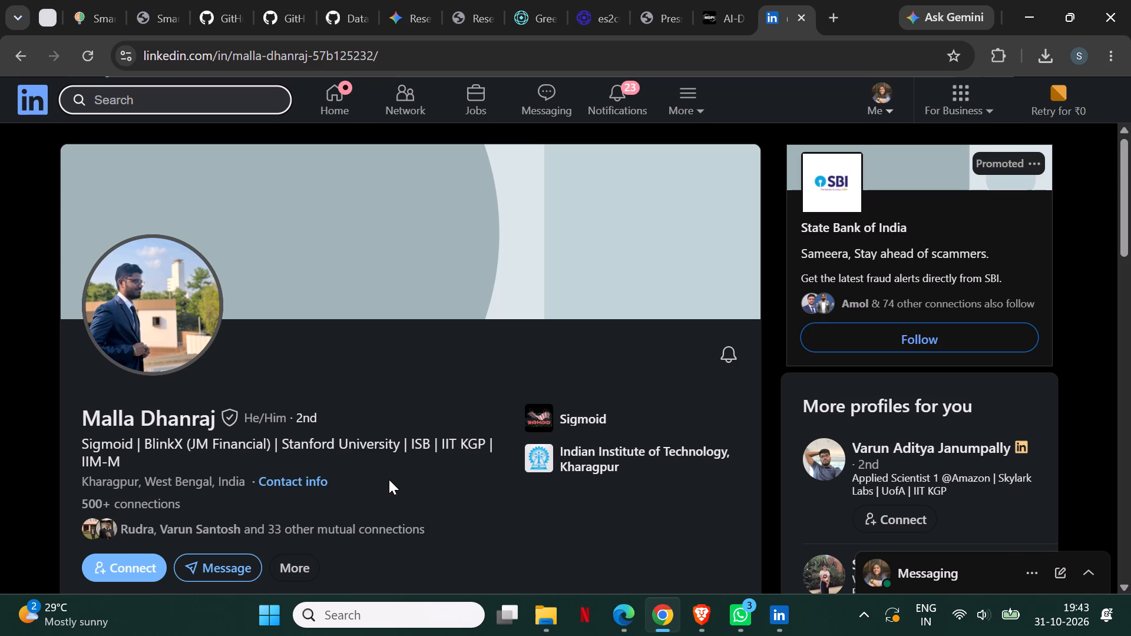
pyautogui.hotkey('alt', 'Tab')
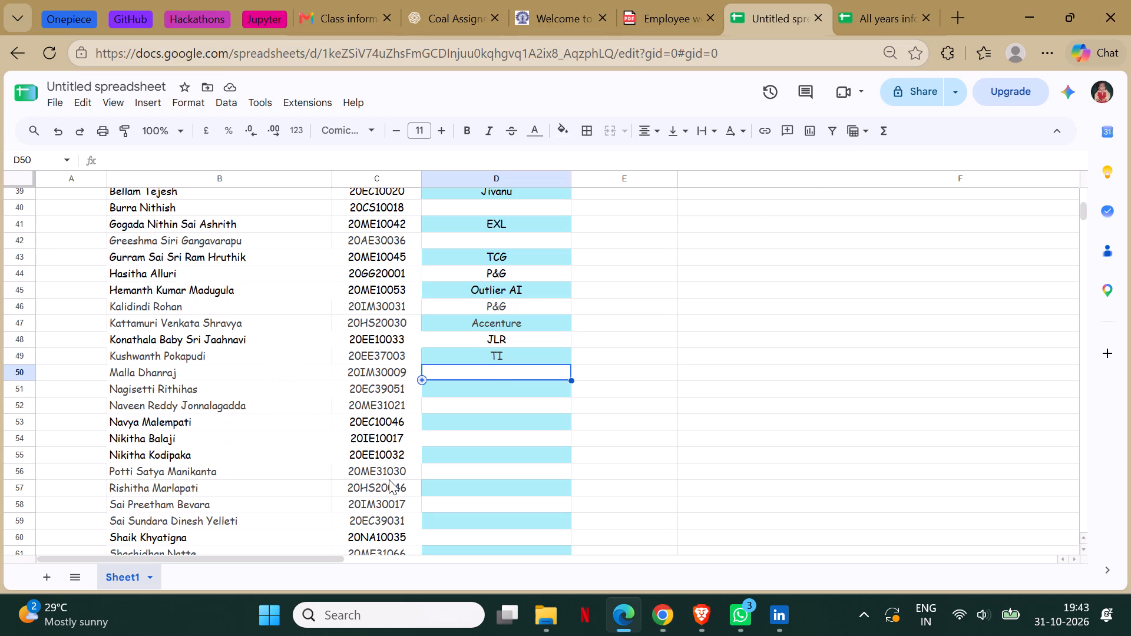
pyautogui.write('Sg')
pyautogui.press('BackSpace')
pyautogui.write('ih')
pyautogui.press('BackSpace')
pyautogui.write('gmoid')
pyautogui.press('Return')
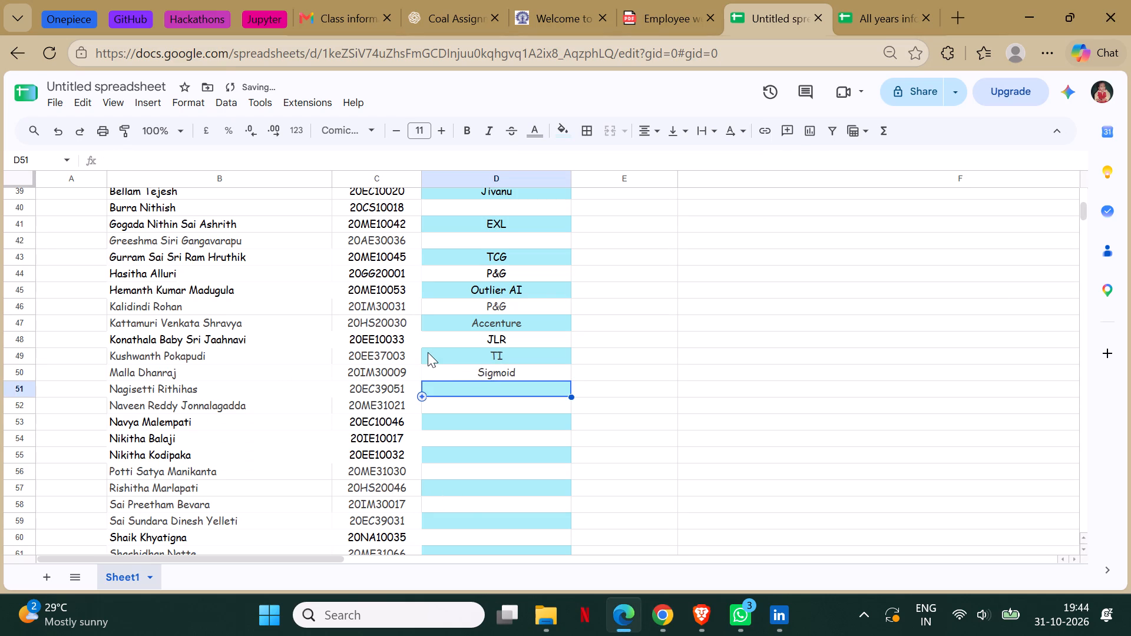
# Switch to YouTube in Brave and look through the Tholiprema song's mix playlist, recommended videos and comments.
pyautogui.click(706, 612)
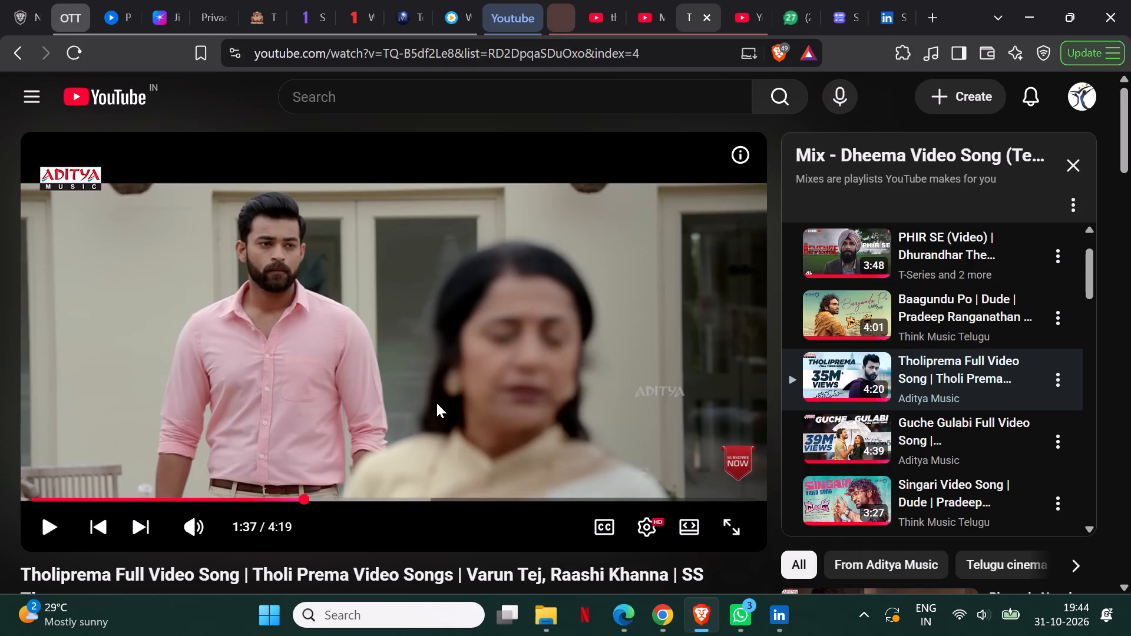
pyautogui.scroll(-2, 863, 415)
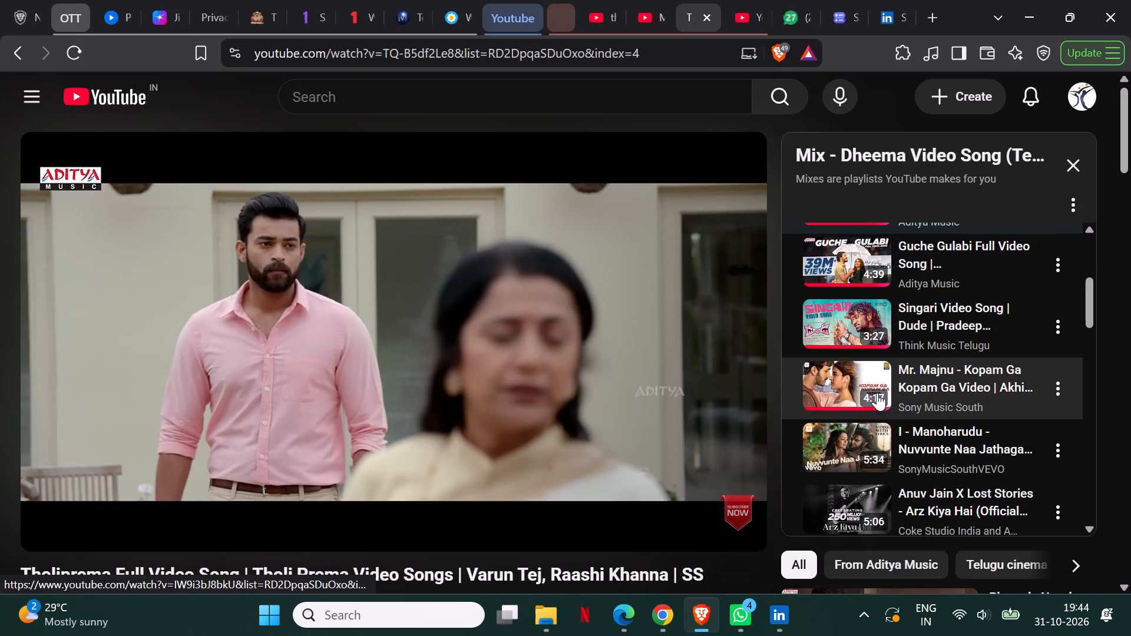
pyautogui.scroll(-3, 793, 565)
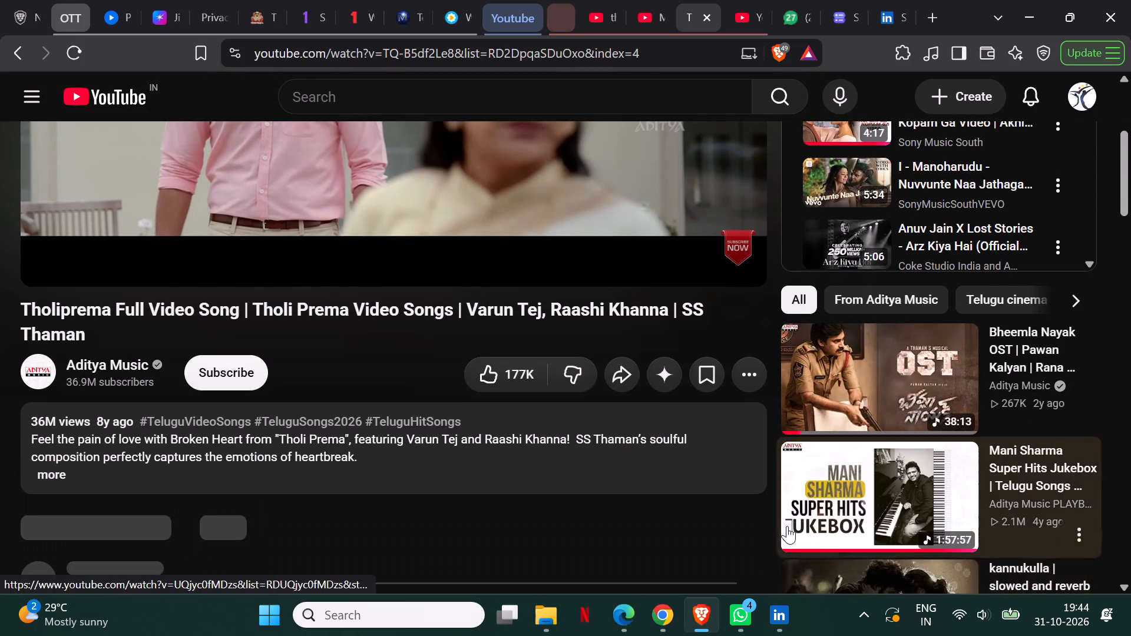
pyautogui.scroll(-7, 787, 526)
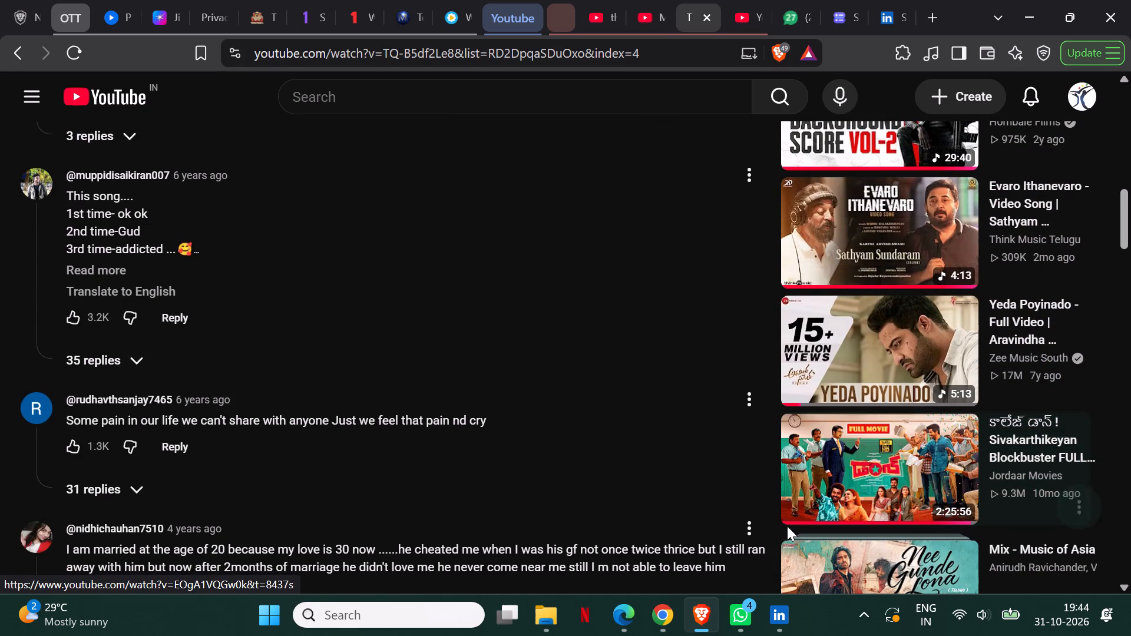
pyautogui.scroll(-5, 753, 499)
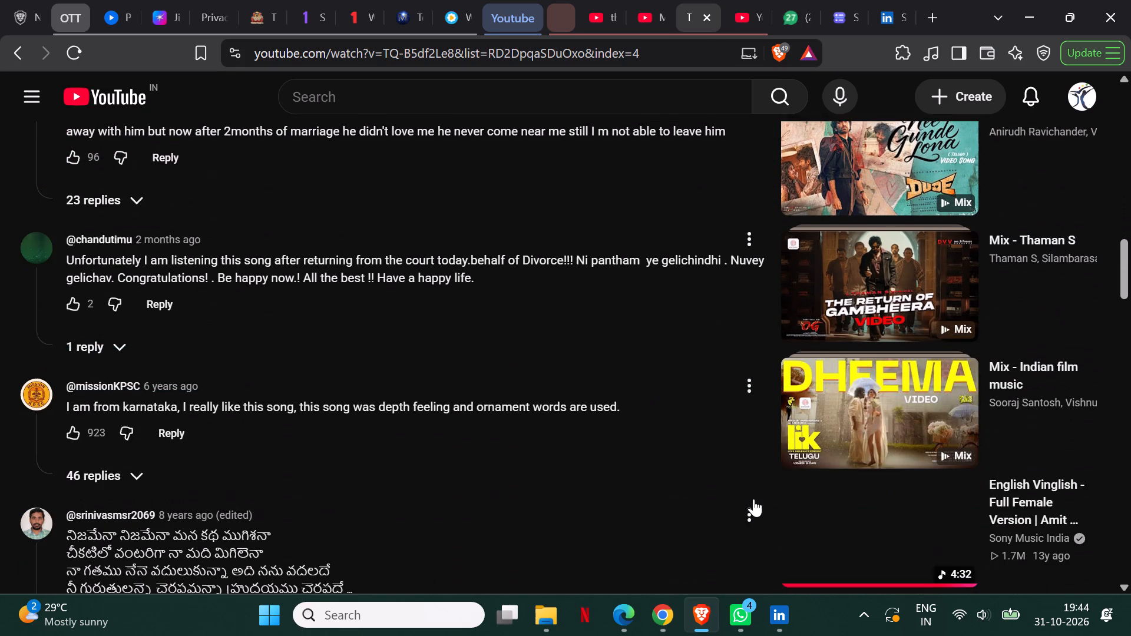
pyautogui.scroll(-3, 753, 499)
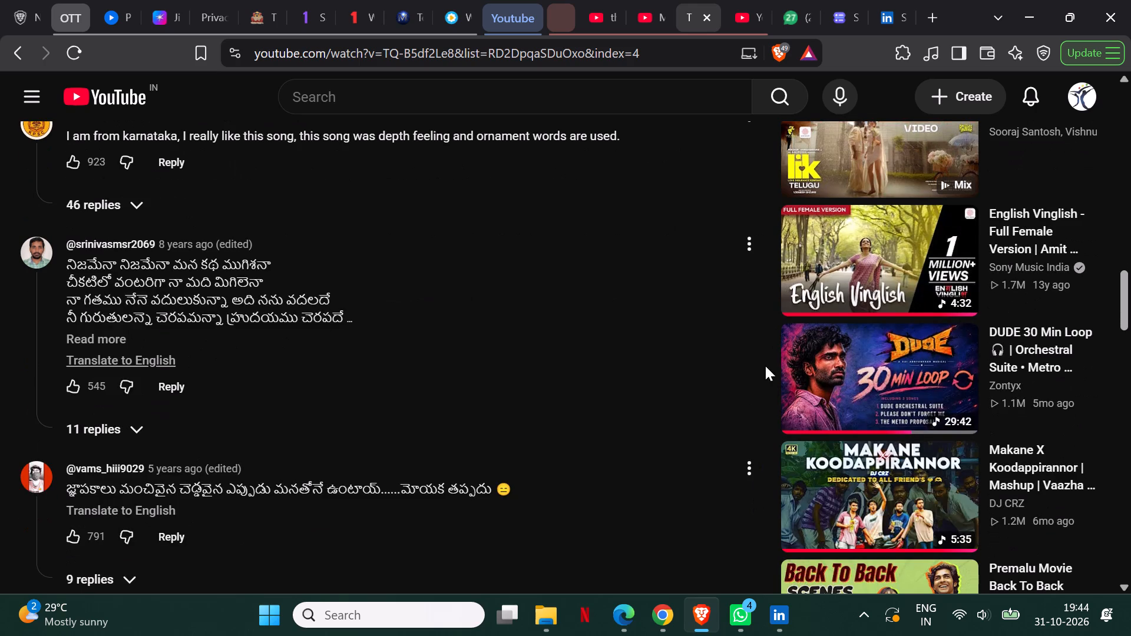
pyautogui.scroll(-3, 765, 368)
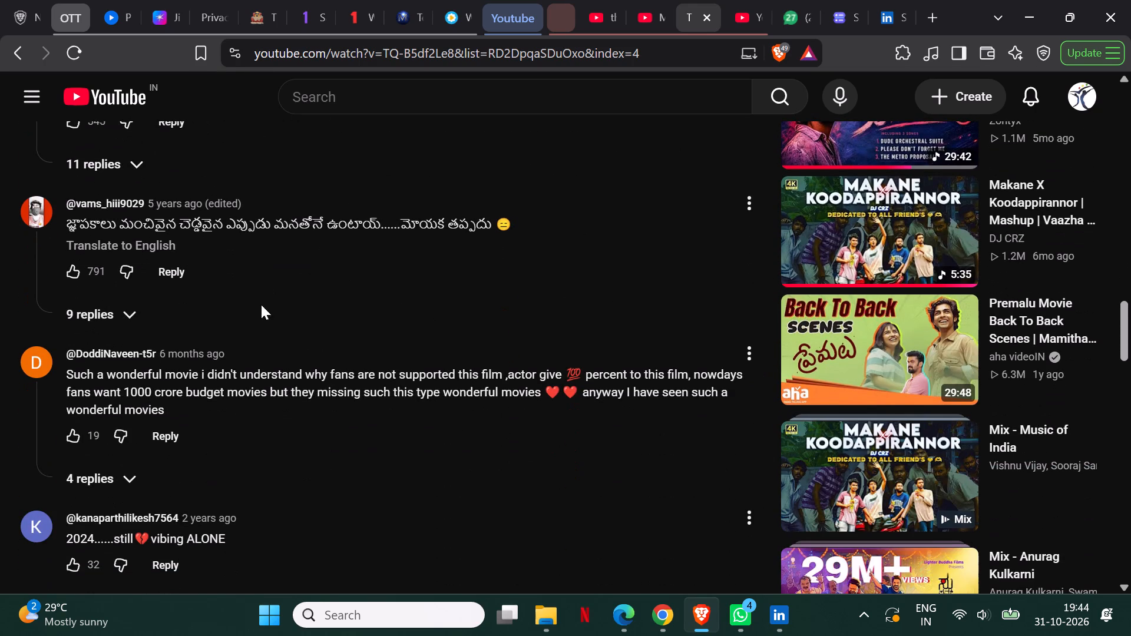
# From YouTube's home feed, start the "Spider-Man: Brand New Day | Dude Original Score - Side A" video and minimise Brave to return to the spreadsheet.
pyautogui.click(77, 100)
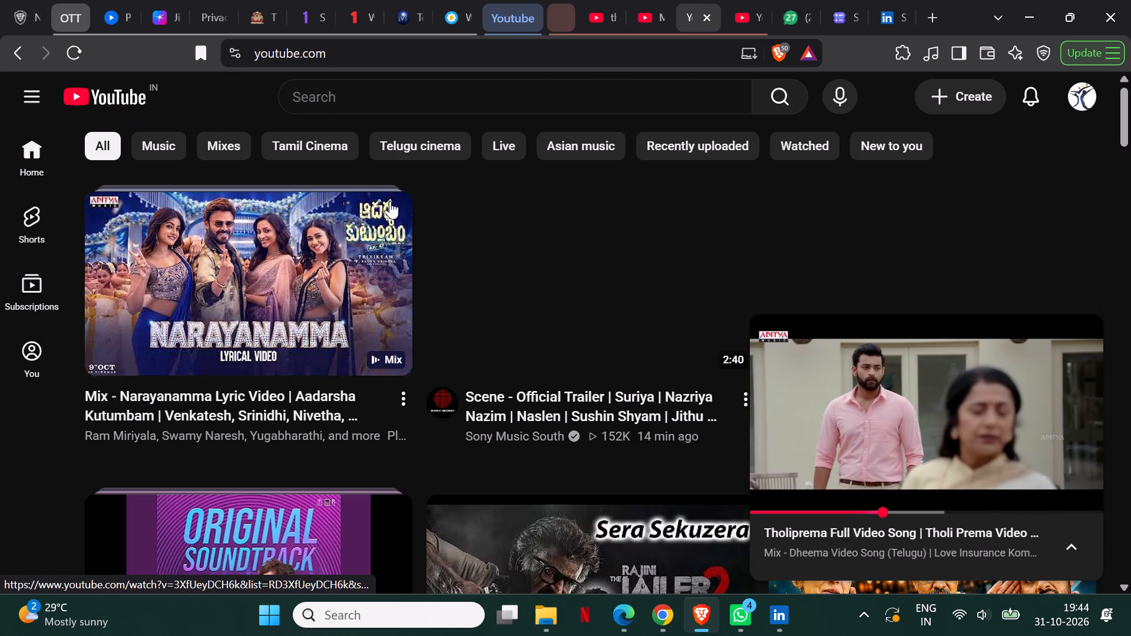
pyautogui.click(1090, 329)
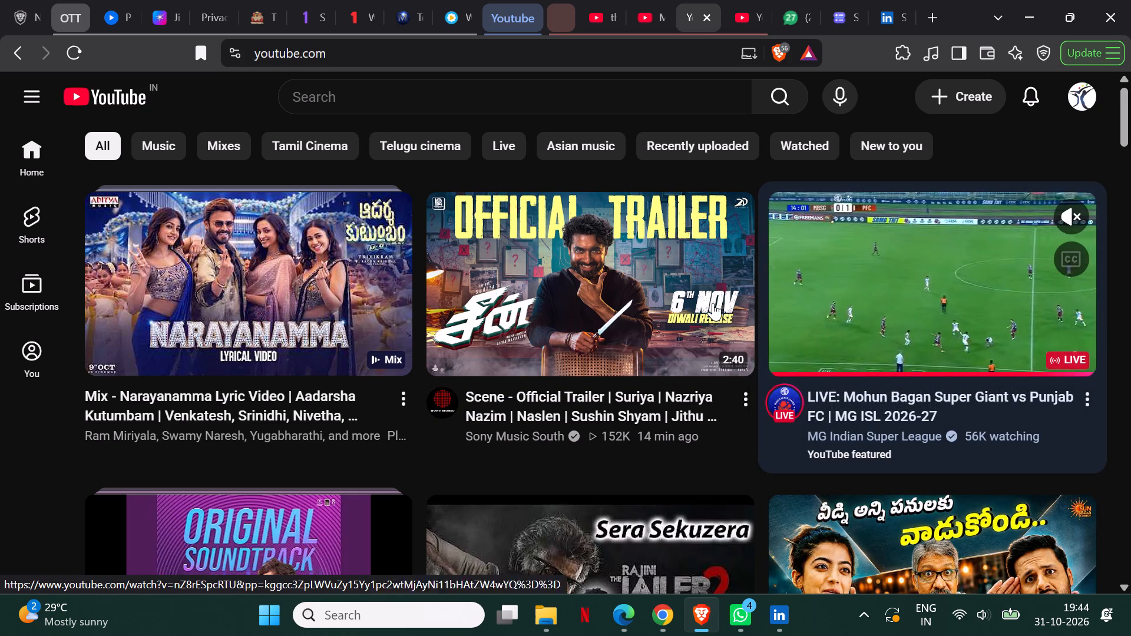
pyautogui.scroll(-3, 881, 362)
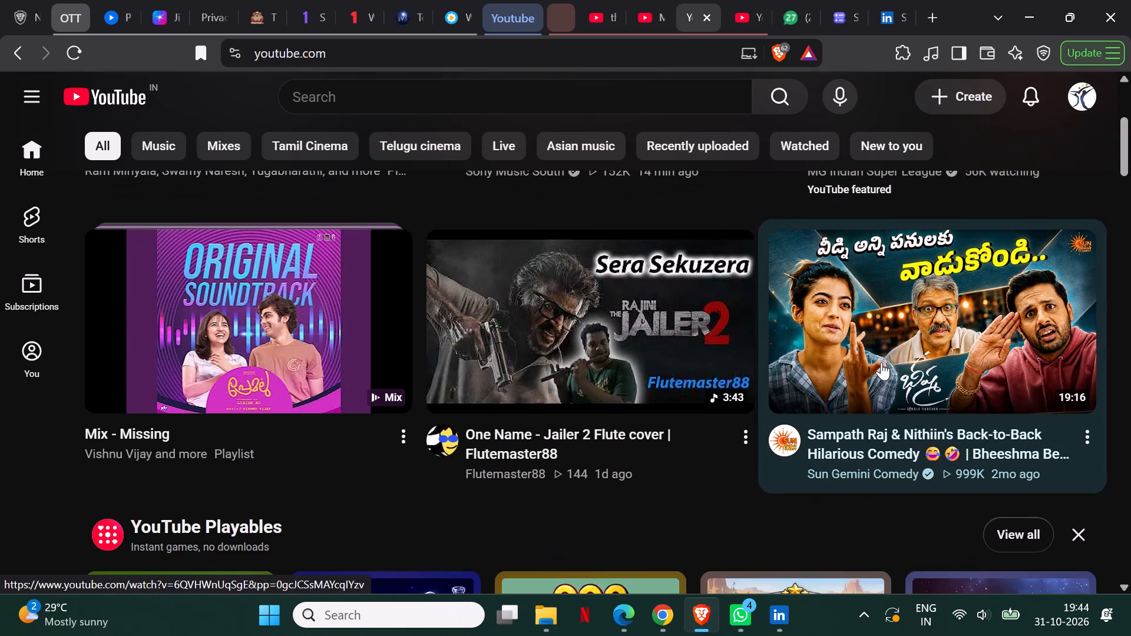
pyautogui.scroll(-7, 881, 362)
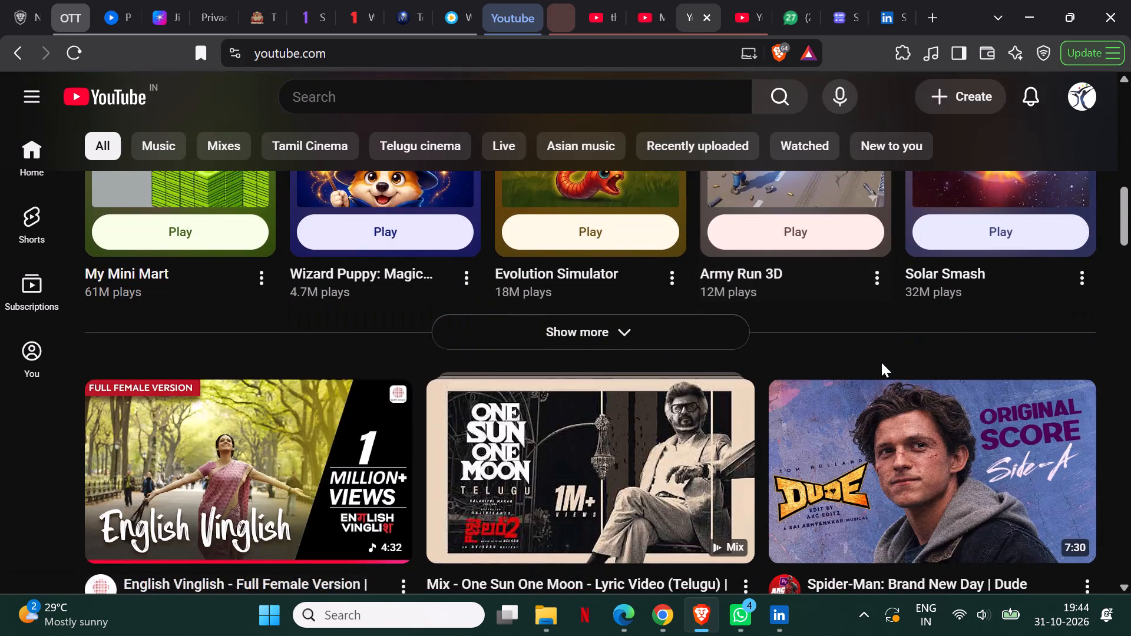
pyautogui.scroll(-3, 881, 362)
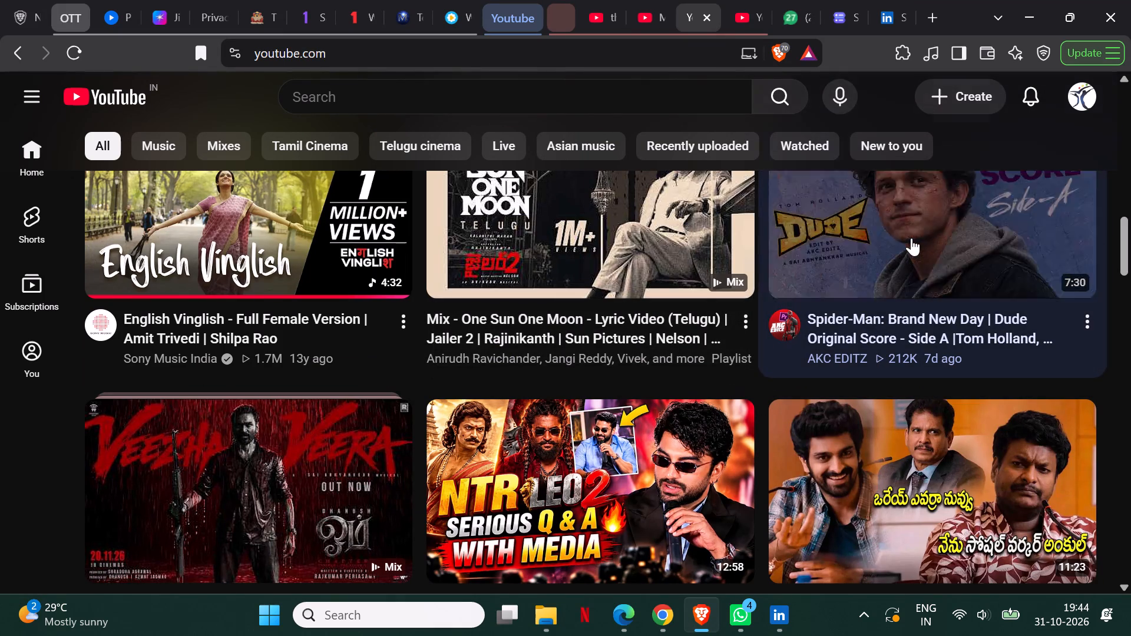
pyautogui.click(911, 238)
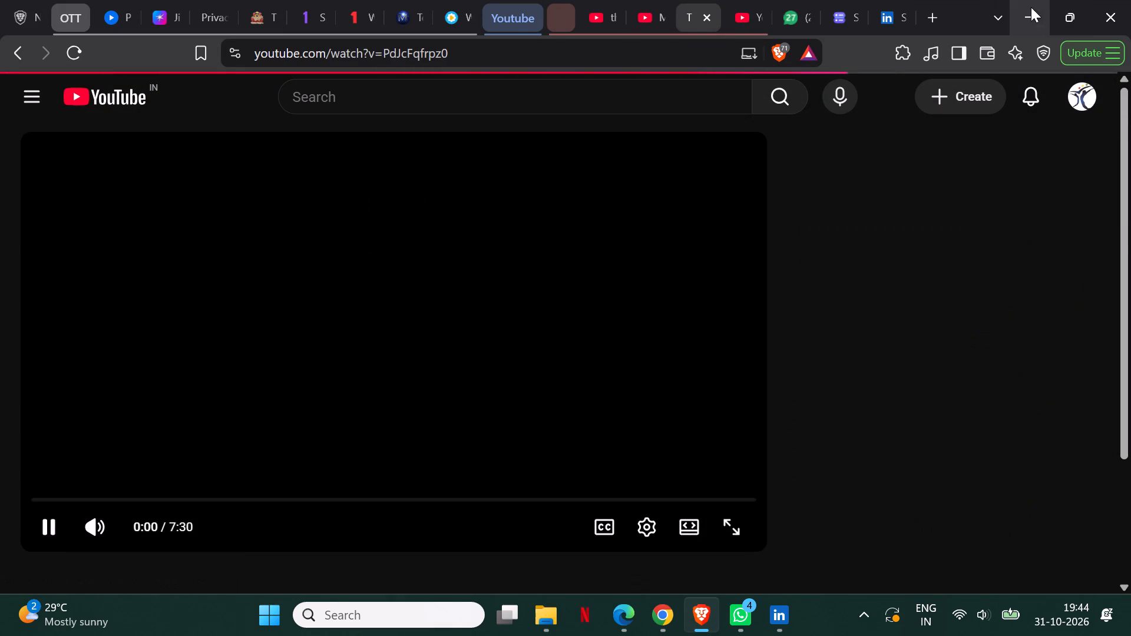
pyautogui.click(1031, 7)
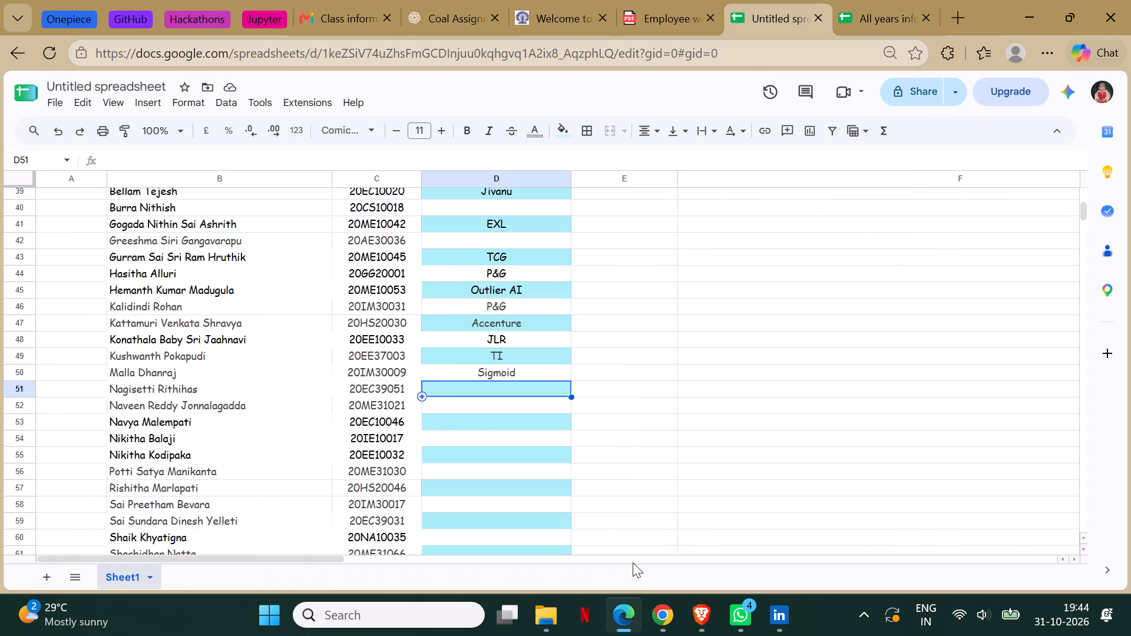
# Search LinkedIn for the row 51 member by first name and surname, and check the matching profile suggestions.
pyautogui.click(782, 622)
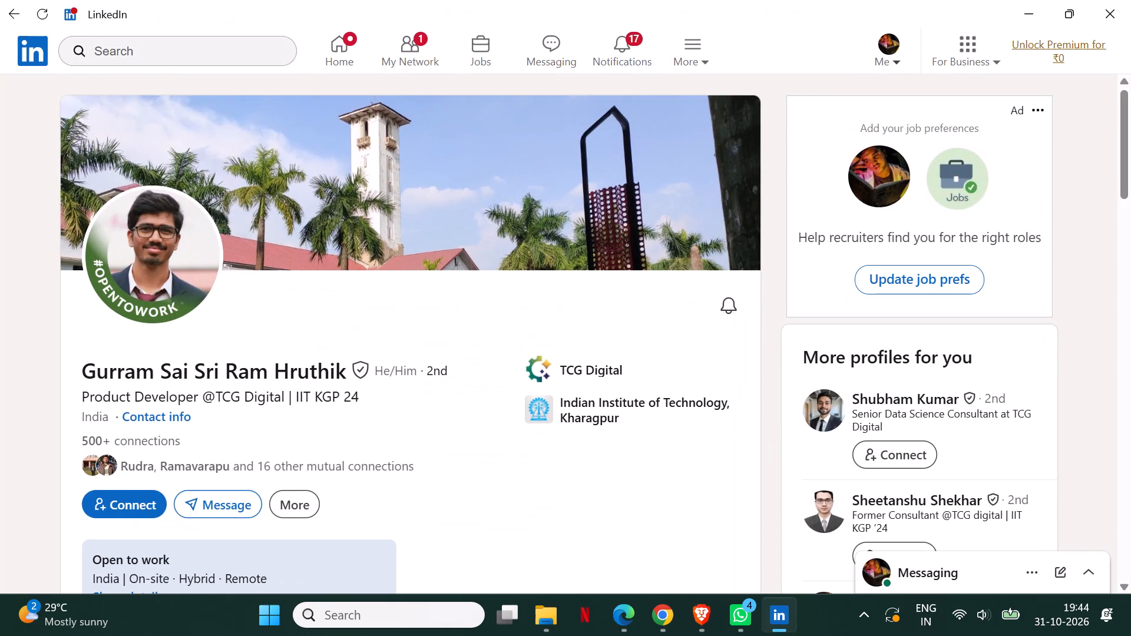
pyautogui.click(168, 55)
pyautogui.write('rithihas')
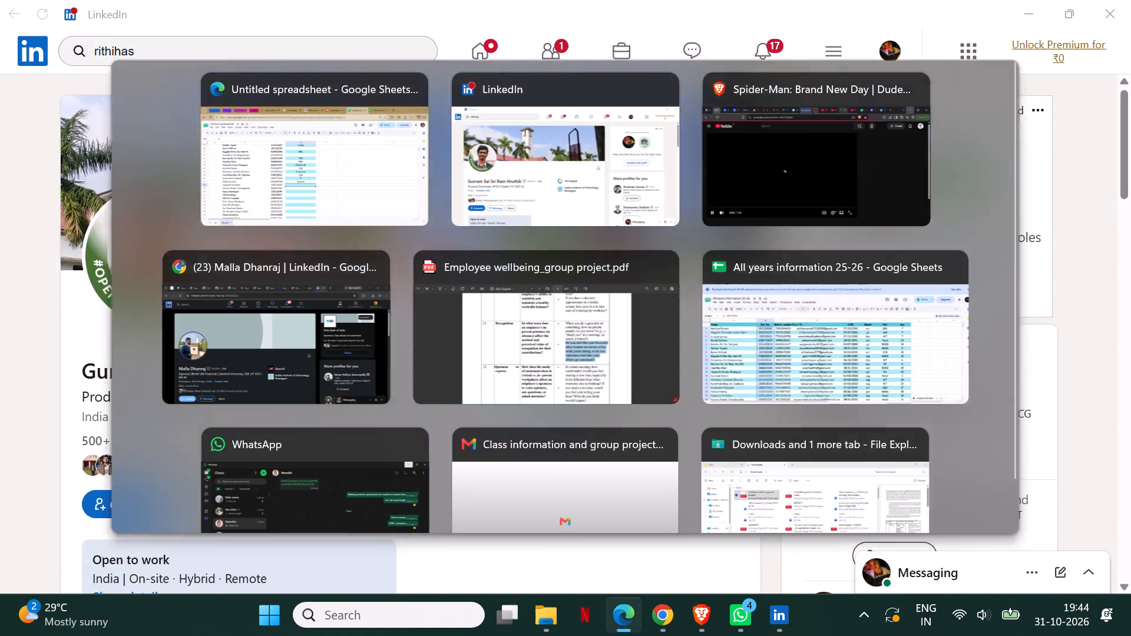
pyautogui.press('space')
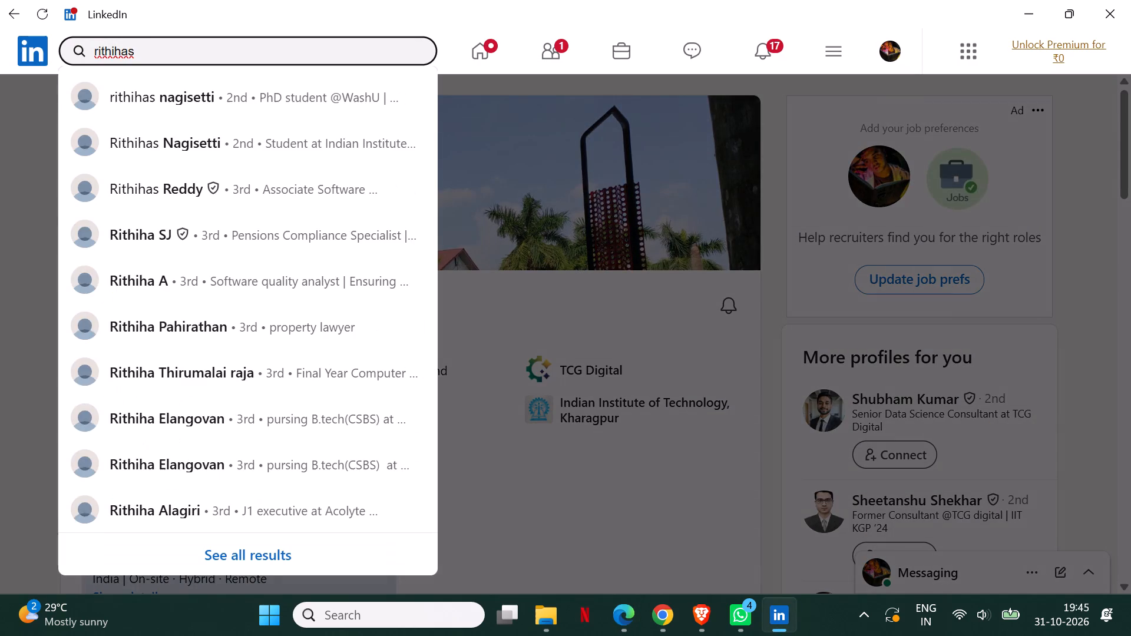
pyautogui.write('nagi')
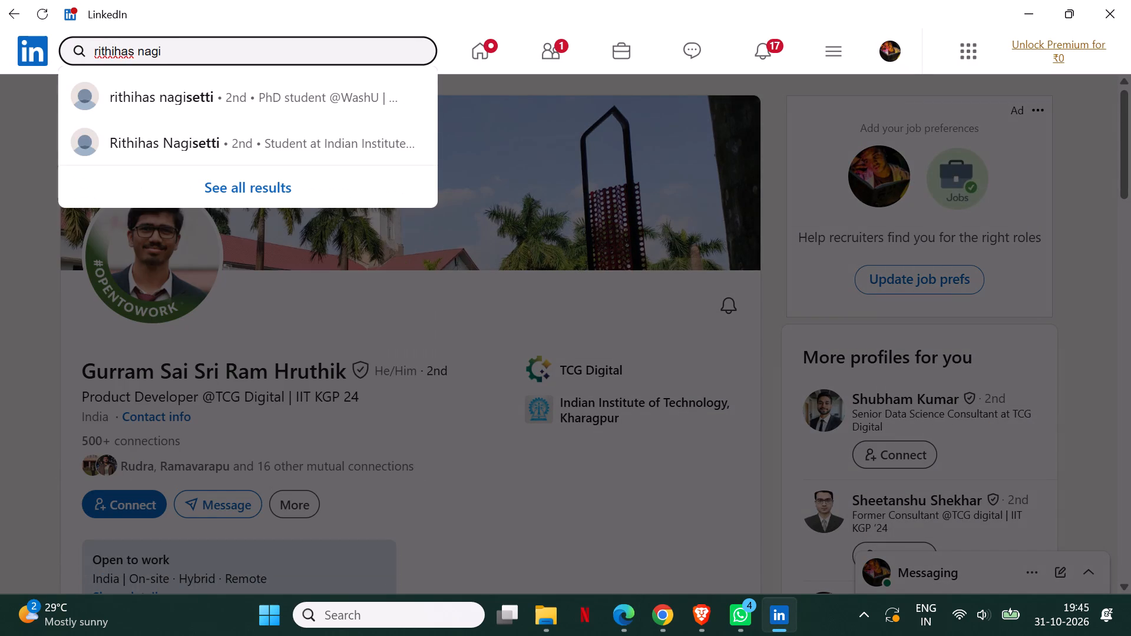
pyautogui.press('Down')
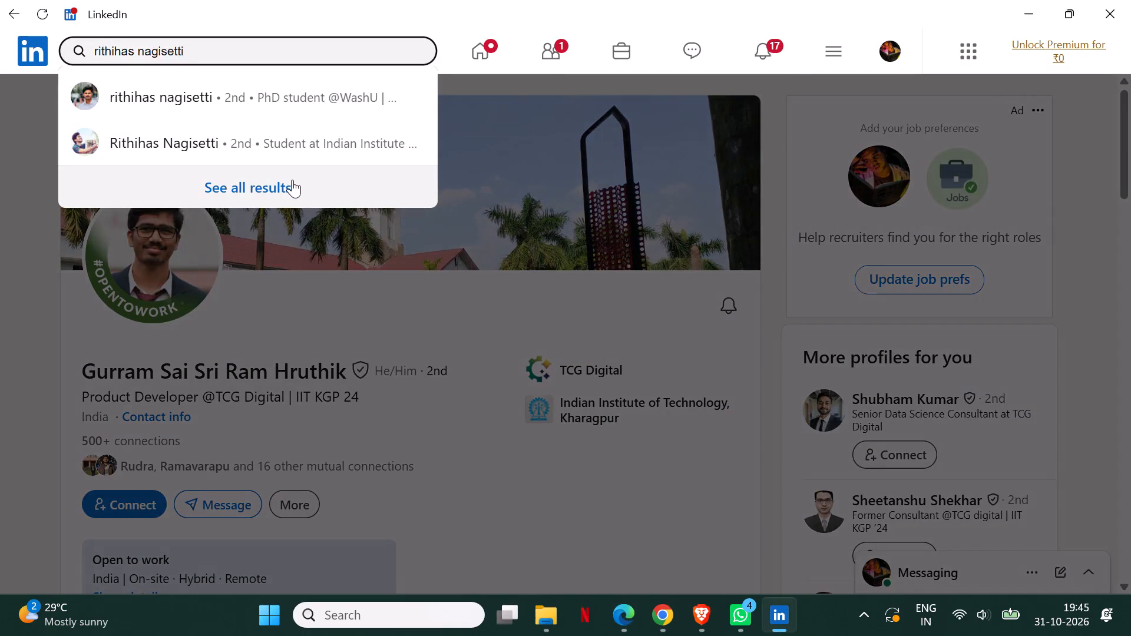
# Search LinkedIn for the row 52 member, open their profile, and enter Ascendion as their company in D52, leaving D51 blank.
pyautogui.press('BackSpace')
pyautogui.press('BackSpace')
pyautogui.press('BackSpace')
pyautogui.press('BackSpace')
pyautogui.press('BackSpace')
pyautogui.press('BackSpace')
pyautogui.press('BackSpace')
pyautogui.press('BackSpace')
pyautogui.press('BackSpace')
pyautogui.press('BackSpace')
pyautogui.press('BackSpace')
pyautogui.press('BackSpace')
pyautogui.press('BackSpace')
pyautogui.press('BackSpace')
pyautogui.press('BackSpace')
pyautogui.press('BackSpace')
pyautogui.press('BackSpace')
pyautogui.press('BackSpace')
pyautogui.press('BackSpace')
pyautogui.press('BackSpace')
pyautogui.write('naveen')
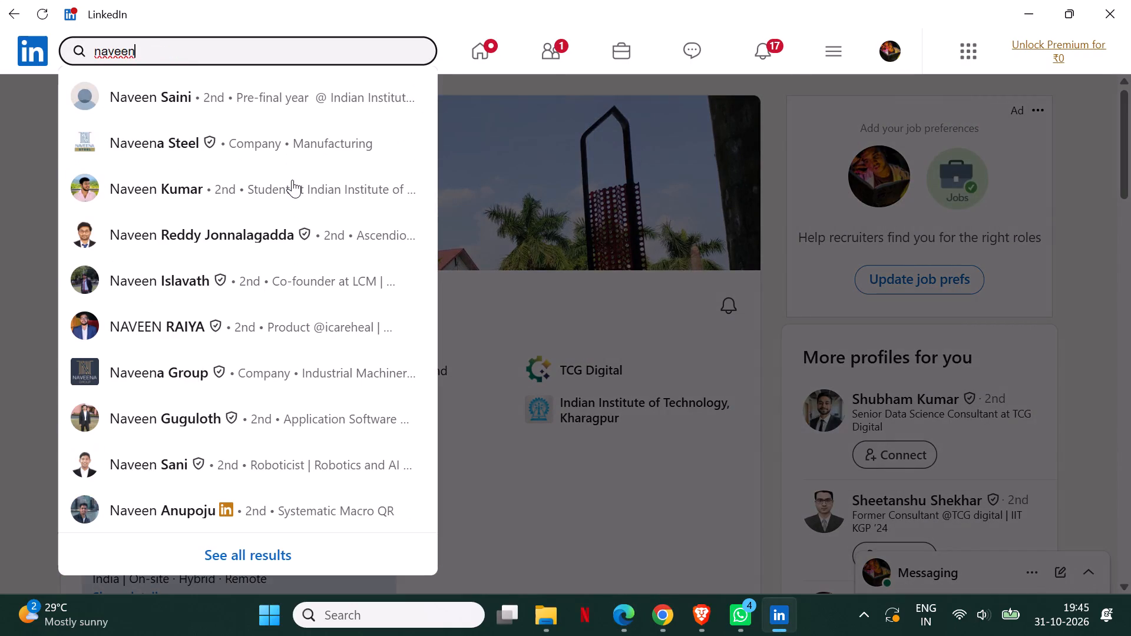
pyautogui.click(234, 236)
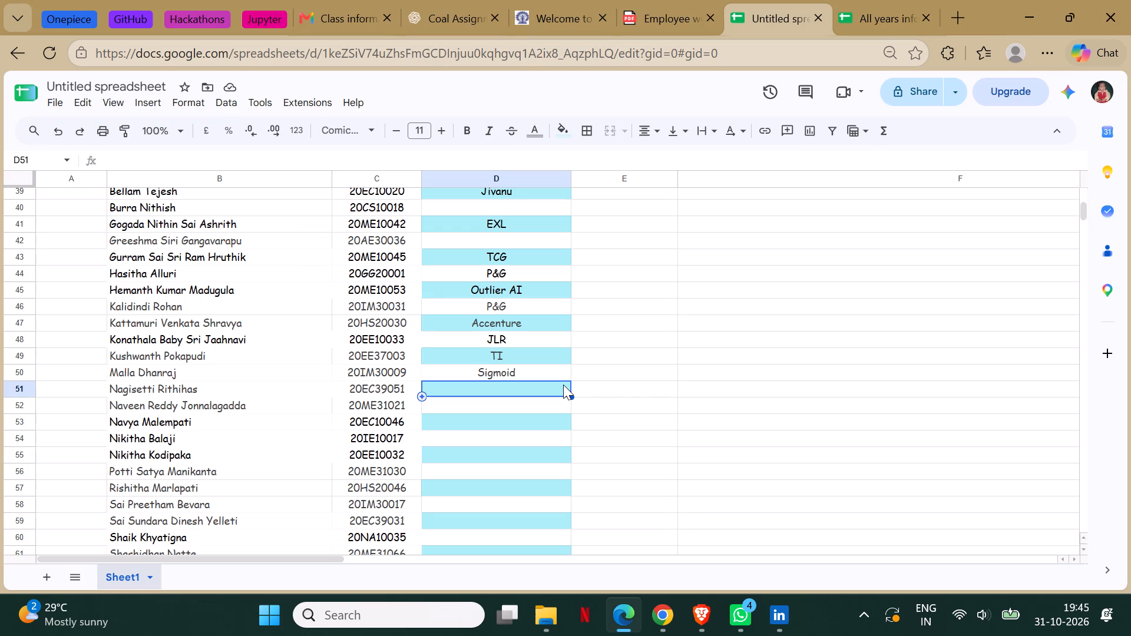
pyautogui.press('Down')
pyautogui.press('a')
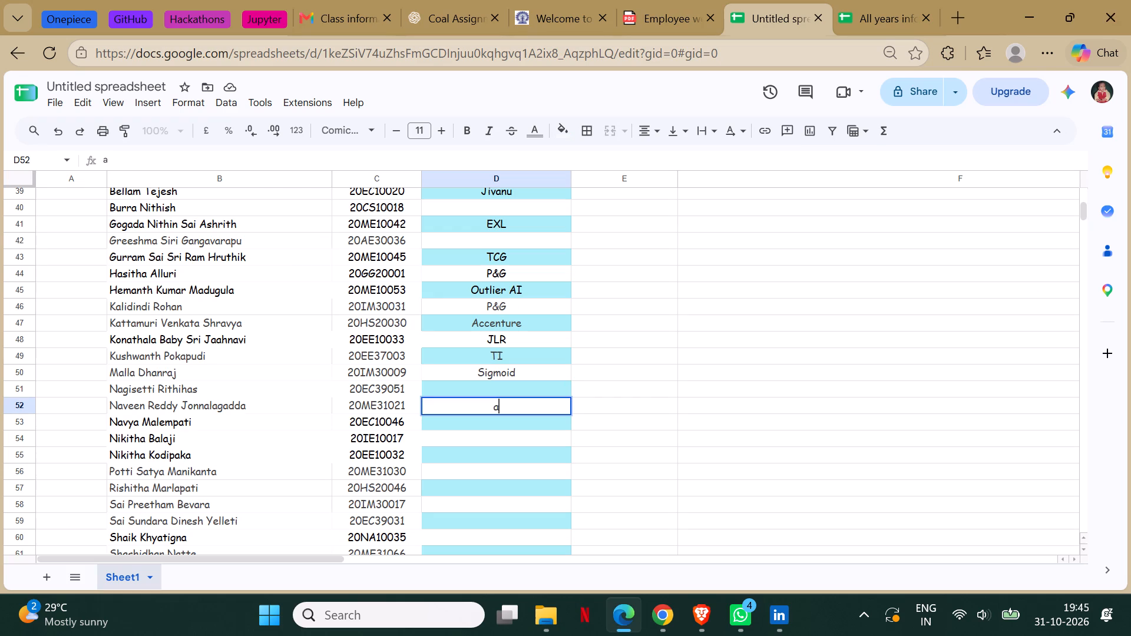
pyautogui.press('BackSpace')
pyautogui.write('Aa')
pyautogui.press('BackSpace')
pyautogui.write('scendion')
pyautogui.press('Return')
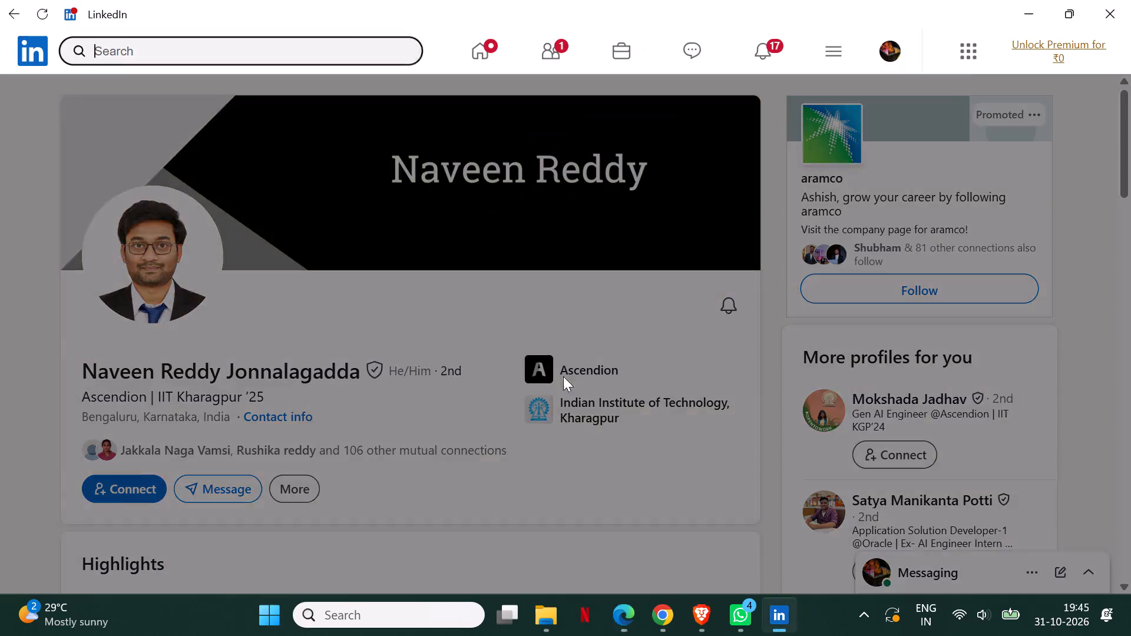
# Search LinkedIn for the row 53 member, open their IIT Kharagpur profile, and enter Qualcomm as their company in D53.
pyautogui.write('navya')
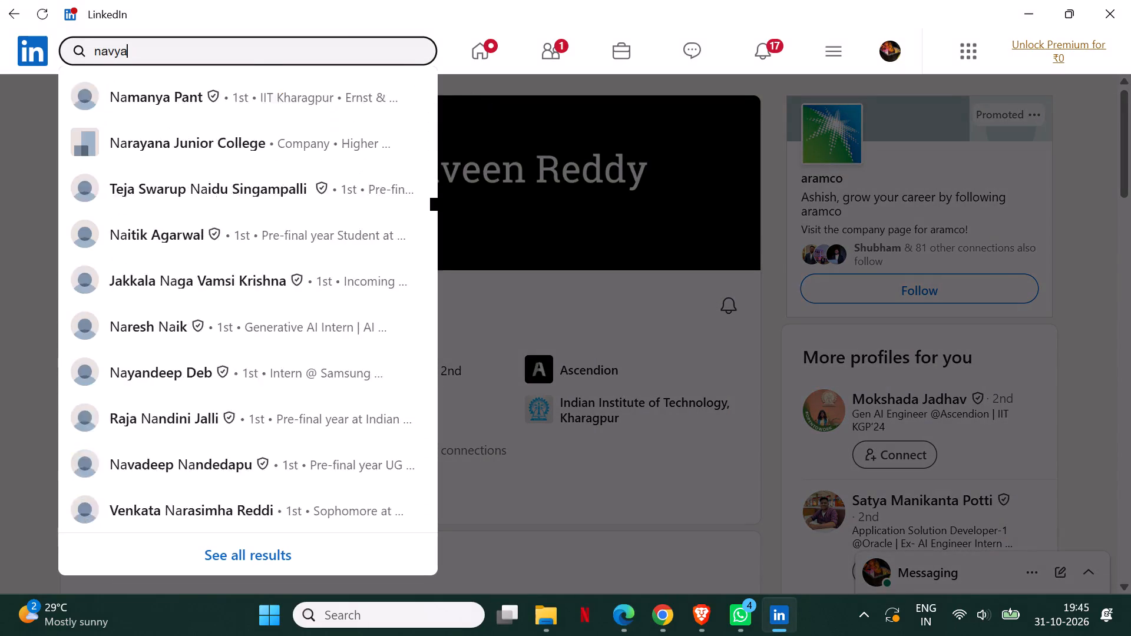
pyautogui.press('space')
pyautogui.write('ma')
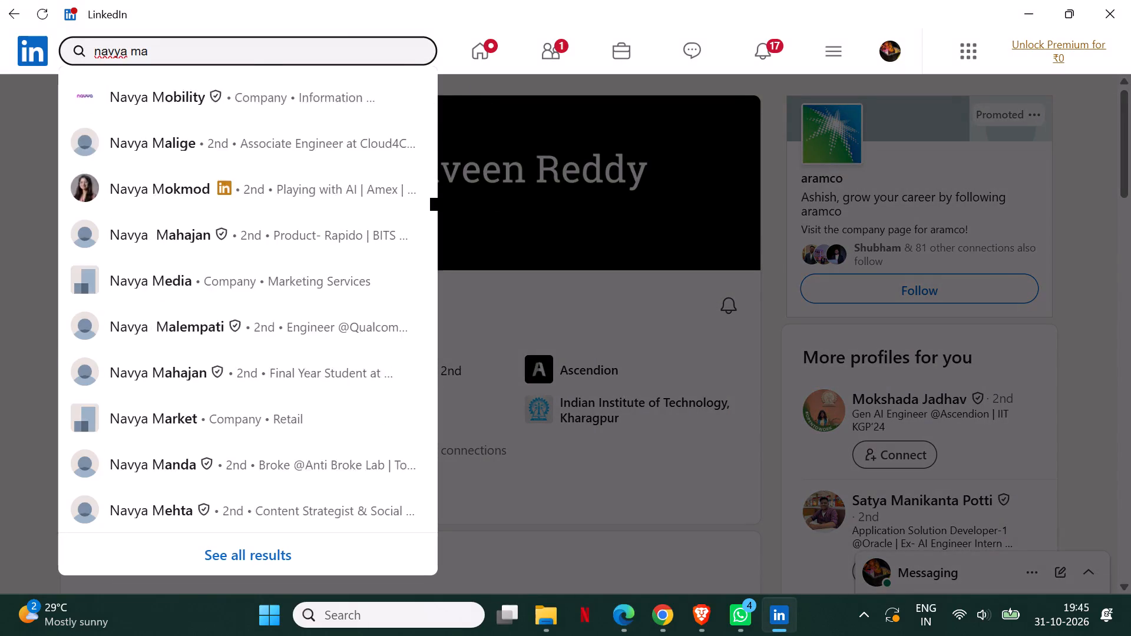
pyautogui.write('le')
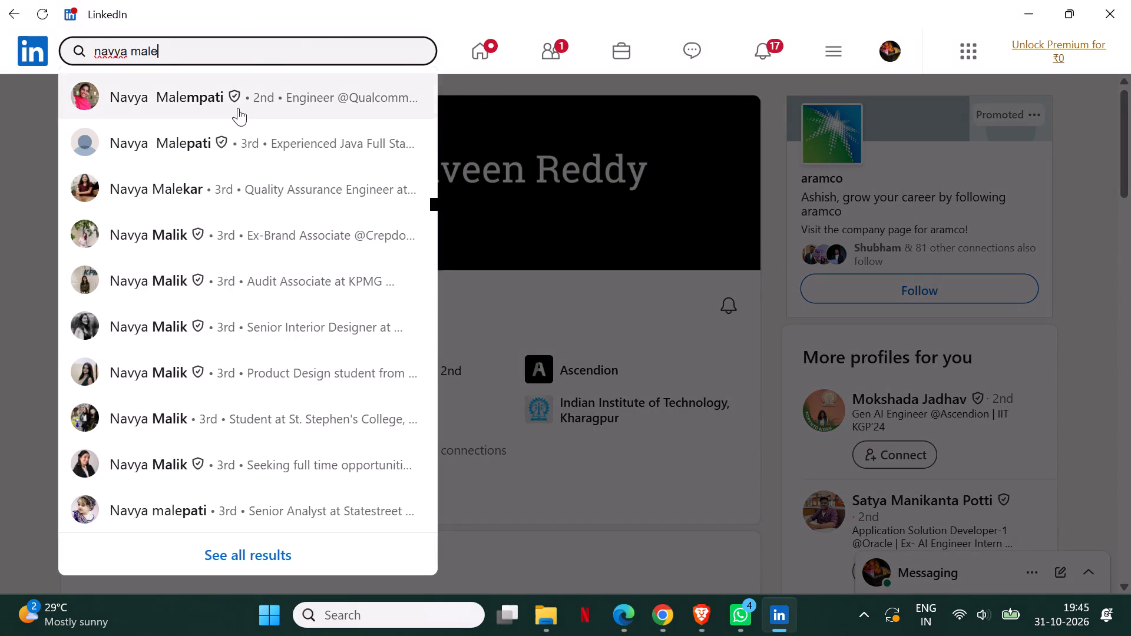
pyautogui.click(238, 108)
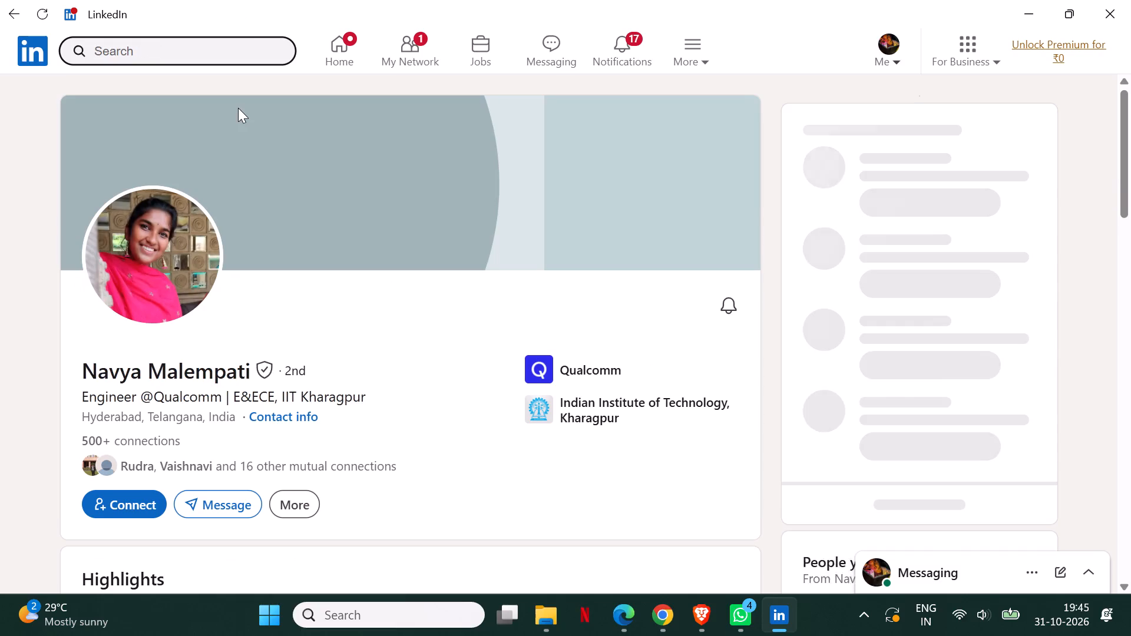
pyautogui.hotkey('alt', 'Tab')
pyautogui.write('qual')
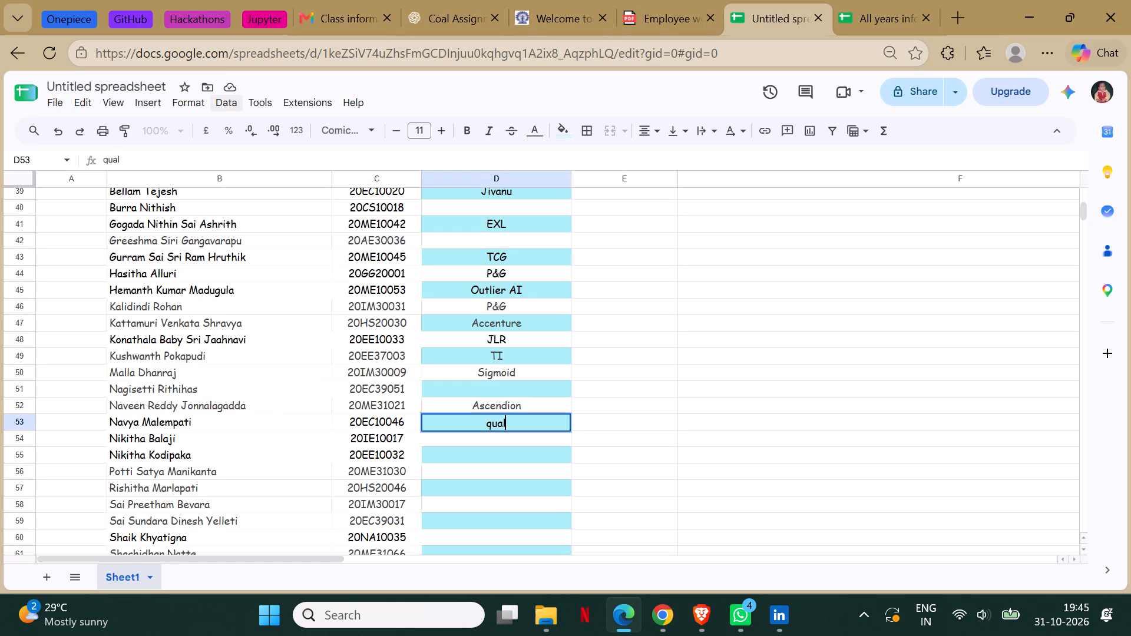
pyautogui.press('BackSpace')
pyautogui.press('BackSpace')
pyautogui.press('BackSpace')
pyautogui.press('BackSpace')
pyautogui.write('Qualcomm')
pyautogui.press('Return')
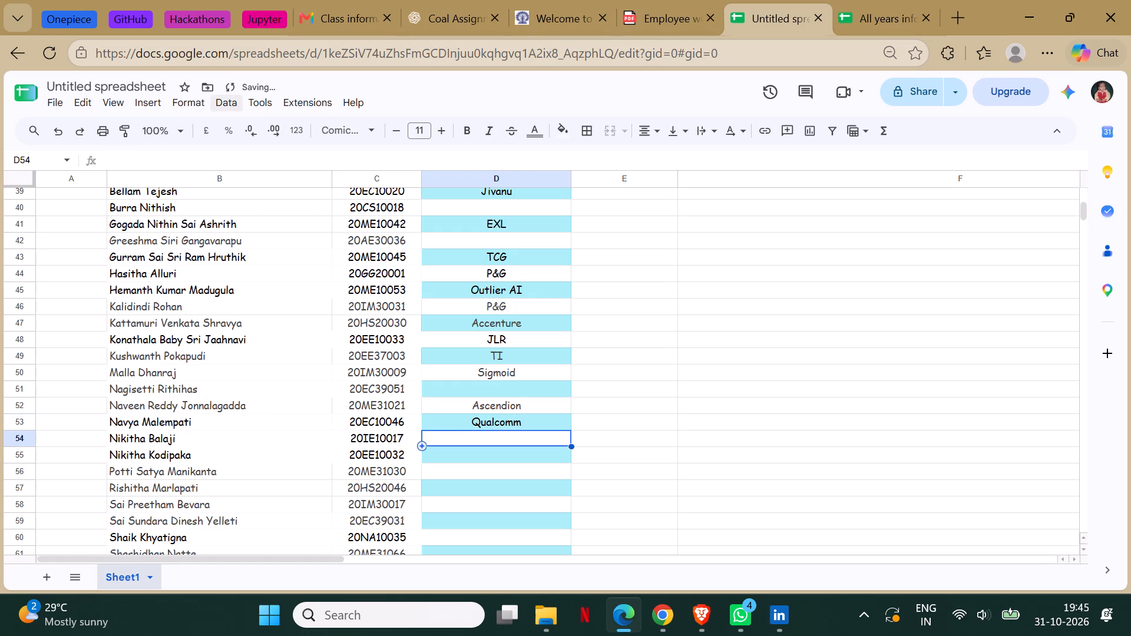
# Search LinkedIn for the row 54 member, open their IIT Kharagpur profile, and enter Octagos as their company in D54.
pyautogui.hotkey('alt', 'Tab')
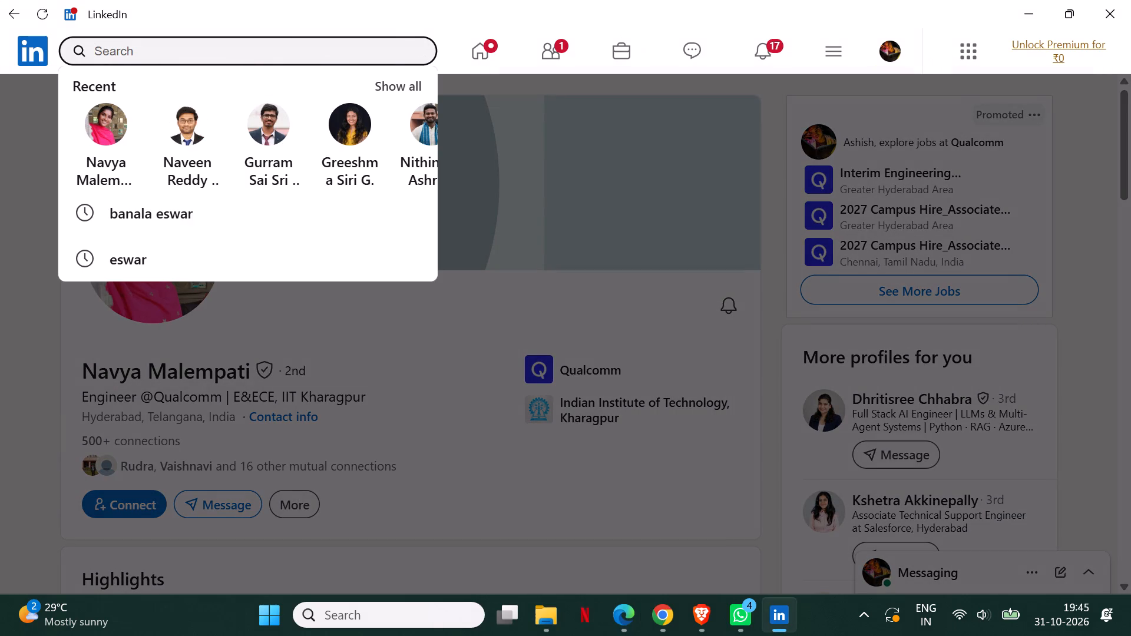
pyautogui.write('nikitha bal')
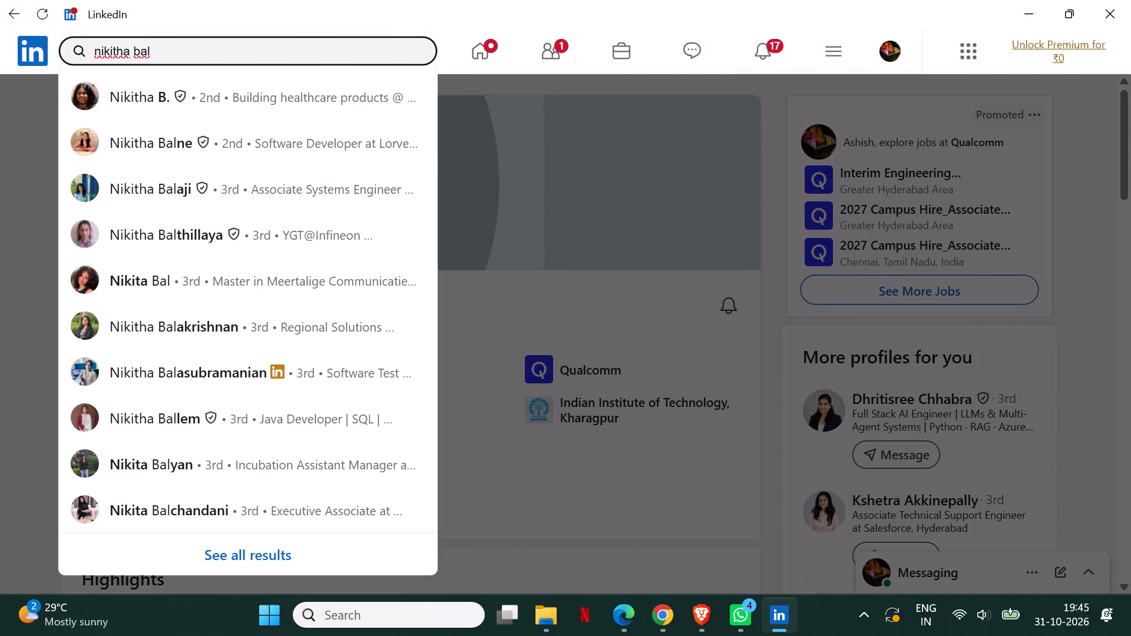
pyautogui.click(297, 94)
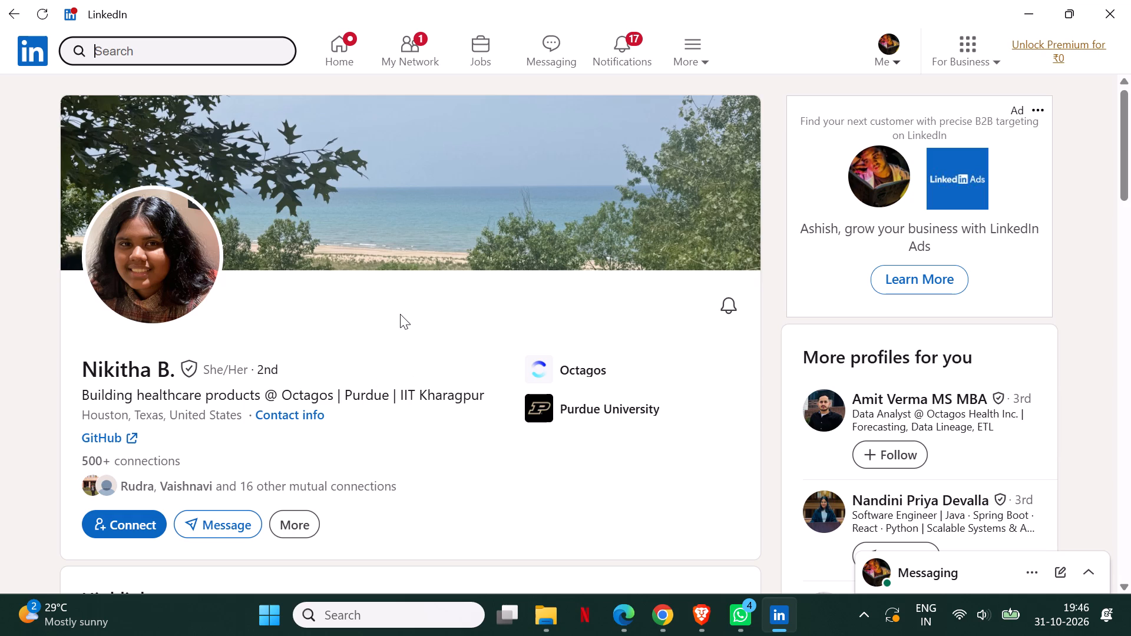
pyautogui.hotkey('alt', 'Tab')
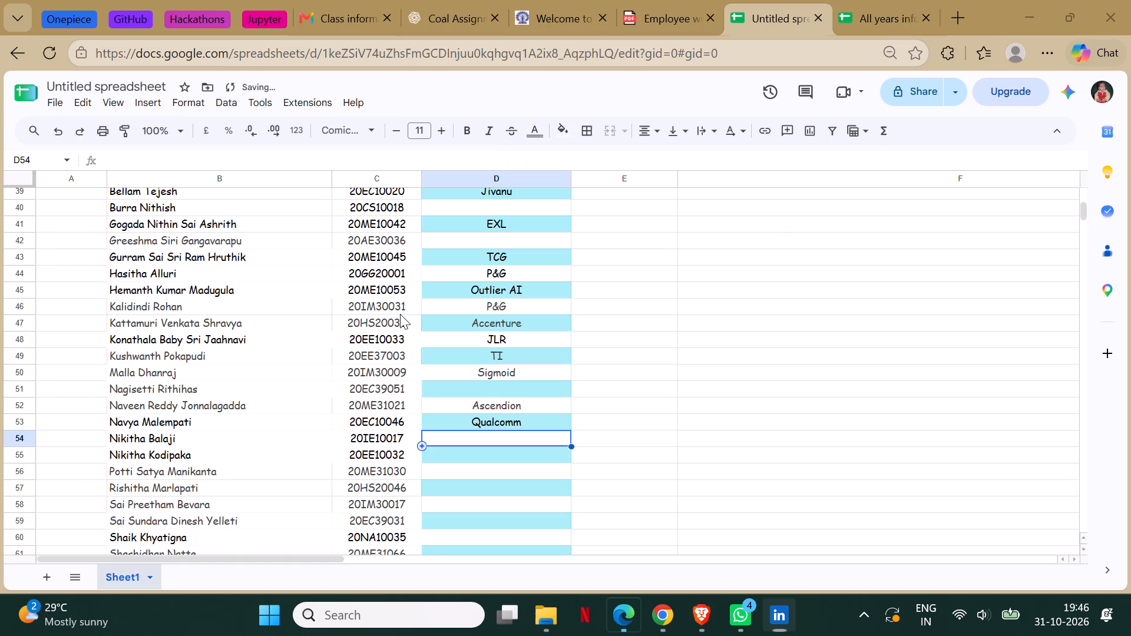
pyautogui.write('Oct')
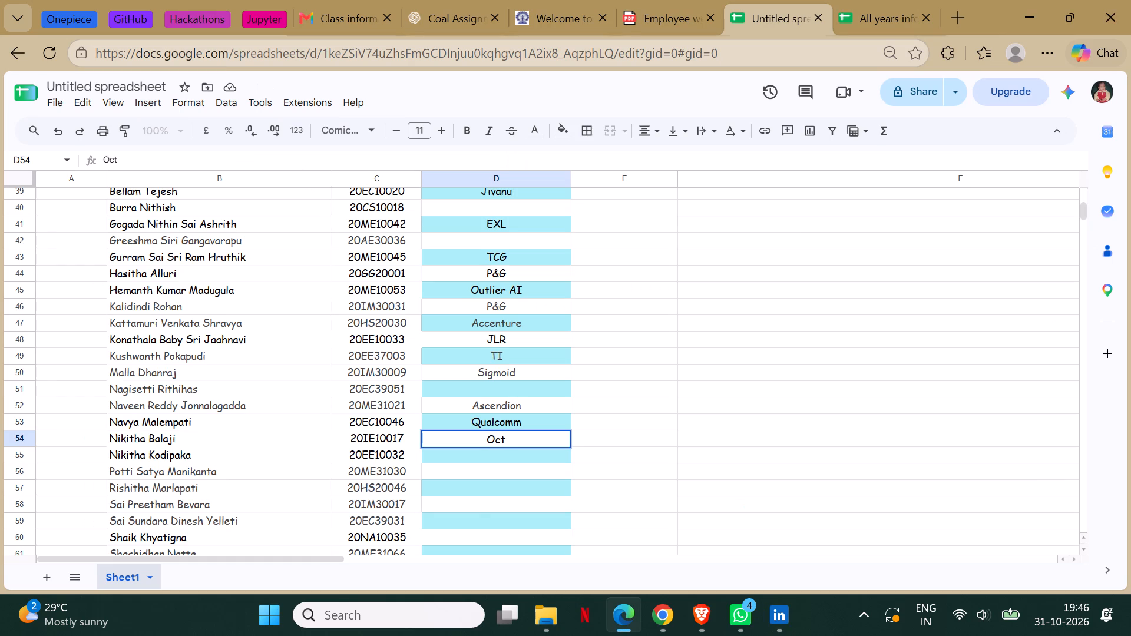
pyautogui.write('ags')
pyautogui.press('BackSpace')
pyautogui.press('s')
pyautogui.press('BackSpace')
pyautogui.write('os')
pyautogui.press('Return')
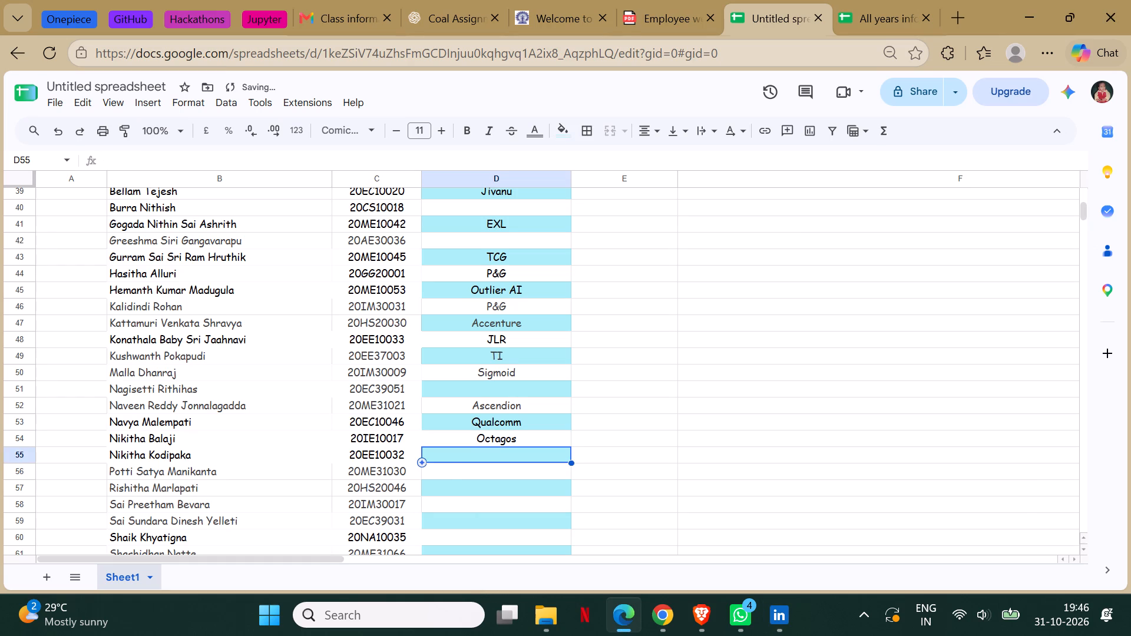
# Search LinkedIn for the row 55 member, open their profile, and send them a connection invitation without a note.
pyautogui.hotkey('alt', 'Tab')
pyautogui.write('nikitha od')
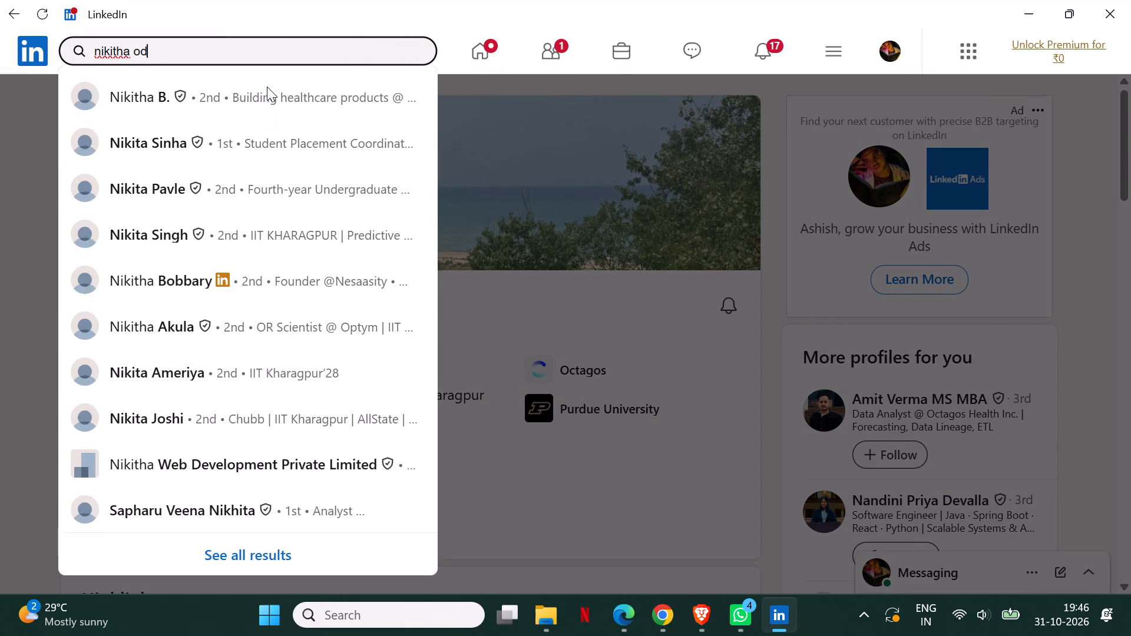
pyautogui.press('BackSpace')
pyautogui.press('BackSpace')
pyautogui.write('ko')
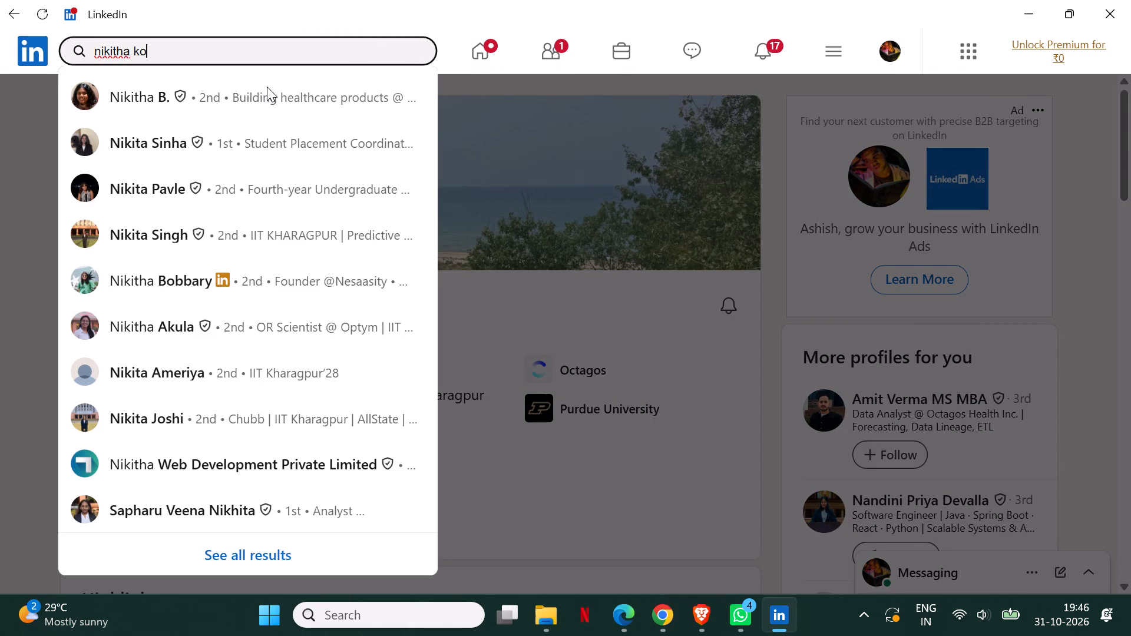
pyautogui.click(203, 118)
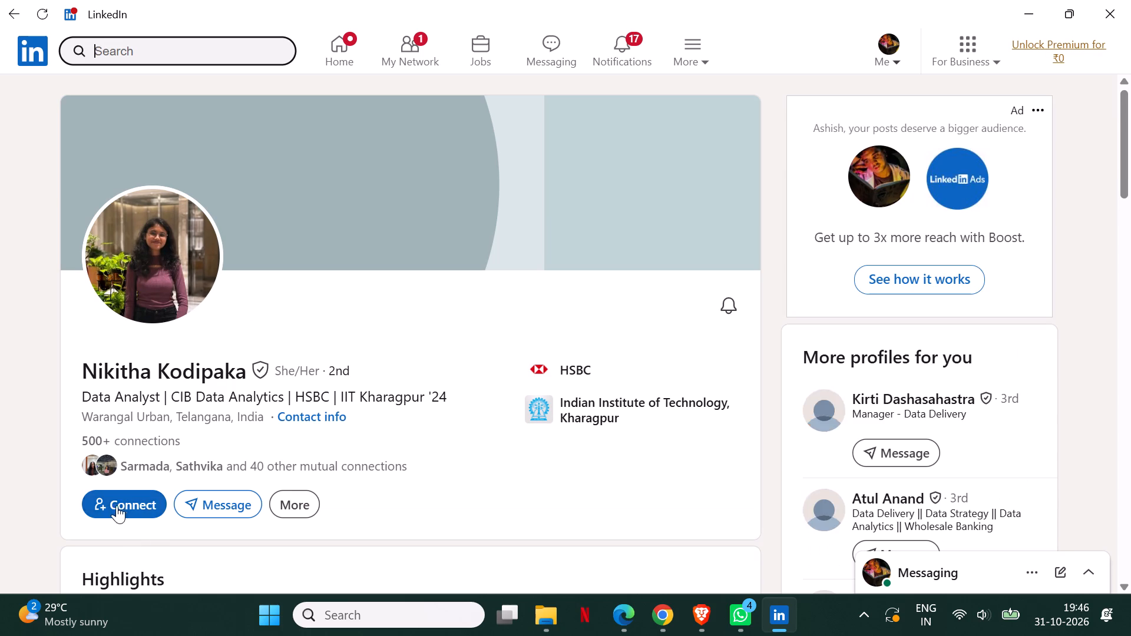
pyautogui.click(115, 505)
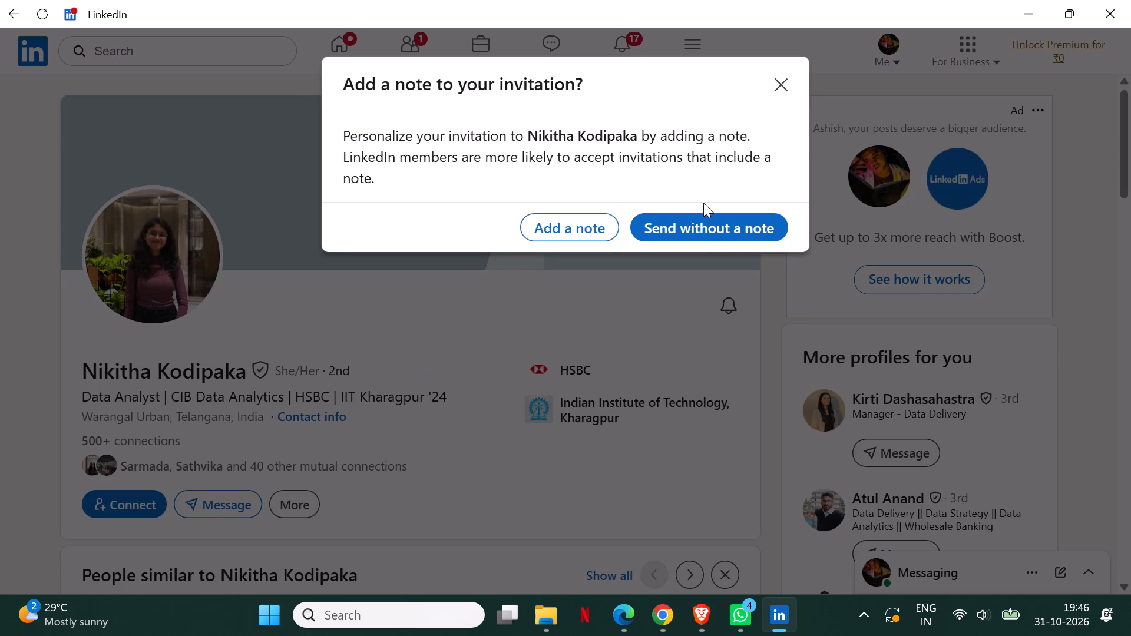
pyautogui.click(709, 225)
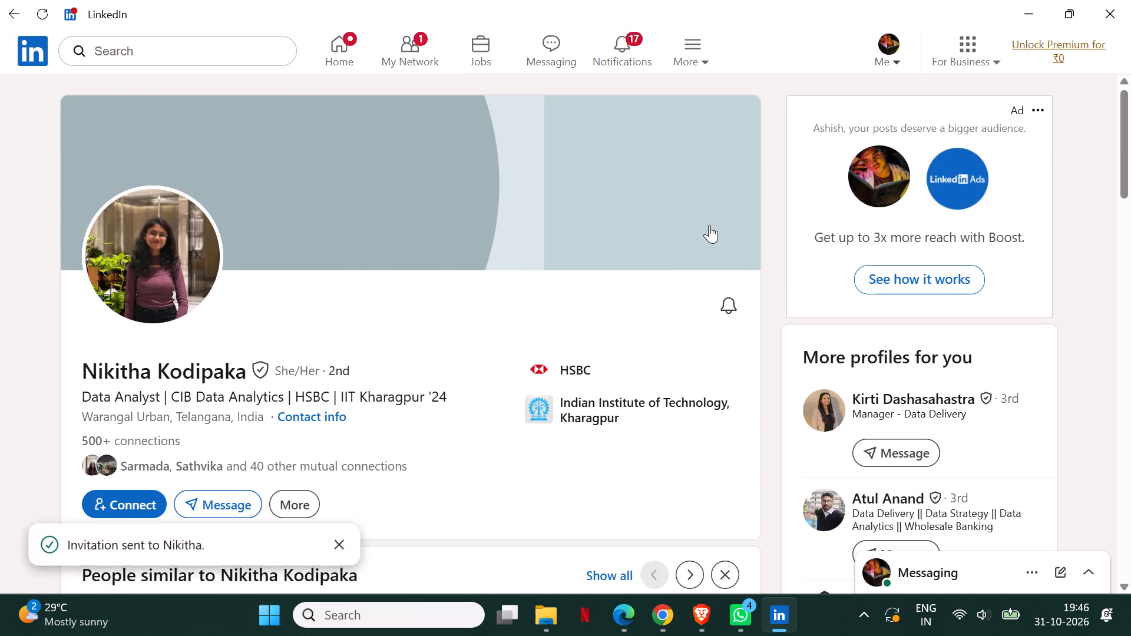
# Return to the spreadsheet and enter HSBC as the row 55 member's company in D55.
pyautogui.hotkey('alt', 'Tab')
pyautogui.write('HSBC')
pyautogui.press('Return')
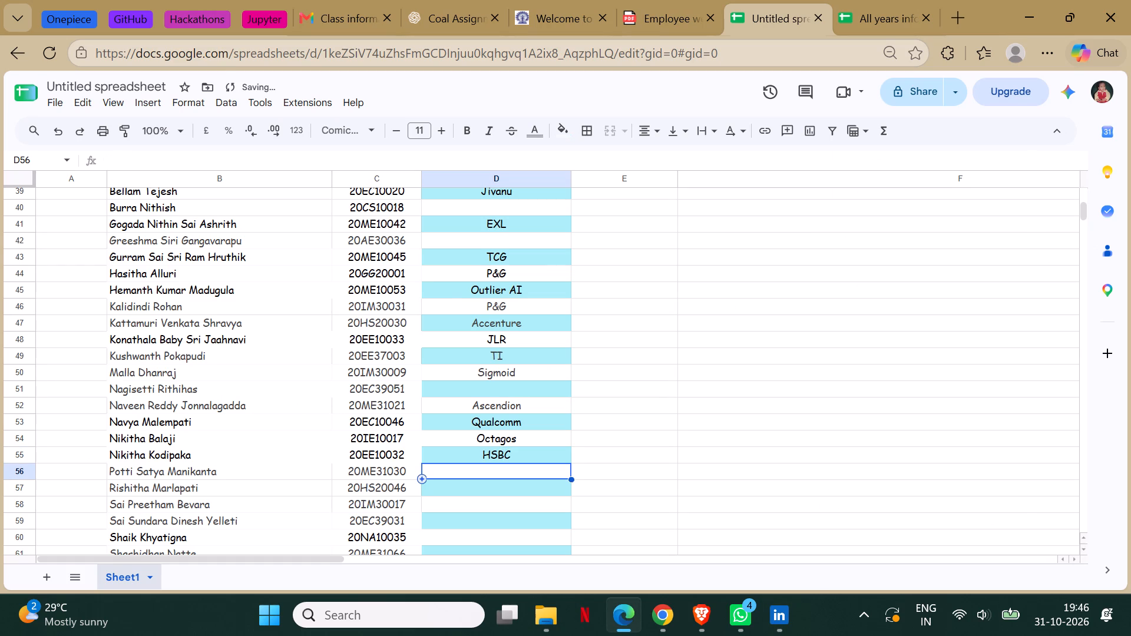
# Search LinkedIn for the row 56 member, open their IIT Kharagpur profile, and send them a connection invitation without a note.
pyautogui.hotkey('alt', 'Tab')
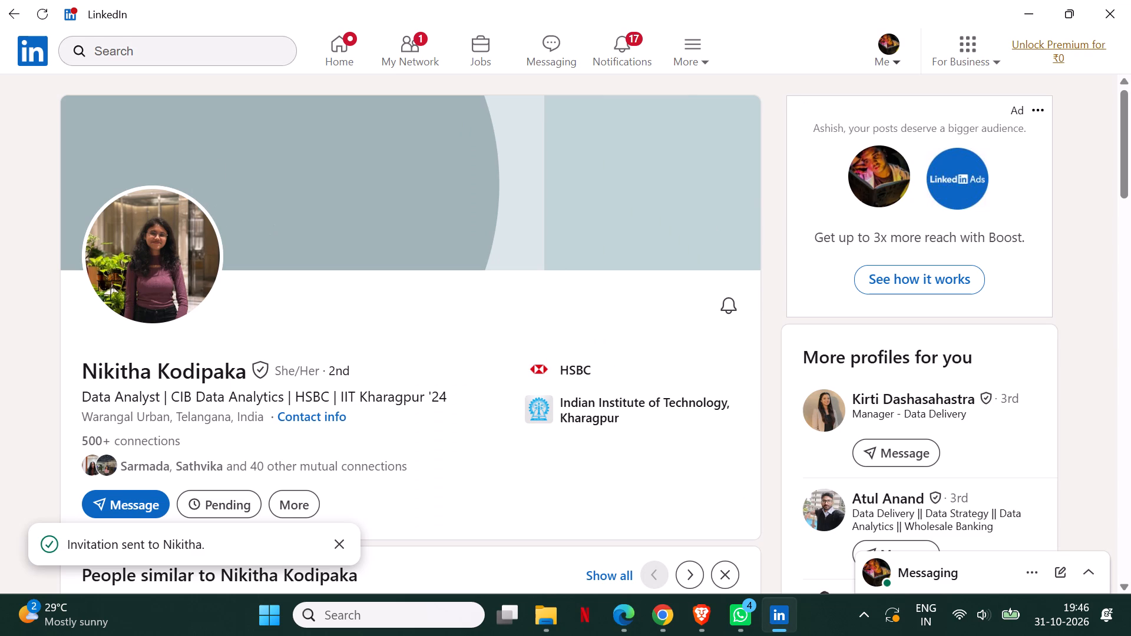
pyautogui.click(214, 52)
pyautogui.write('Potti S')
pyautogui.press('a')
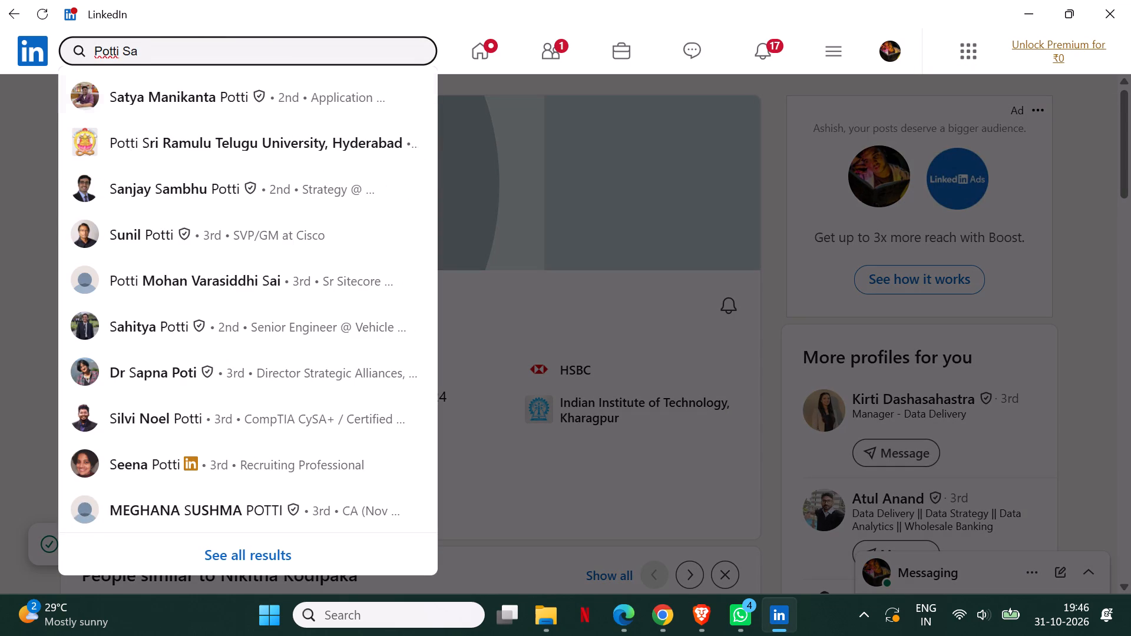
pyautogui.click(225, 104)
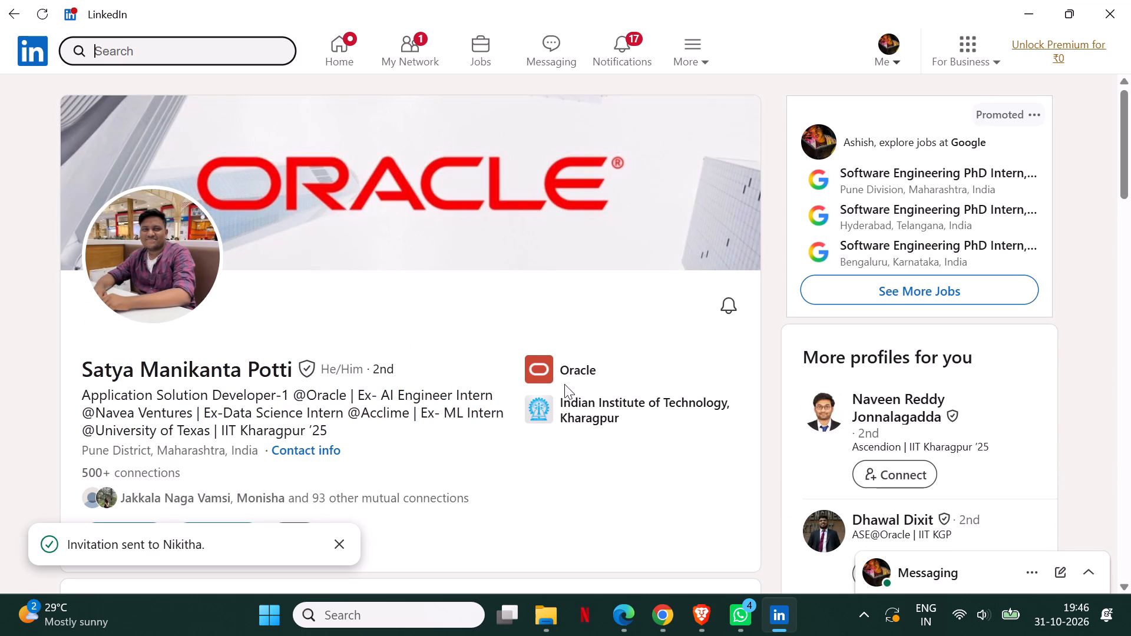
pyautogui.scroll(-1, 315, 358)
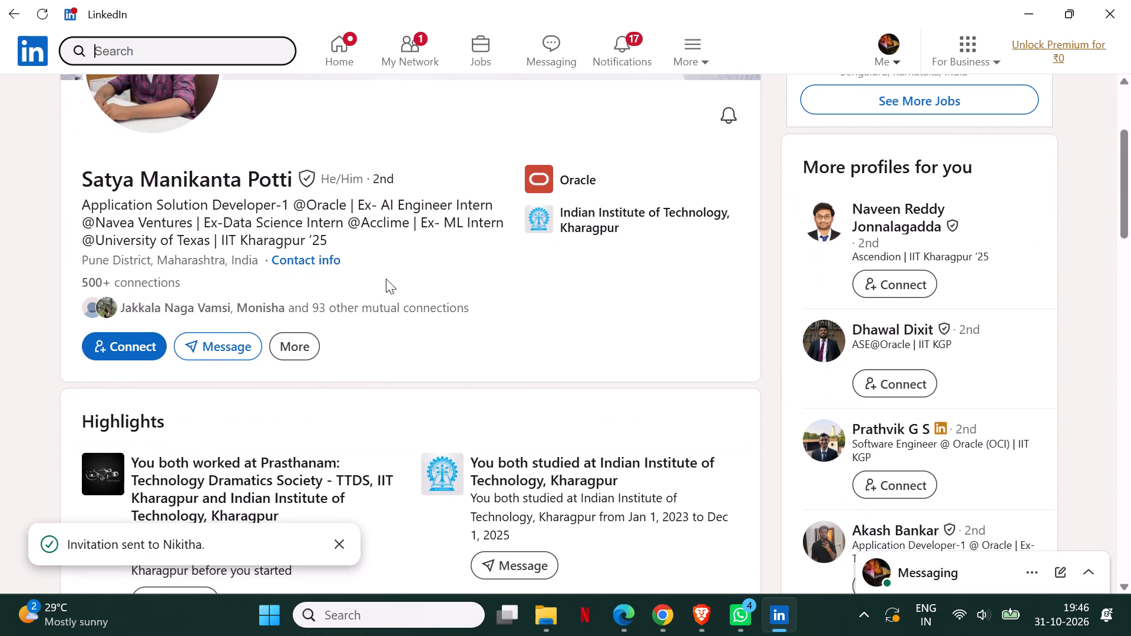
pyautogui.click(114, 349)
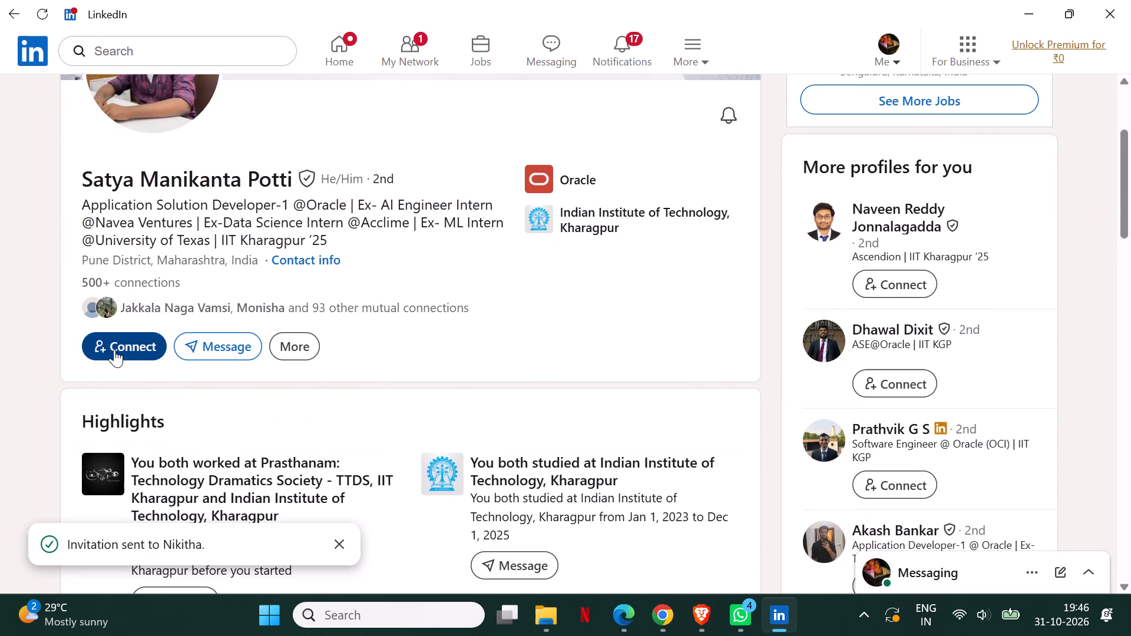
pyautogui.click(685, 225)
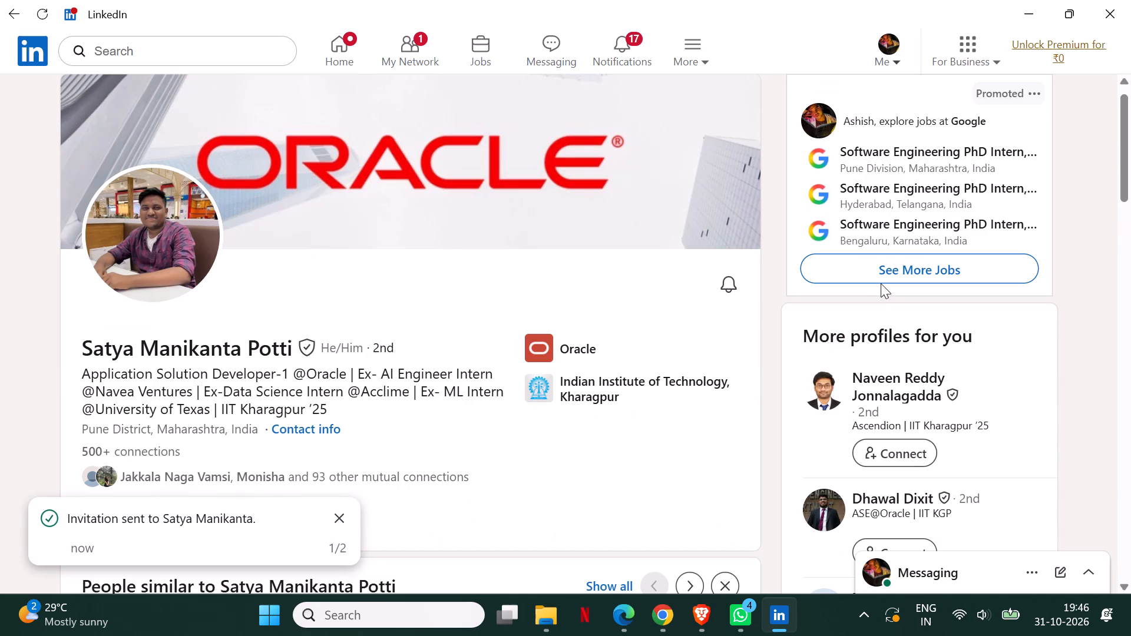
# Send a connection invitation to the suggested Ascendion profile from IIT Kharagpur, without a note.
pyautogui.click(881, 283)
pyautogui.scroll(-1, 840, 327)
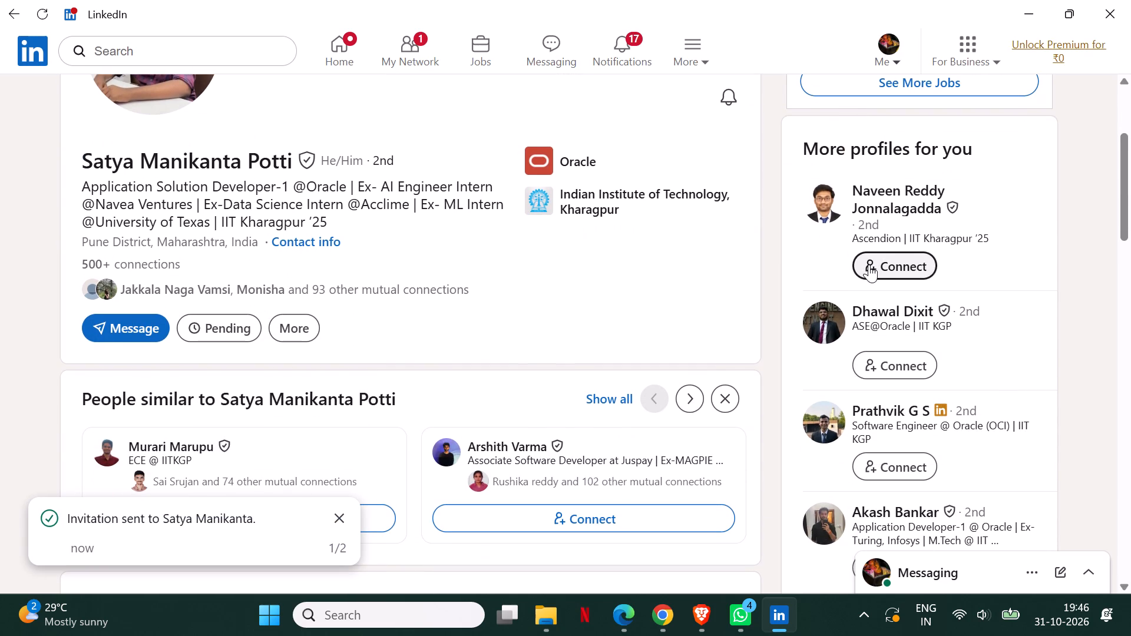
pyautogui.click(869, 264)
pyautogui.click(732, 228)
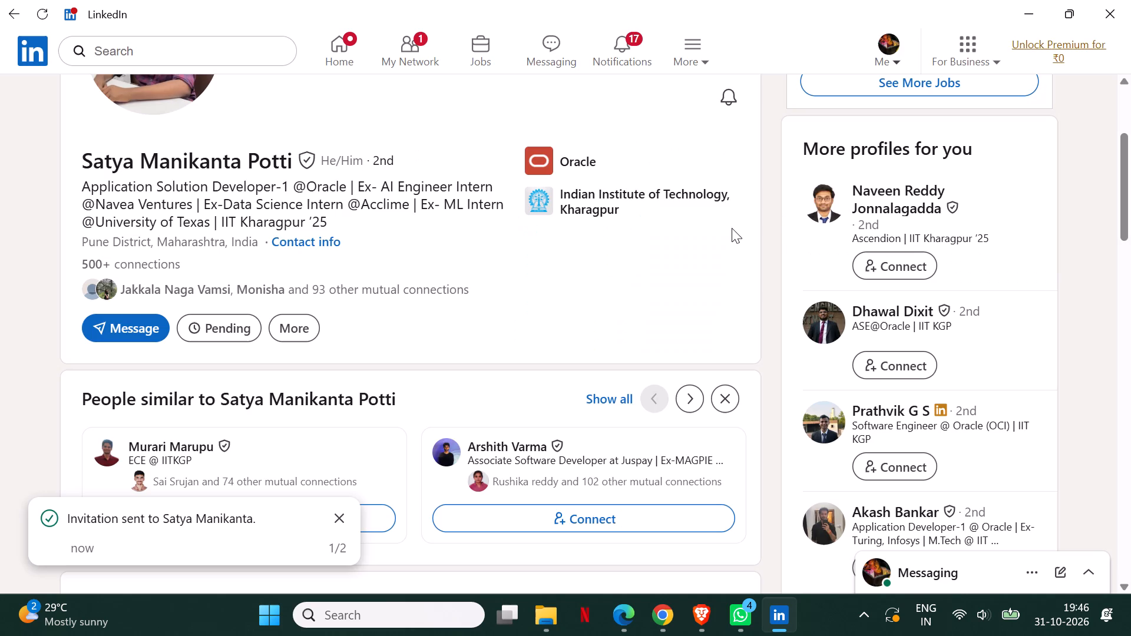
# Return to the spreadsheet and enter Oracle as the row 56 member's company in D56.
pyautogui.scroll(1, 603, 287)
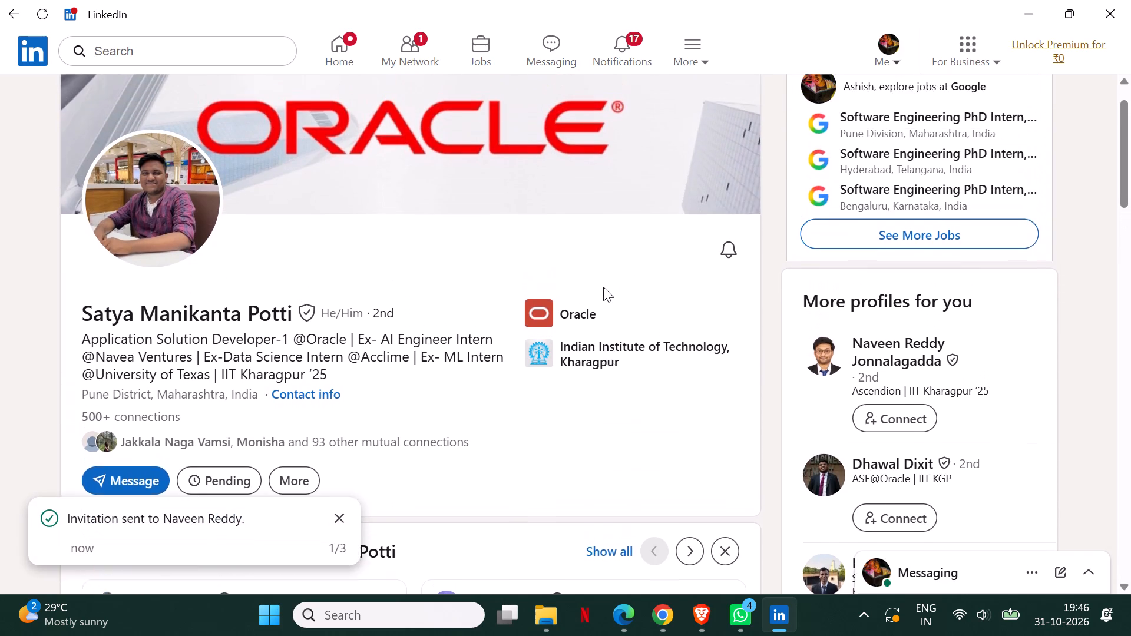
pyautogui.scroll(1, 603, 287)
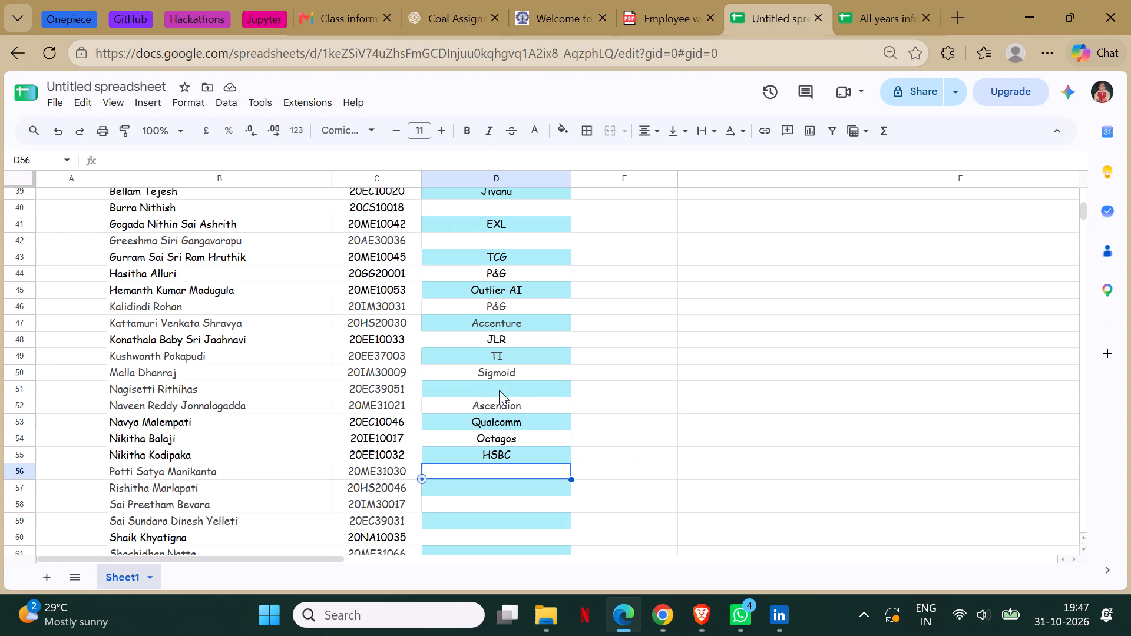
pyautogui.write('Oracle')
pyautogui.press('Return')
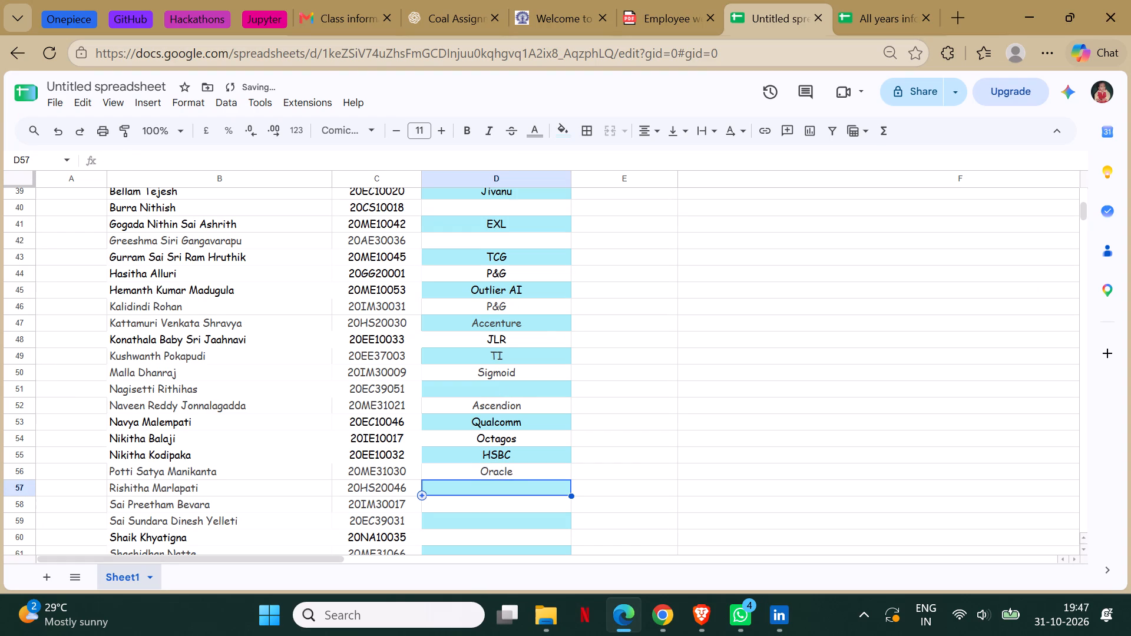
# Search LinkedIn for the row 57 member, open their IIT Kharagpur profile, and send them a connection invitation without a note.
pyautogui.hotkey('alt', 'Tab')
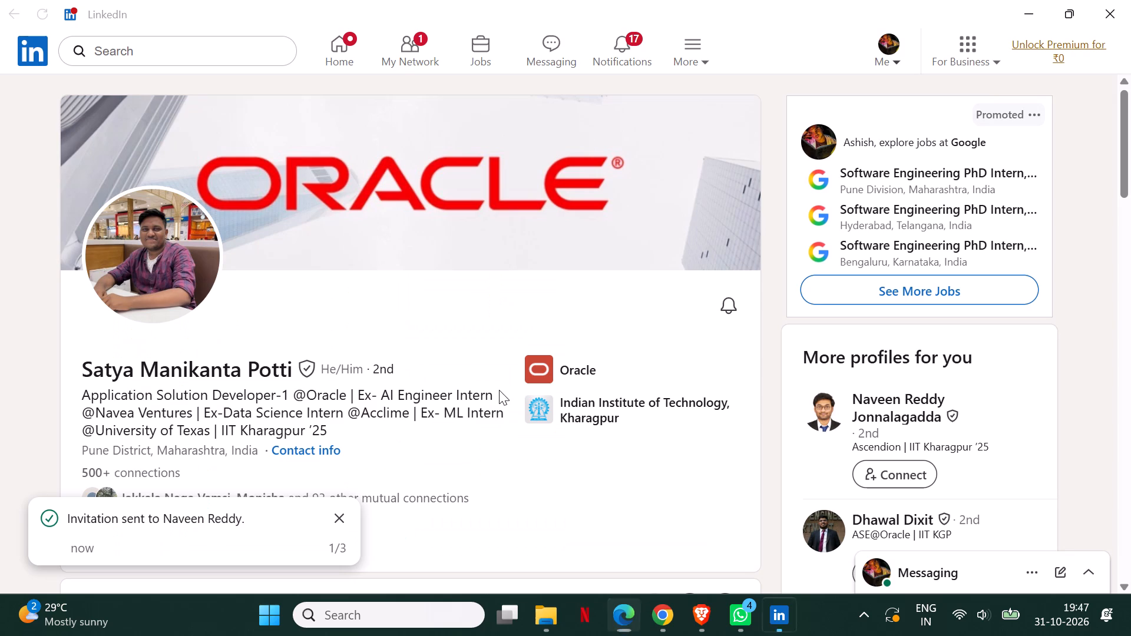
pyautogui.click(157, 61)
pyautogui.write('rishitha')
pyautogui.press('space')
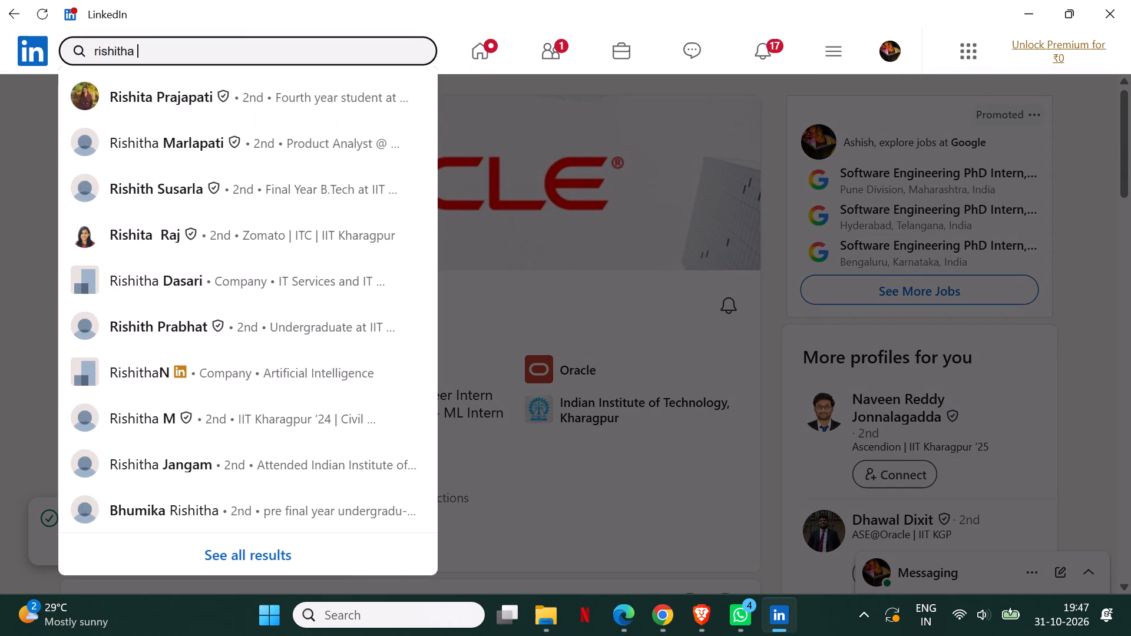
pyautogui.click(210, 129)
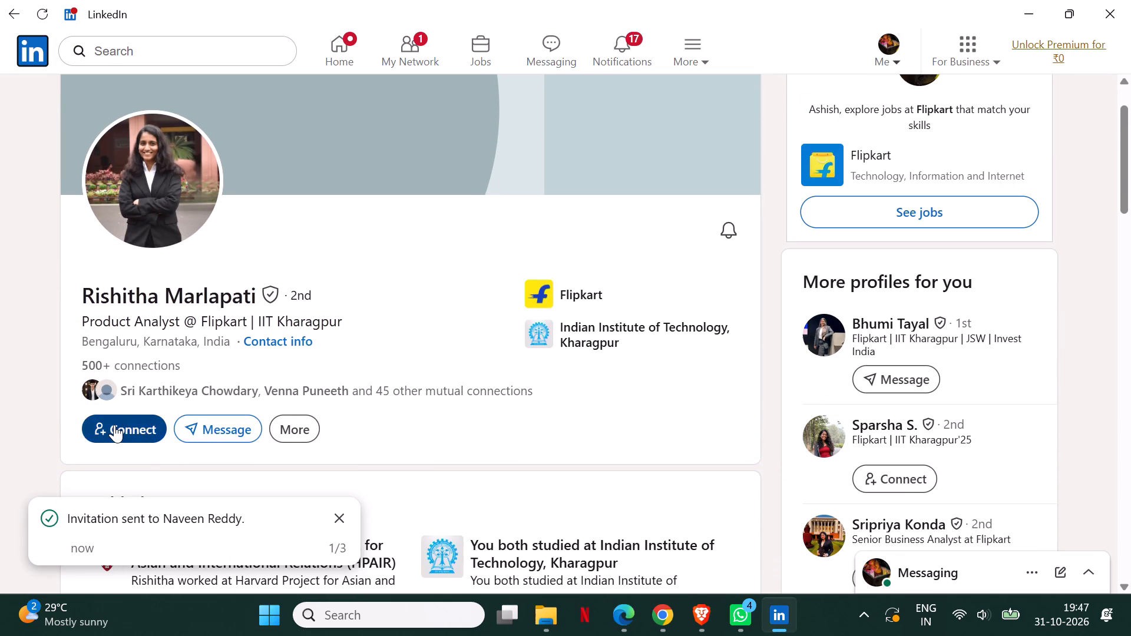
pyautogui.click(114, 425)
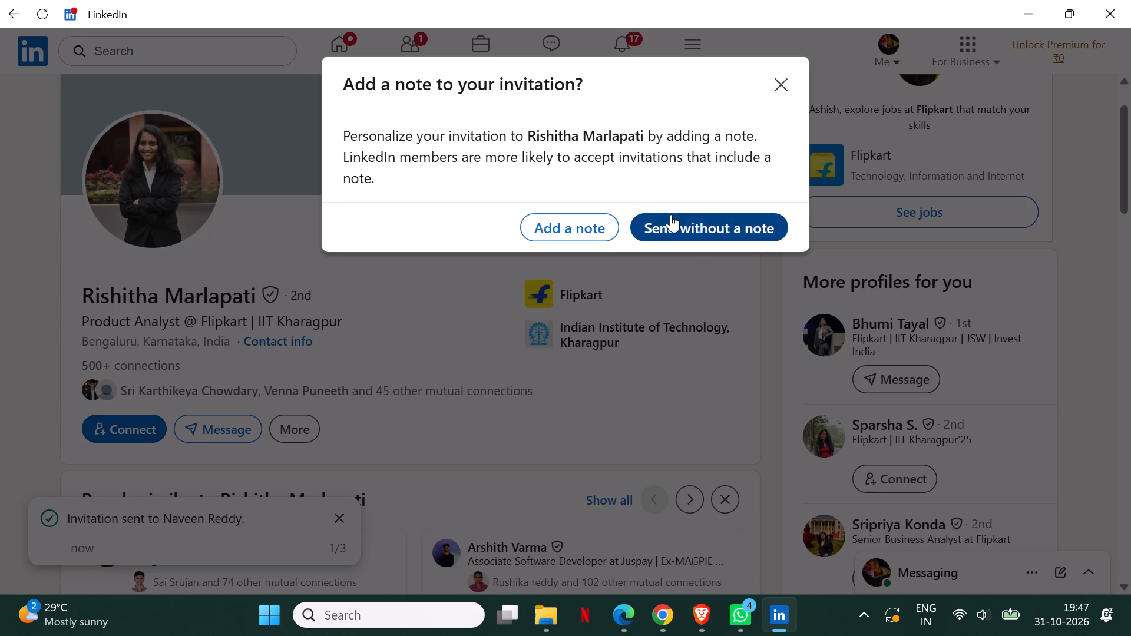
pyautogui.click(670, 216)
# Return to the spreadsheet and enter Flipkart as the row 57 member's company in D57.
pyautogui.hotkey('alt', 'Tab')
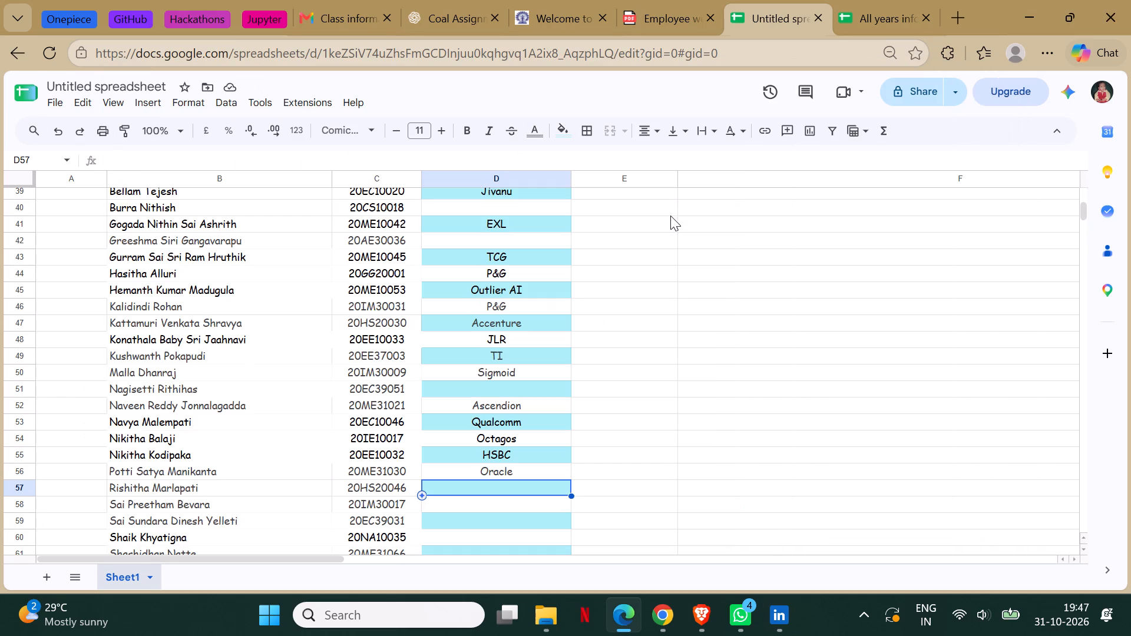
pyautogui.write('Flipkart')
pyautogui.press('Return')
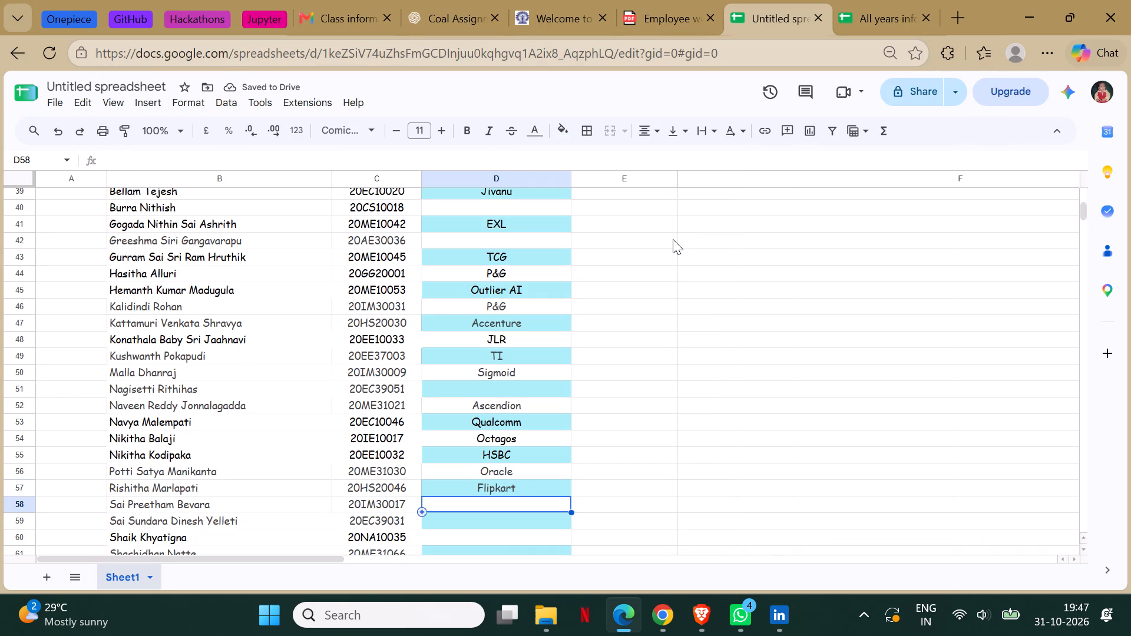
# Skip row 58, search LinkedIn for the row 59 member, open their profile, and enter Qualcomm as their company in D59.
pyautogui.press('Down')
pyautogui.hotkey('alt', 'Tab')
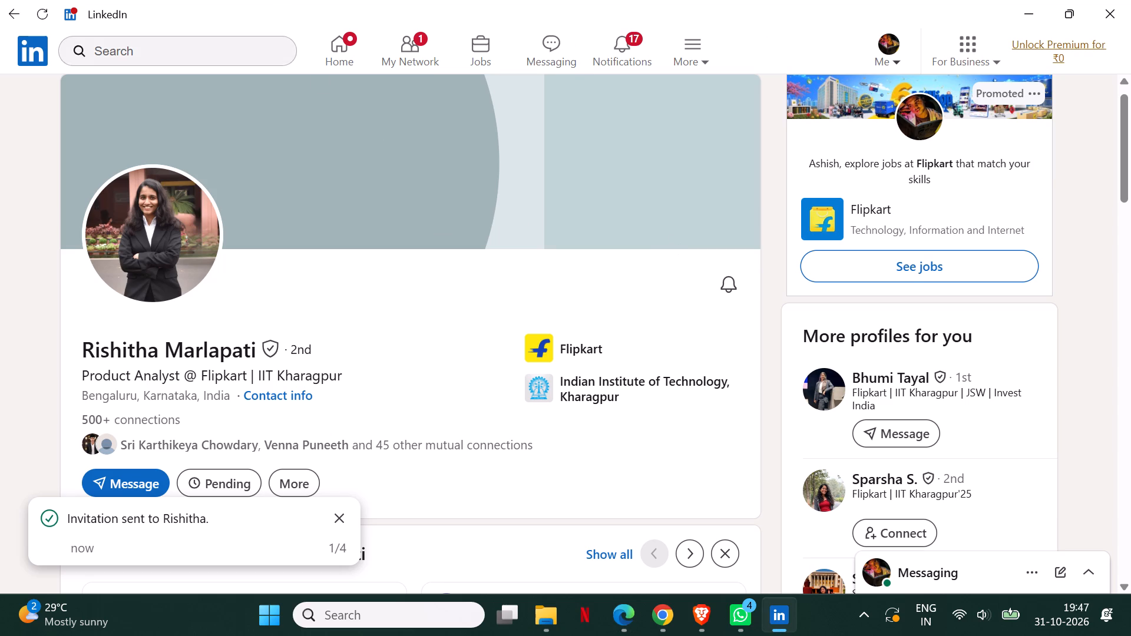
pyautogui.click(239, 49)
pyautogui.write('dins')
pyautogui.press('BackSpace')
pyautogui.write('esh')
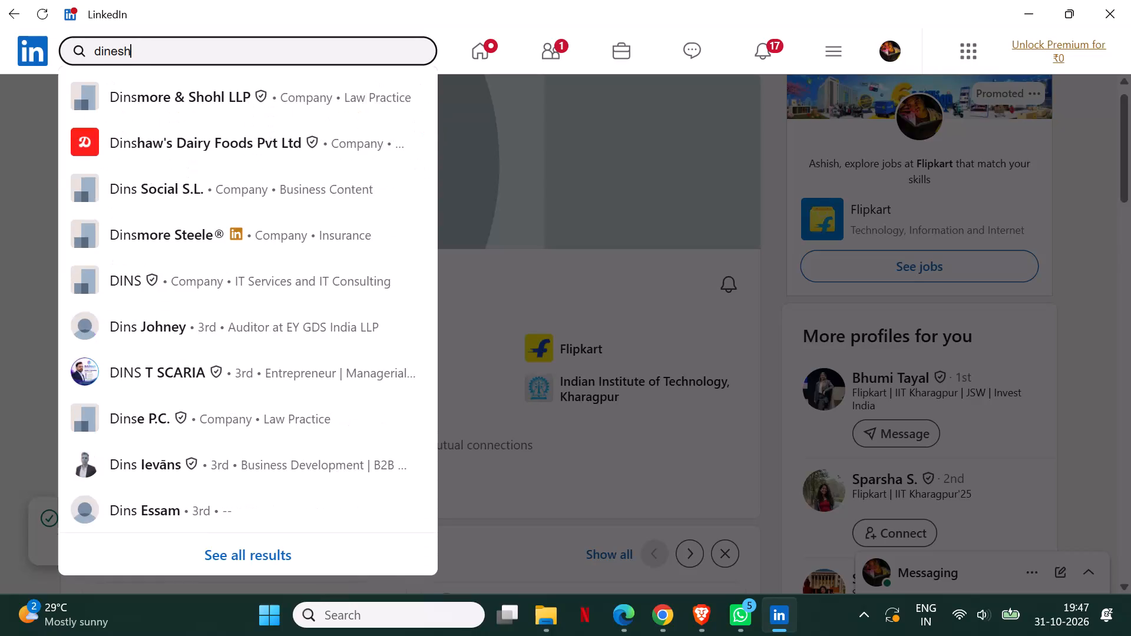
pyautogui.click(176, 149)
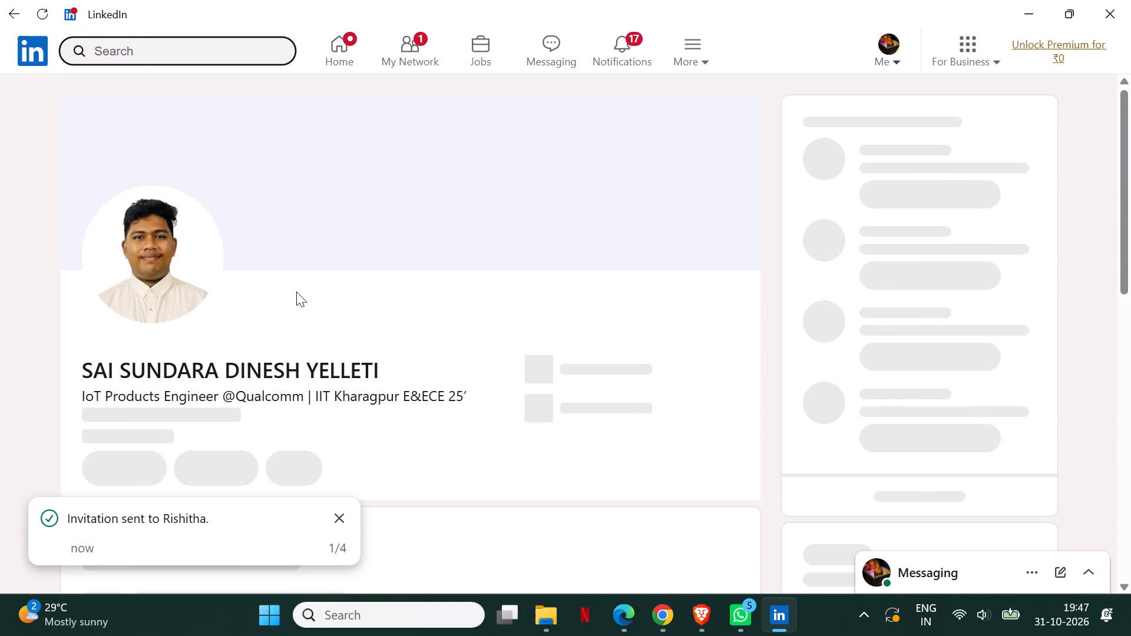
pyautogui.hotkey('alt', 'Tab')
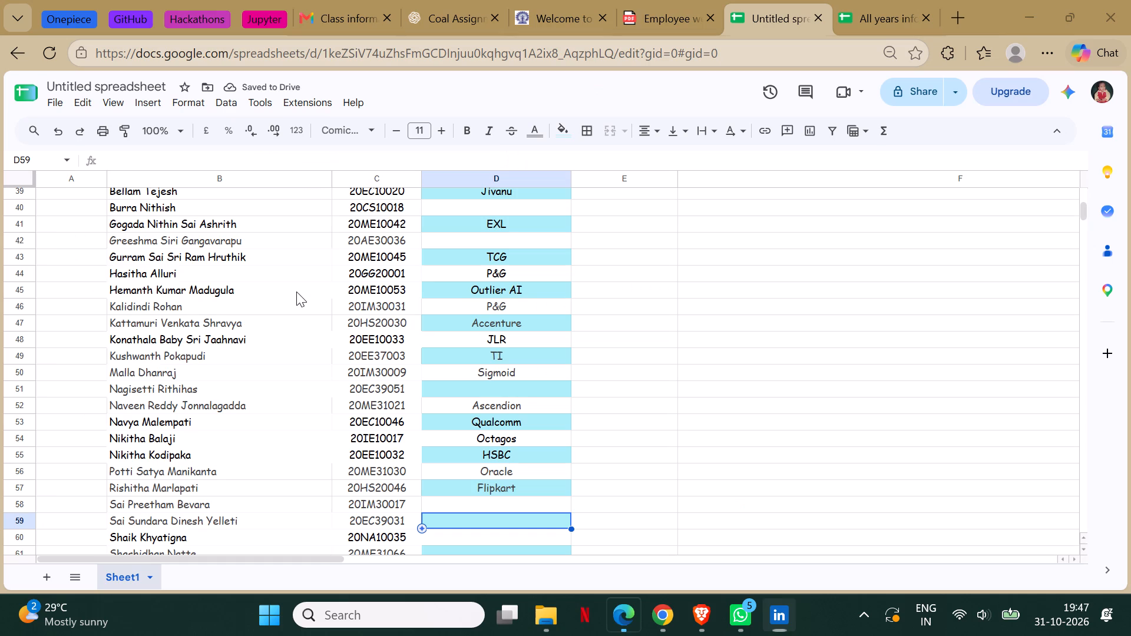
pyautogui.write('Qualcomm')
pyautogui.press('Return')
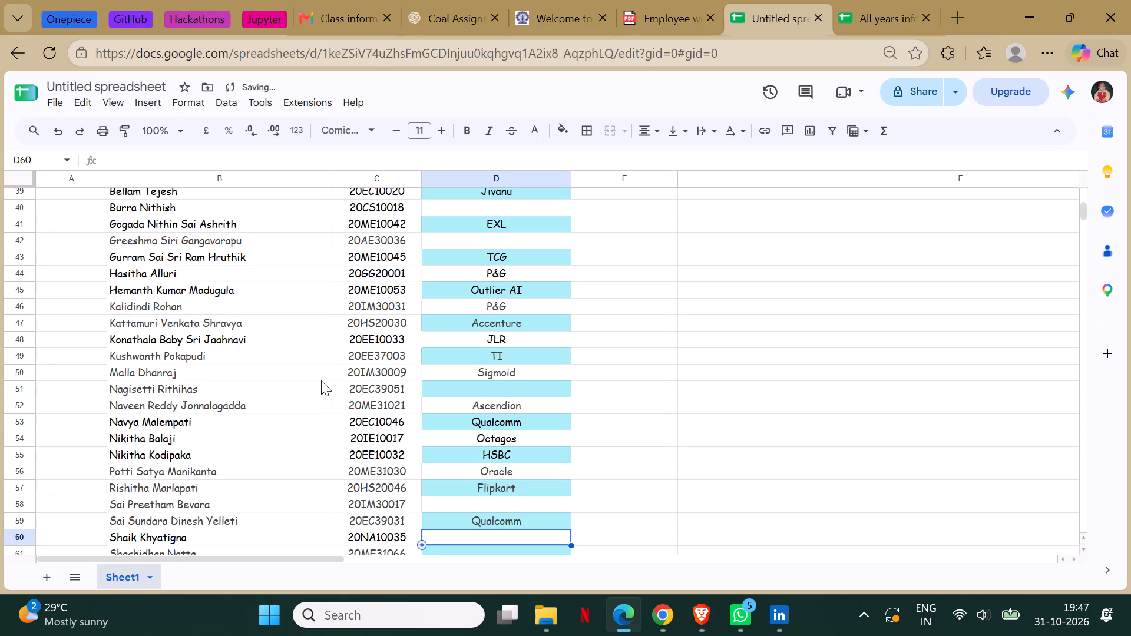
# Copy the row 60 member's name from the spreadsheet, search LinkedIn for it, and examine their IIT Kharagpur profile for a company.
pyautogui.scroll(-1, 321, 380)
pyautogui.click(266, 475)
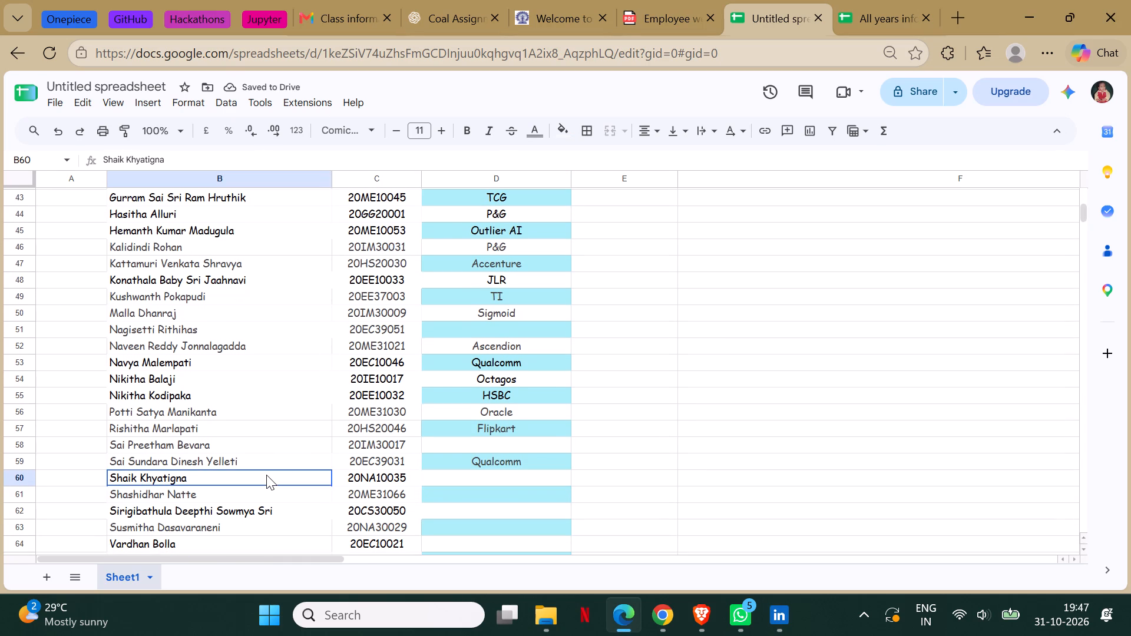
pyautogui.hotkey('ctrl', 'c')
pyautogui.hotkey('alt', 'Tab')
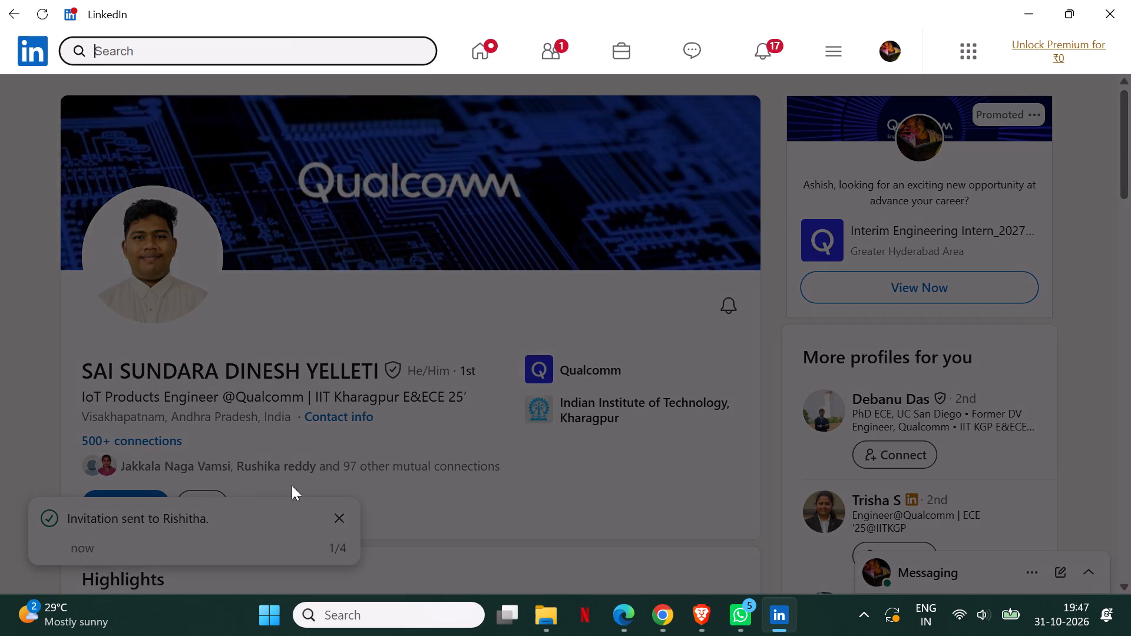
pyautogui.scroll(-1, 221, 388)
pyautogui.hotkey('ctrl', 'v')
pyautogui.press('Return')
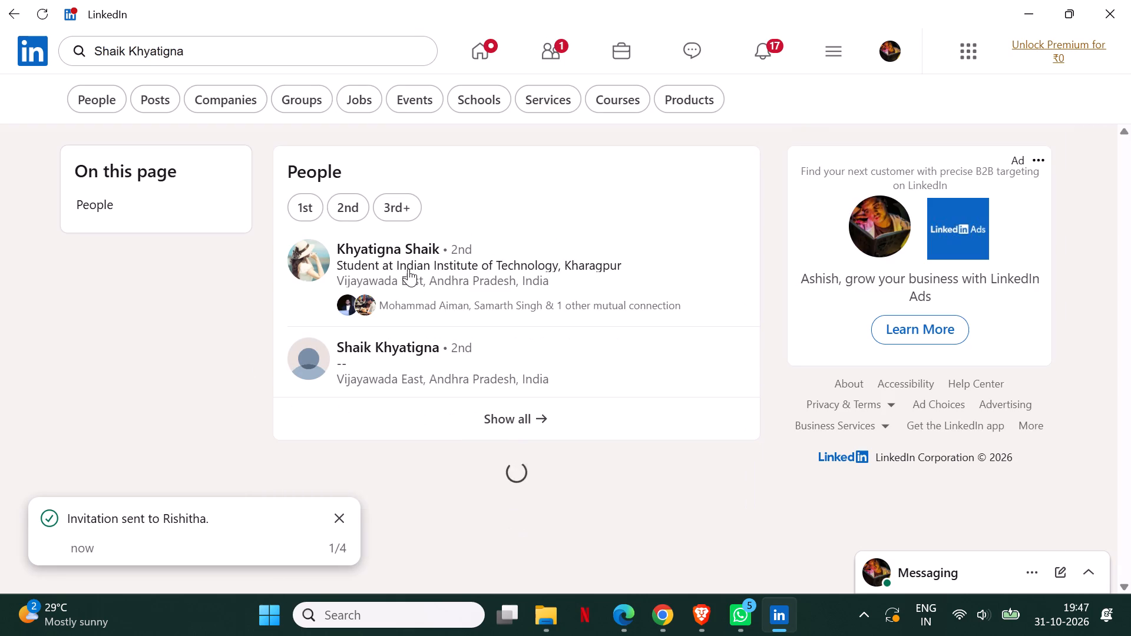
pyautogui.click(385, 246)
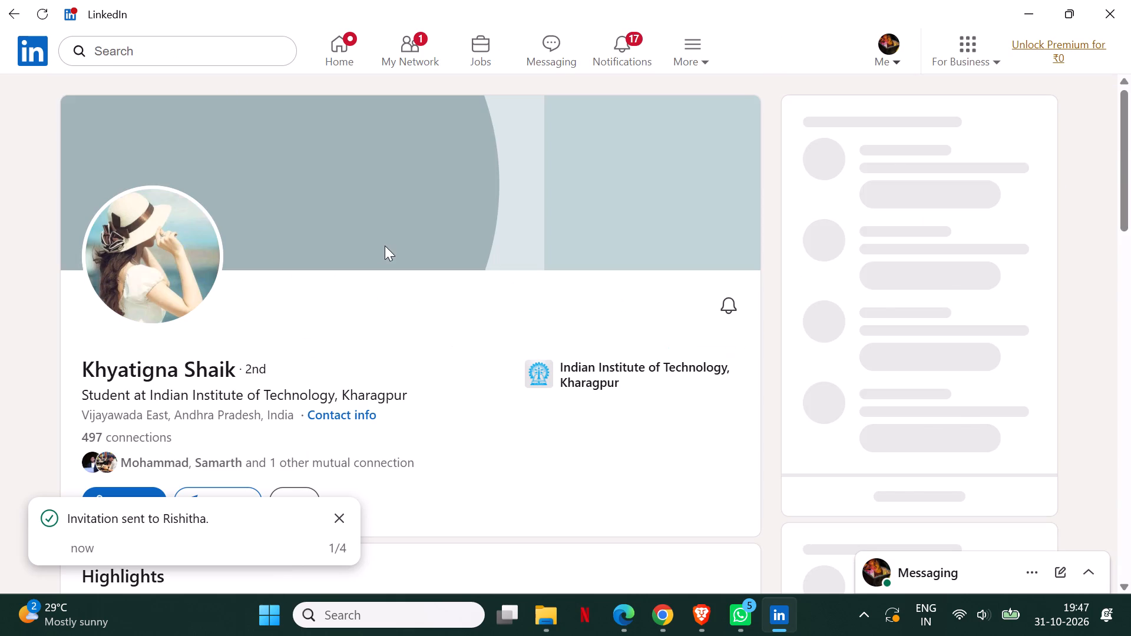
pyautogui.scroll(-1, 397, 333)
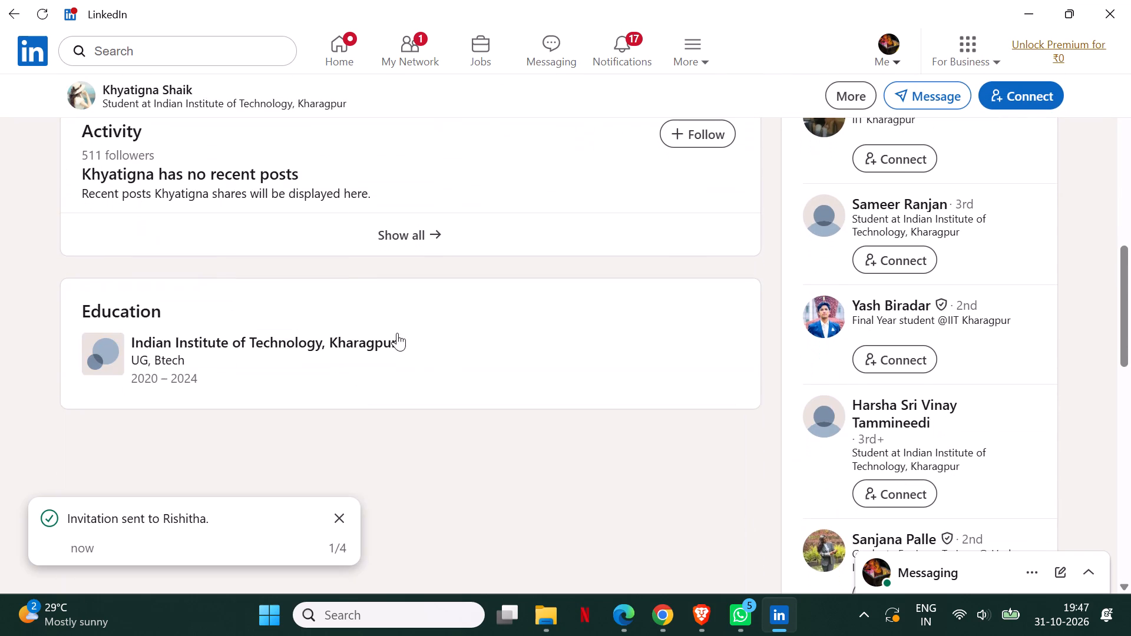
pyautogui.scroll(-1, 397, 333)
pyautogui.click(340, 517)
pyautogui.scroll(1, 405, 416)
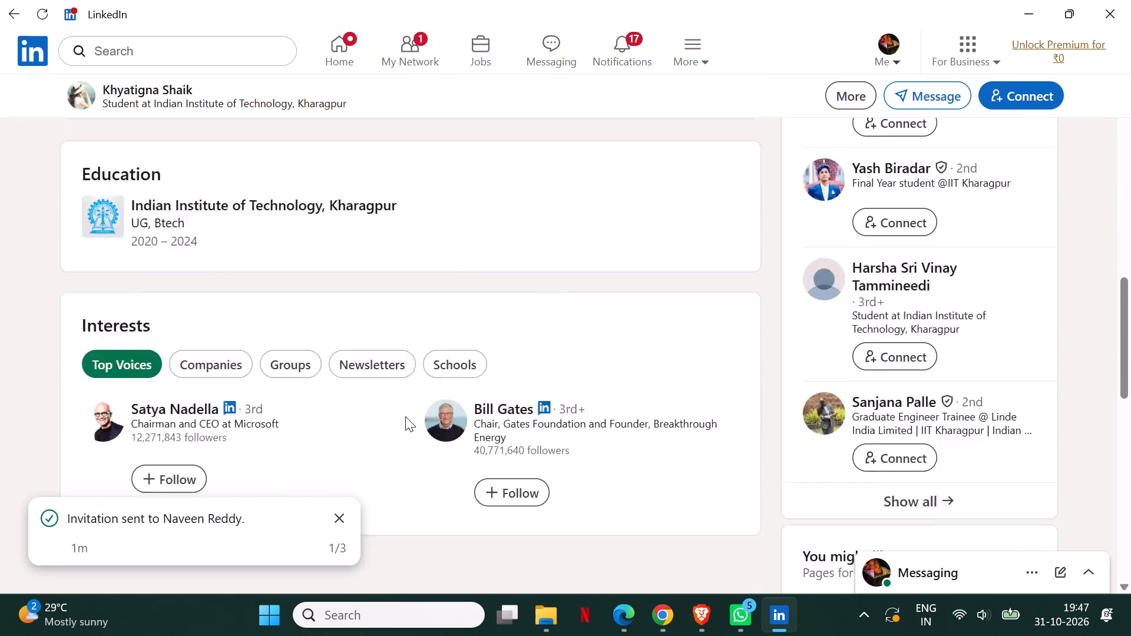
pyautogui.scroll(2, 405, 416)
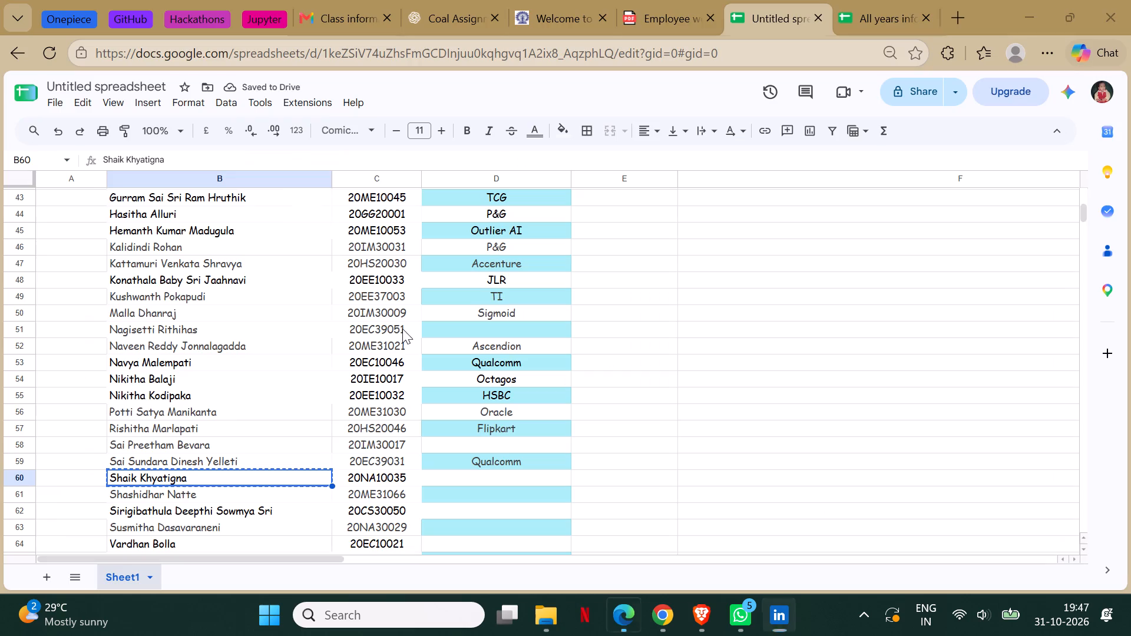
# Check the spreadsheet for the row 61 member's name, search LinkedIn for them, and open their IIT Kharagpur profile.
pyautogui.scroll(-1, 349, 433)
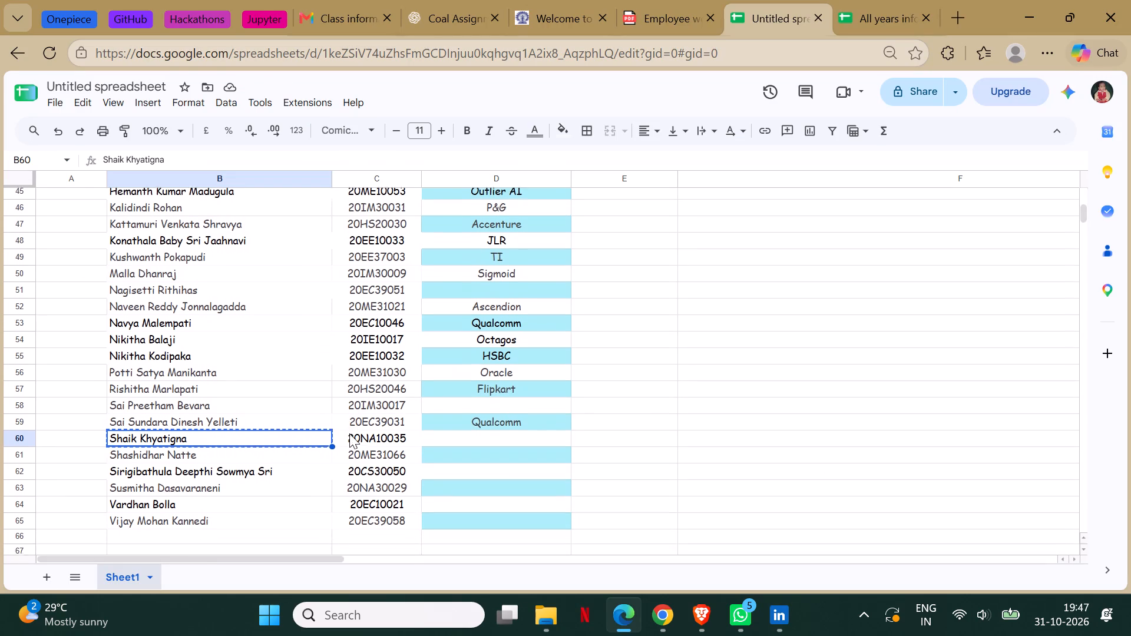
pyautogui.scroll(-1, 349, 433)
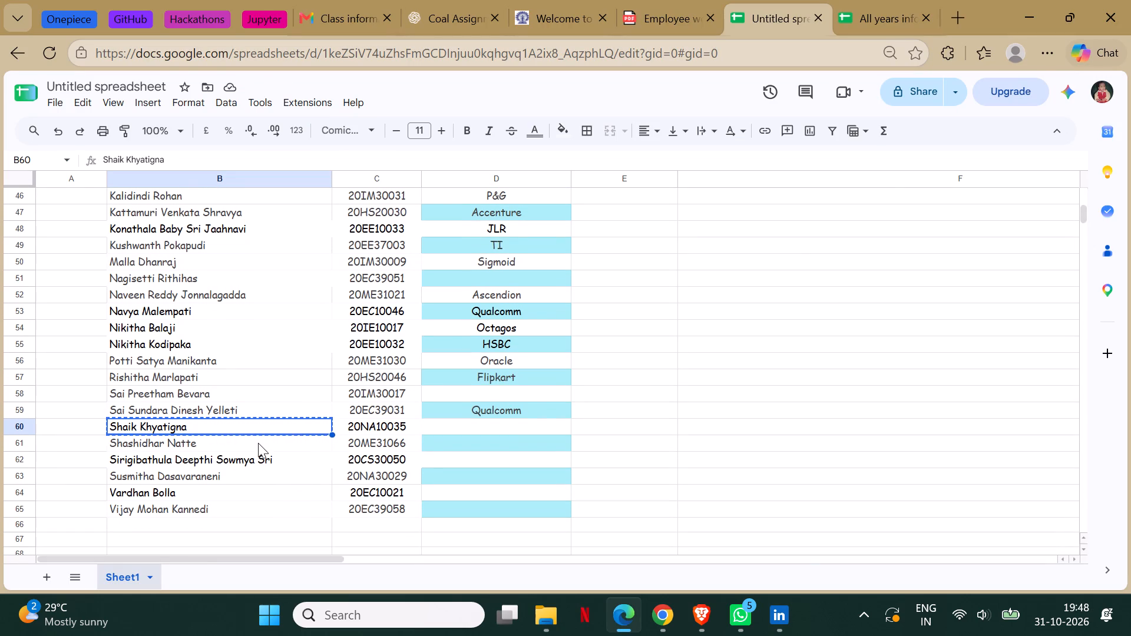
pyautogui.hotkey('alt', 'Tab')
pyautogui.click(191, 45)
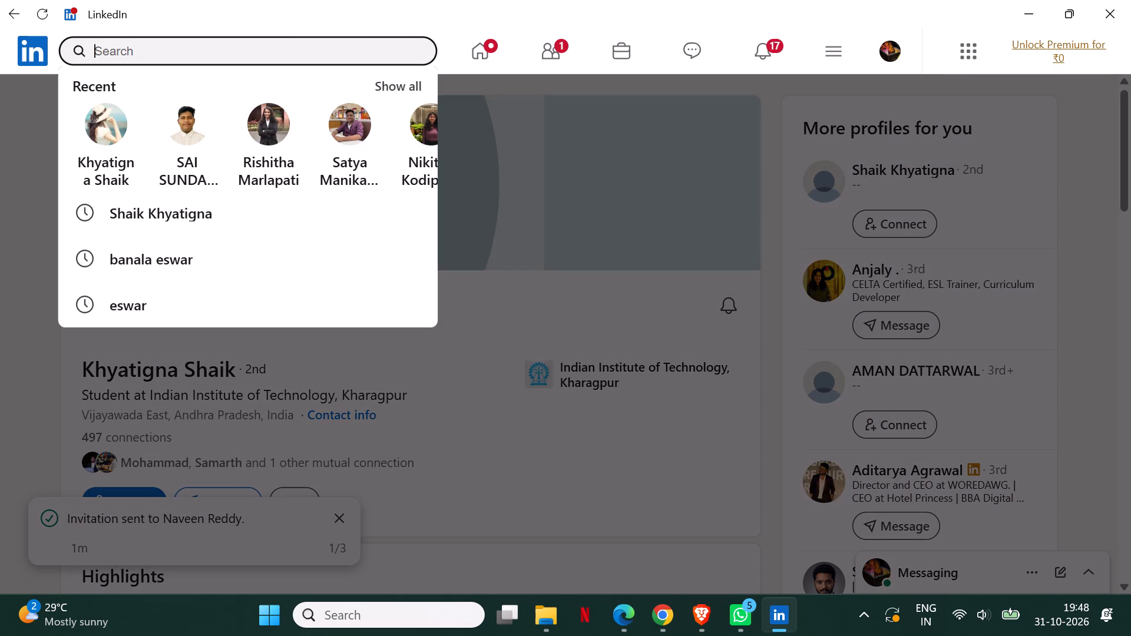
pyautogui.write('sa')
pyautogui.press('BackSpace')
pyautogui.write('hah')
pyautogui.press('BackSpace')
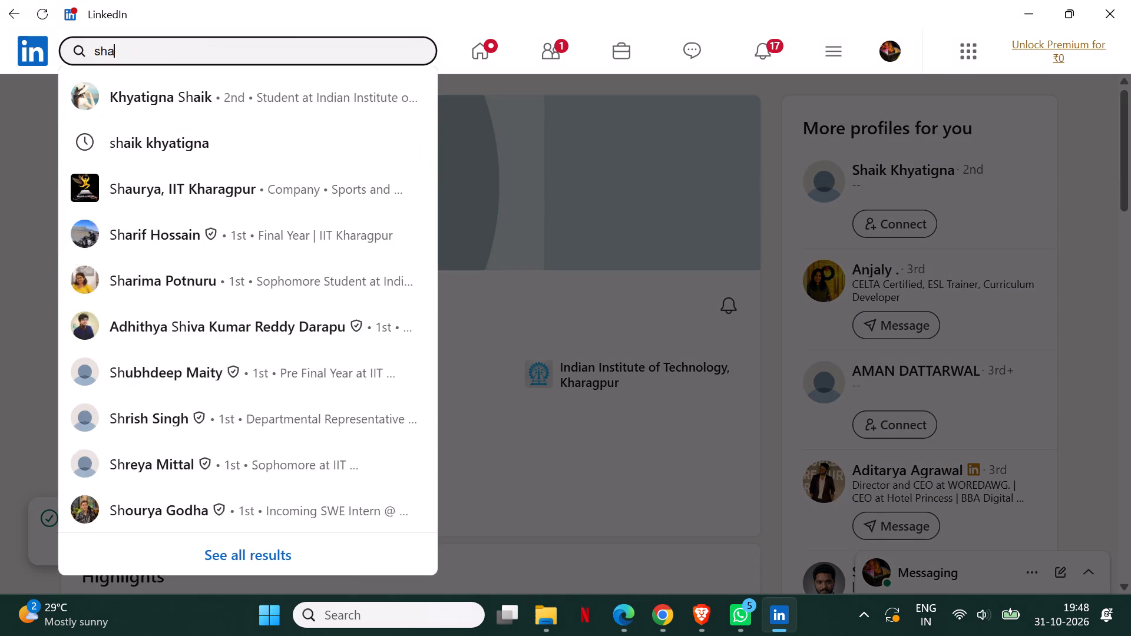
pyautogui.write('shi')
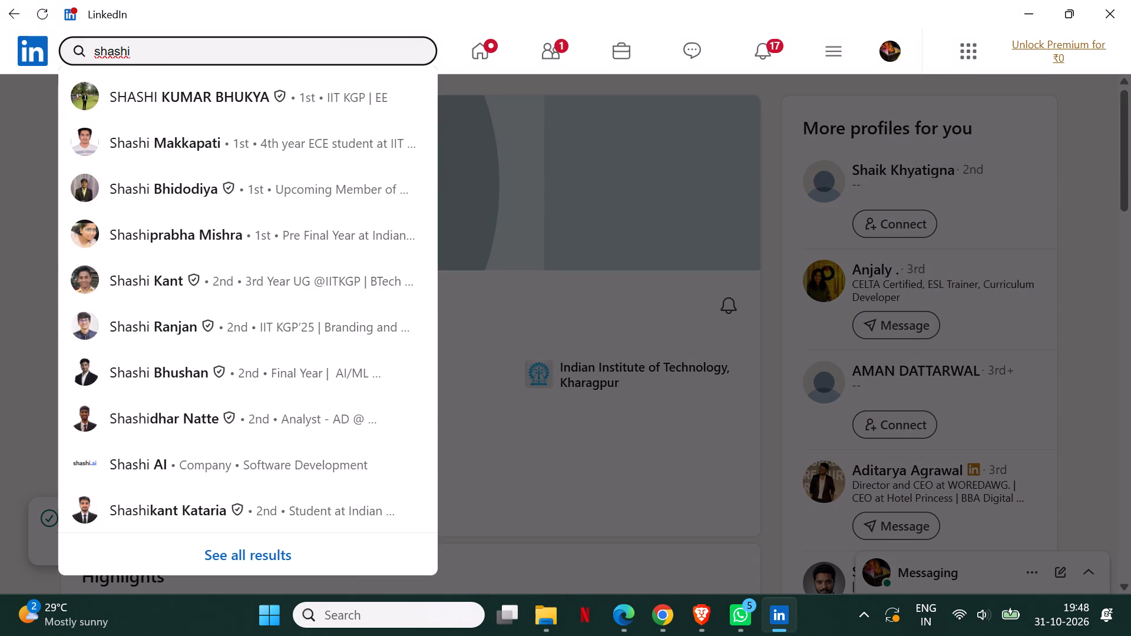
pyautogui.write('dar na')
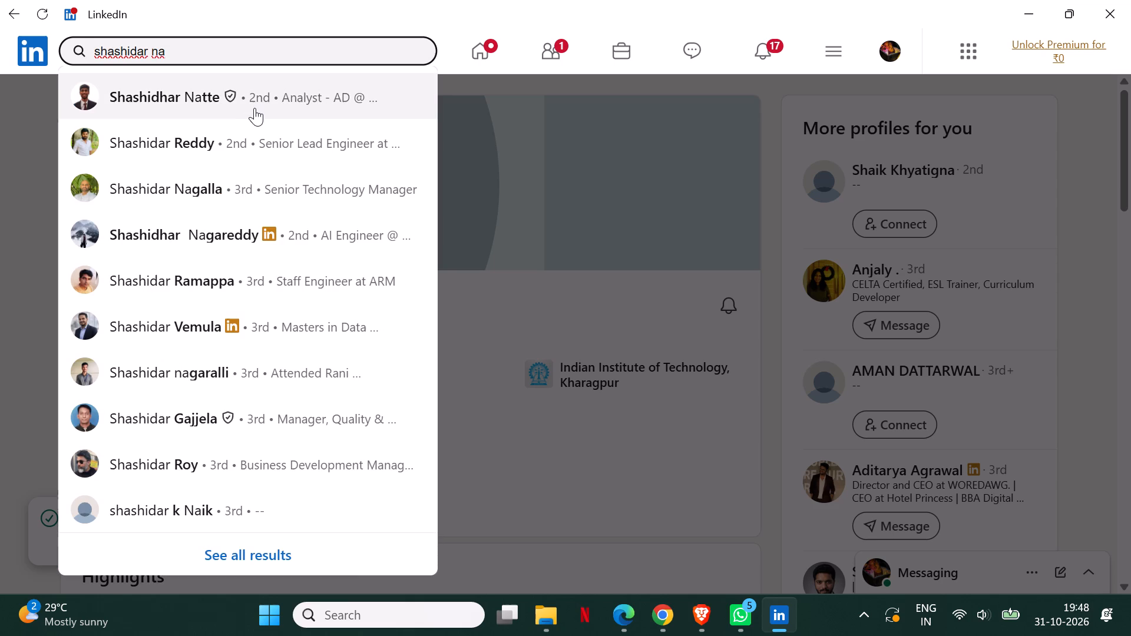
pyautogui.click(254, 108)
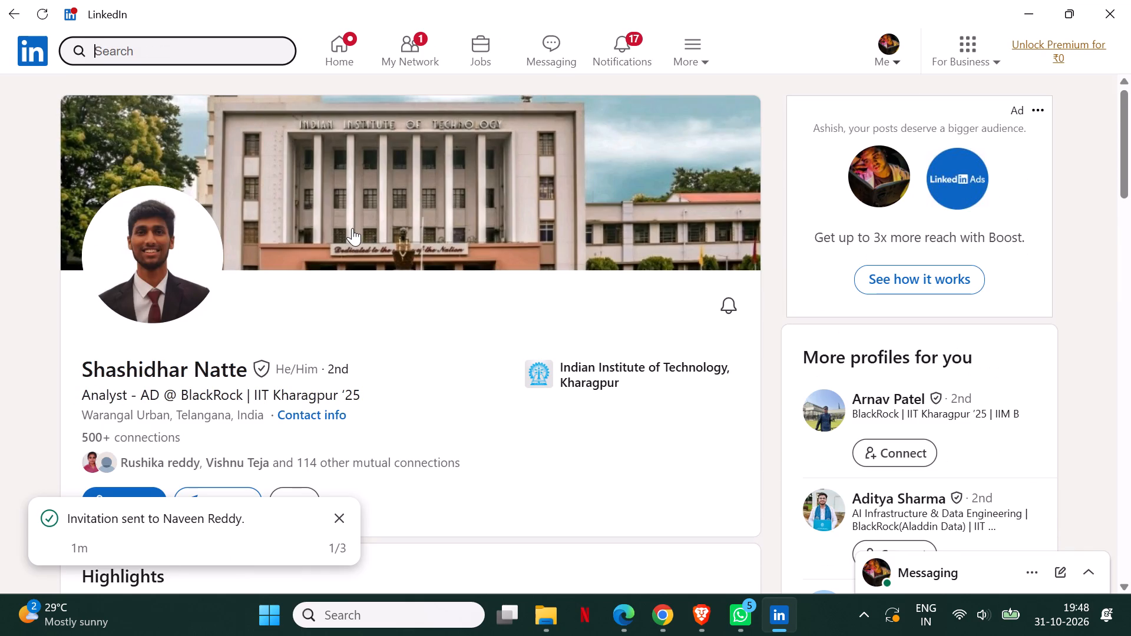
# Return to the spreadsheet and enter Blackrock as the row 61 member's company in D61.
pyautogui.hotkey('alt', 'Tab')
pyautogui.press('Right')
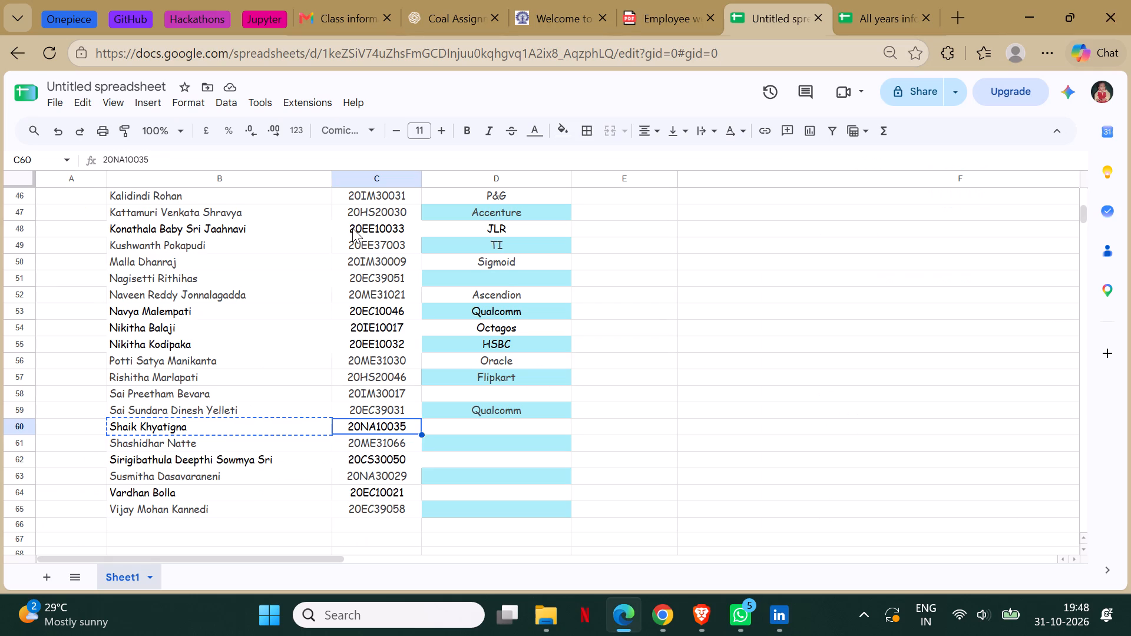
pyautogui.press('Right')
pyautogui.press('Down')
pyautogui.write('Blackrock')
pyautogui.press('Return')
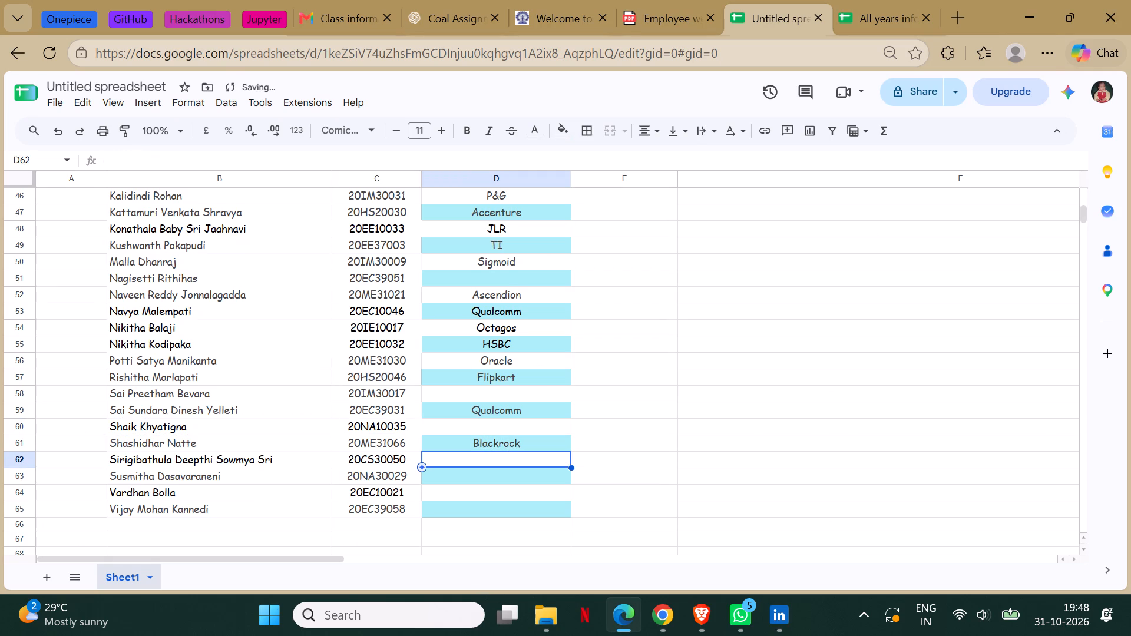
# Copy the row 62 member's name from the spreadsheet, search LinkedIn for it, and examine their IIT Kharagpur profile for a company.
pyautogui.click(266, 459)
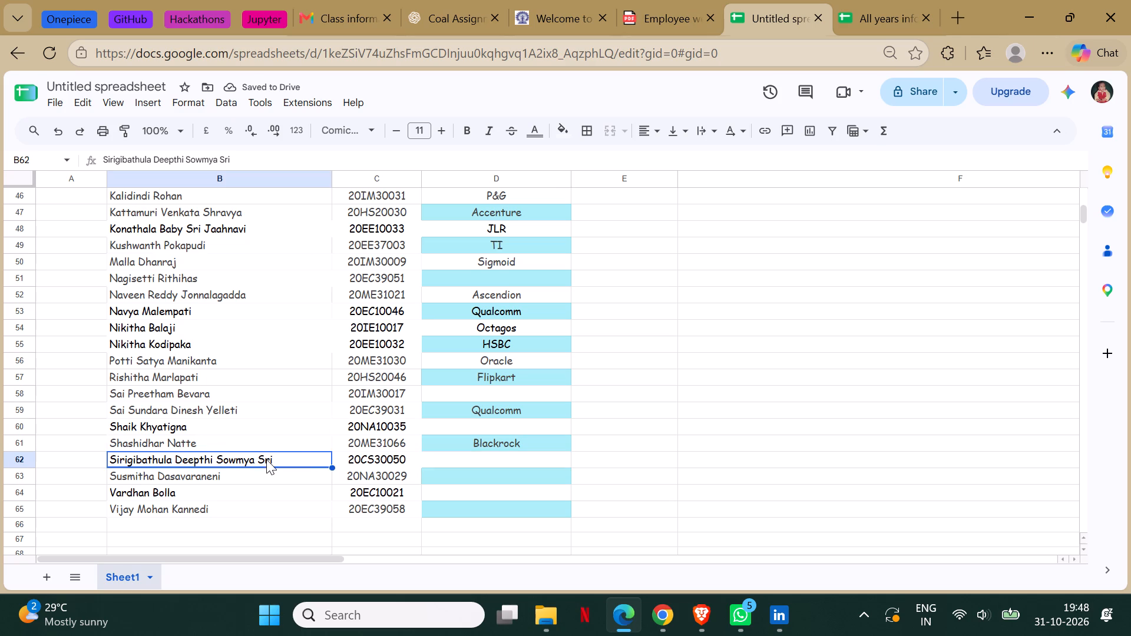
pyautogui.hotkey('ctrl', 'c')
pyautogui.hotkey('alt', 'Tab')
pyautogui.hotkey('ctrl', 'v')
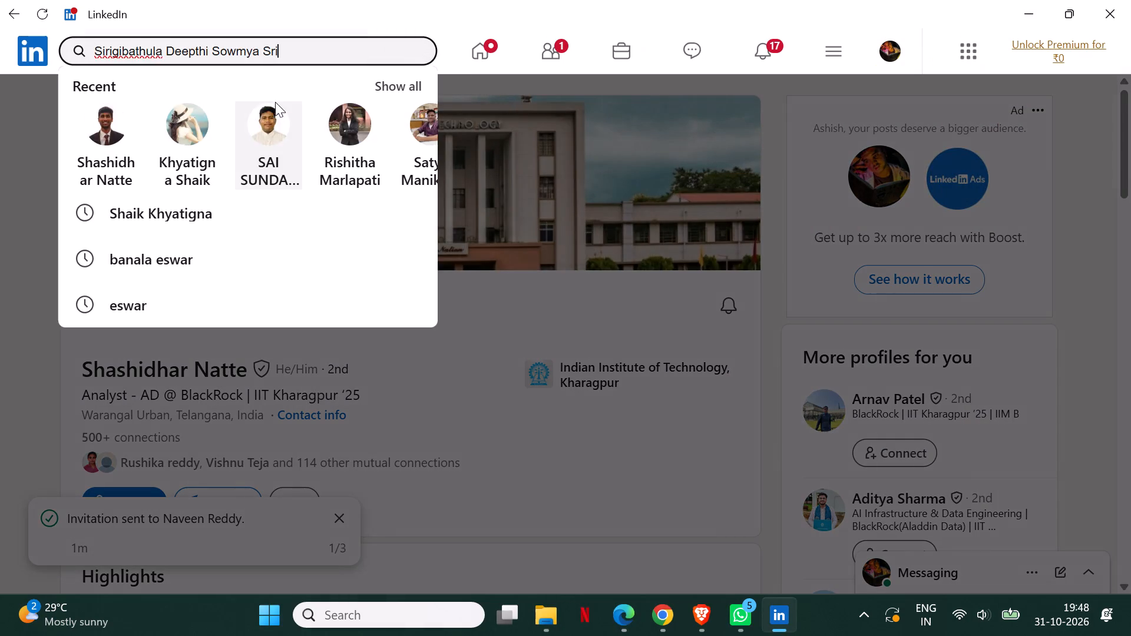
pyautogui.press('Return')
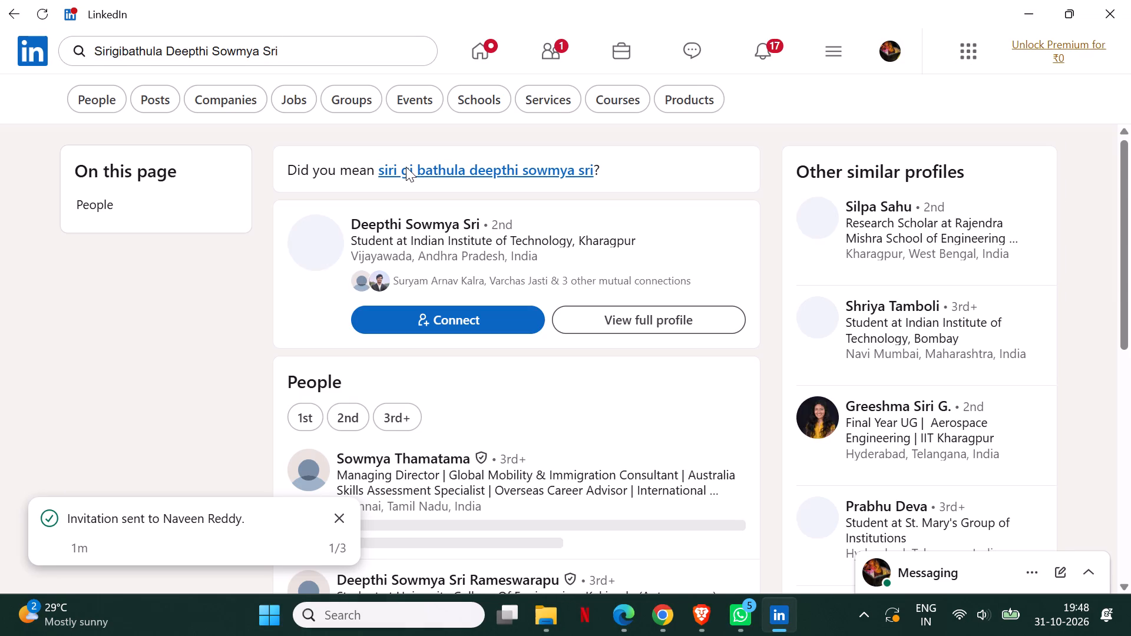
pyautogui.click(420, 226)
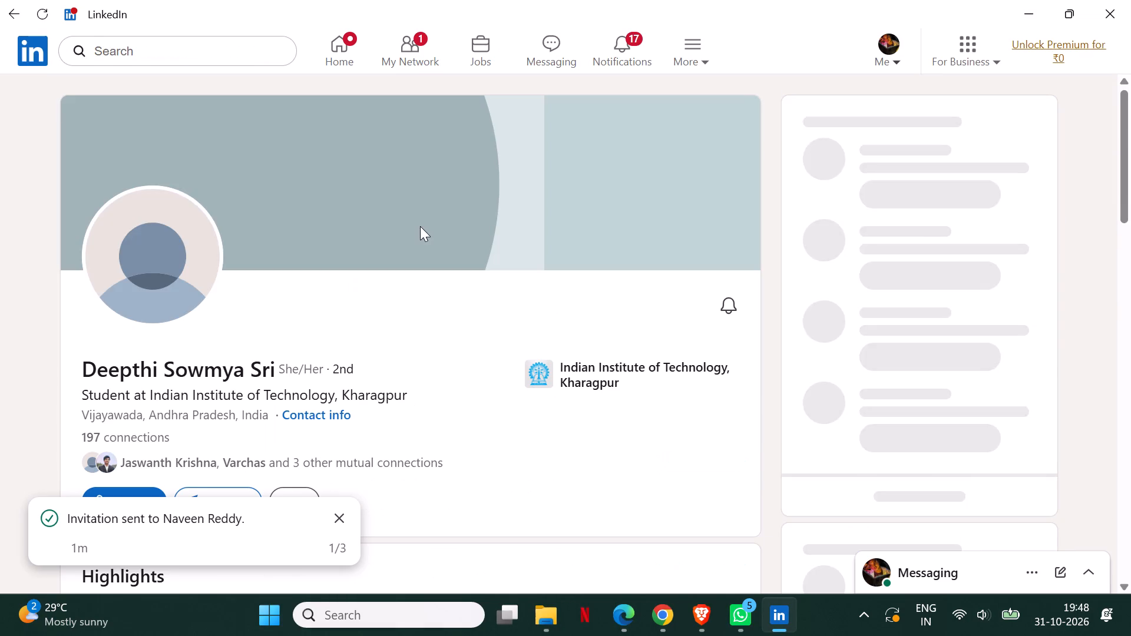
pyautogui.scroll(-4, 425, 315)
pyautogui.scroll(1, 425, 315)
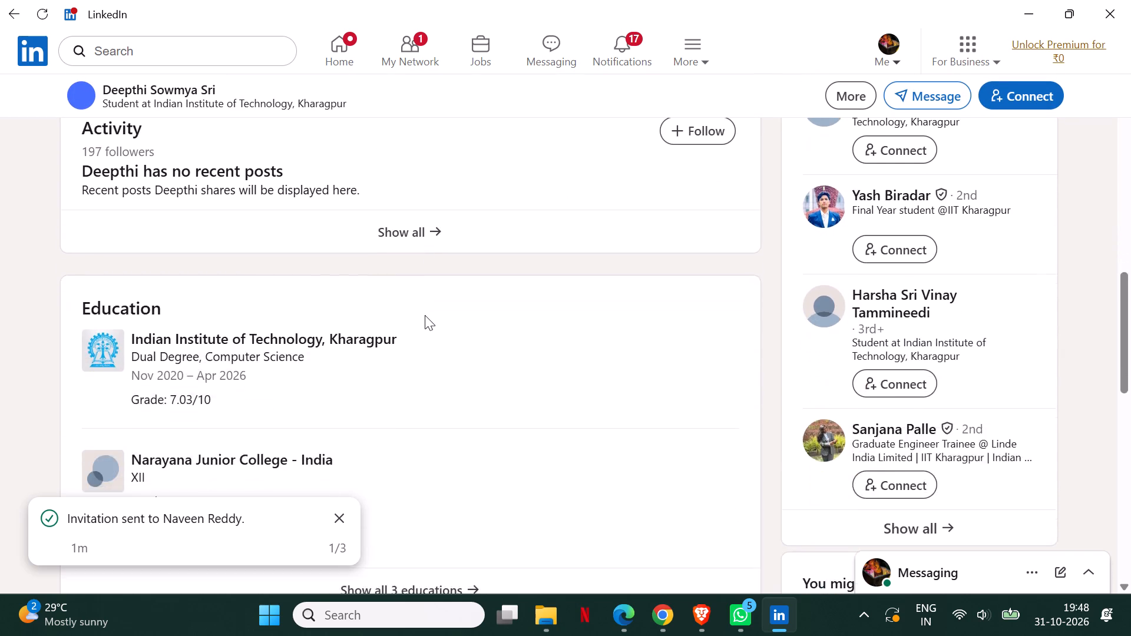
pyautogui.scroll(4, 425, 315)
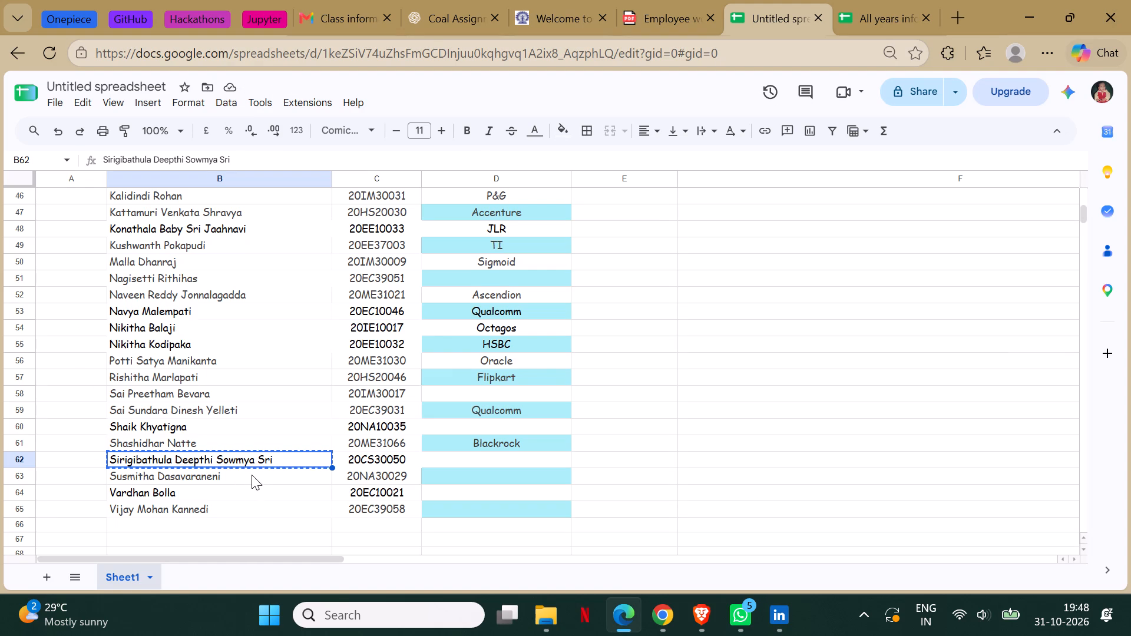
# Search LinkedIn for the row 63 member using the name copied from the spreadsheet, and enter HCL as their company in D63.
pyautogui.click(252, 475)
pyautogui.hotkey('ctrl', 'c')
pyautogui.hotkey('alt', 'Tab')
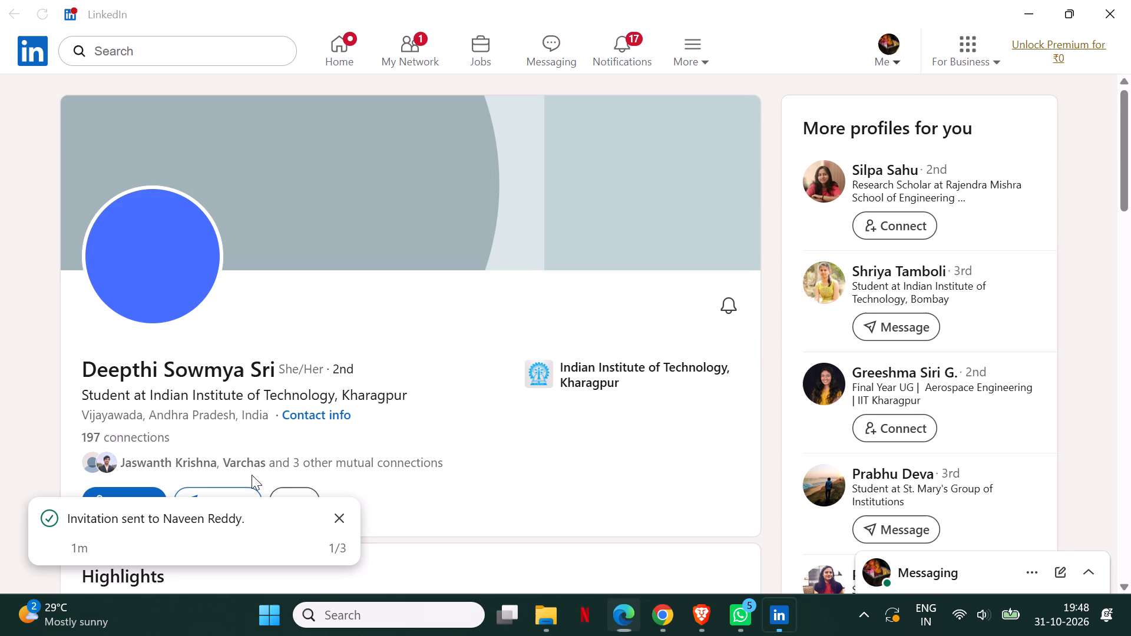
pyautogui.click(177, 43)
pyautogui.hotkey('ctrl', 'v')
pyautogui.press('Return')
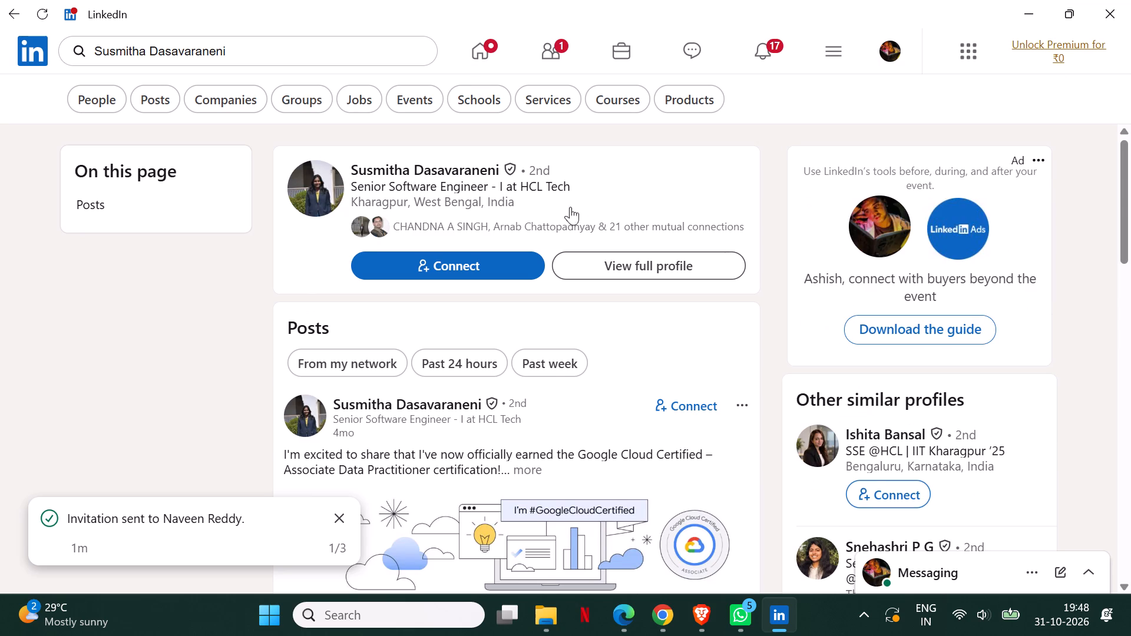
pyautogui.hotkey('alt', 'Tab')
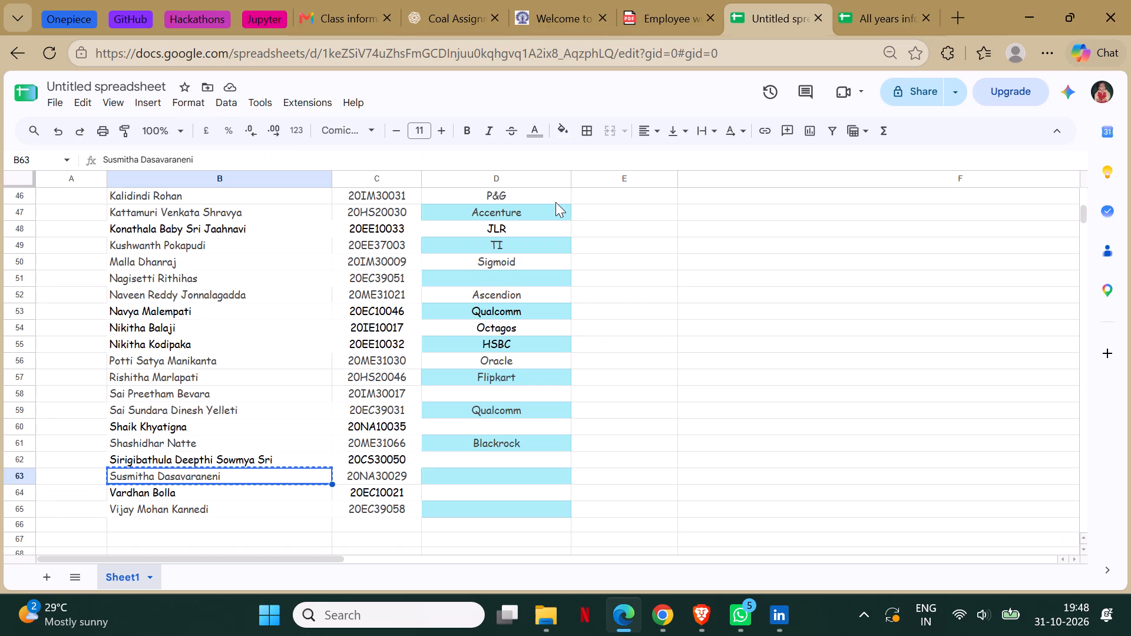
pyautogui.press('Right')
pyautogui.press('Right')
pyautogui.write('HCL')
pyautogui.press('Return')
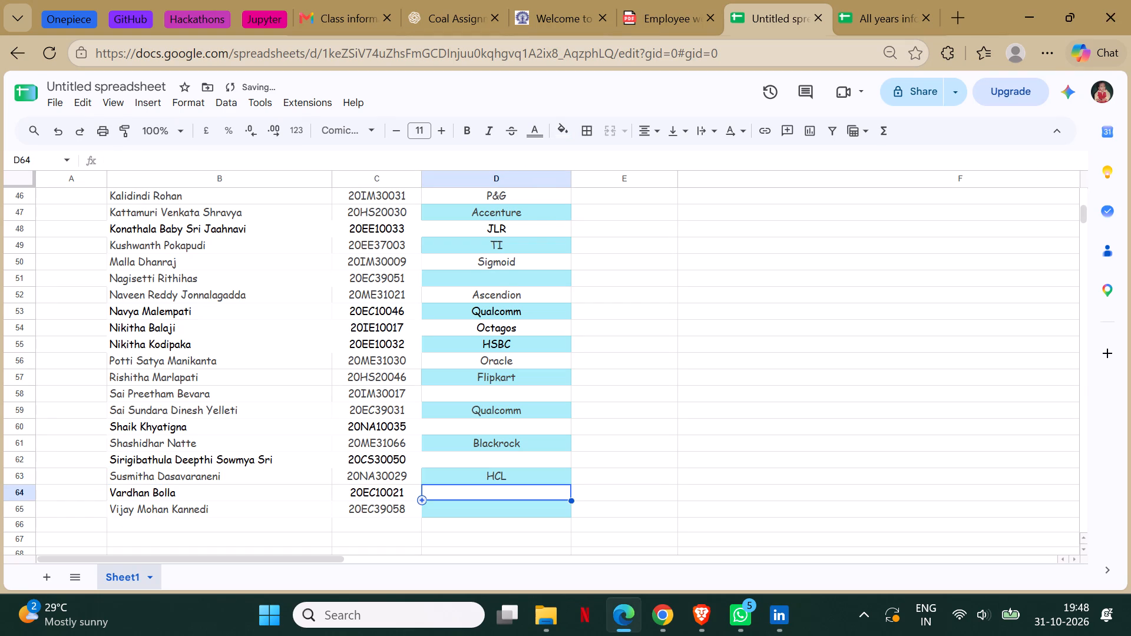
# Search LinkedIn for the row 64 member using the name copied from the spreadsheet, and enter C-Dot as their company in D64.
pyautogui.click(263, 491)
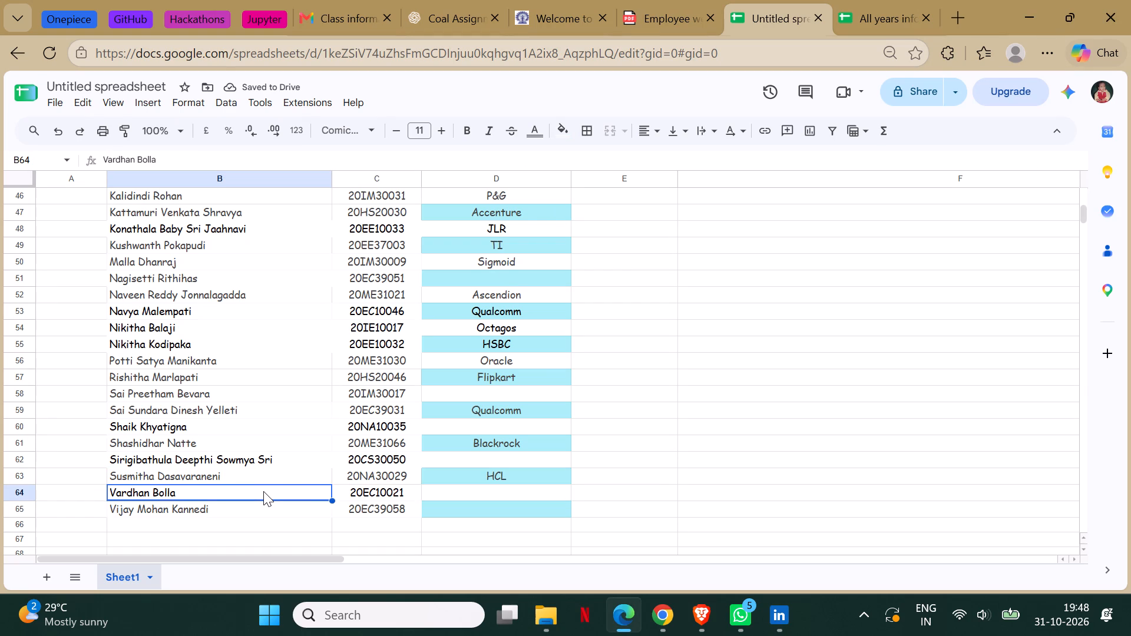
pyautogui.hotkey('ctrl', 'c')
pyautogui.hotkey('alt', 'Tab')
pyautogui.tripleClick(261, 45)
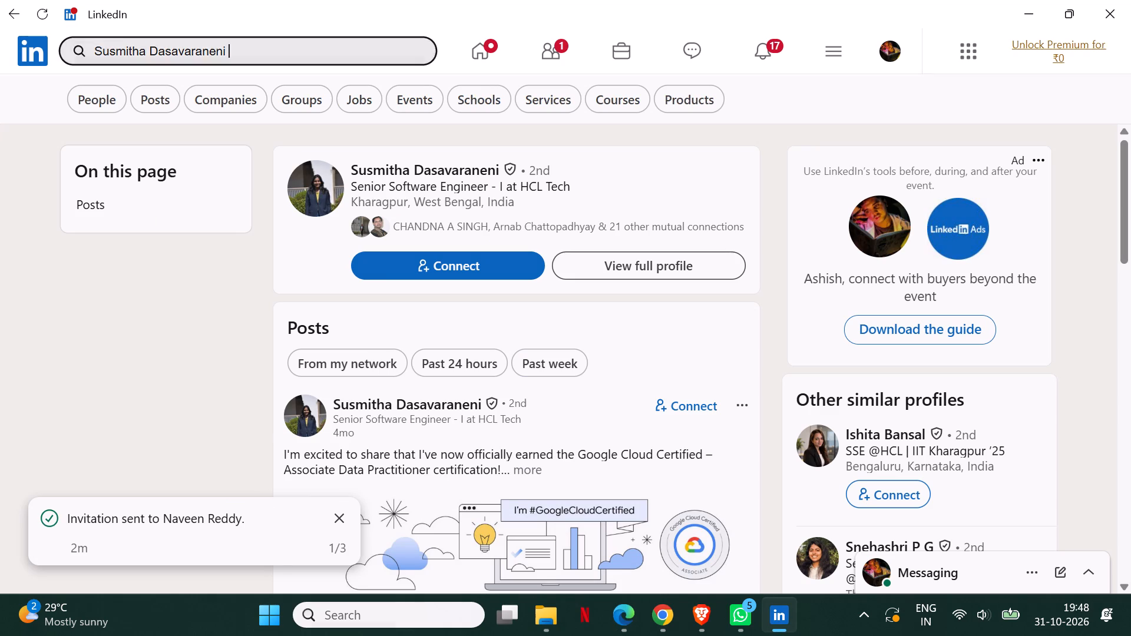
pyautogui.click(261, 45)
pyautogui.hotkey('ctrl', 'v')
pyautogui.press('Return')
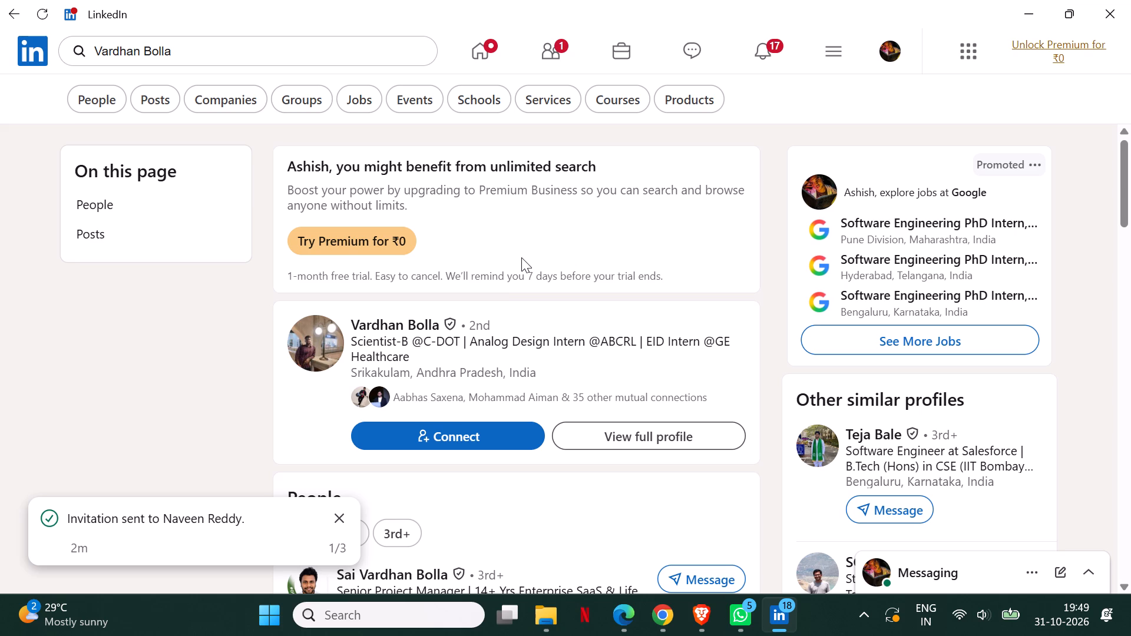
pyautogui.hotkey('alt', 'Tab')
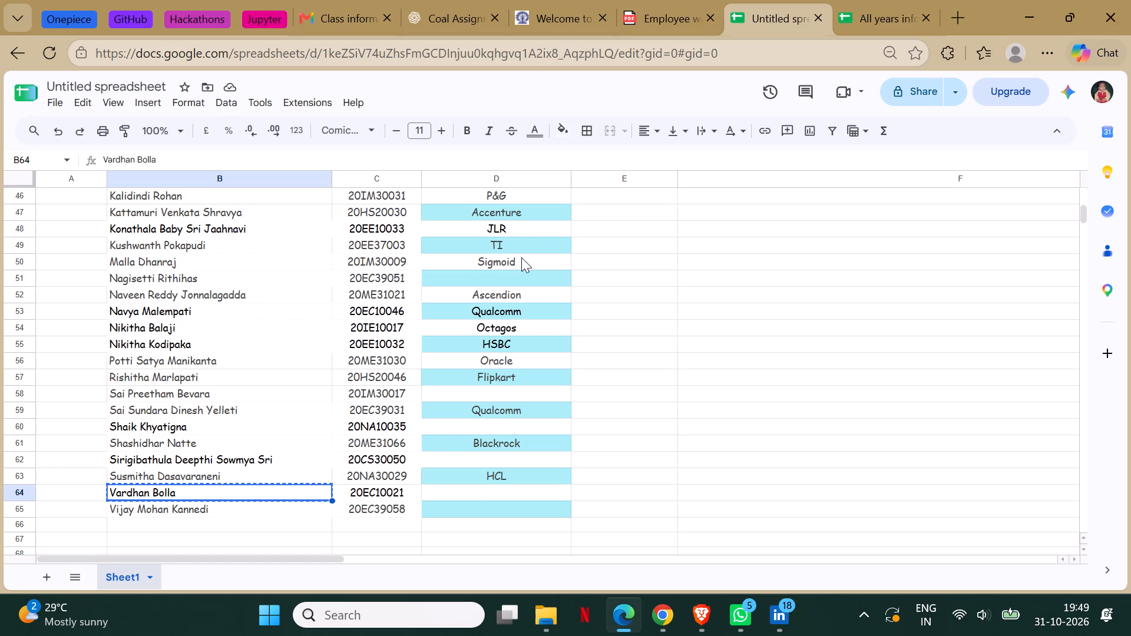
pyautogui.click(484, 495)
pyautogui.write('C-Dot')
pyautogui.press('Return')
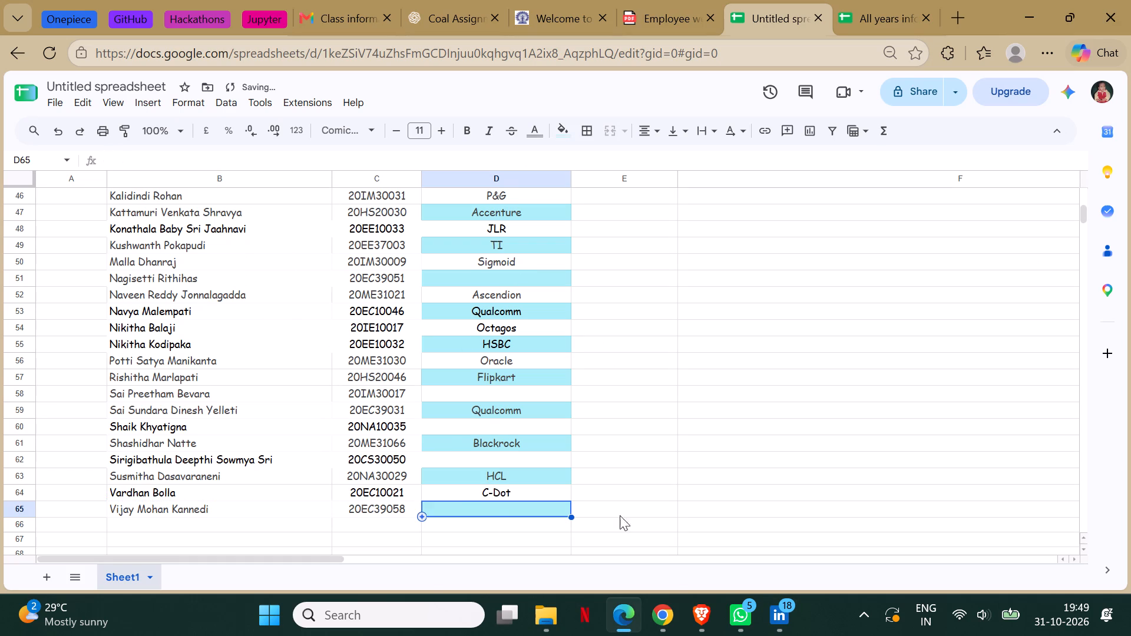